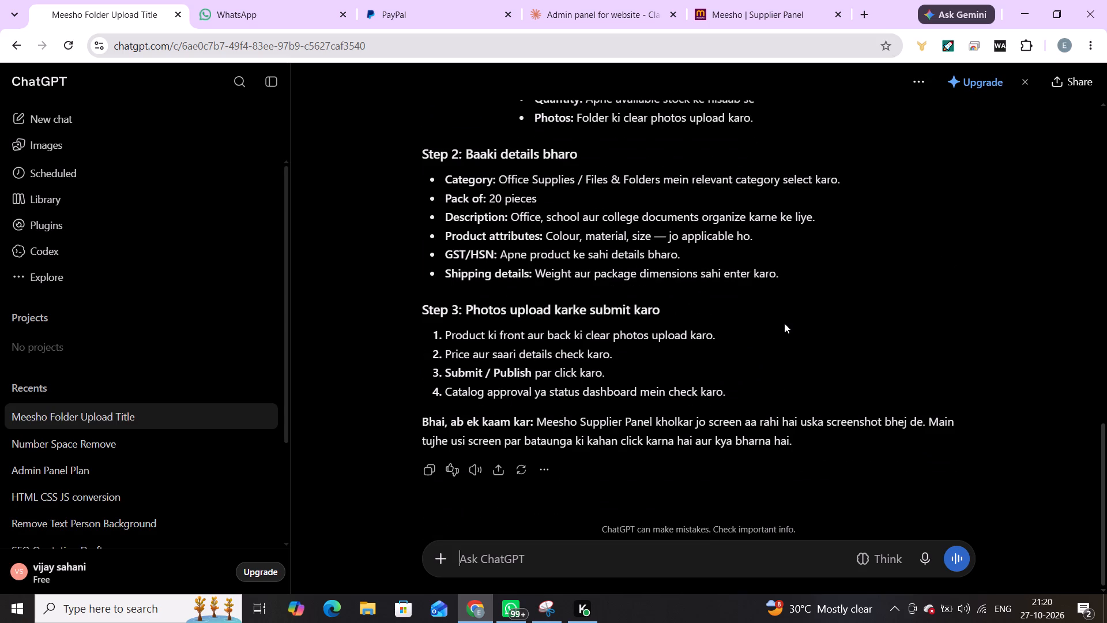
# Switch to the Meesho Supplier Panel and start adding a single catalog from its catalog uploads page.
pyautogui.click(782, 0)
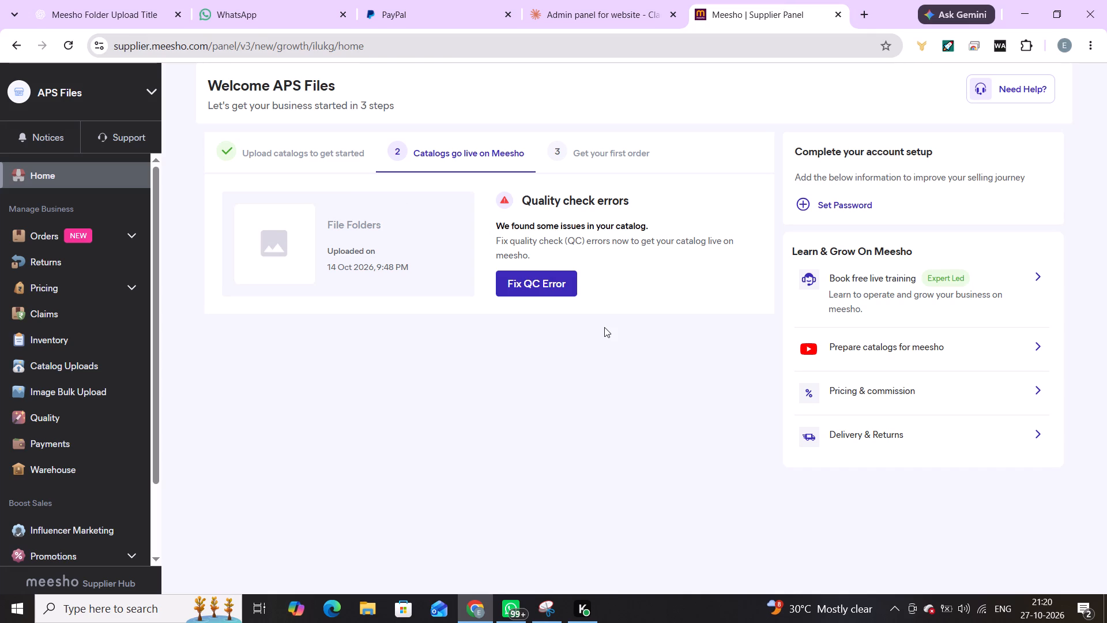
pyautogui.click(84, 234)
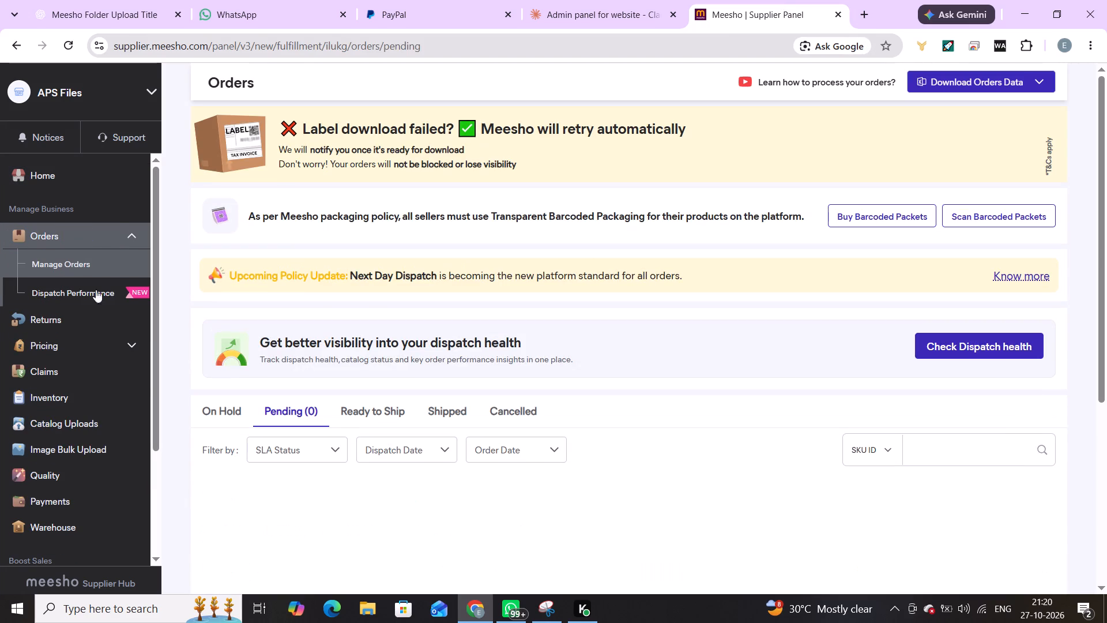
pyautogui.click(83, 411)
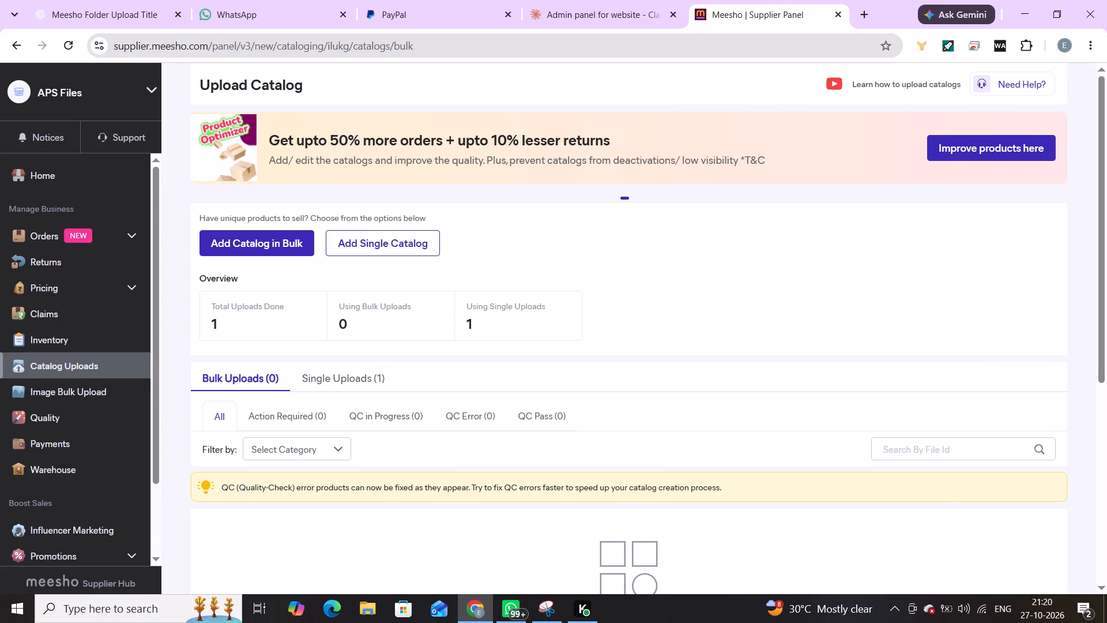
pyautogui.click(372, 249)
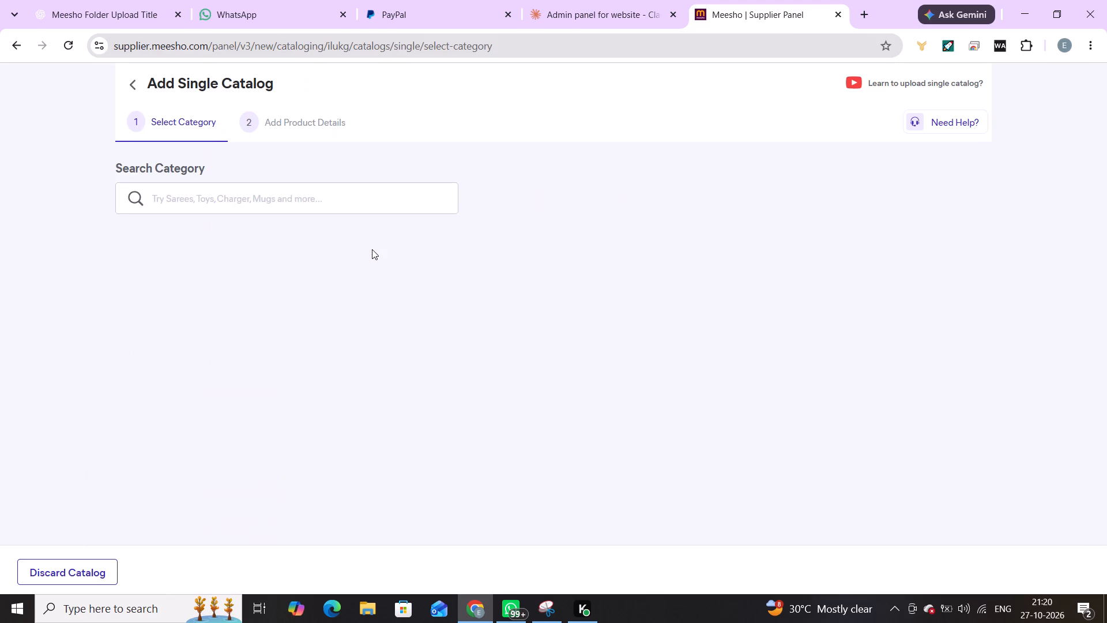
# Search the catalog categories for "folder" and choose File Folders in Office Supplies & Stationery.
pyautogui.click(294, 192)
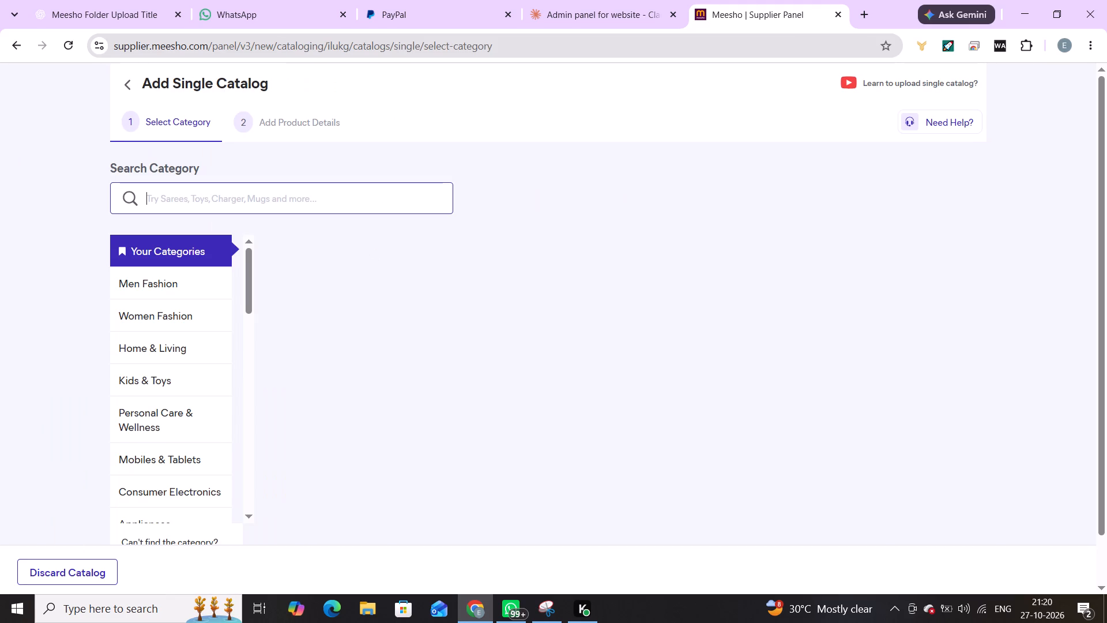
pyautogui.write('folder')
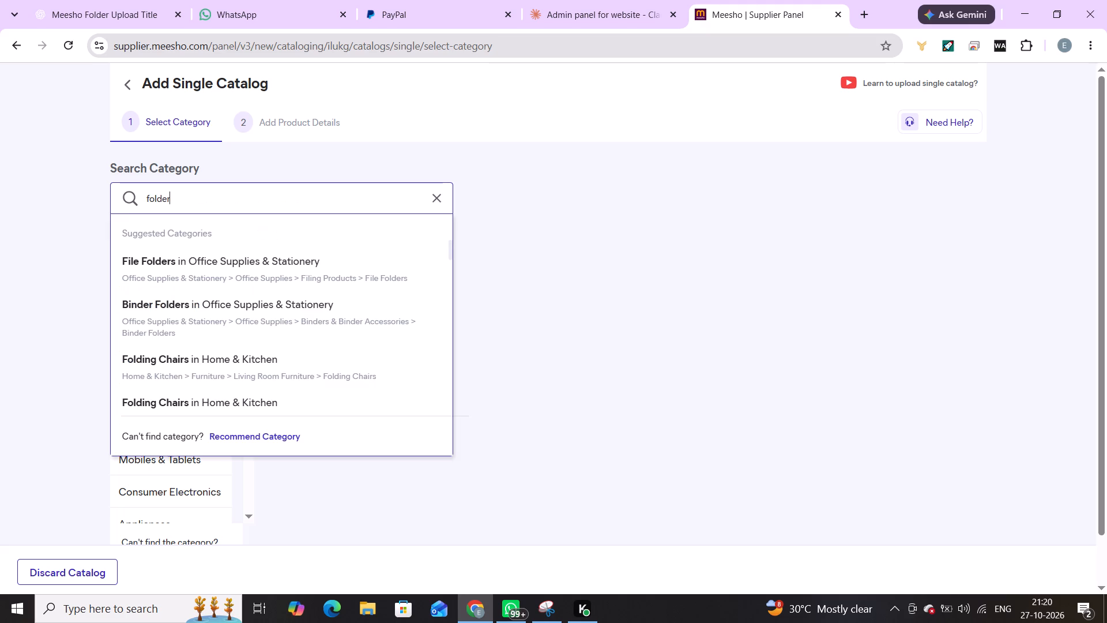
pyautogui.click(270, 277)
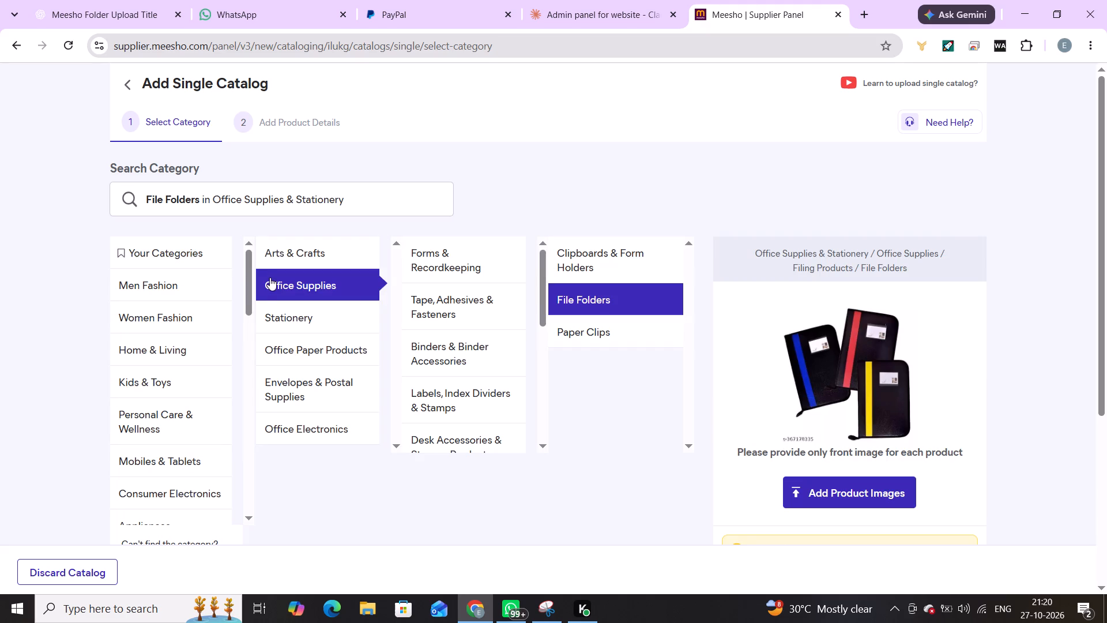
# Start adding product images for the File Folders catalog, opening the image file chooser and cycling through the other open windows.
pyautogui.click(850, 505)
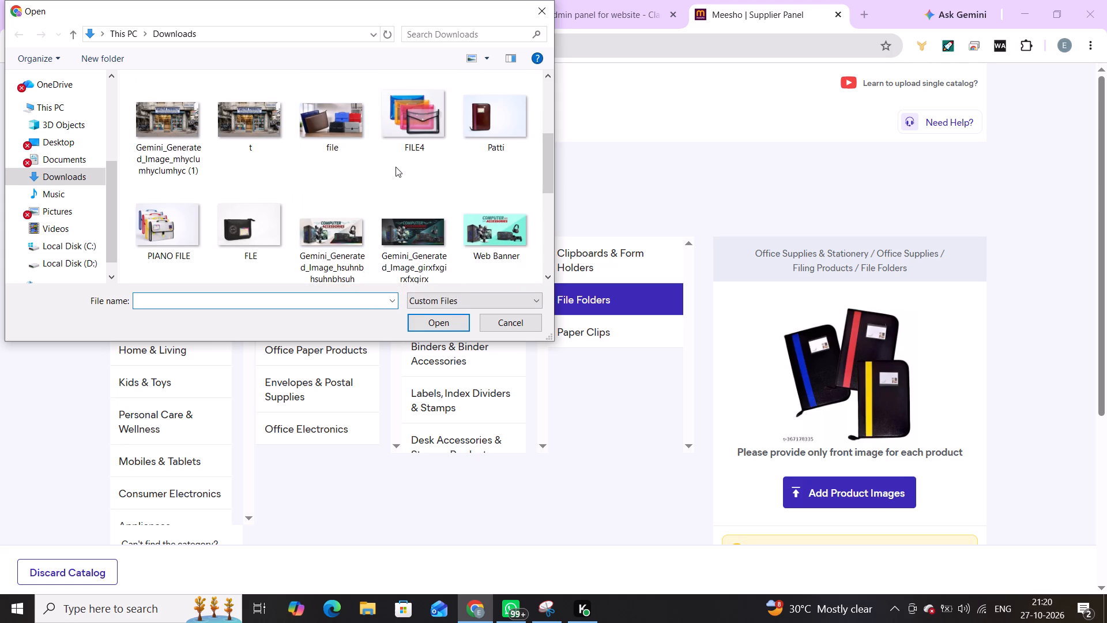
pyautogui.hotkey('alt', 'Tab')
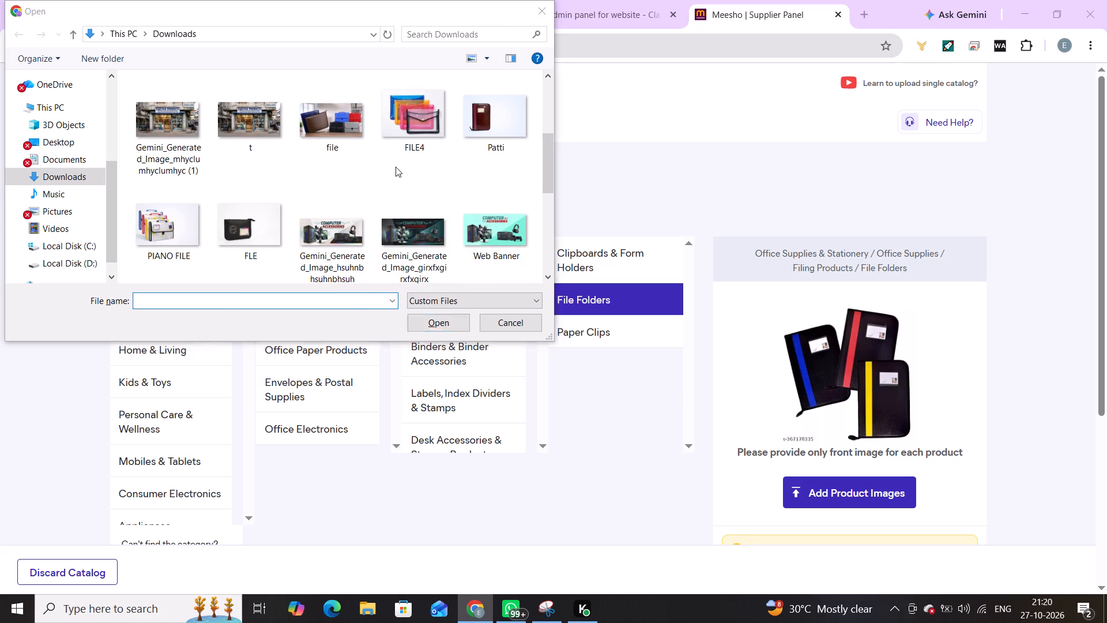
pyautogui.hotkey('alt', 'Tab')
pyautogui.hotkey('alt', 'Tab')
pyautogui.hotkey('alt', 'Tab')
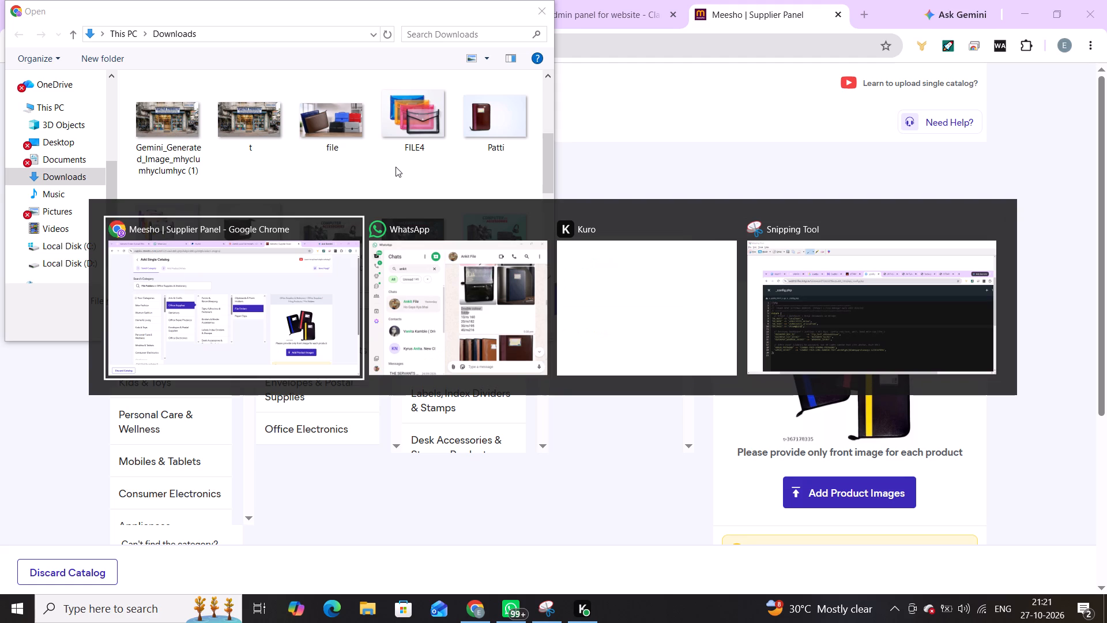
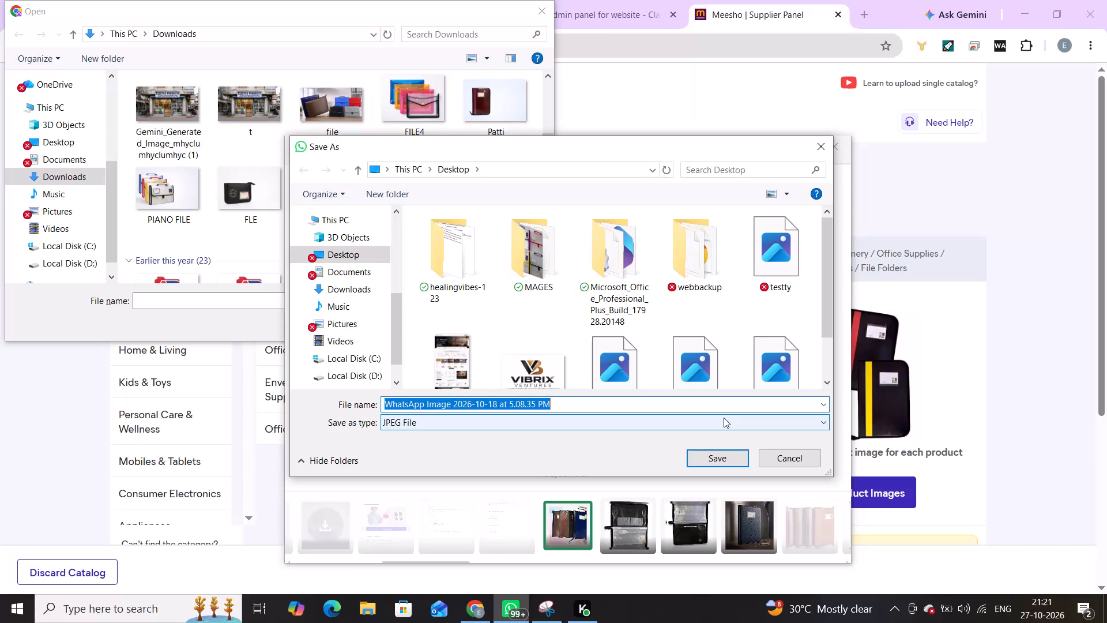
# Save the WhatsApp product photo as a JPEG in the MAGES folder on the Desktop, reusing the existing name "file".
pyautogui.doubleClick(547, 267)
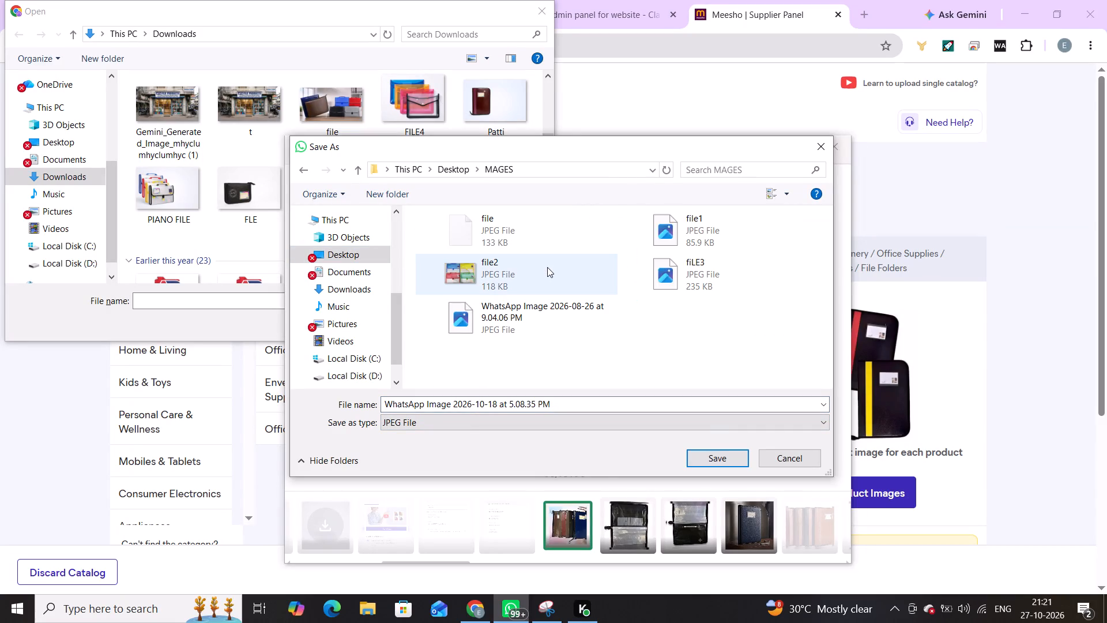
pyautogui.click(509, 215)
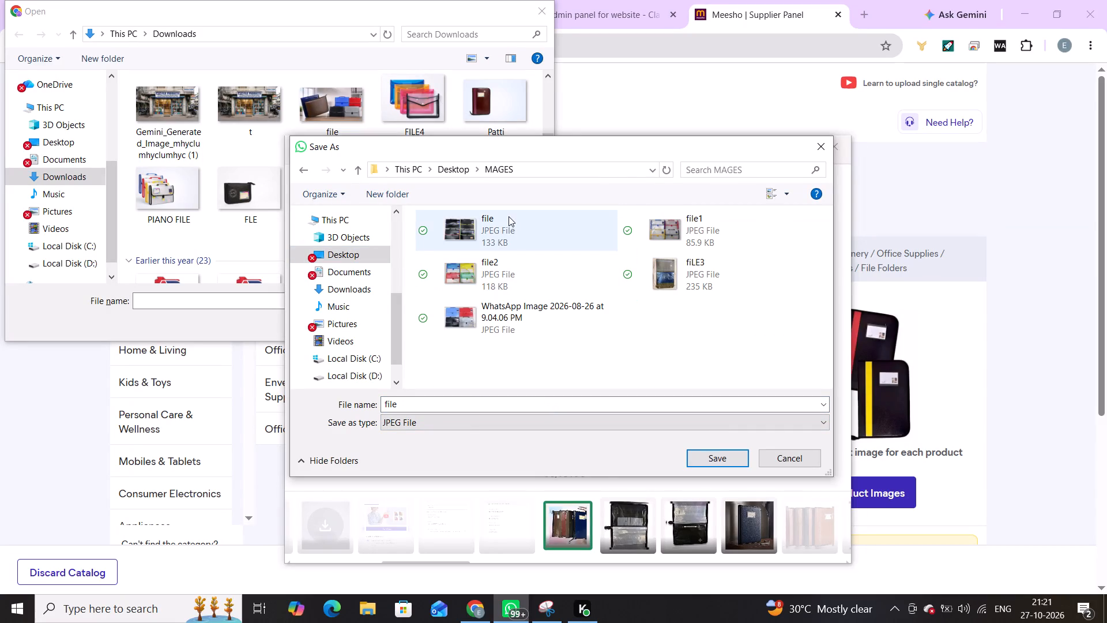
pyautogui.click(716, 460)
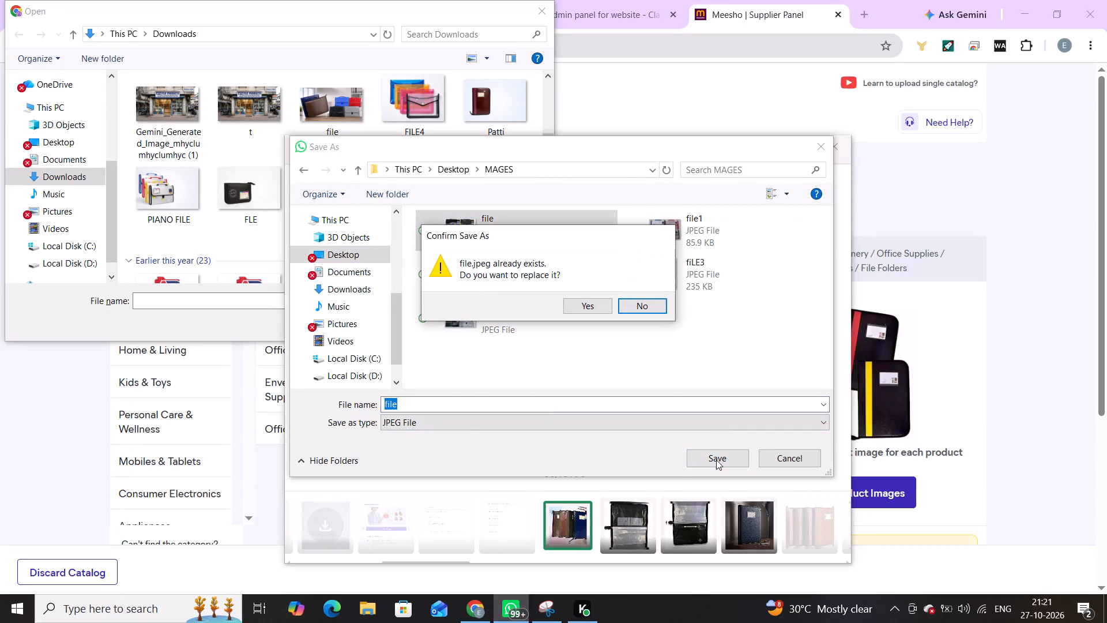
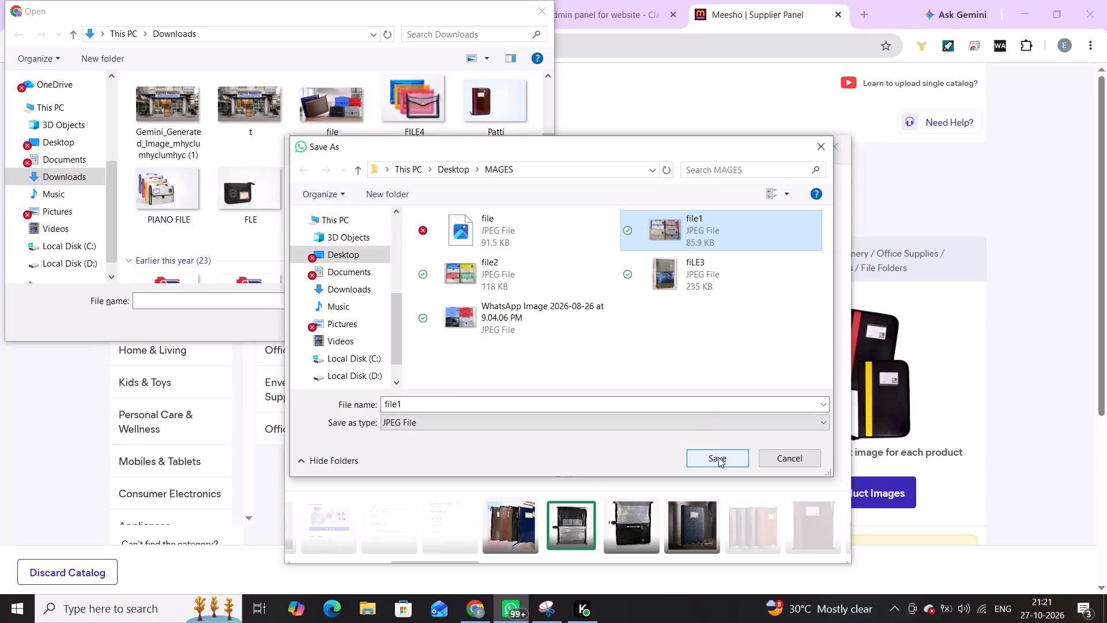
# Save the open WhatsApp folder photo as a JPEG in the MAGES folder, reusing the existing name "file1".
pyautogui.click(718, 460)
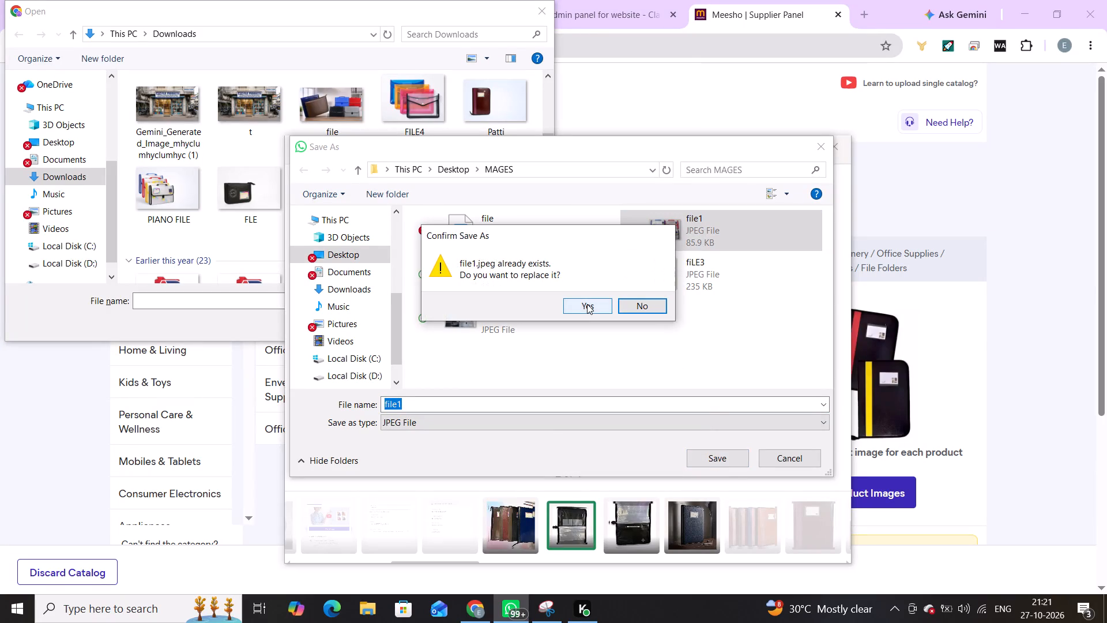
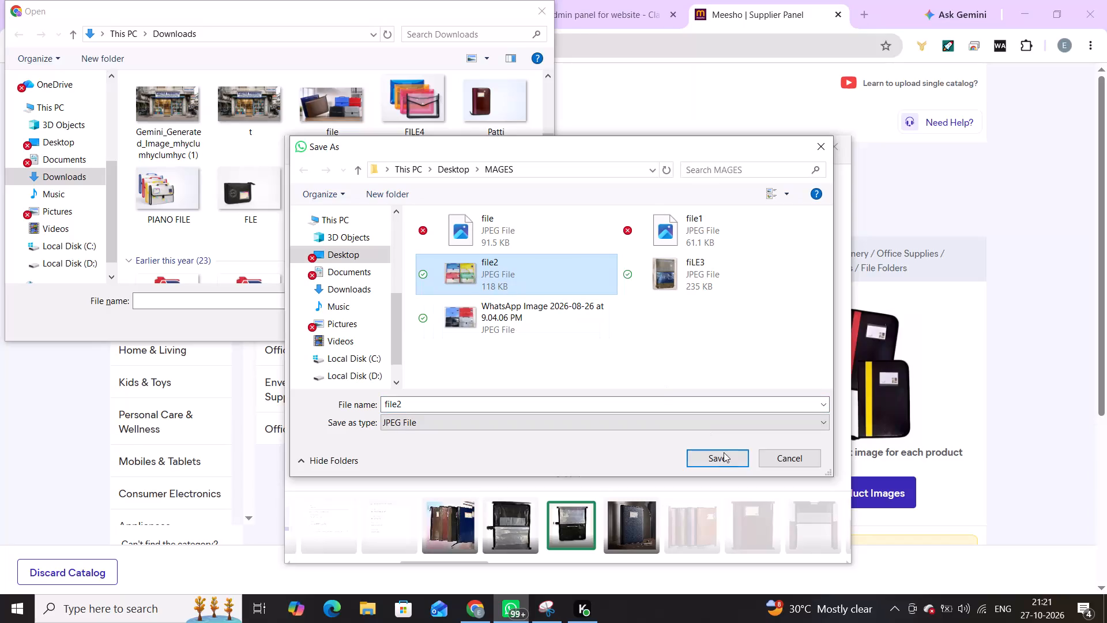
# Save the open WhatsApp folder photo as a JPEG named "file2" in the MAGES folder, replacing the existing file.
pyautogui.click(721, 457)
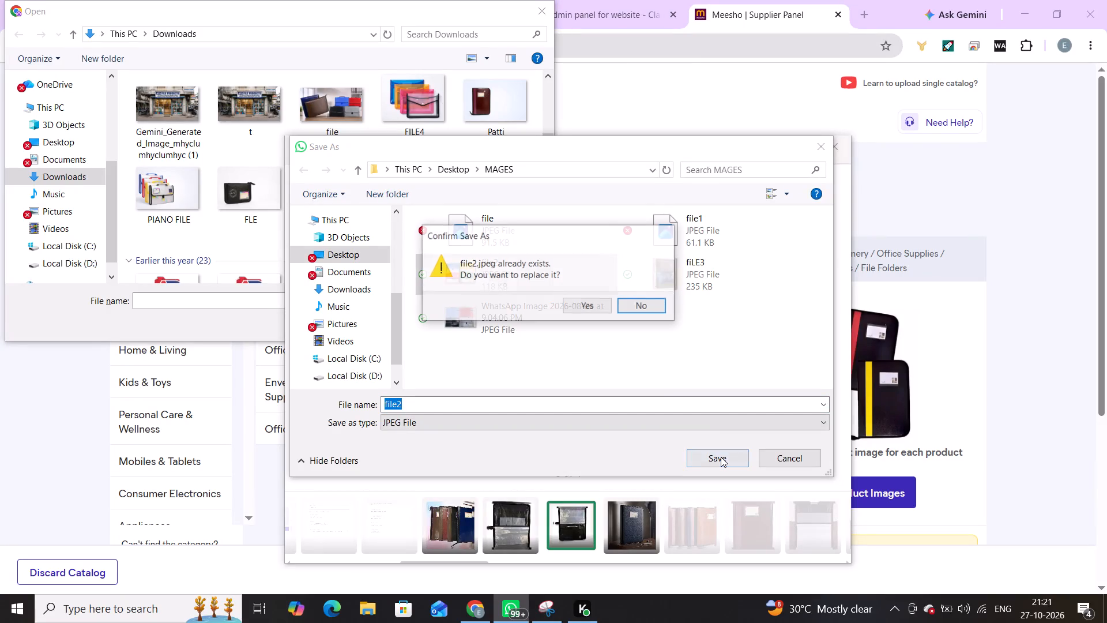
pyautogui.click(581, 297)
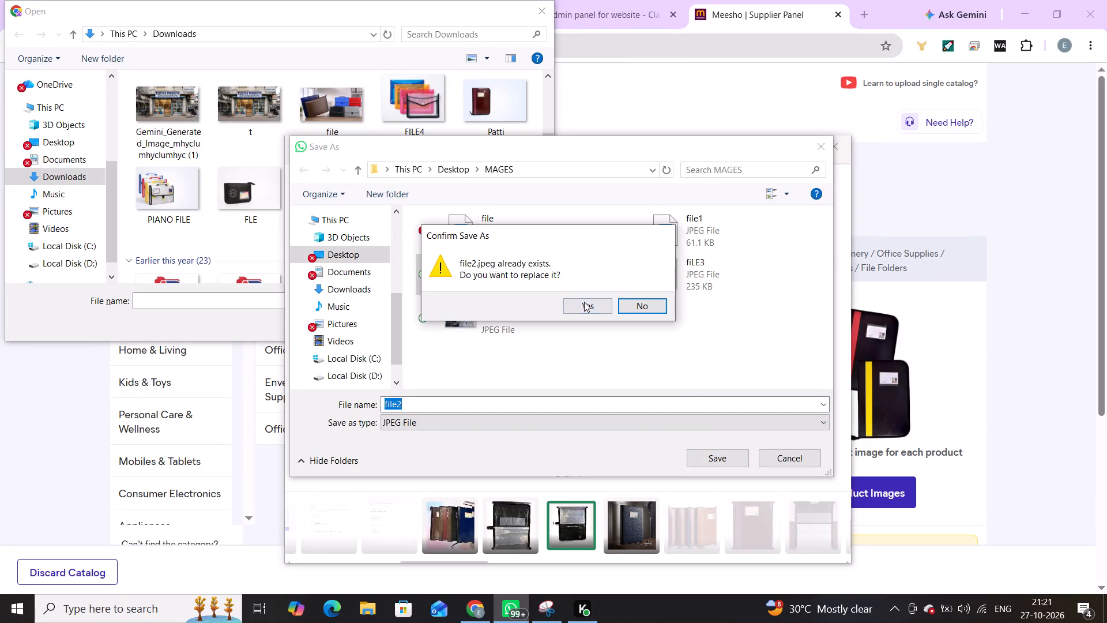
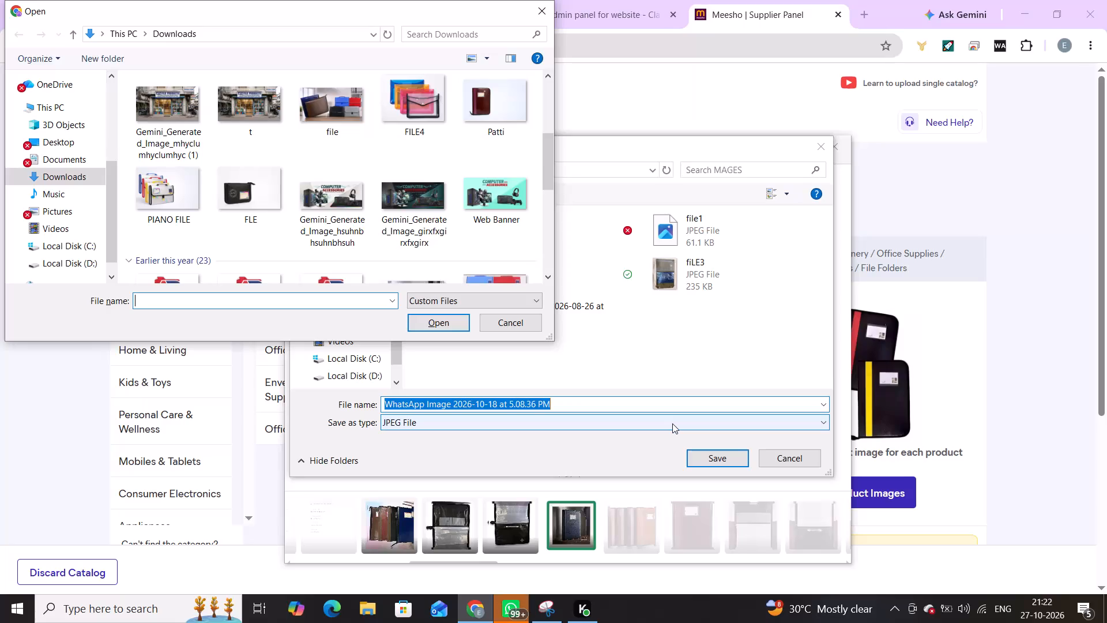
# Save the next open WhatsApp folder photo as a JPEG named "fiLE3" in the MAGES folder, over the existing file.
pyautogui.click(683, 272)
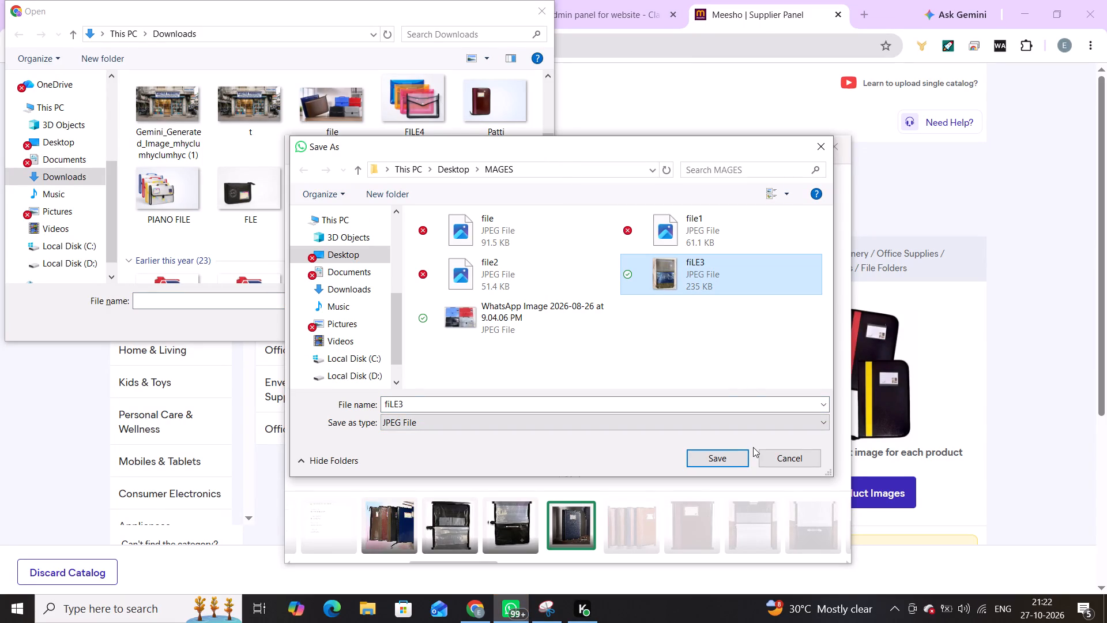
pyautogui.click(736, 456)
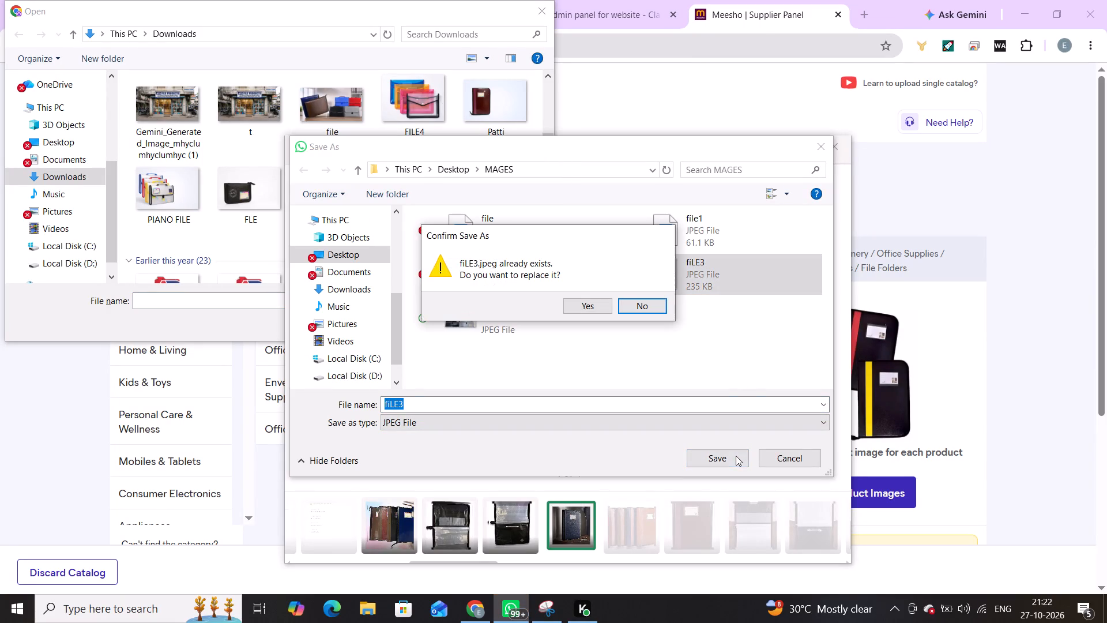
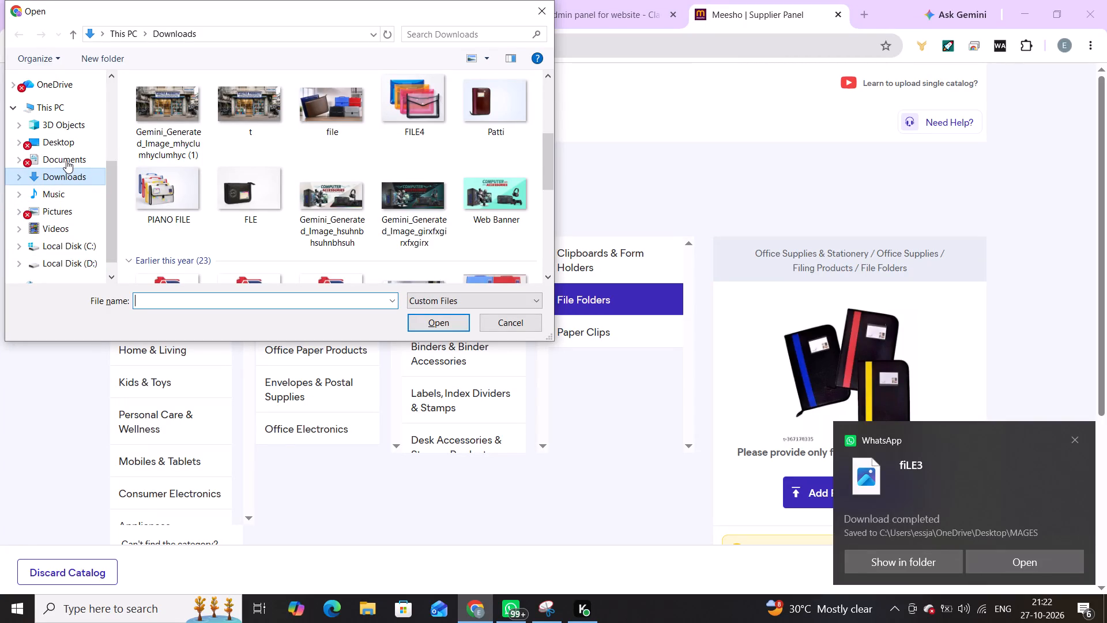
# Add the fiLE3 image from the Desktop's MAGES folder as the product's front image and continue to the product details.
pyautogui.click(70, 138)
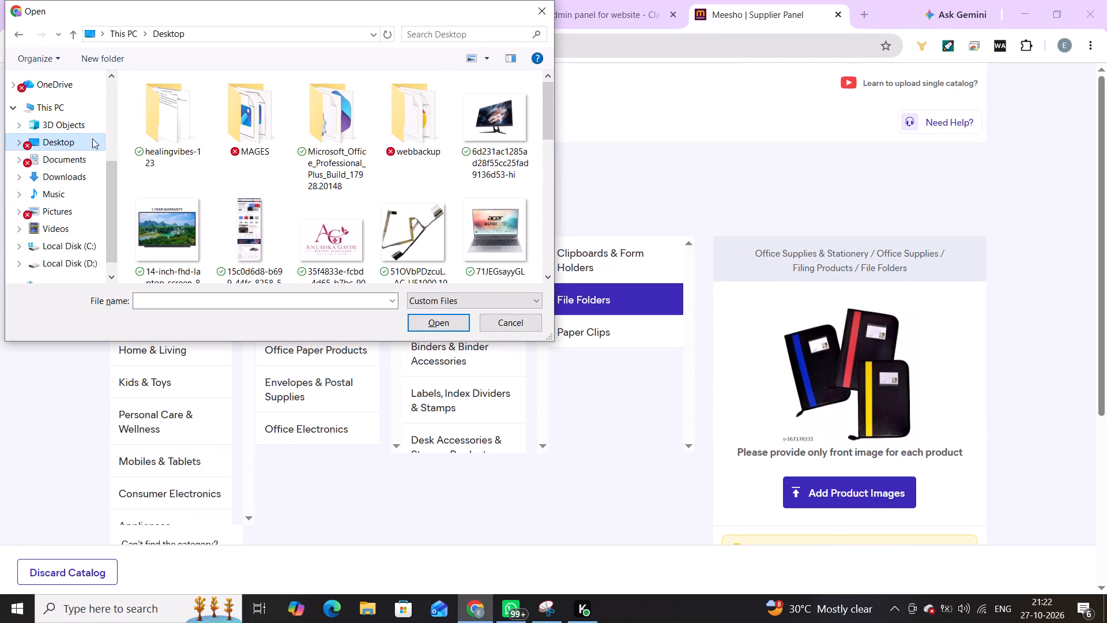
pyautogui.doubleClick(246, 119)
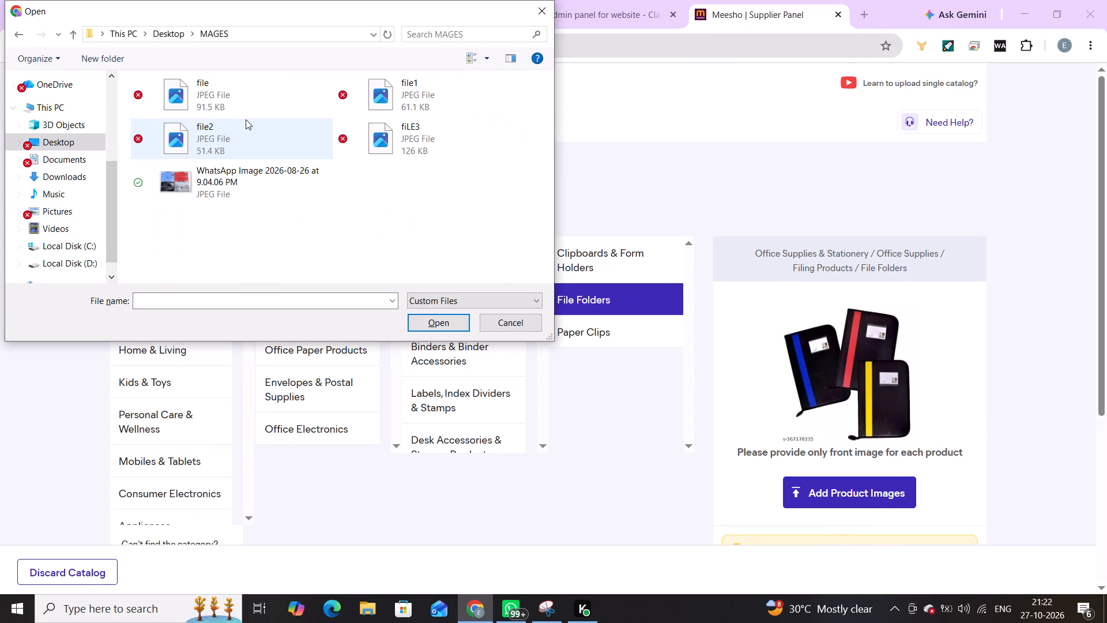
pyautogui.click(217, 90)
pyautogui.click(394, 150)
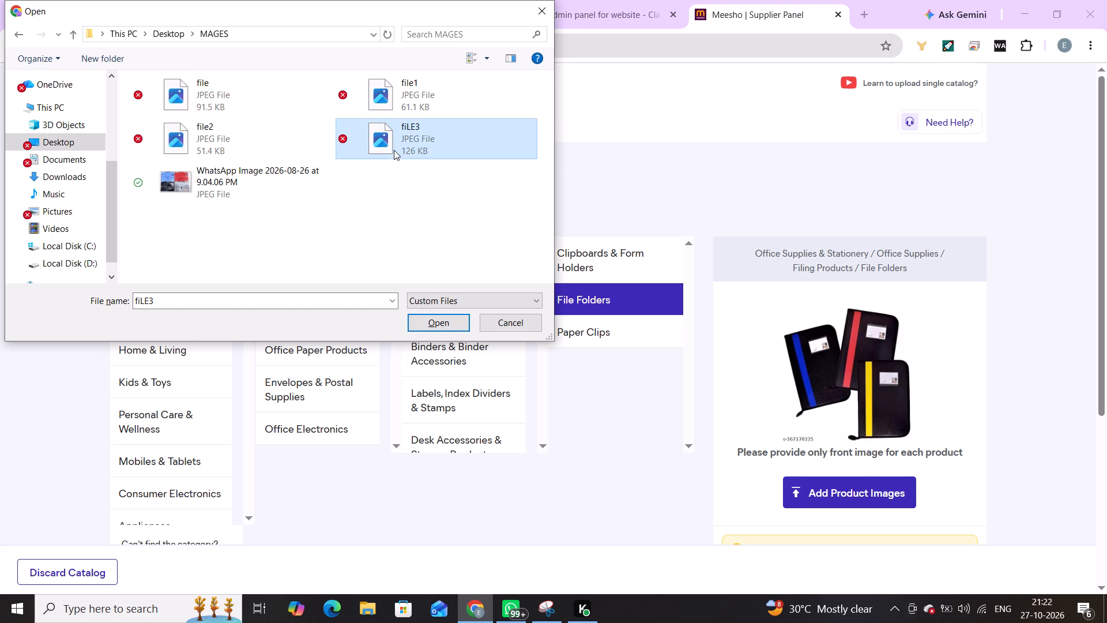
pyautogui.click(435, 323)
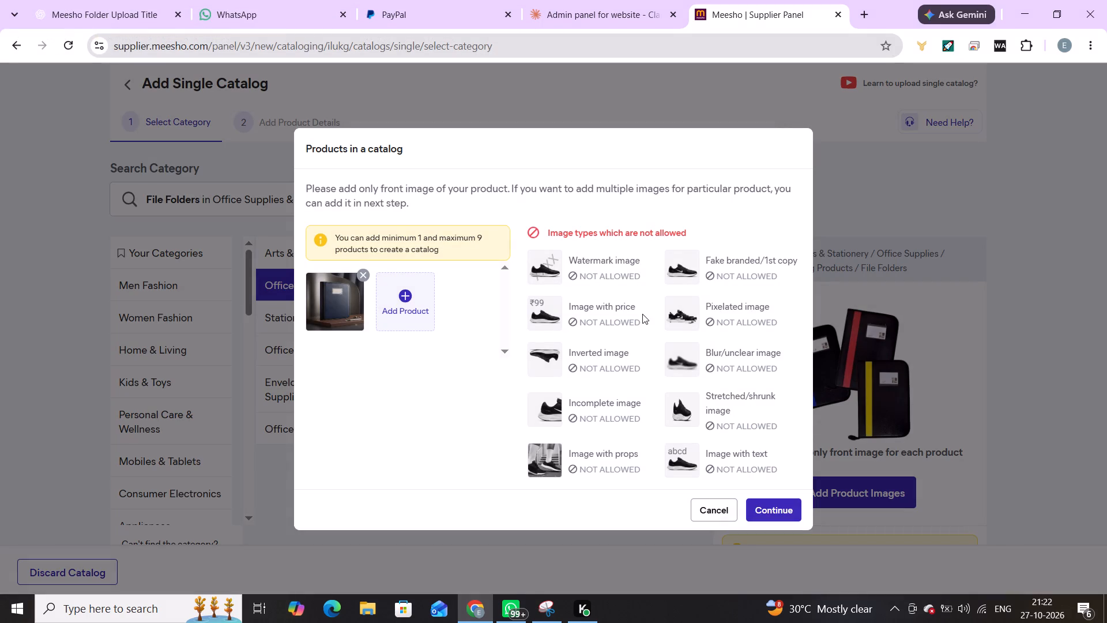
pyautogui.click(764, 508)
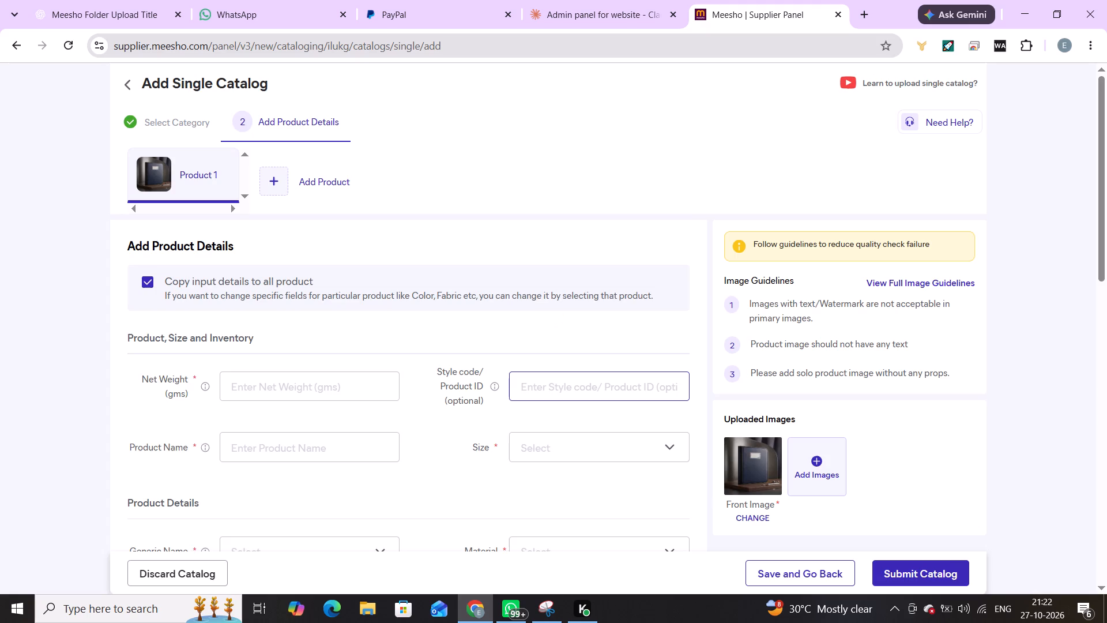
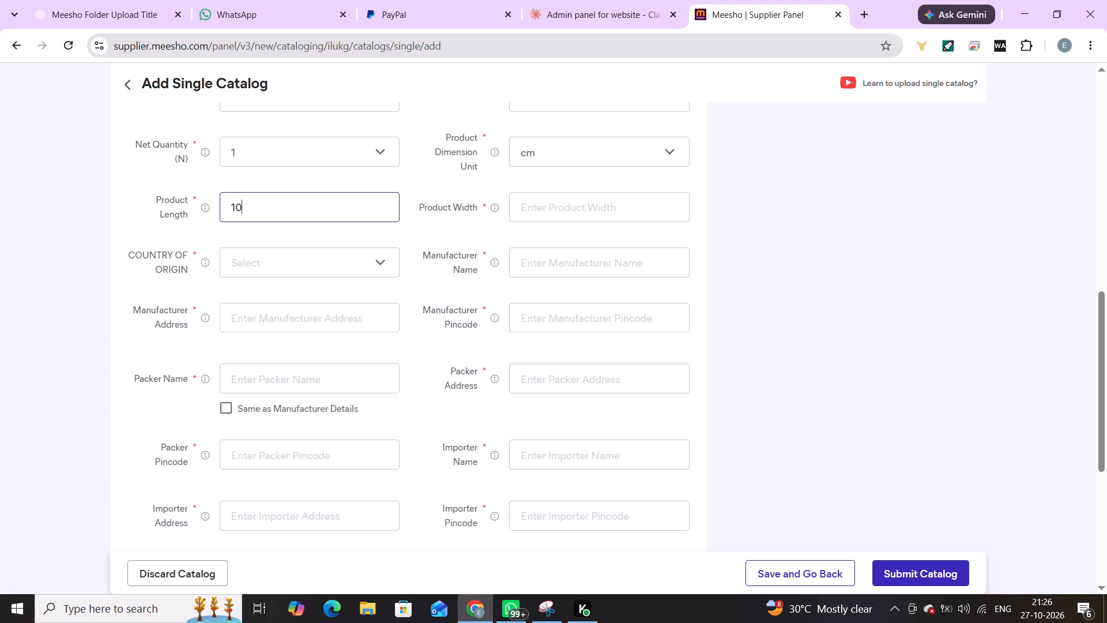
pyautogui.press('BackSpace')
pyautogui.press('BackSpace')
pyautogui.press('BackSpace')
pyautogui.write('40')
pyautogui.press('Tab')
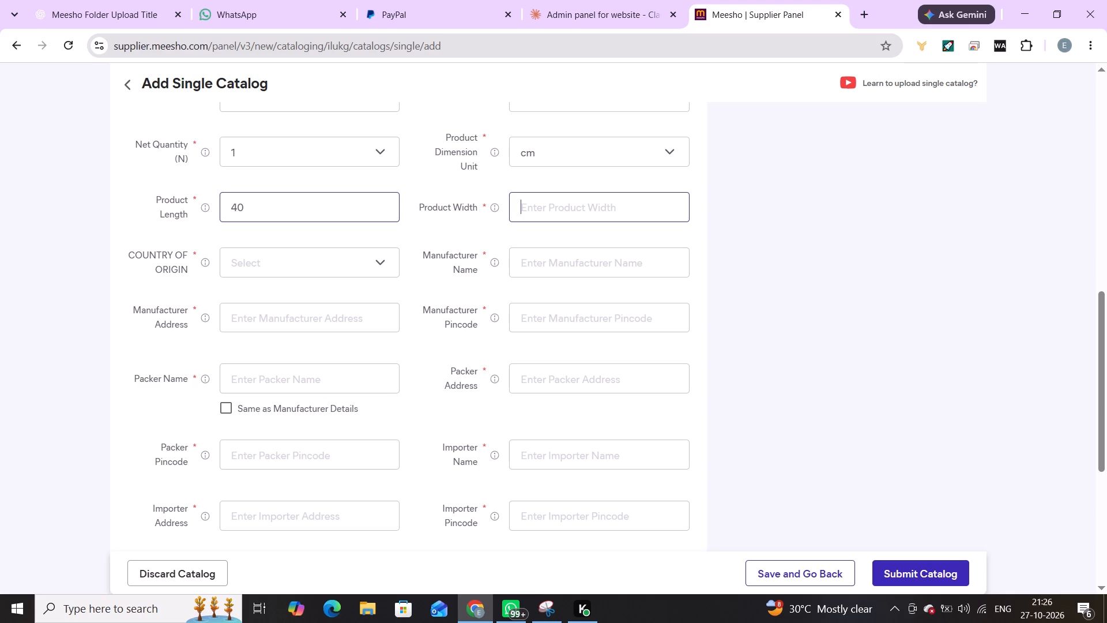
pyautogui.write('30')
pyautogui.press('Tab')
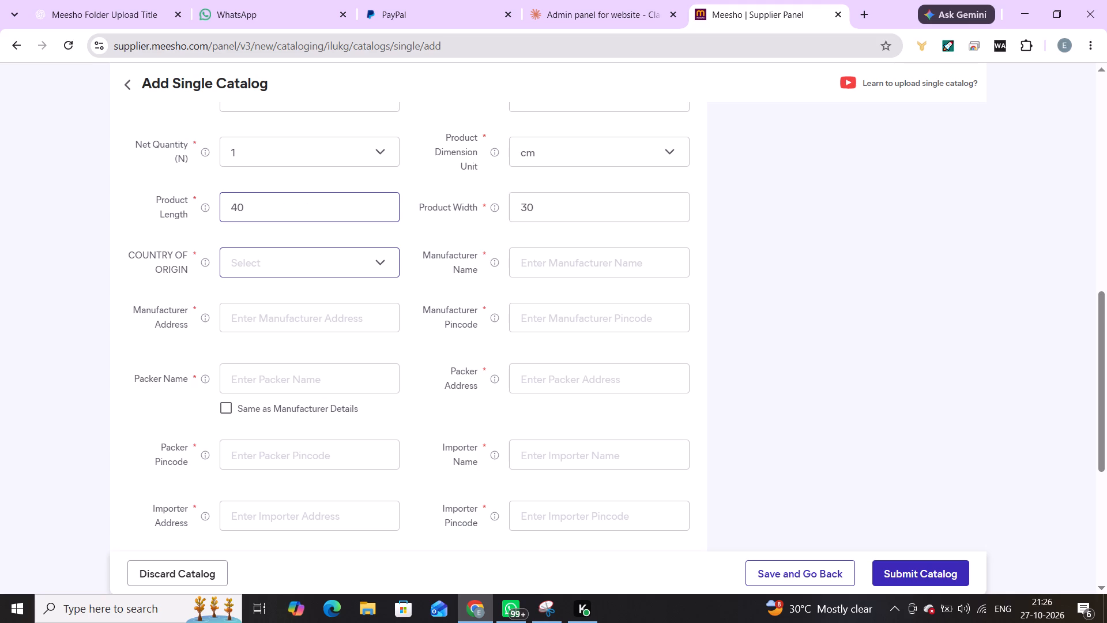
# Set the country of origin to India.
pyautogui.click(325, 265)
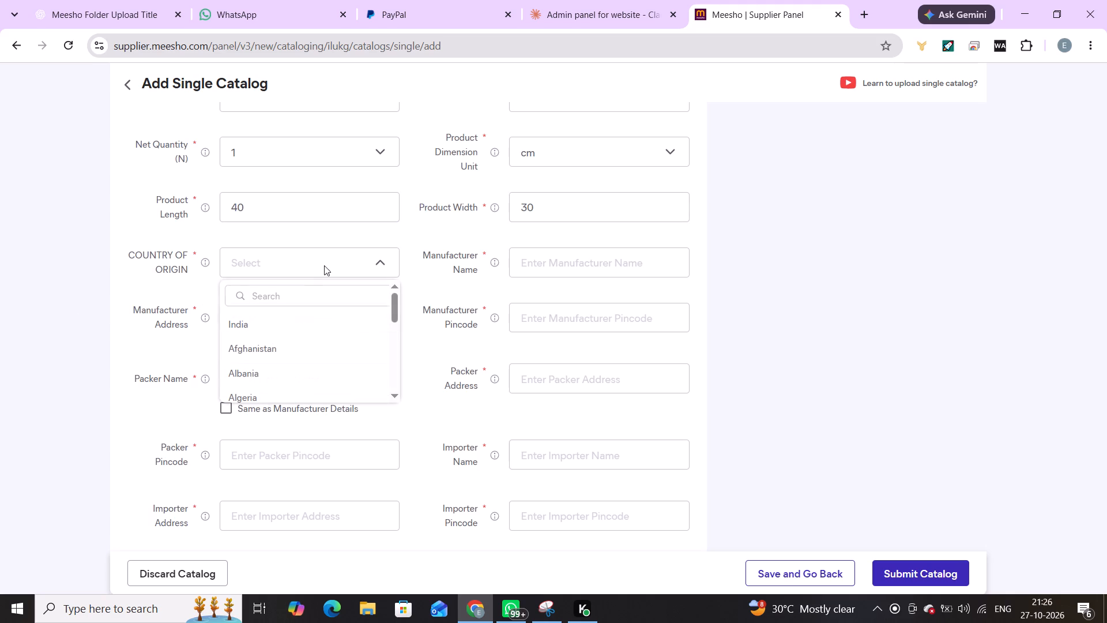
pyautogui.click(270, 330)
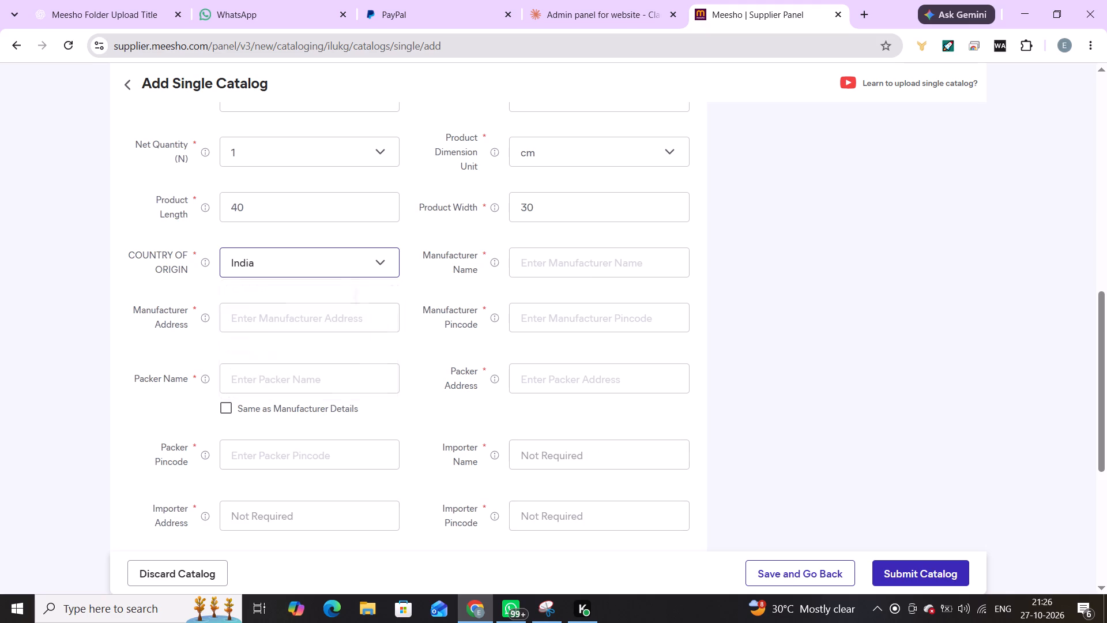
# Enter APS File as the manufacturer name.
pyautogui.click(582, 277)
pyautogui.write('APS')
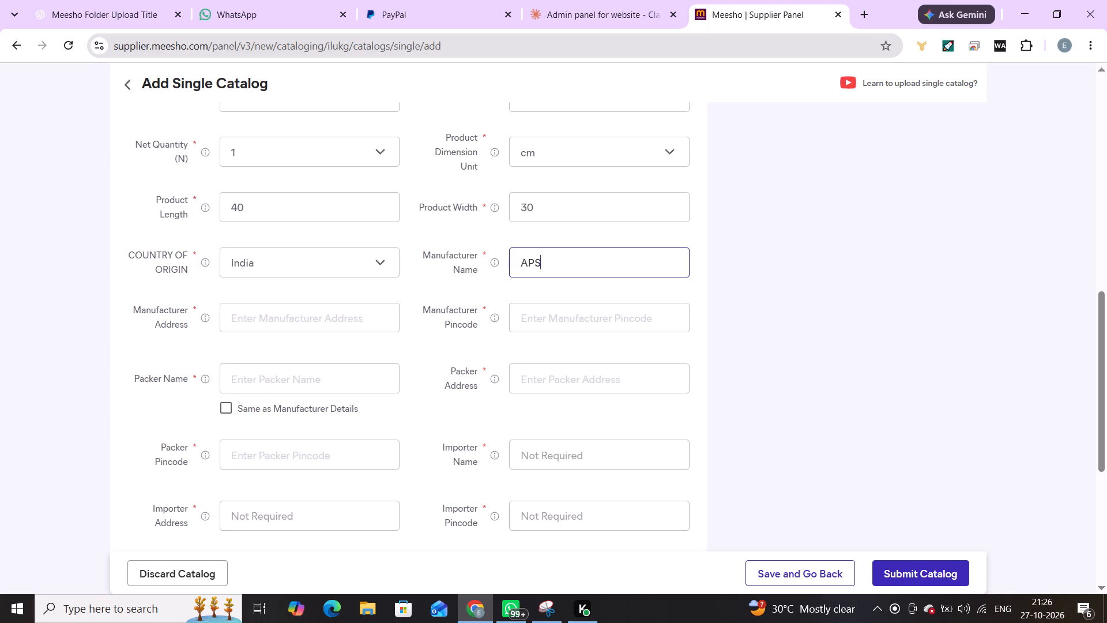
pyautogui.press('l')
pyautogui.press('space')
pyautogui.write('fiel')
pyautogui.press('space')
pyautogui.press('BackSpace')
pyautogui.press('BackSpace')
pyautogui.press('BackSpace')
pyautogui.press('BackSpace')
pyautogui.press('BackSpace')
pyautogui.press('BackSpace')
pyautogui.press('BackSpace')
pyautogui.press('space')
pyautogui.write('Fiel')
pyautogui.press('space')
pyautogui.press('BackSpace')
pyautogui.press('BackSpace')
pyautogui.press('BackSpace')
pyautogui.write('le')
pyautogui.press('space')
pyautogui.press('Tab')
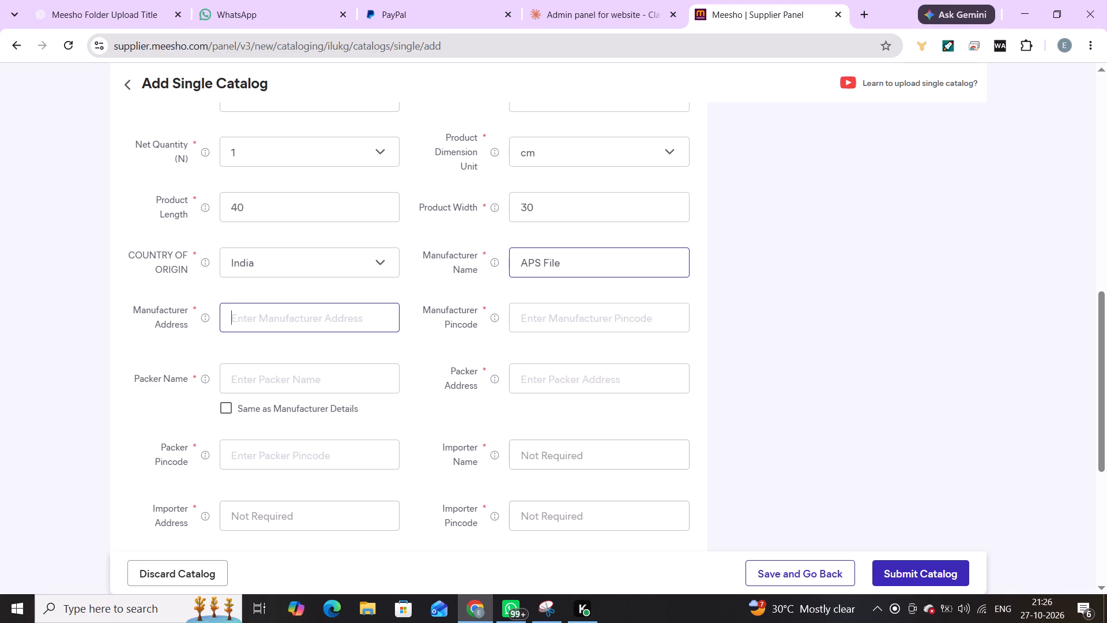
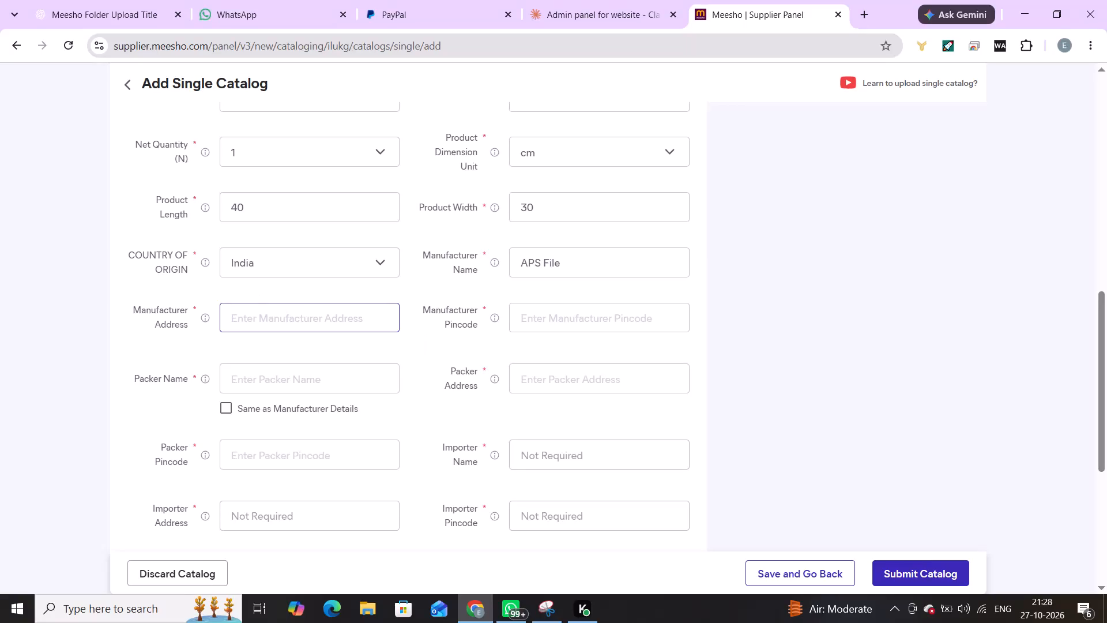
# Enter the manufacturer's full address, including the lane, locality, road, area and suburb.
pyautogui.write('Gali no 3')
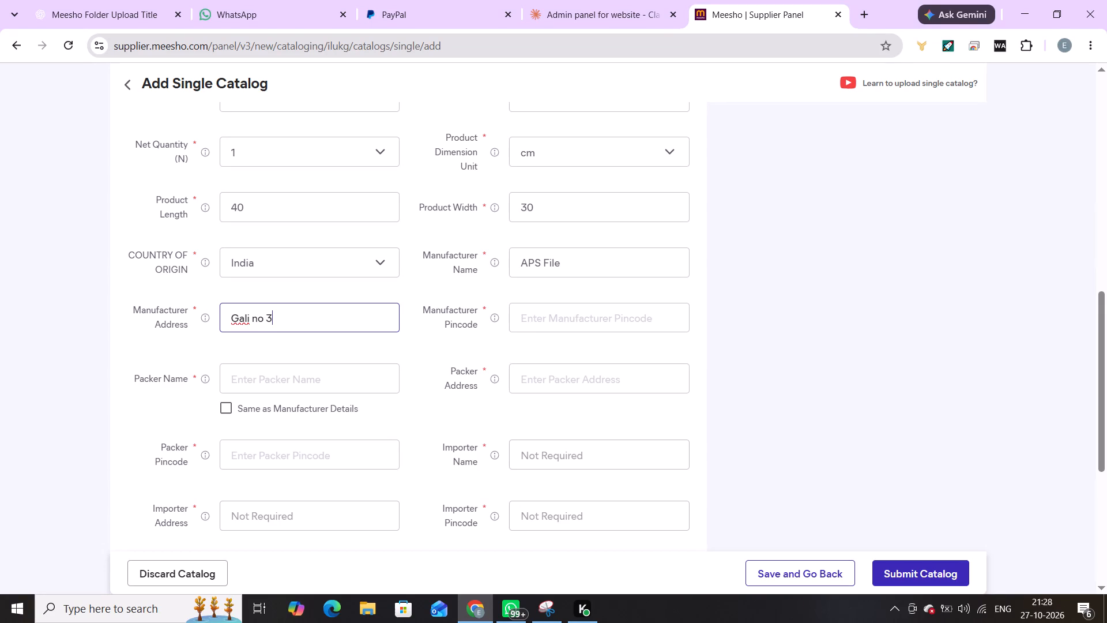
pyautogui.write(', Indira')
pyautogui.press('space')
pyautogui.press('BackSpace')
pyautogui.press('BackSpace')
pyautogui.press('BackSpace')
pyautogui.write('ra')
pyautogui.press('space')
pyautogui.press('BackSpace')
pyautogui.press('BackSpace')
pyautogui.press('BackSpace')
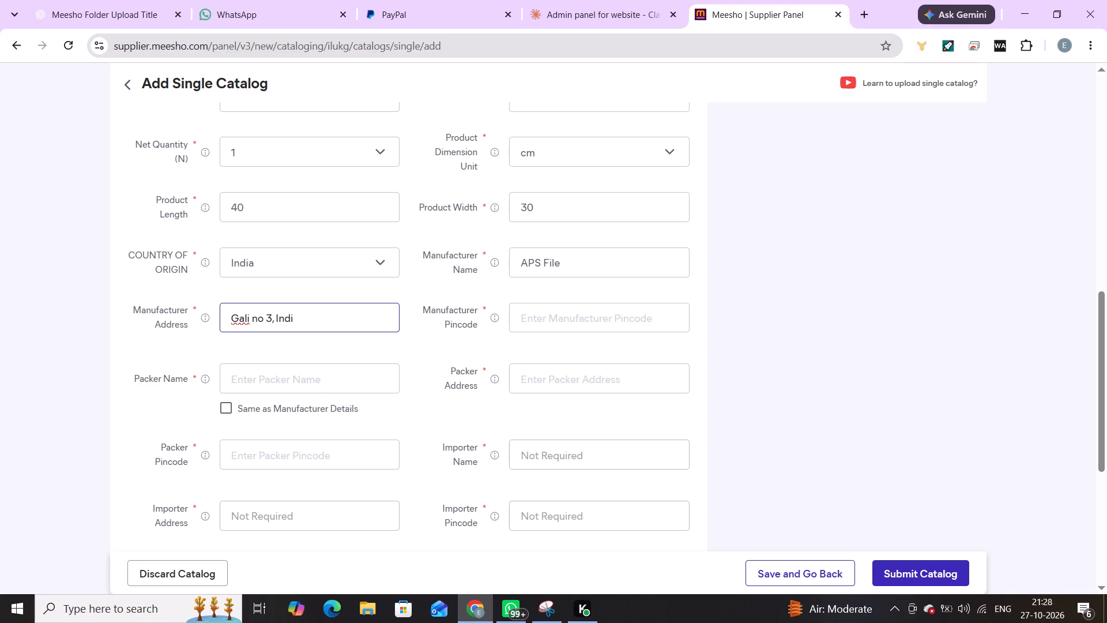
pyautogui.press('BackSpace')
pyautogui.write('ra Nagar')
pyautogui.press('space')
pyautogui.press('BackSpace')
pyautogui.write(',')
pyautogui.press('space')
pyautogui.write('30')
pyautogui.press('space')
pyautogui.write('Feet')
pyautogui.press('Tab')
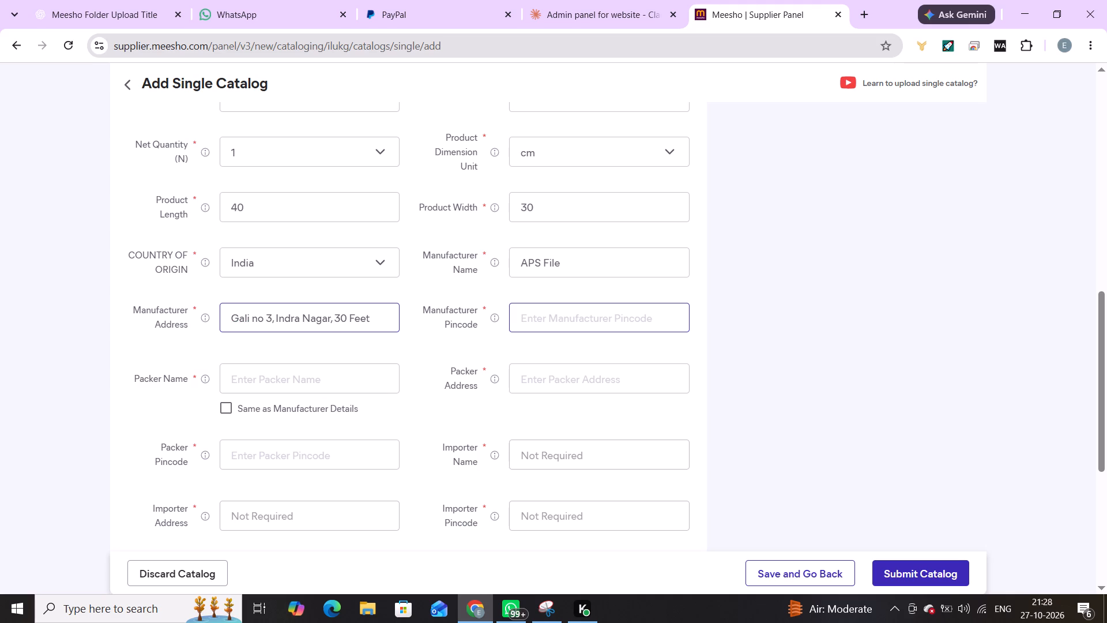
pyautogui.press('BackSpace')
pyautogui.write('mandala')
pyautogui.click(377, 324)
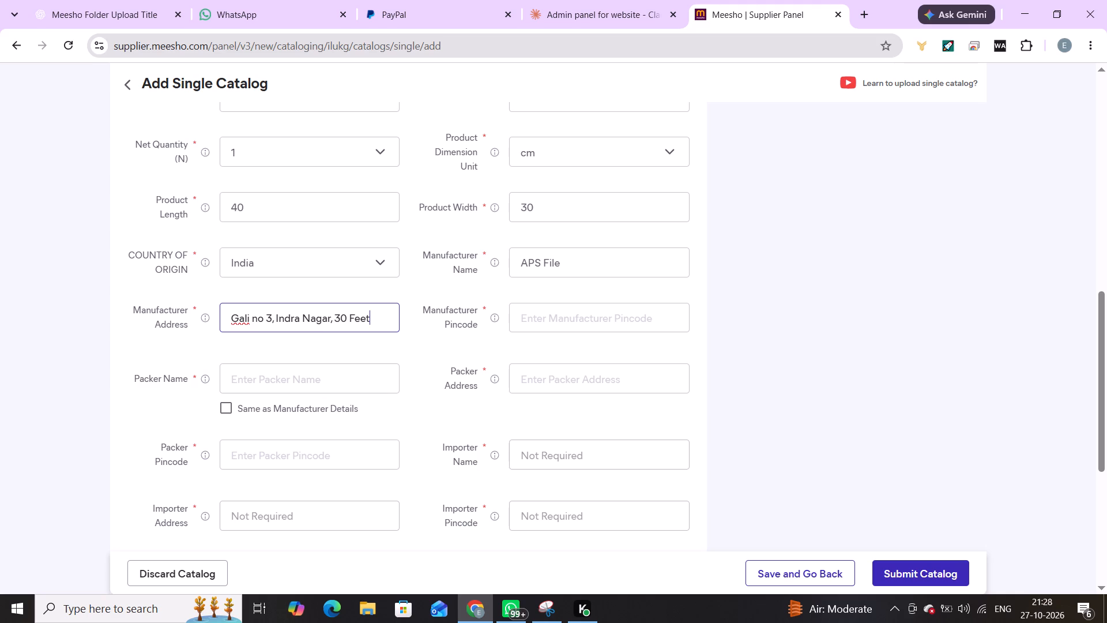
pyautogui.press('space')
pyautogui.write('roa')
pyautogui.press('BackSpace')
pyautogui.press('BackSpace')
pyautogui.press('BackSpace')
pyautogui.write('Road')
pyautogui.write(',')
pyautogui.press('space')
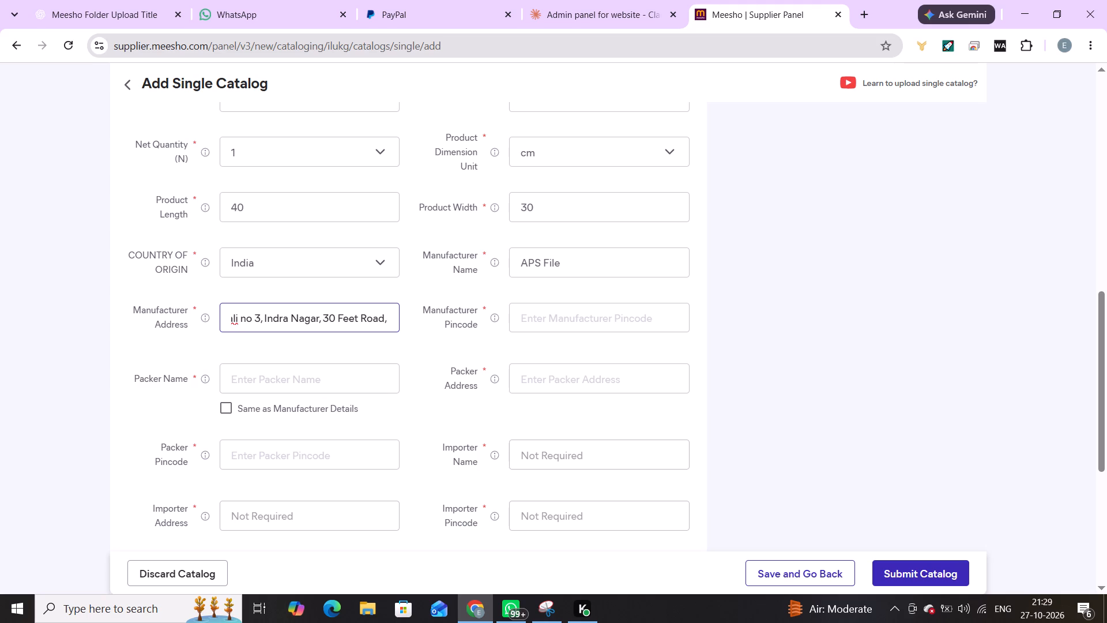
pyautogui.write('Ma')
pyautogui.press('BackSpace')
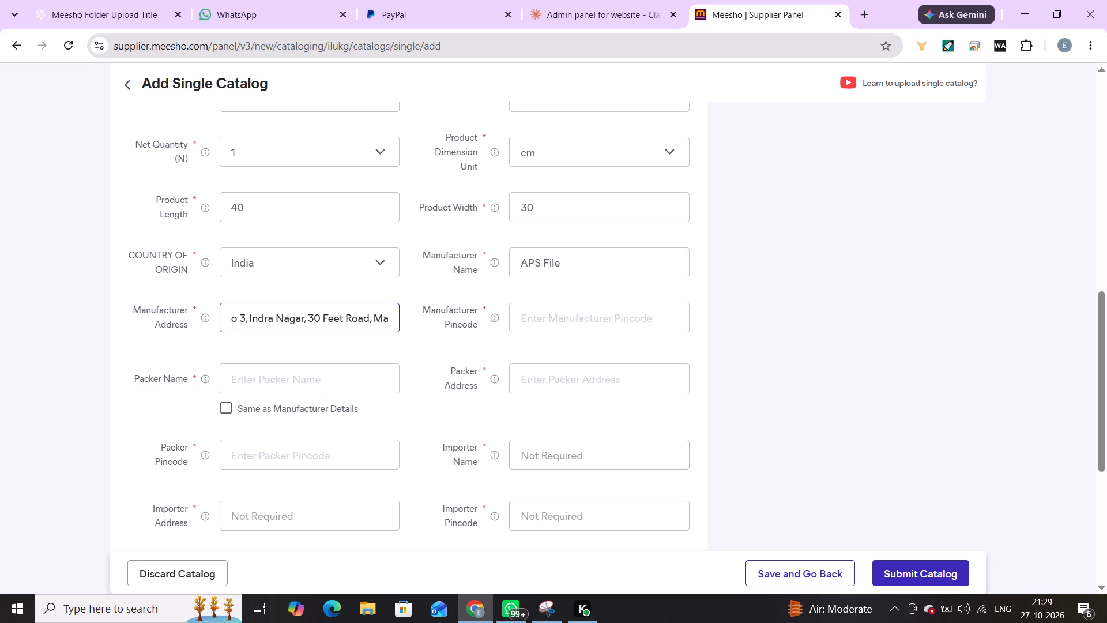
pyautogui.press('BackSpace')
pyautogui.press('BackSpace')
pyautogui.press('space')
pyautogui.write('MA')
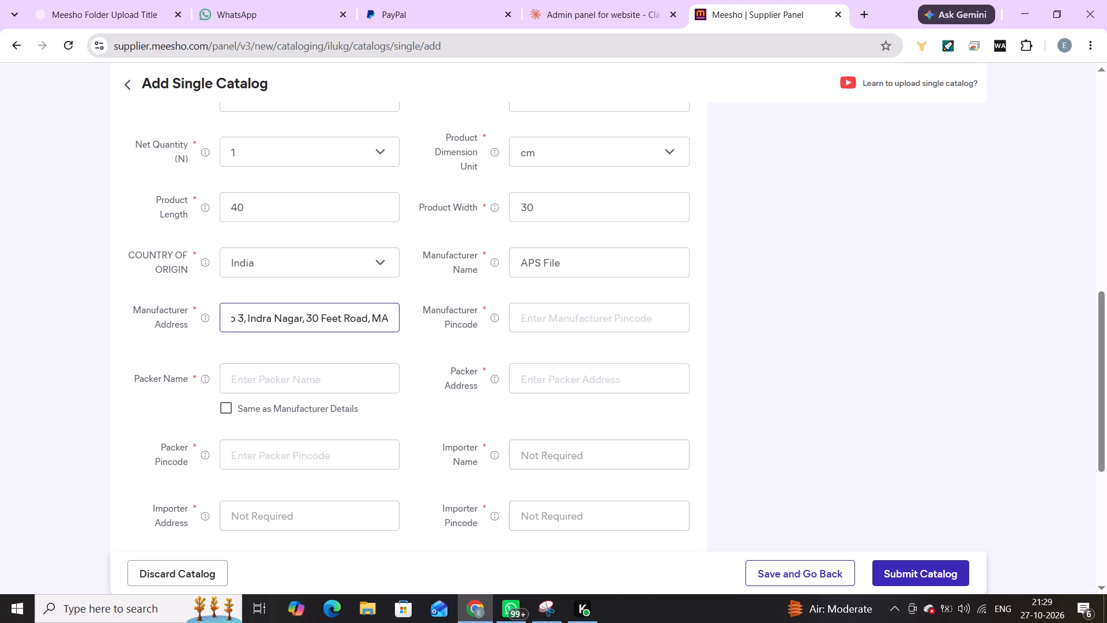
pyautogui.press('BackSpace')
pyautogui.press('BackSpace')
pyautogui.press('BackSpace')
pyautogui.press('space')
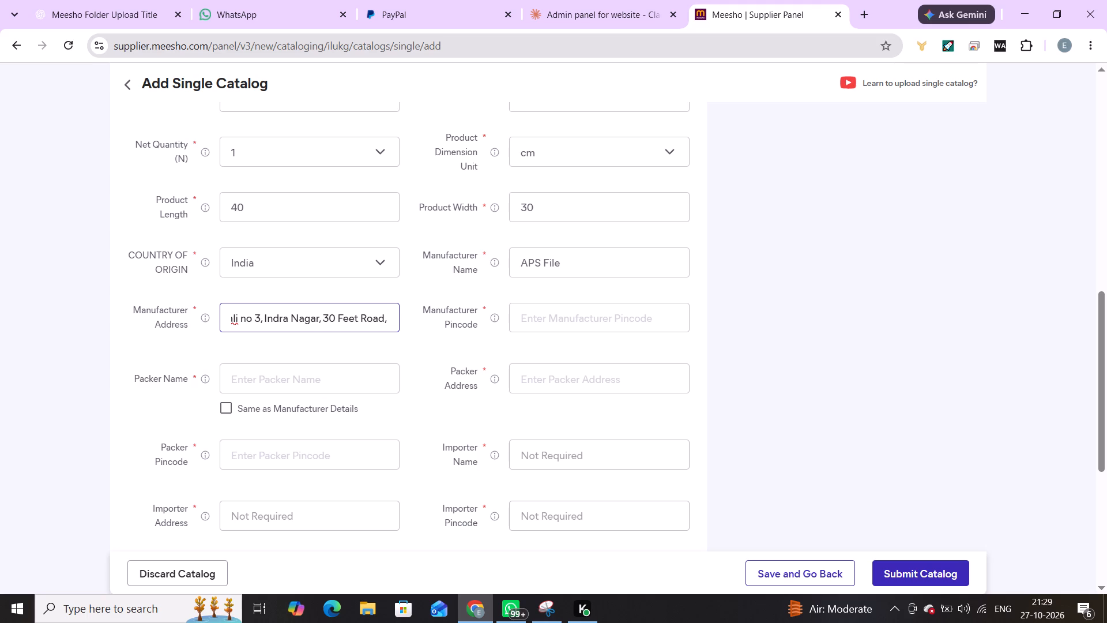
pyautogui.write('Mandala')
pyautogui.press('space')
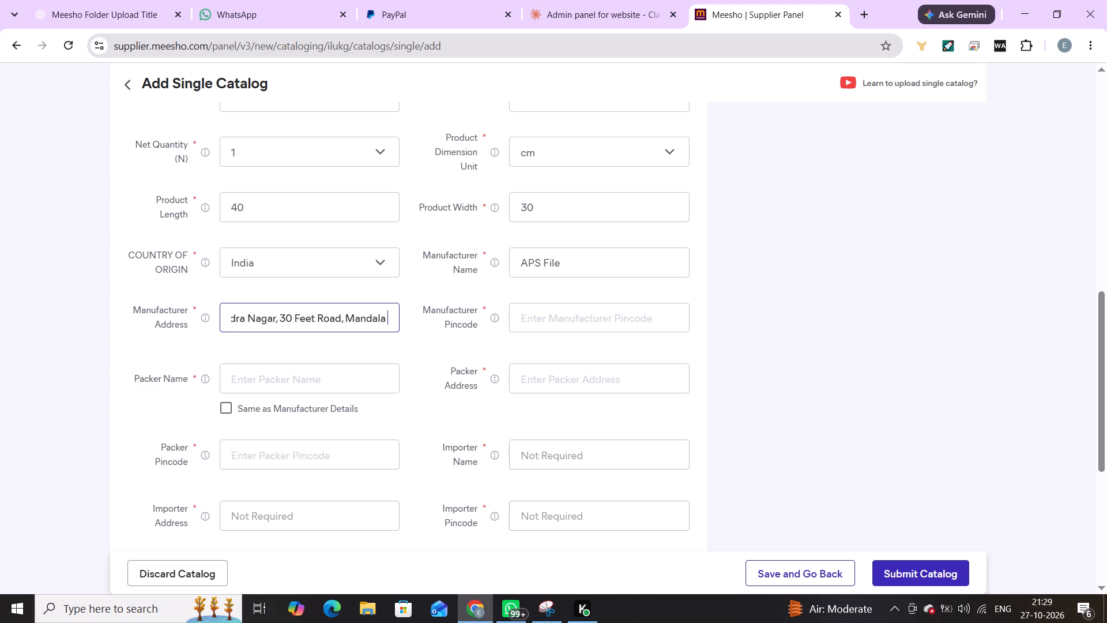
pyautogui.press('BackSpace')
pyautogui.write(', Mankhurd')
# Enter the manufacturer's six-digit pincode.
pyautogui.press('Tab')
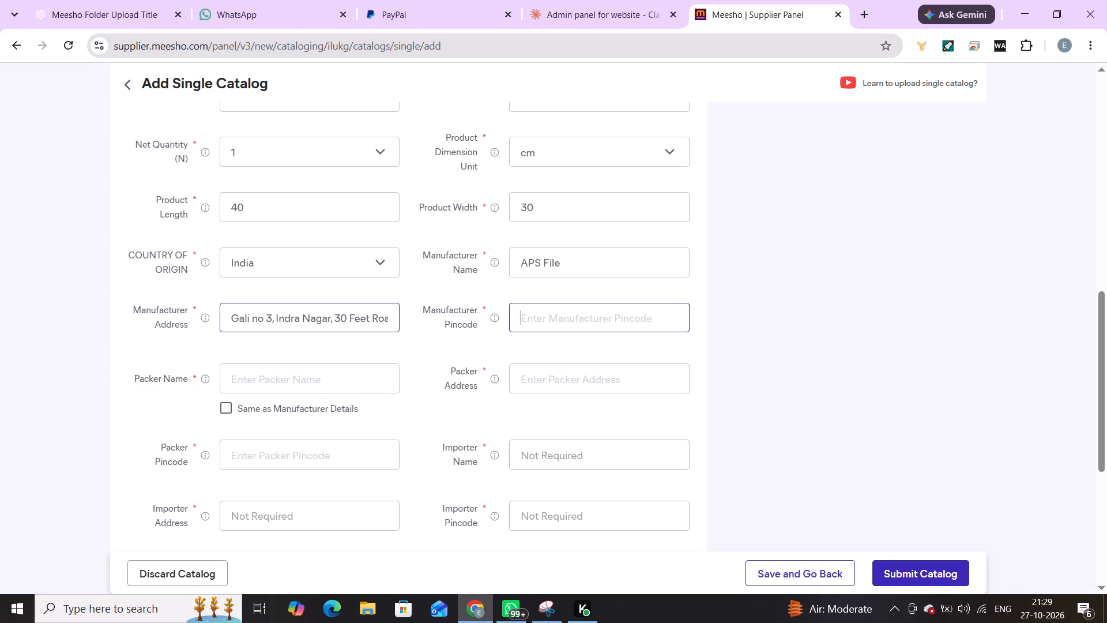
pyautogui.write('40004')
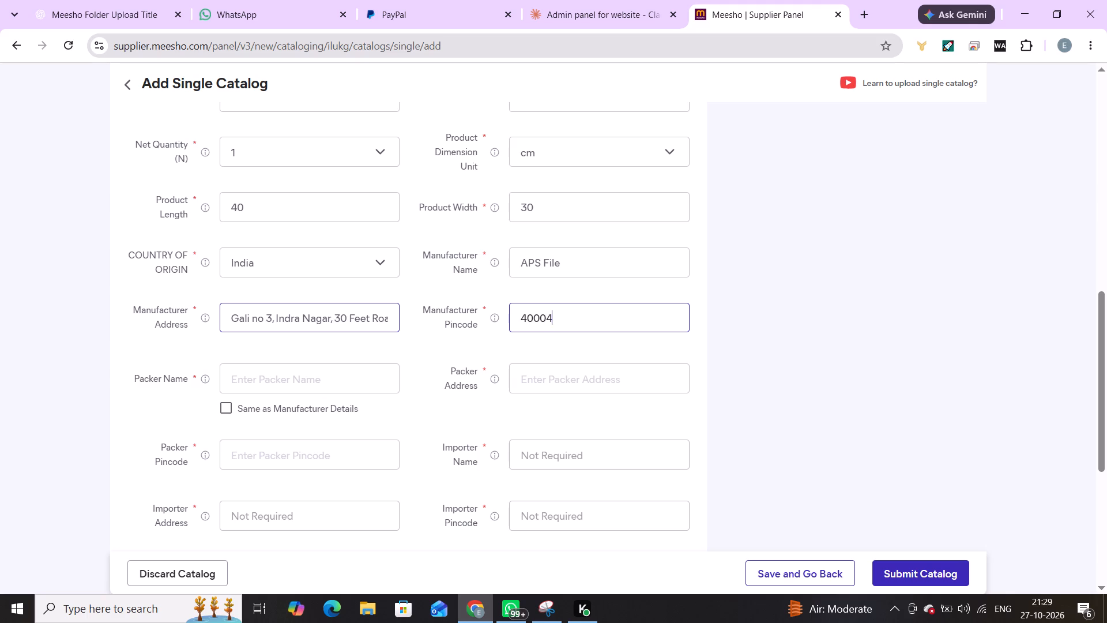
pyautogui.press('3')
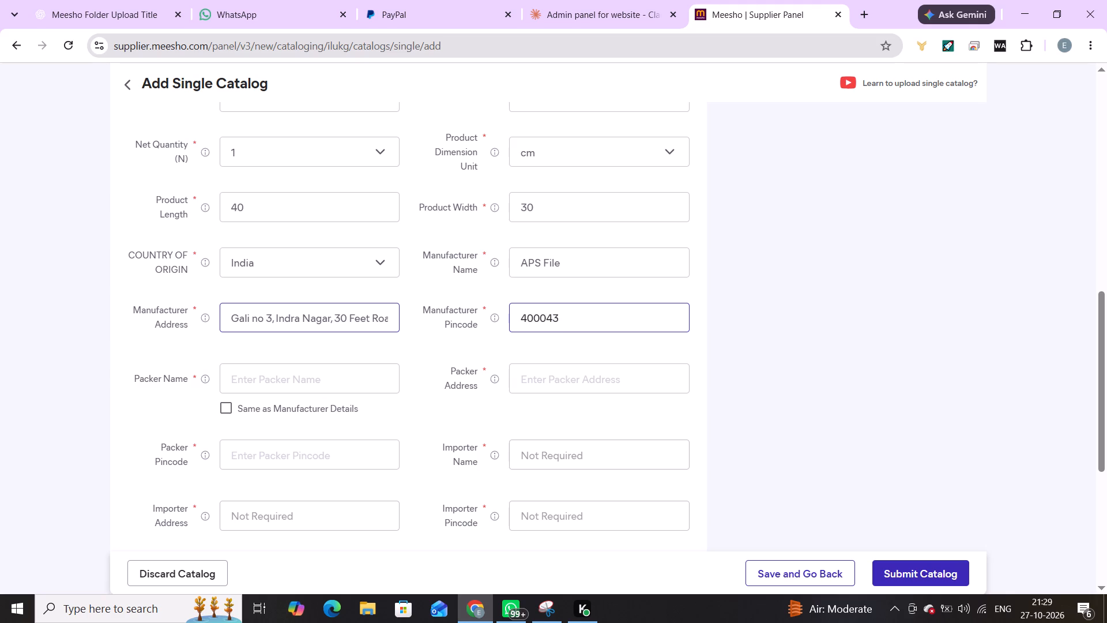
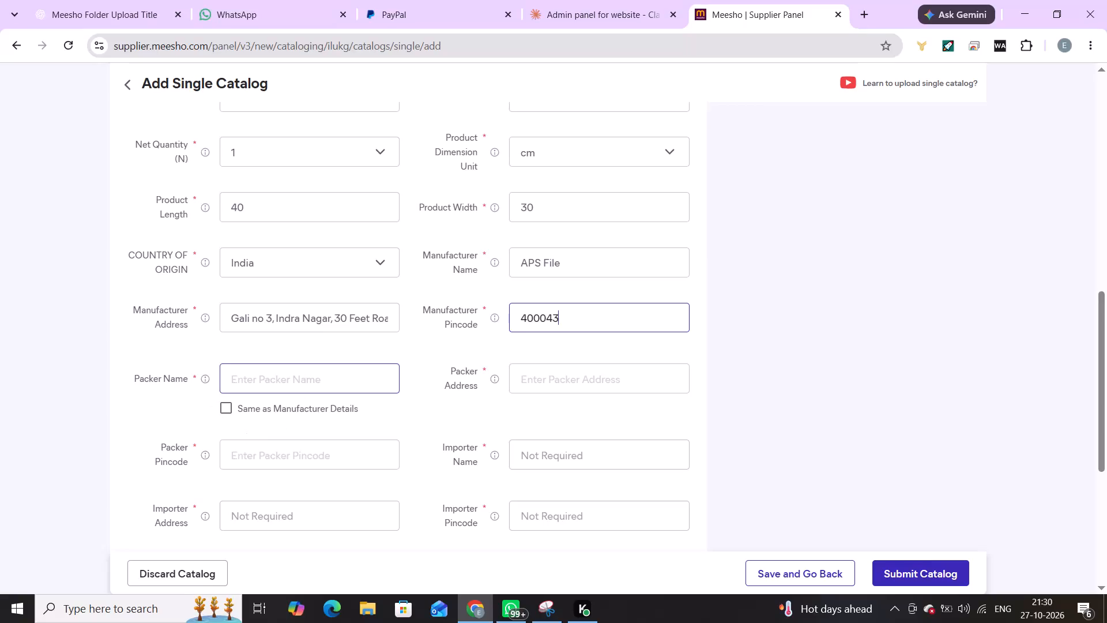
# Set the packer details to be the same as the manufacturer details.
pyautogui.click(304, 365)
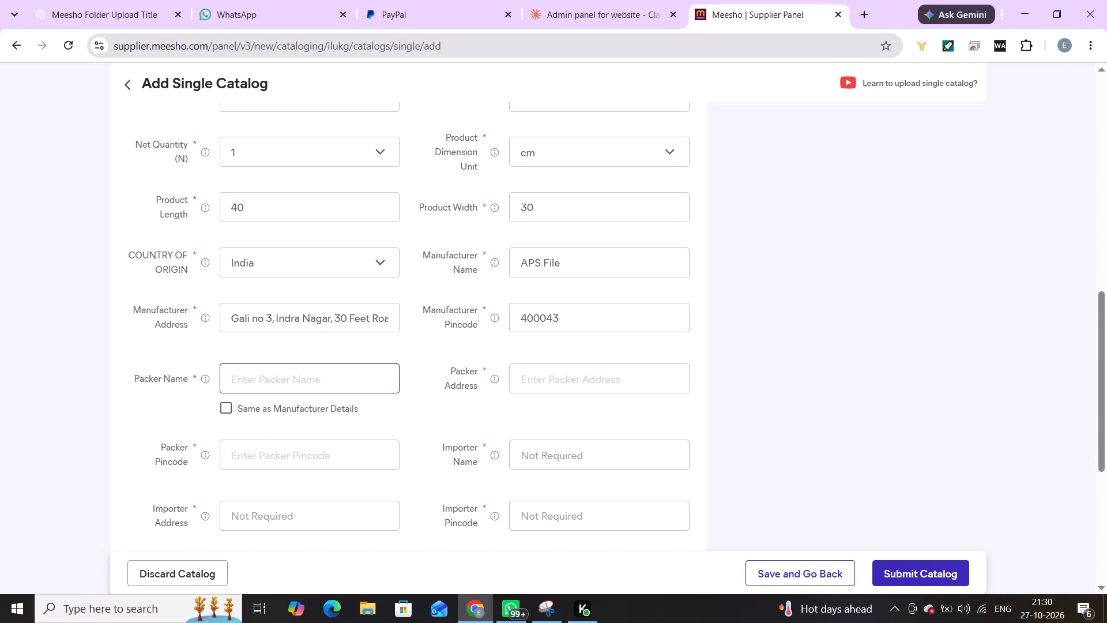
pyautogui.click(227, 413)
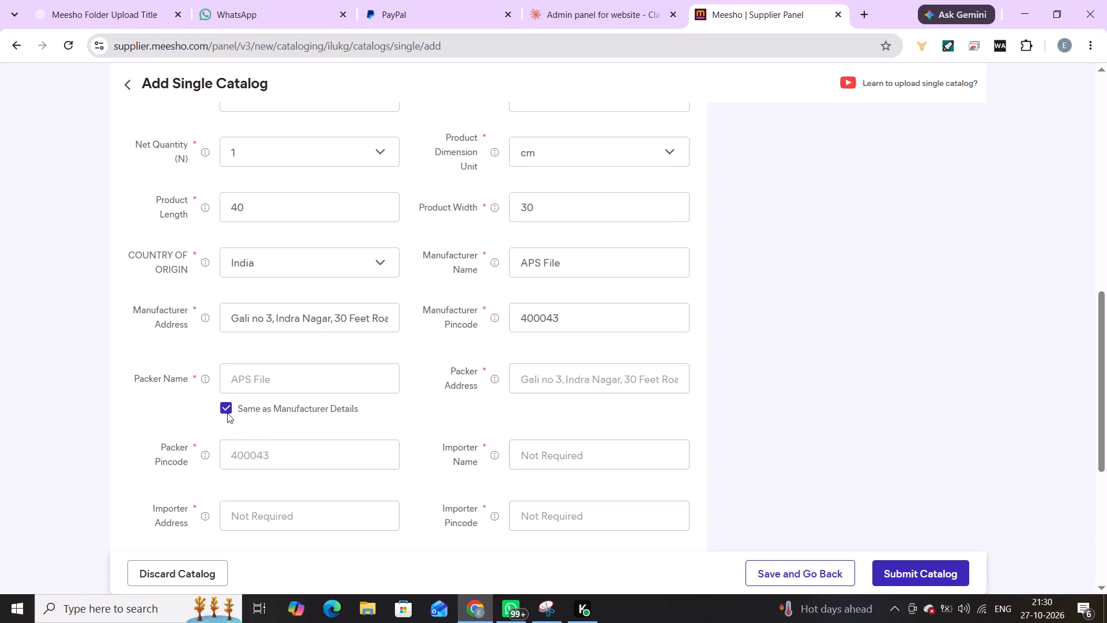
pyautogui.scroll(-2, 607, 467)
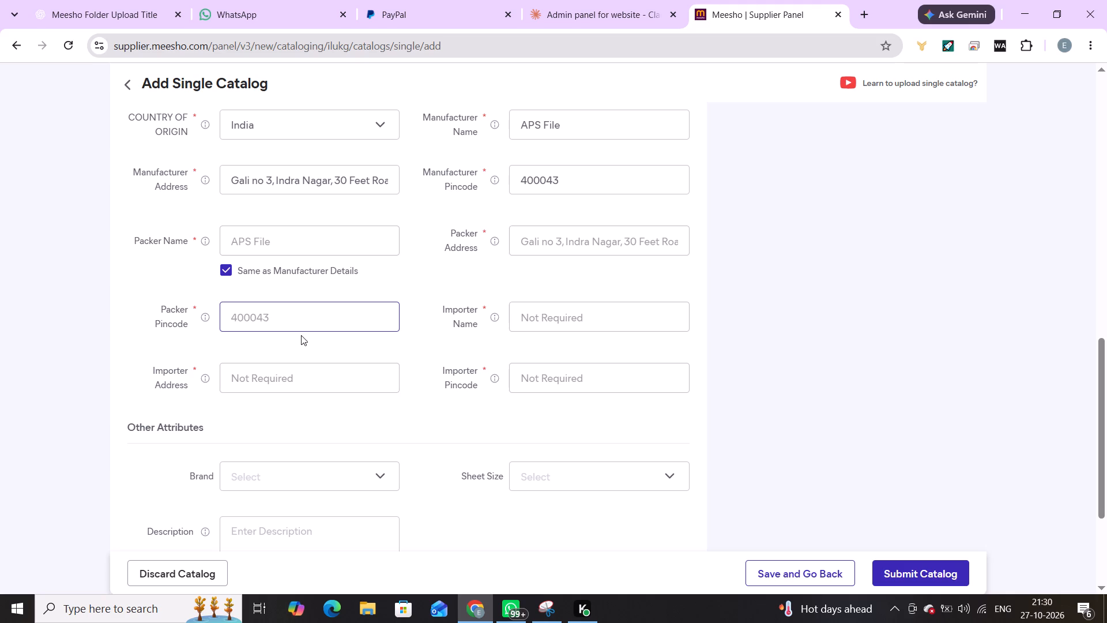
pyautogui.click(600, 320)
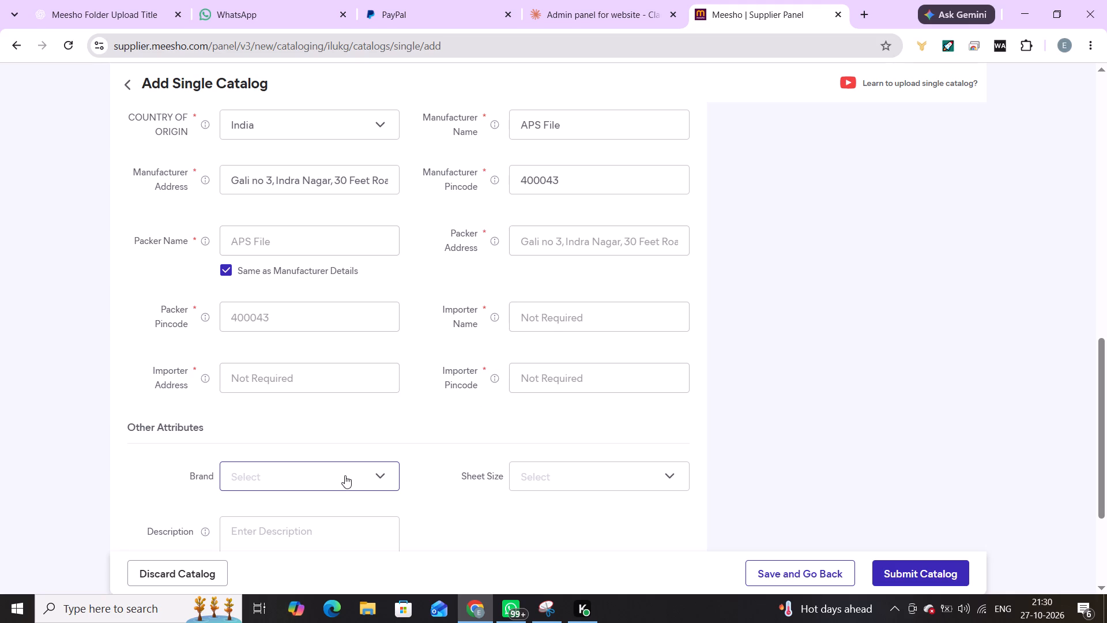
pyautogui.moveTo(1106, 385); pyautogui.dragTo(1106, 403)
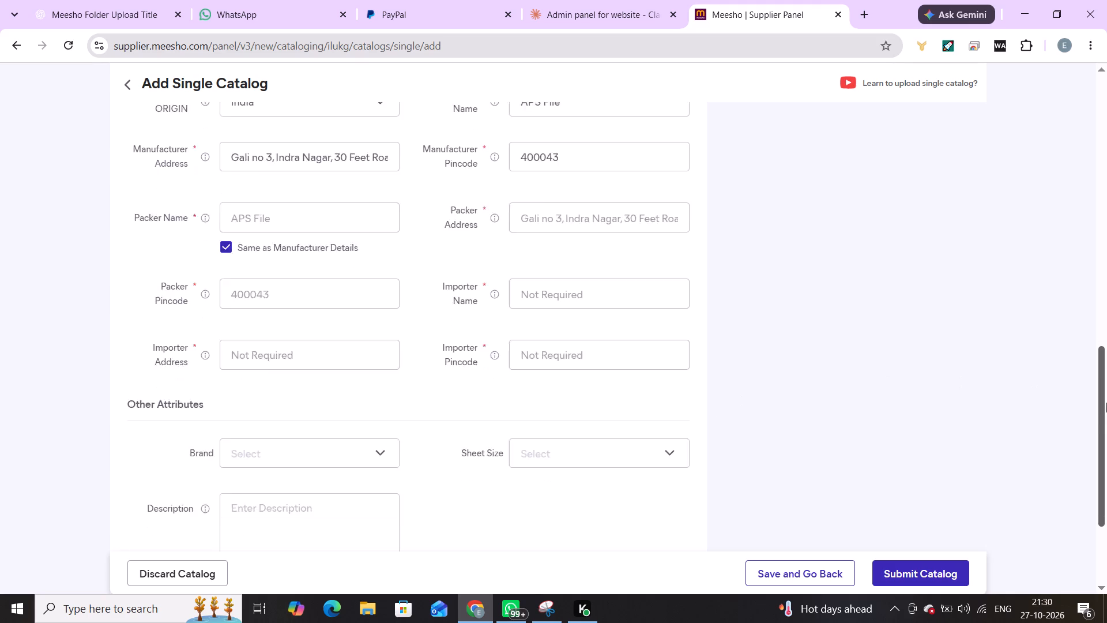
pyautogui.moveTo(1106, 403); pyautogui.dragTo(1106, 416)
pyautogui.moveTo(1106, 416); pyautogui.dragTo(1106, 446)
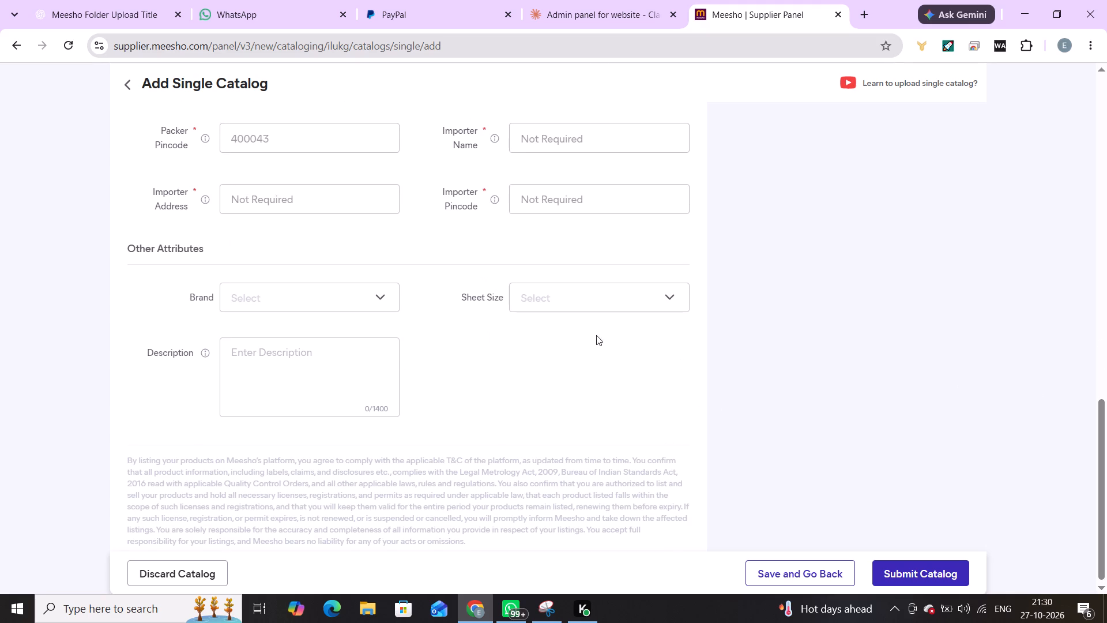
pyautogui.click(589, 301)
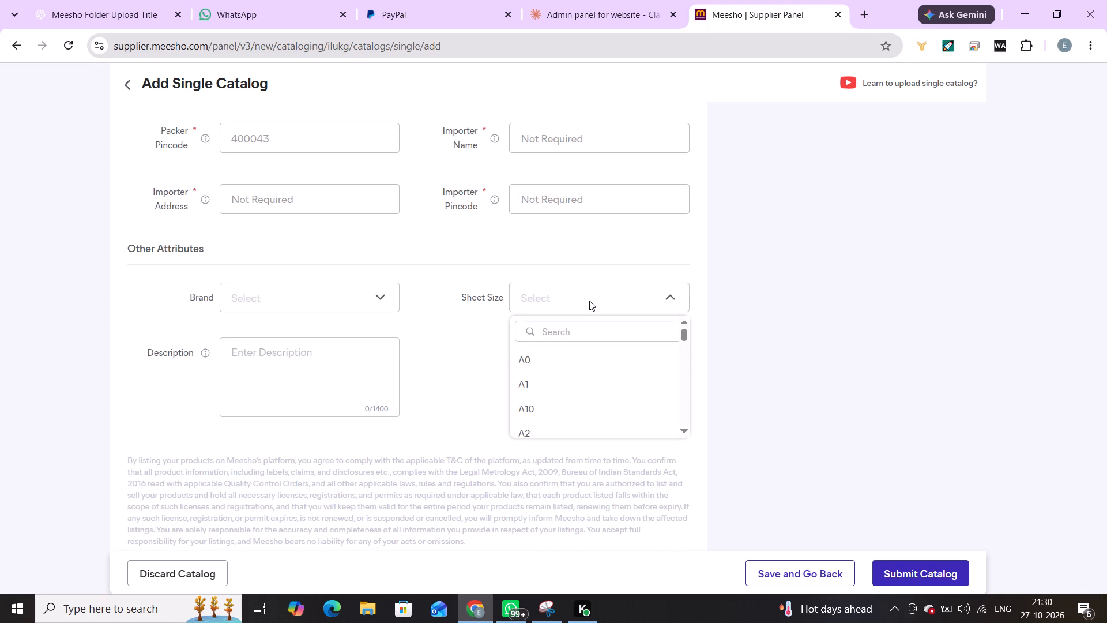
pyautogui.scroll(-1, 539, 401)
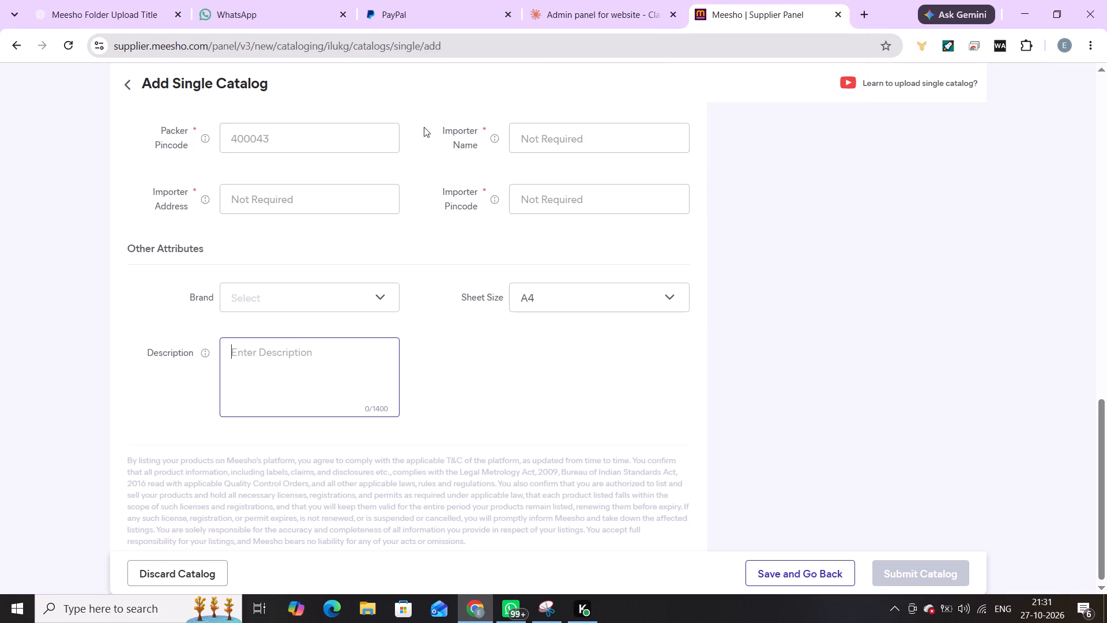
# Fill the catalog's Description with the copied product description paragraph about the double colour folder files.
pyautogui.click(257, 380)
pyautogui.hotkey('ctrl', 'v')
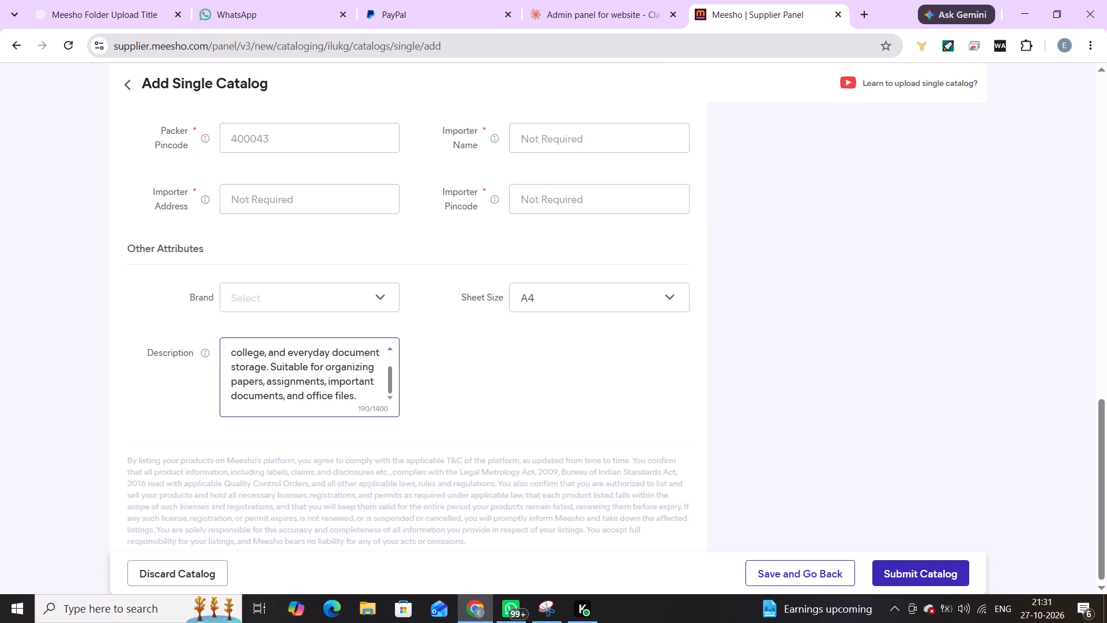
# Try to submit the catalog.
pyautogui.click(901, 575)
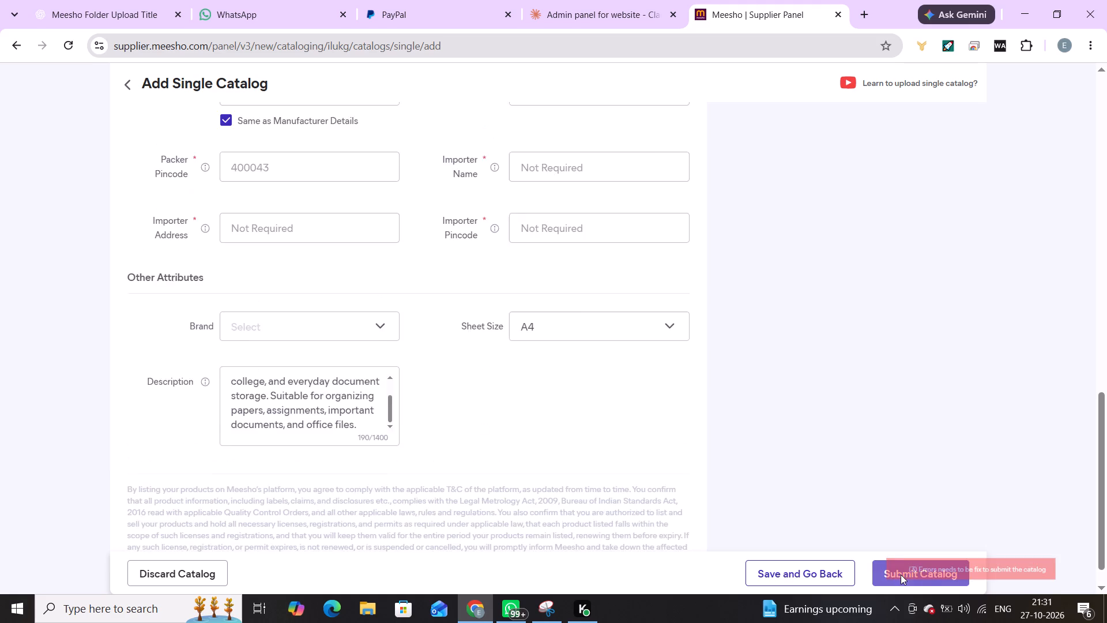
# Start on the Meesho Price for the Free Size row and switch to the WhatsApp window.
pyautogui.click(264, 321)
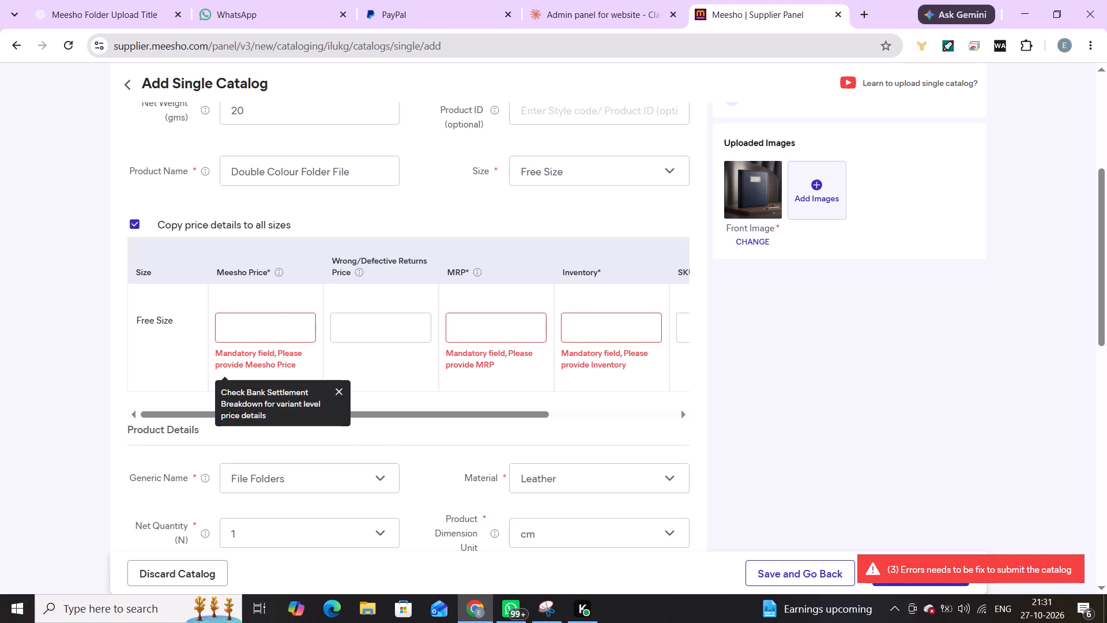
pyautogui.hotkey('alt', 'Tab')
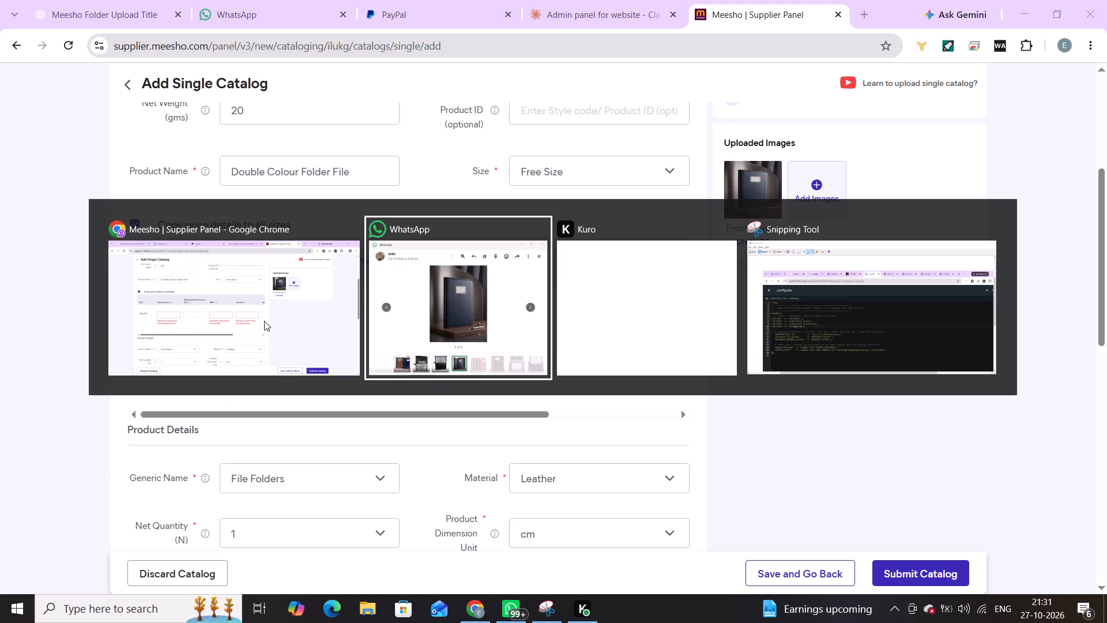
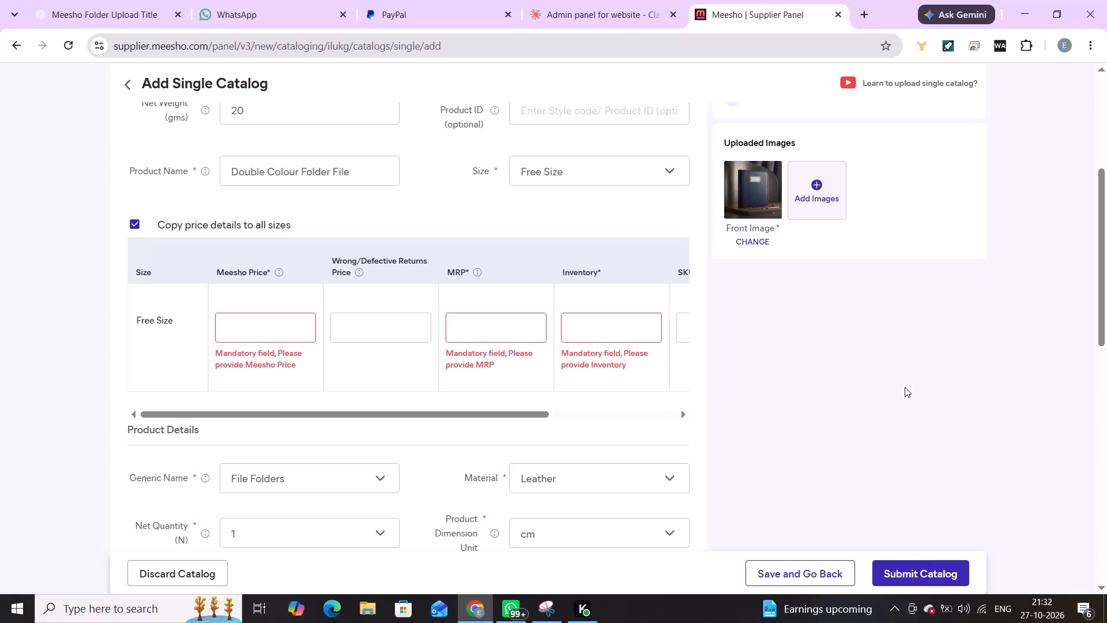
# Set the Meesho Price for the Free Size row to 190.
pyautogui.moveTo(435, 341); pyautogui.dragTo(267, 316)
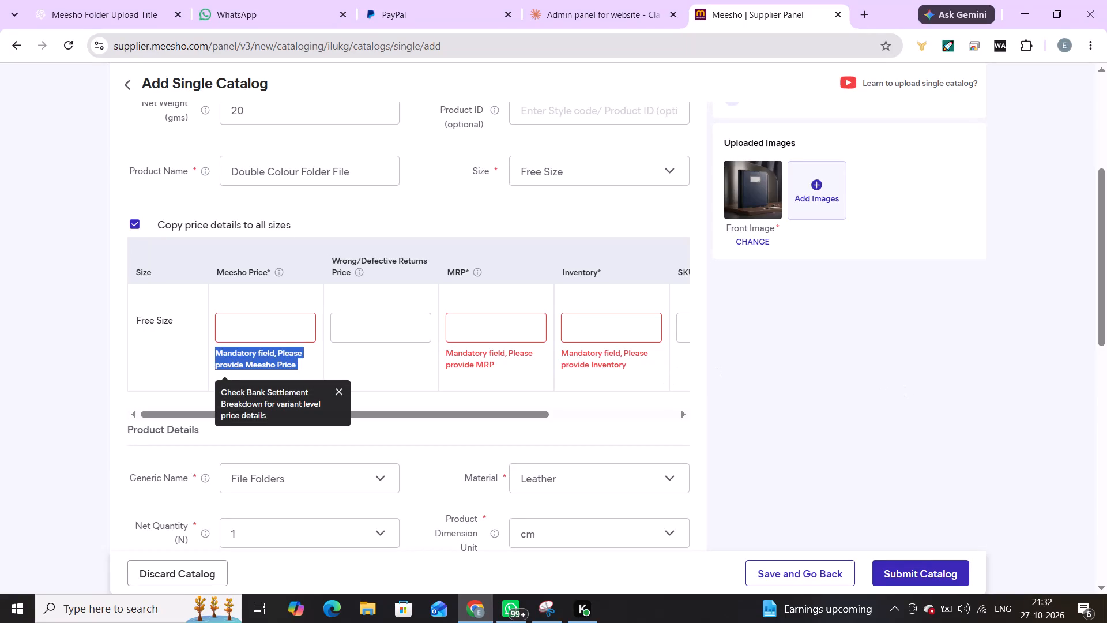
pyautogui.click(267, 317)
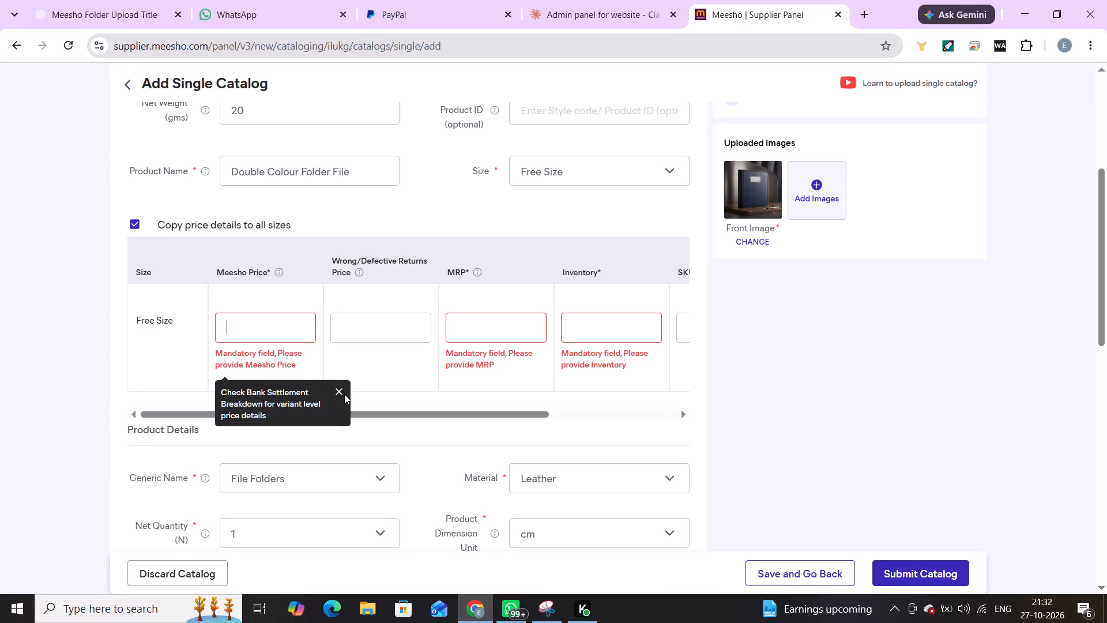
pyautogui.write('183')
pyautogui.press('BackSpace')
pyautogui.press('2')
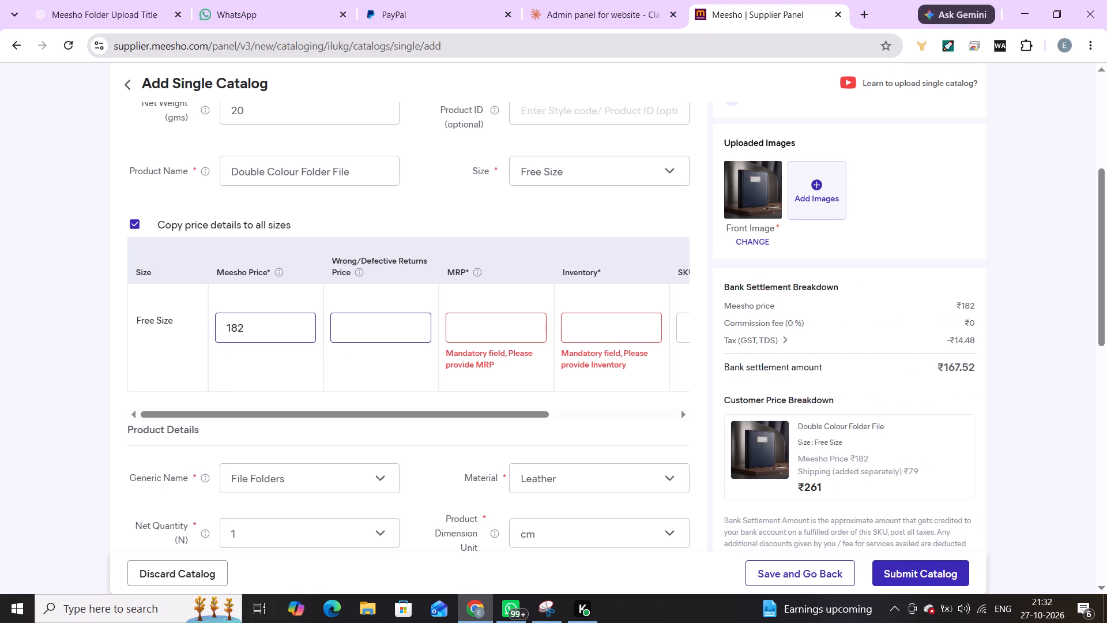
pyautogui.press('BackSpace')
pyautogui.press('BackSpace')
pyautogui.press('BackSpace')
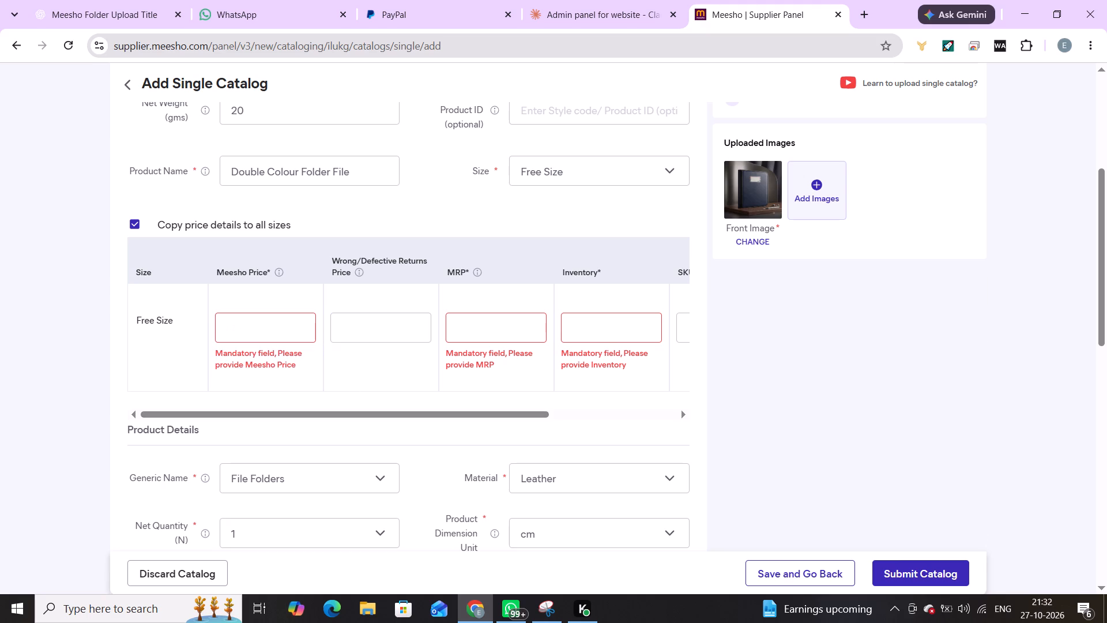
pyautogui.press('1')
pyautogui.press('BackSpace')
# For the Free Size row, set Meesho Price 190, the suggested Wrong/Defective Returns Price 171, MRP 230 and Inventory 101.
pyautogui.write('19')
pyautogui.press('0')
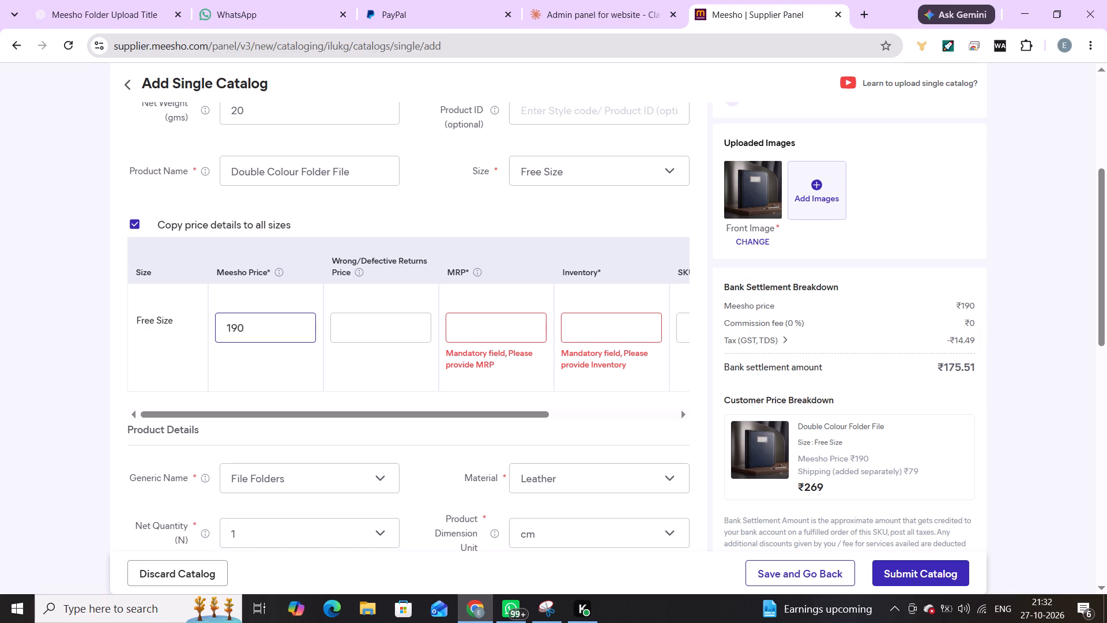
pyautogui.click(392, 328)
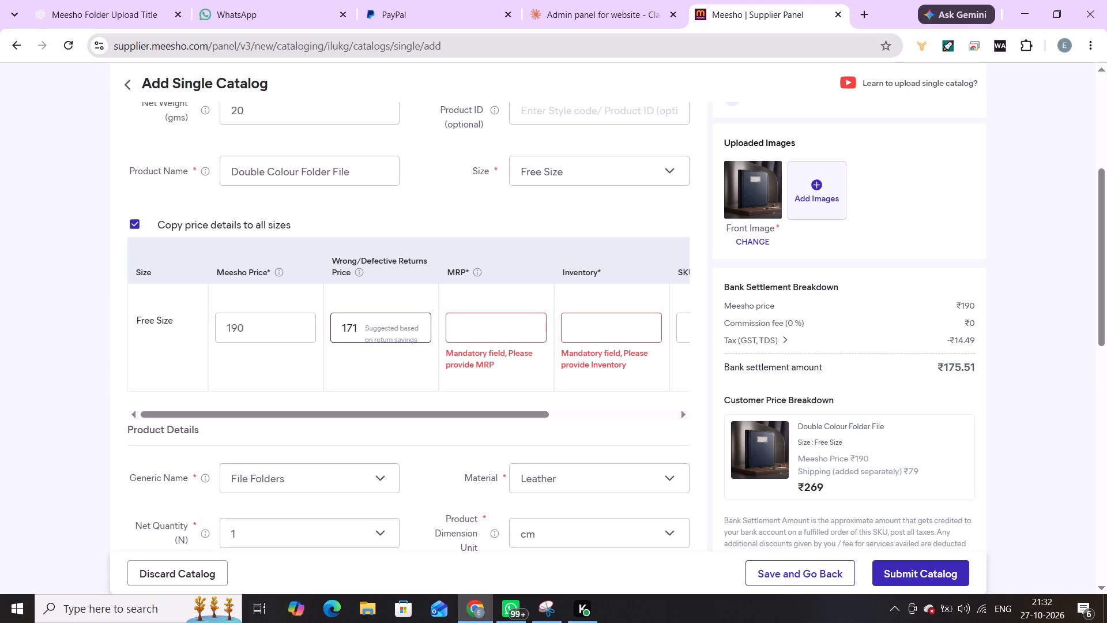
pyautogui.press('Tab')
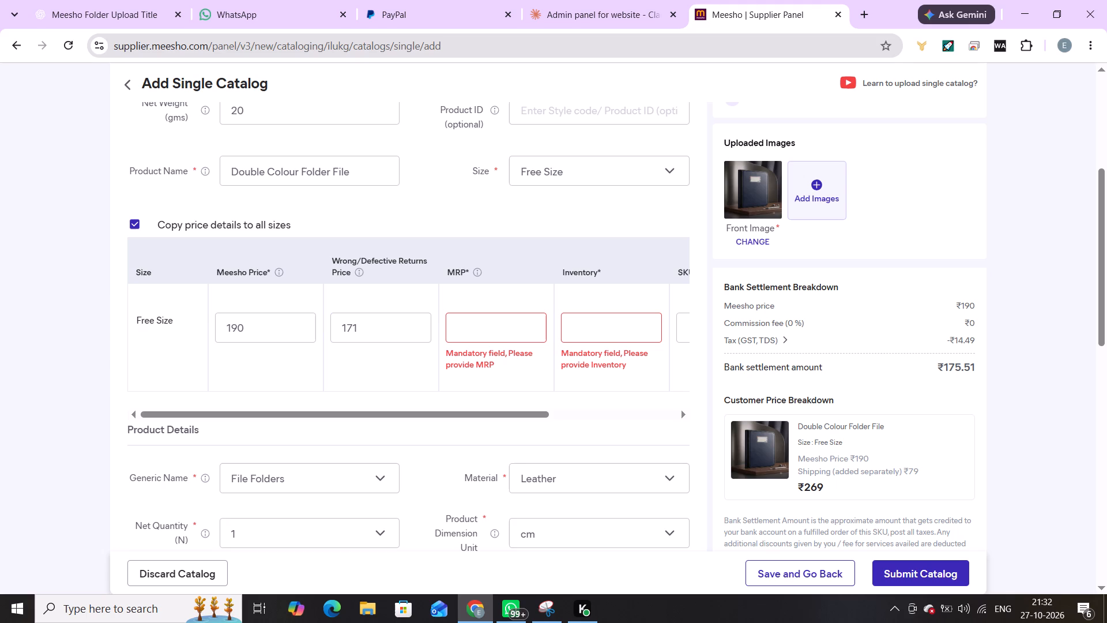
pyautogui.write('23')
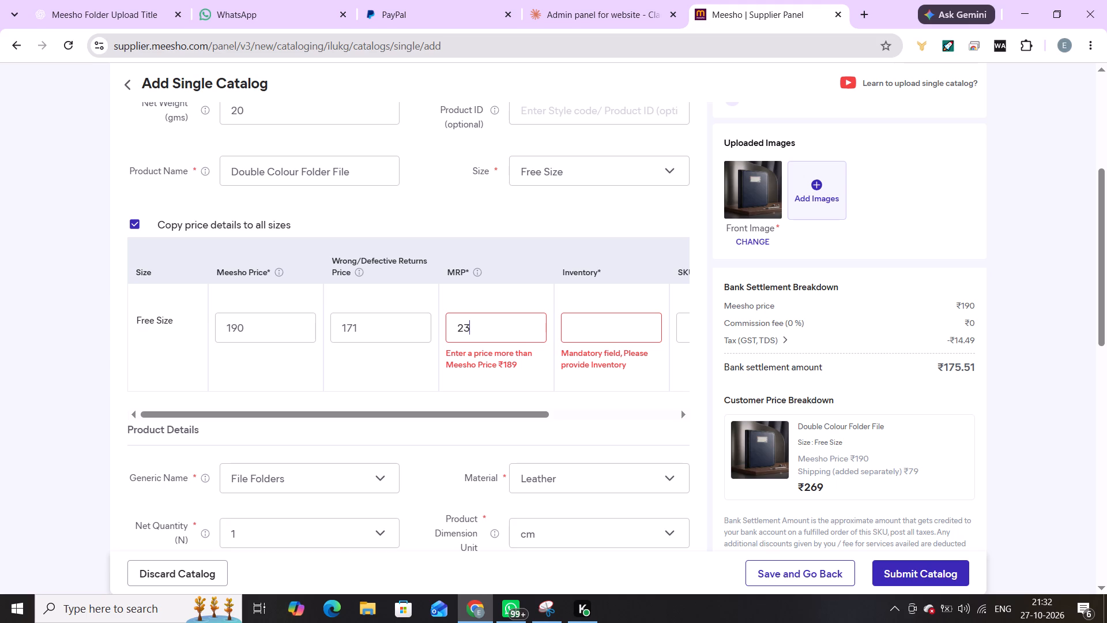
pyautogui.press('0')
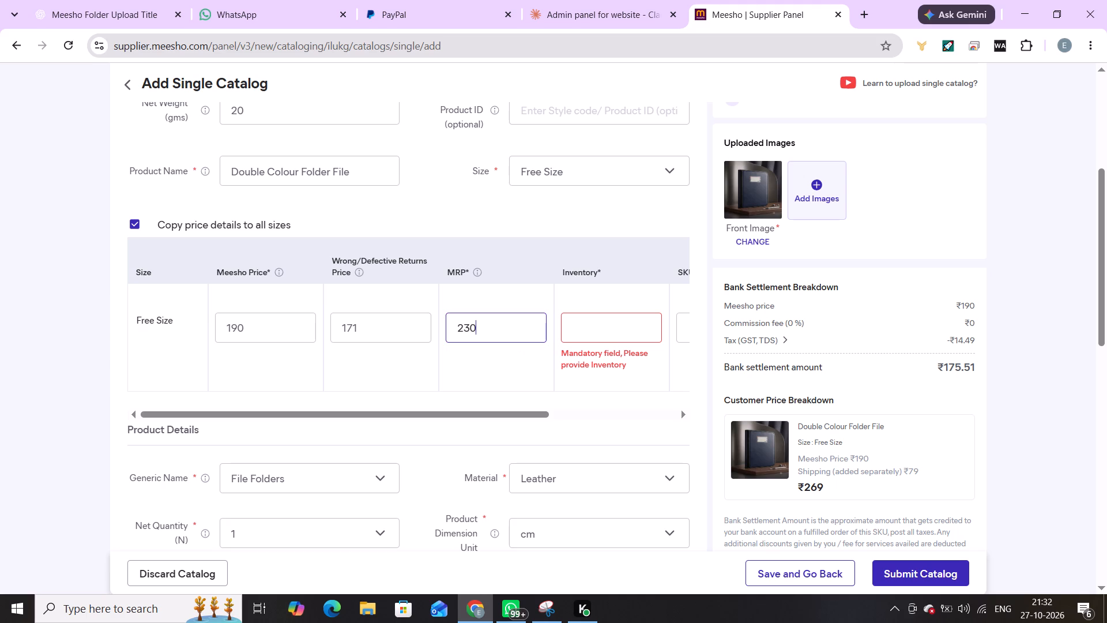
pyautogui.click(583, 324)
pyautogui.write('101')
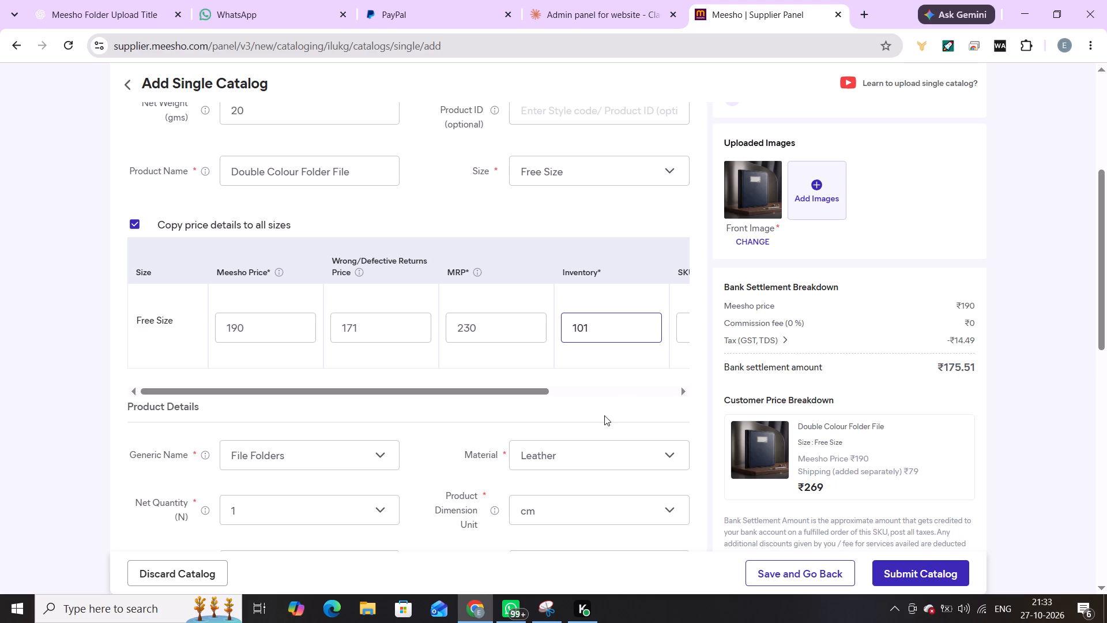
# Check the remaining price table columns and product details, leaving SKU ID blank, and submit the catalog.
pyautogui.moveTo(524, 389); pyautogui.dragTo(621, 388)
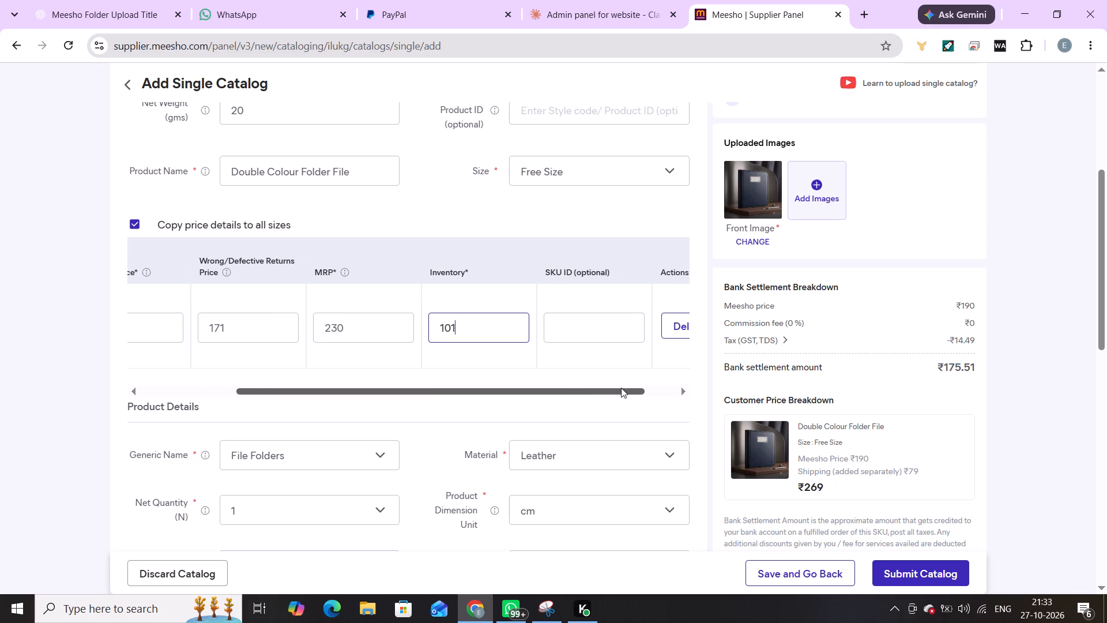
pyautogui.moveTo(621, 388); pyautogui.dragTo(678, 386)
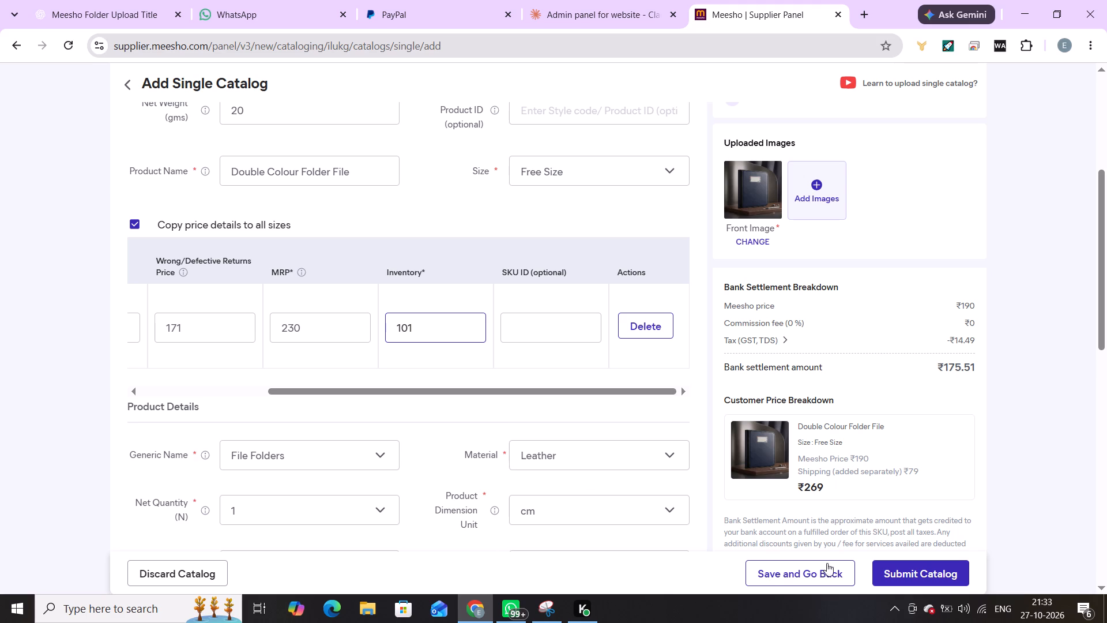
pyautogui.scroll(-2, 596, 434)
pyautogui.press('super+s')
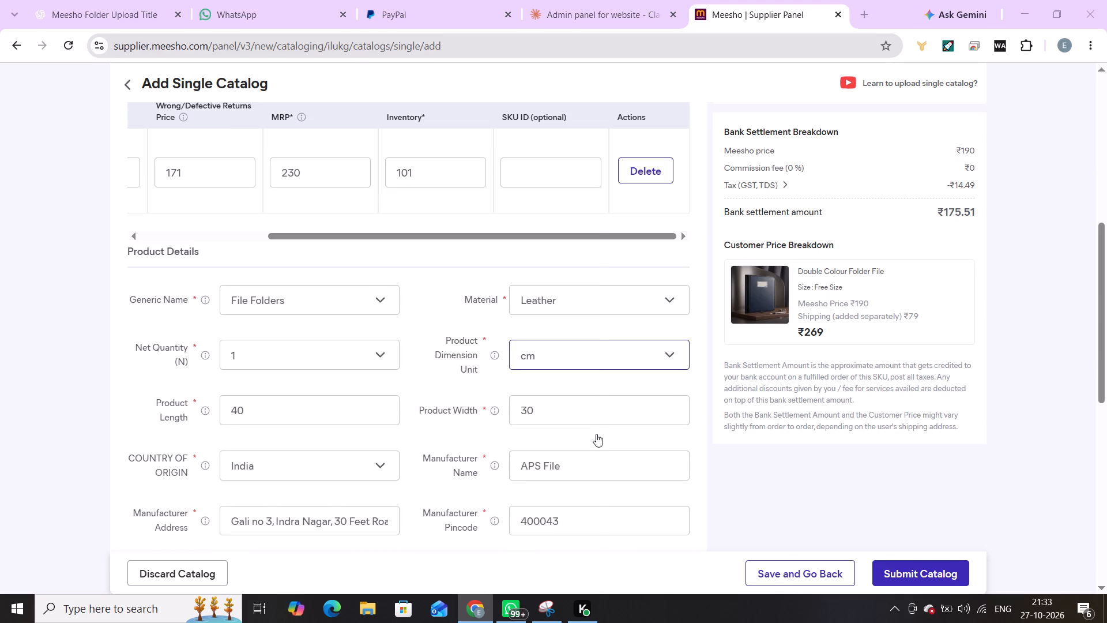
pyautogui.scroll(-6, 596, 434)
pyautogui.click(886, 481)
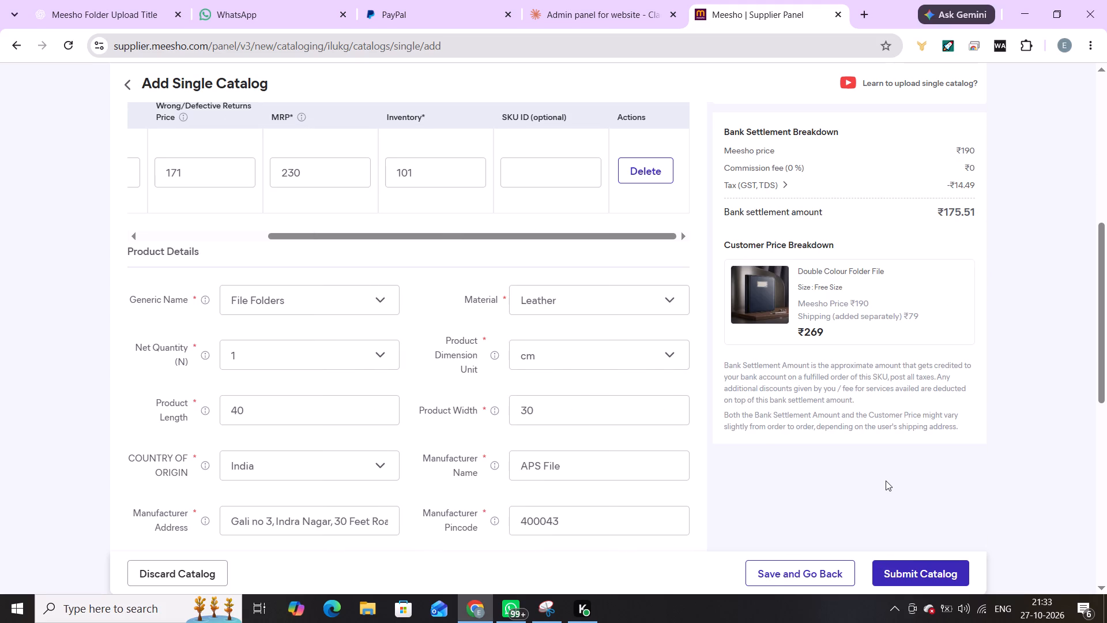
pyautogui.click(907, 576)
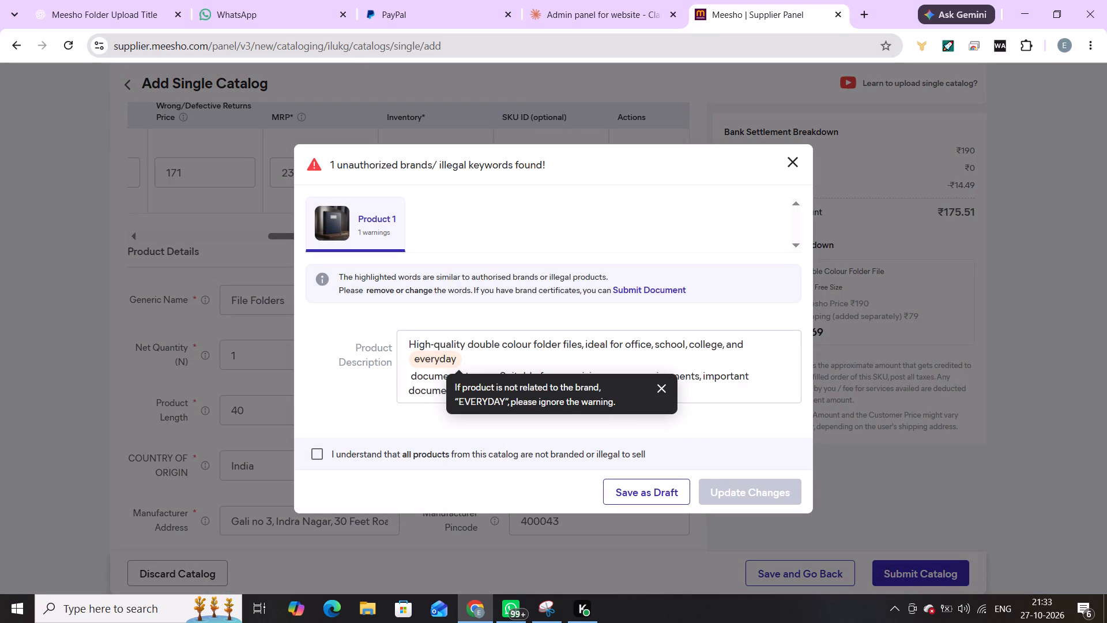
# Change the flagged word in the Product Description to "everydays", acknowledge that all products are not branded or illegal, and update the changes.
pyautogui.click(450, 365)
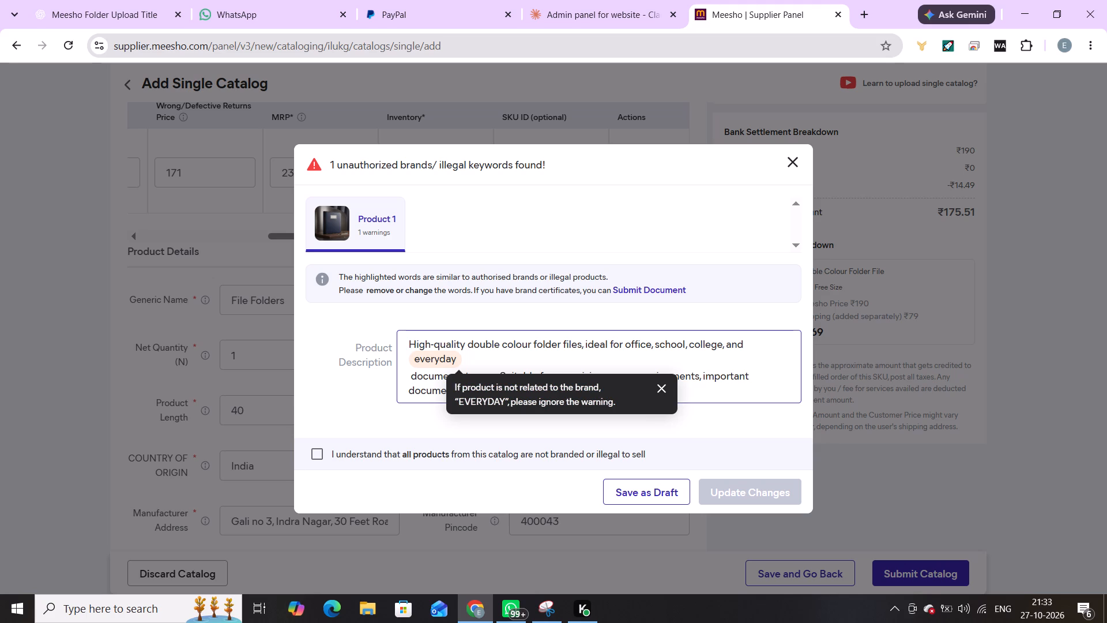
pyautogui.press('Right')
pyautogui.press('s')
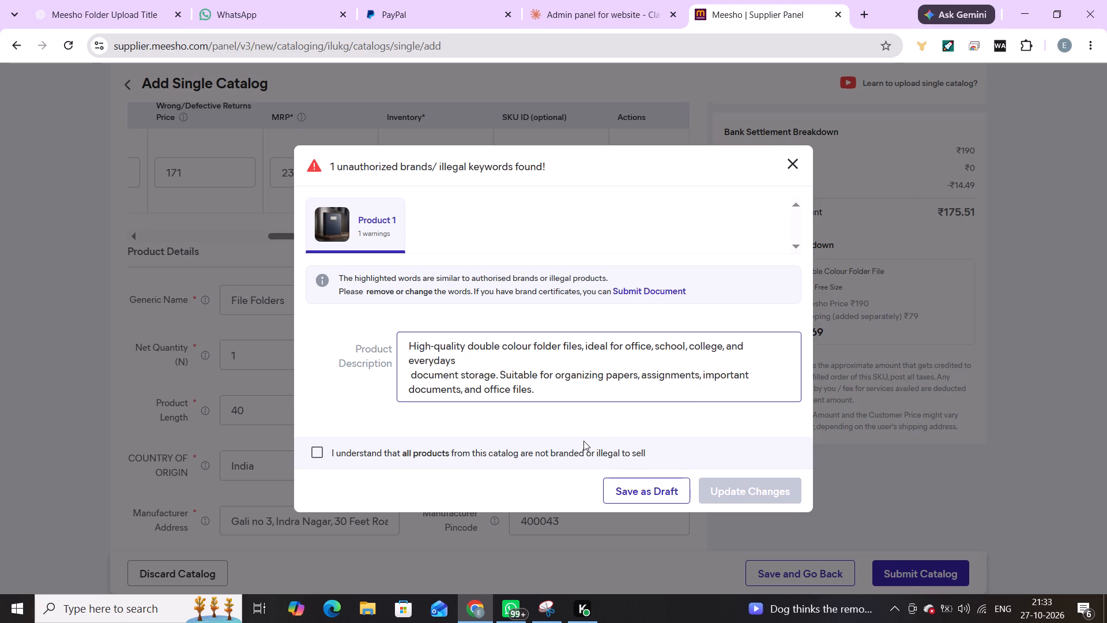
pyautogui.click(321, 455)
pyautogui.click(780, 499)
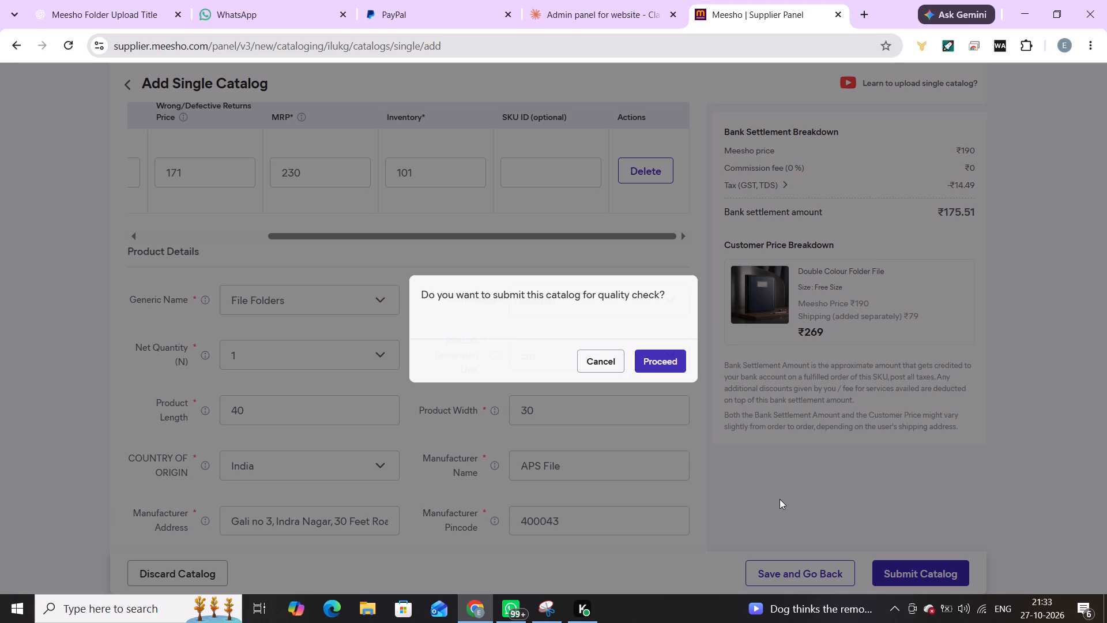
# Proceed with submitting the catalog for quality check.
pyautogui.click(657, 370)
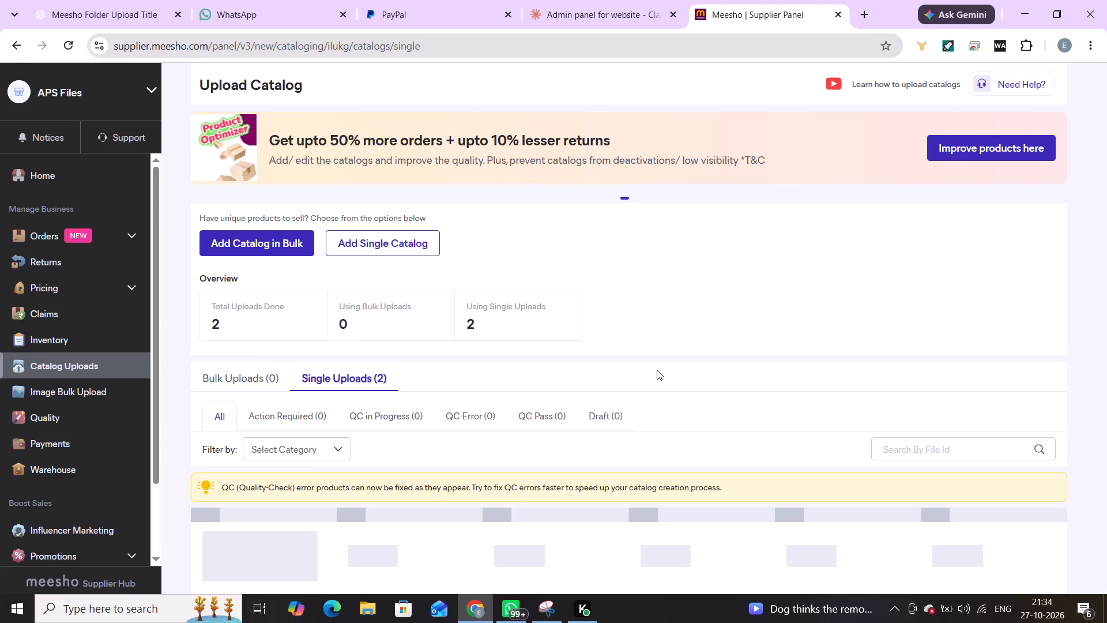
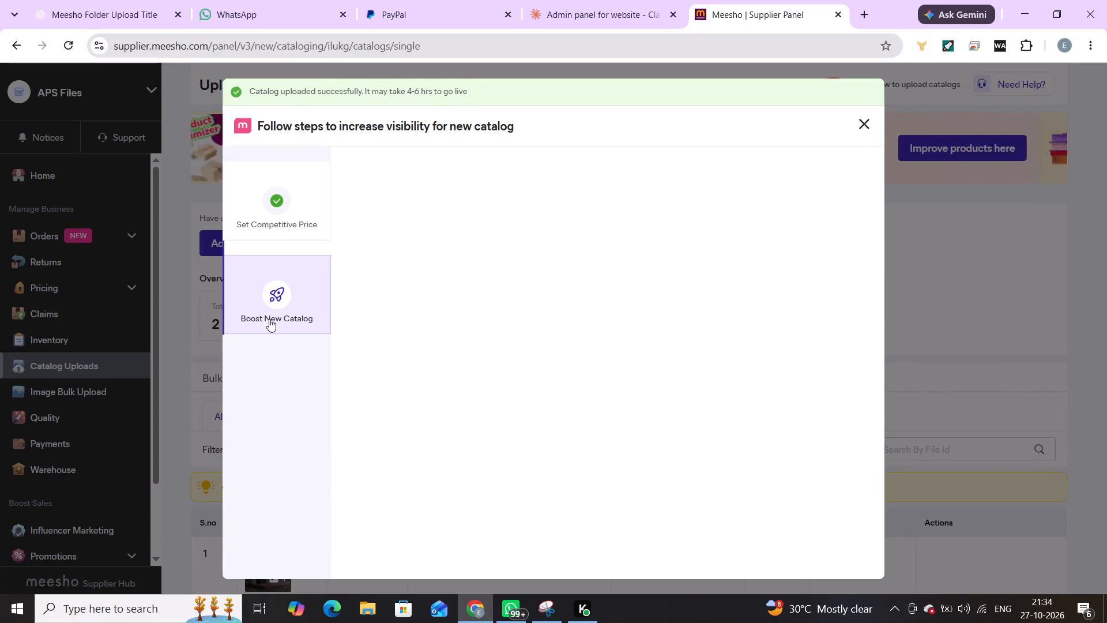
# Dismiss the new catalog visibility guide and check the single uploads listed under QC in Progress and QC Pass.
pyautogui.click(860, 124)
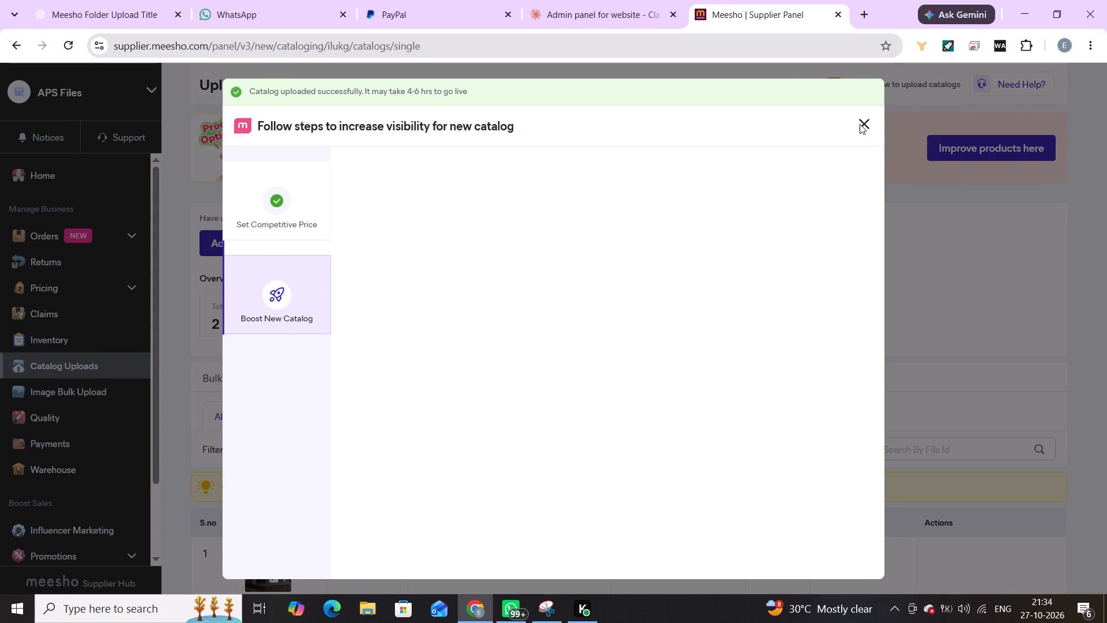
pyautogui.scroll(-2, 522, 381)
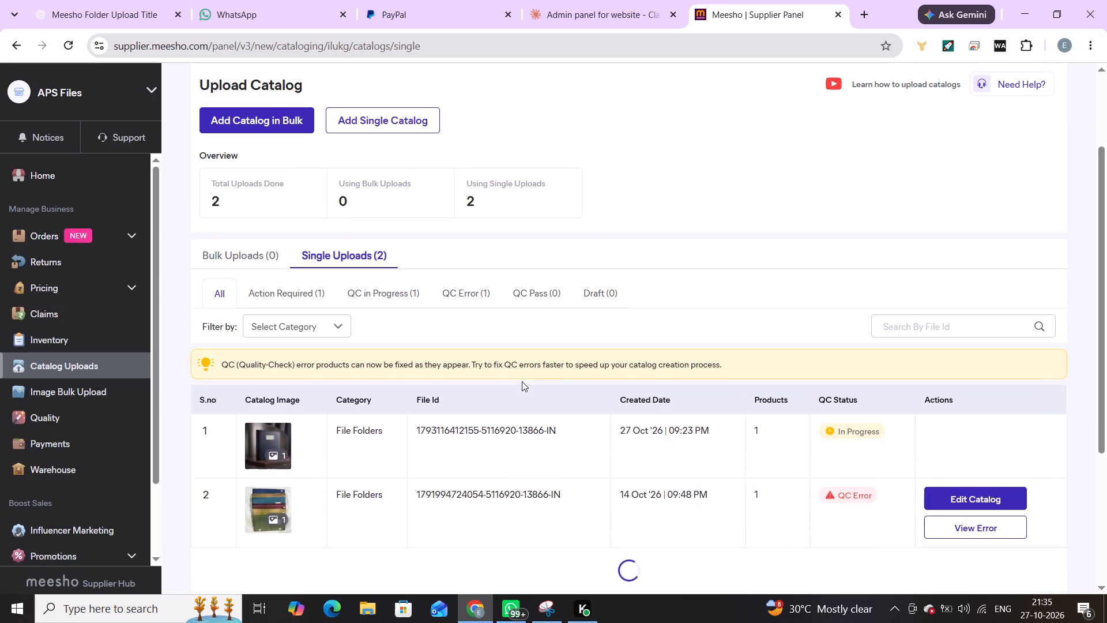
pyautogui.click(370, 294)
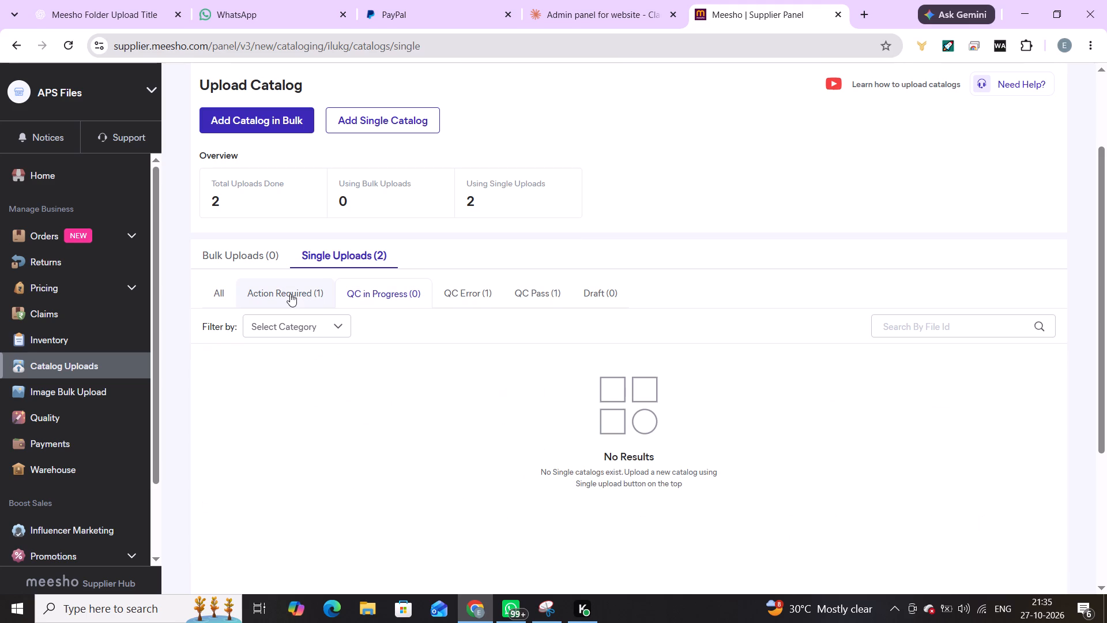
pyautogui.click(538, 289)
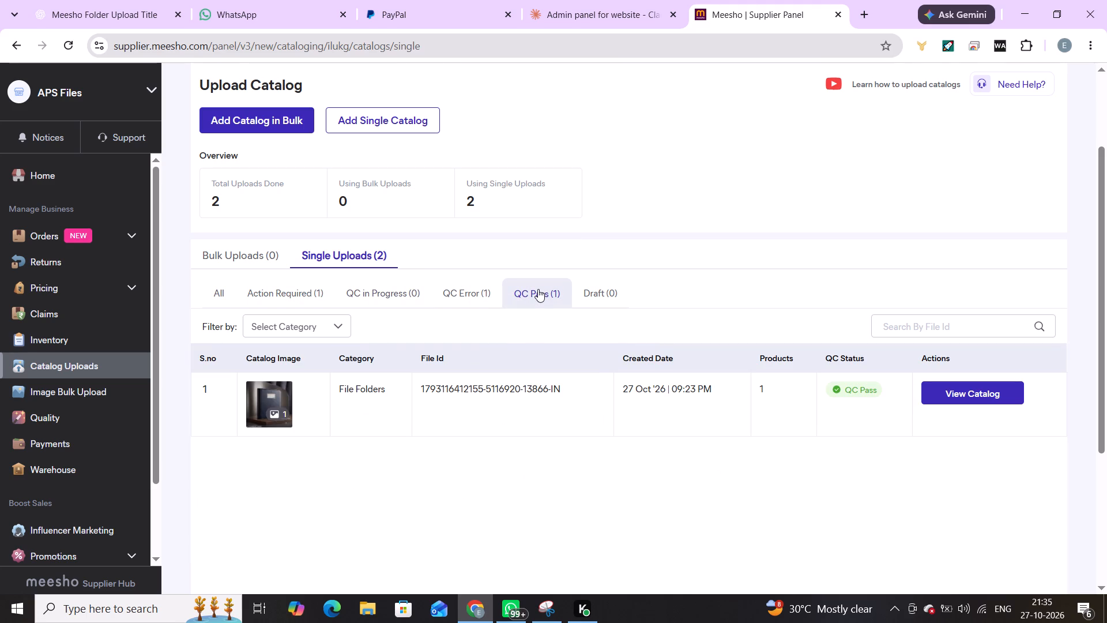
# Open the Classic File Folders catalog from the QC Pass list and open its Double Colour Folder File product for editing.
pyautogui.click(986, 397)
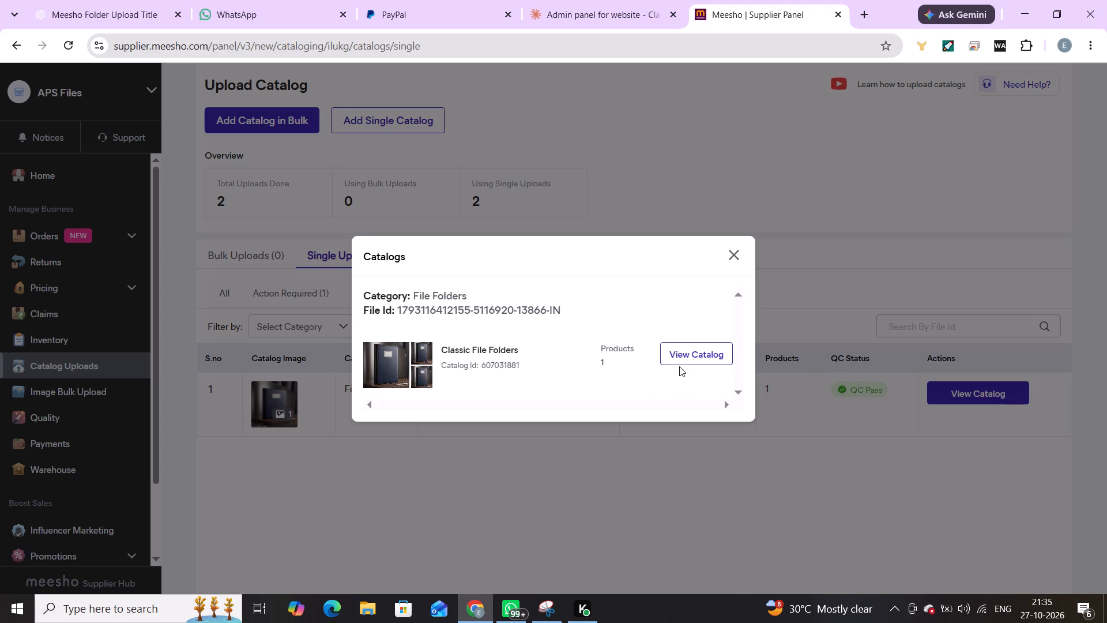
pyautogui.click(681, 359)
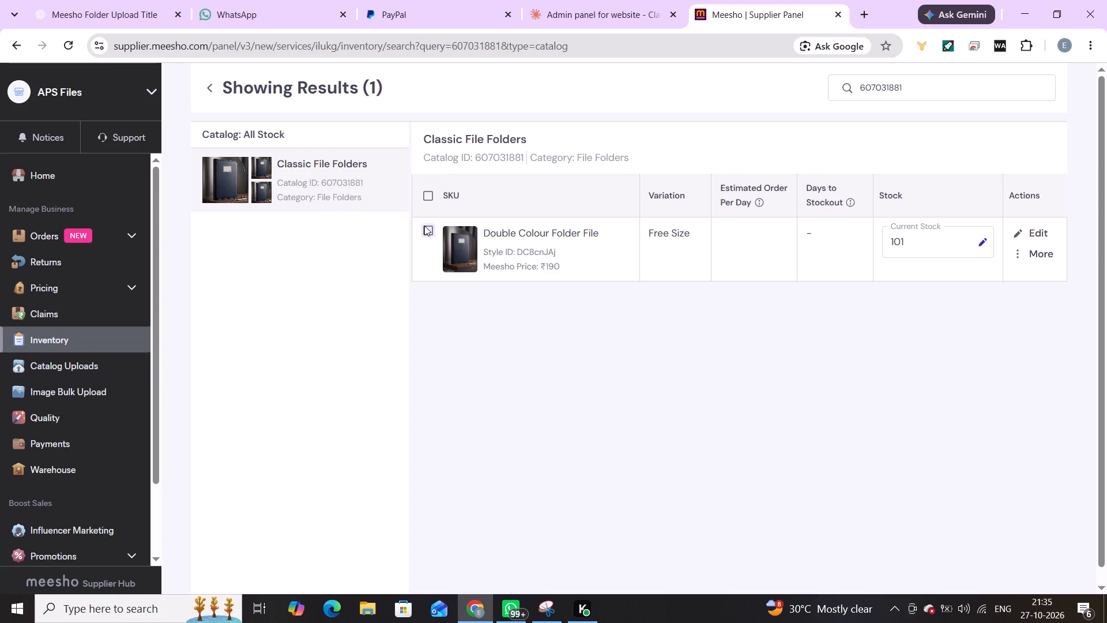
pyautogui.click(1033, 232)
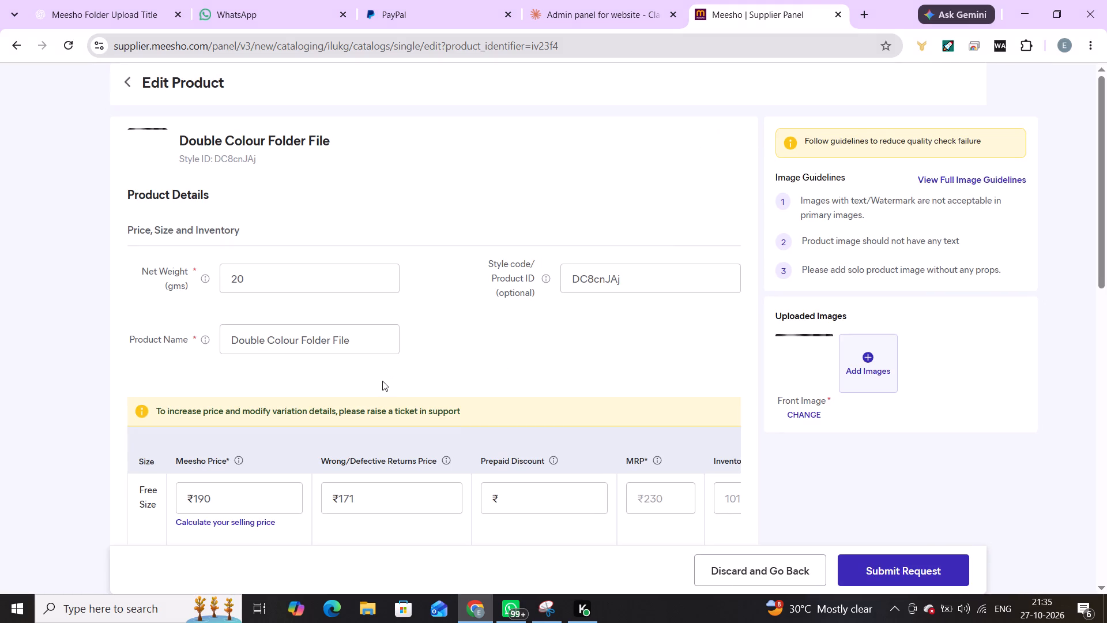
# Add the pictures file, file1 and file2 from the MAGES folder as the product's Image 2, Image 3 and Image 4.
pyautogui.click(878, 359)
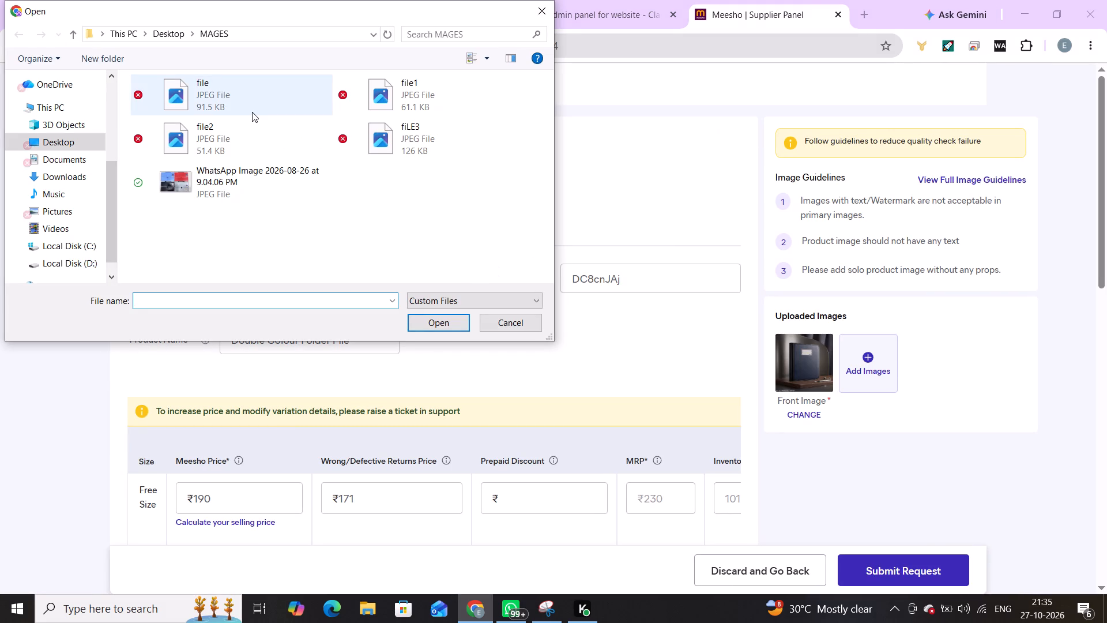
pyautogui.click(253, 112)
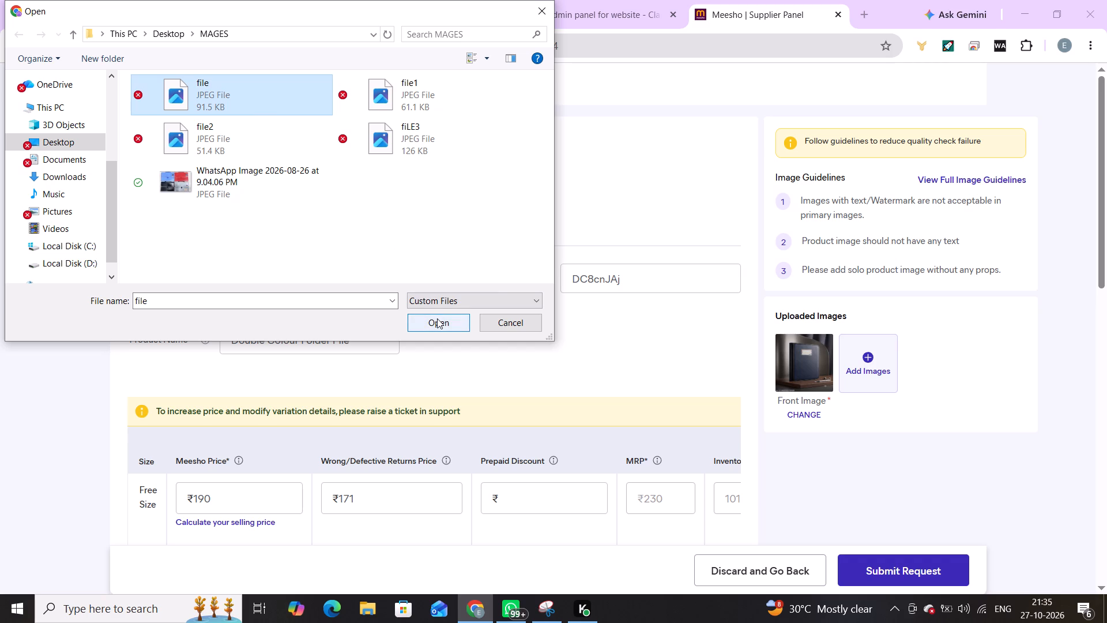
pyautogui.click(437, 319)
pyautogui.click(948, 374)
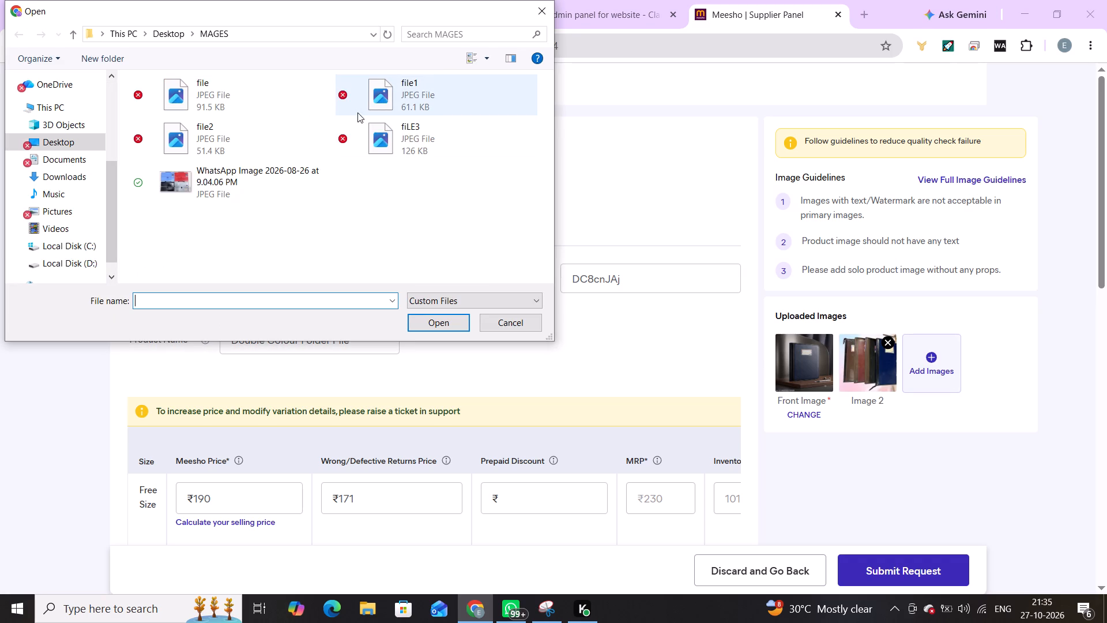
pyautogui.click(357, 112)
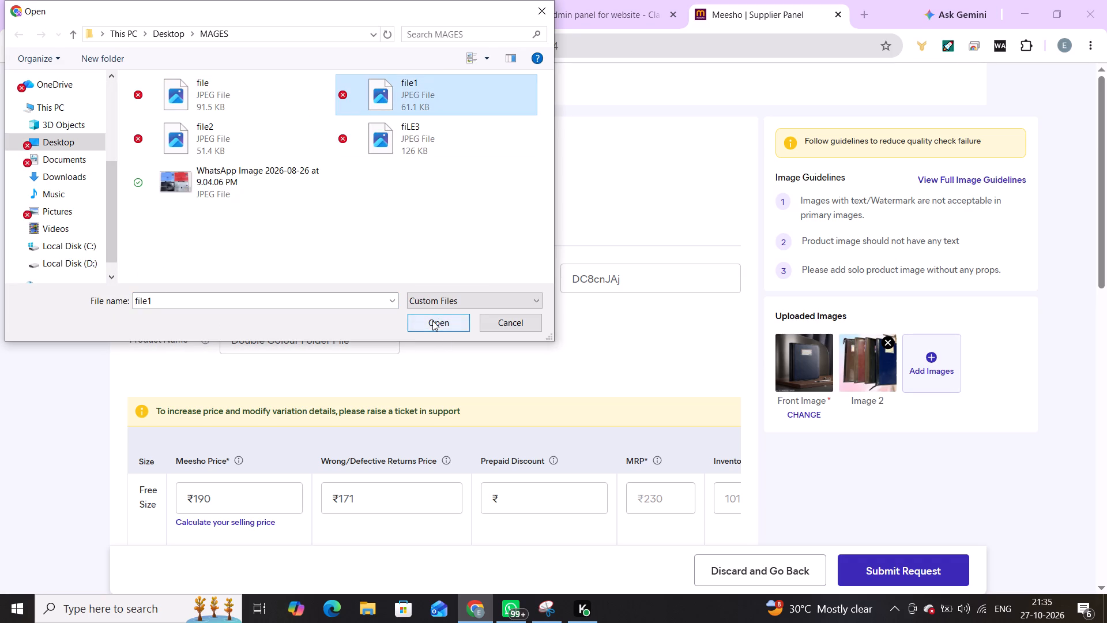
pyautogui.click(432, 321)
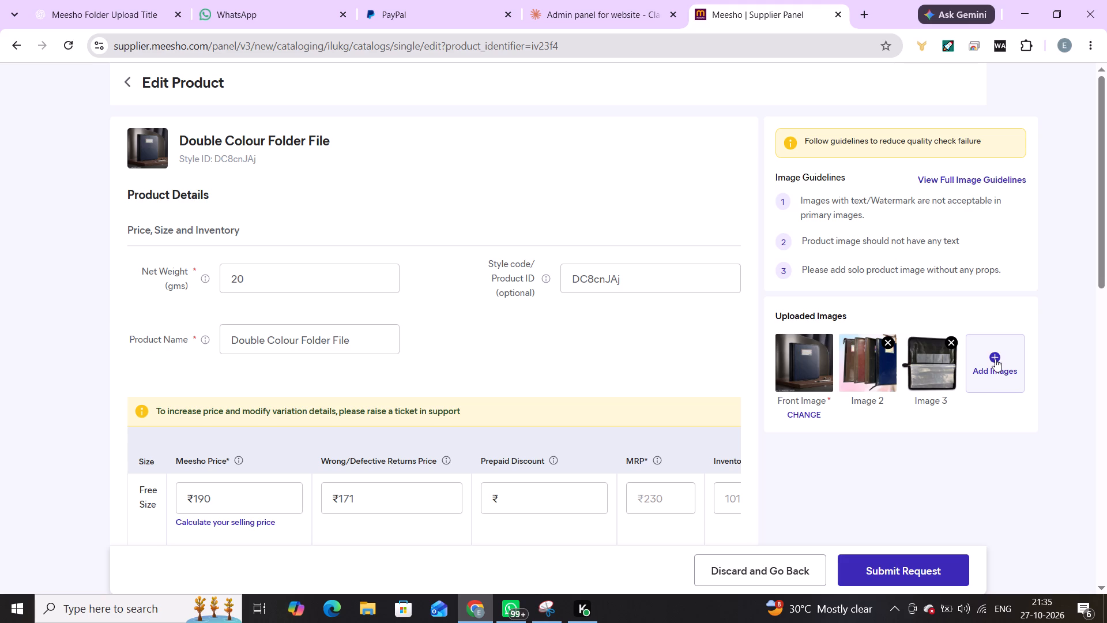
pyautogui.click(995, 359)
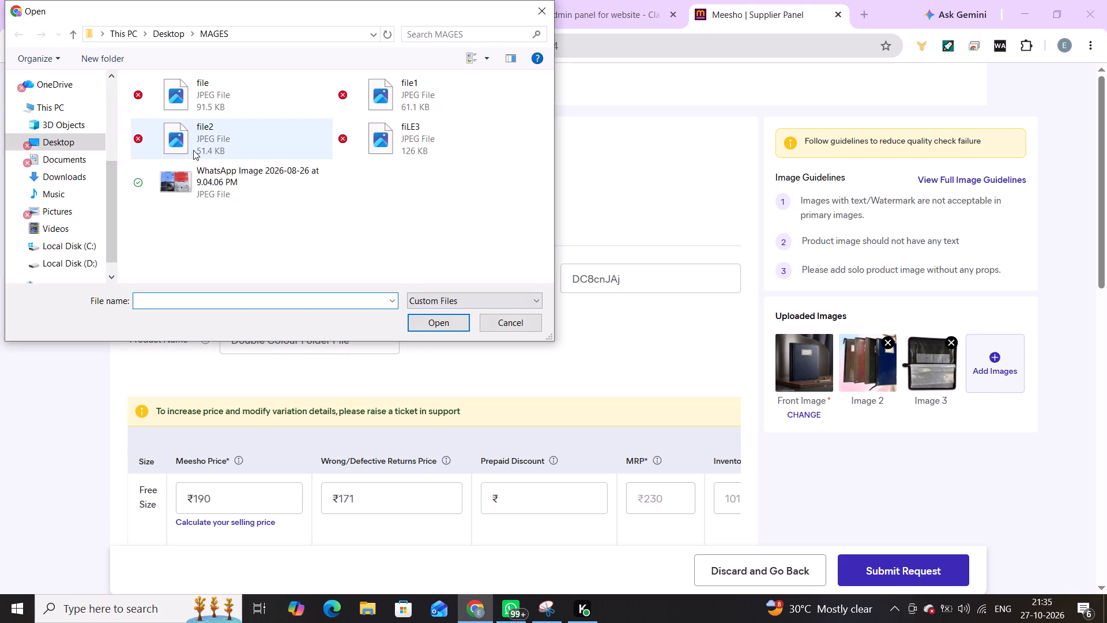
pyautogui.click(195, 150)
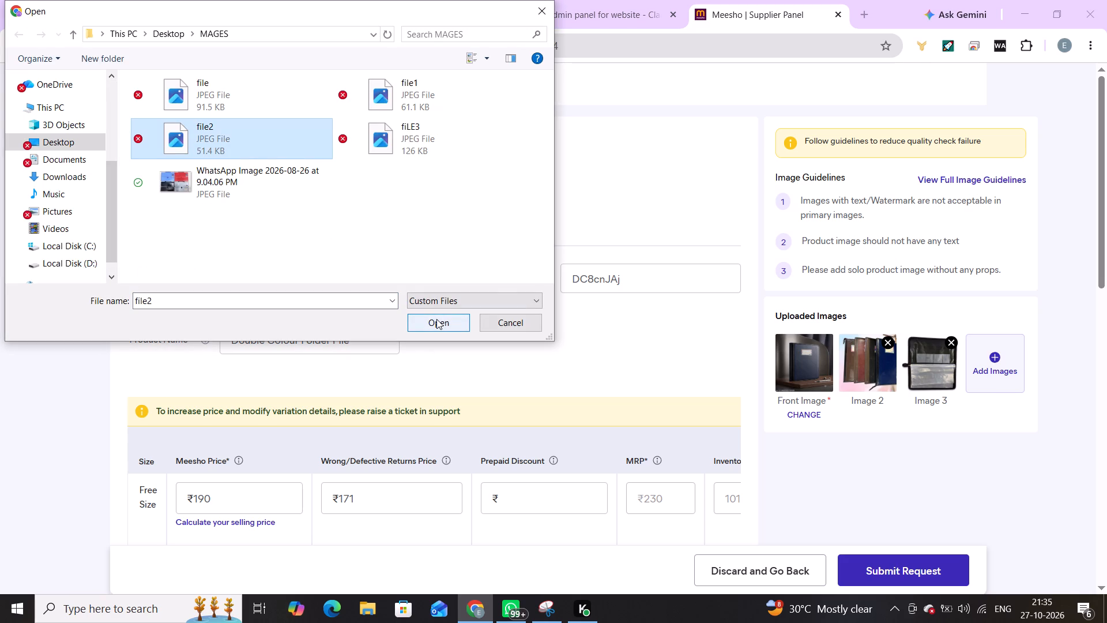
pyautogui.click(436, 319)
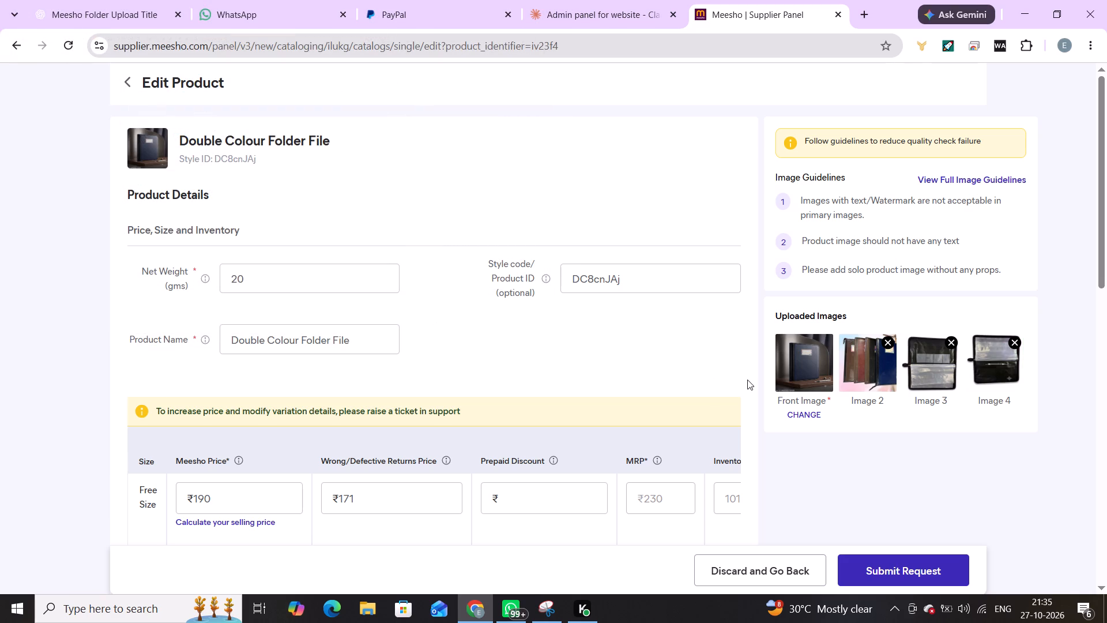
# Submit the edit request for the Double Colour Folder File with its added images.
pyautogui.scroll(-1, 784, 505)
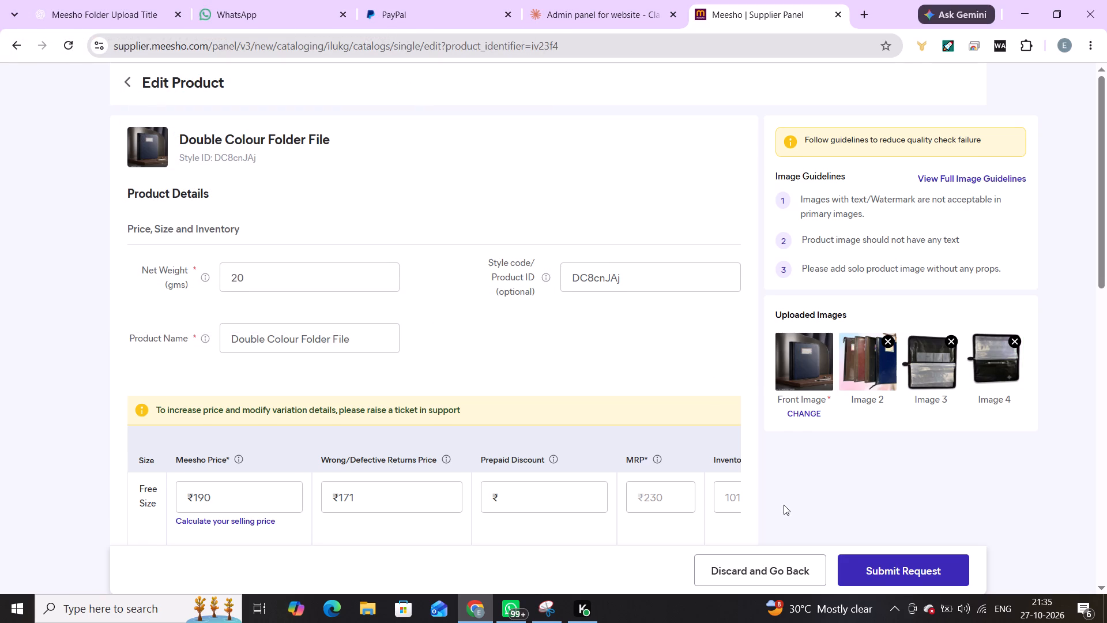
pyautogui.tripleClick(784, 505)
pyautogui.tripleClick(784, 505)
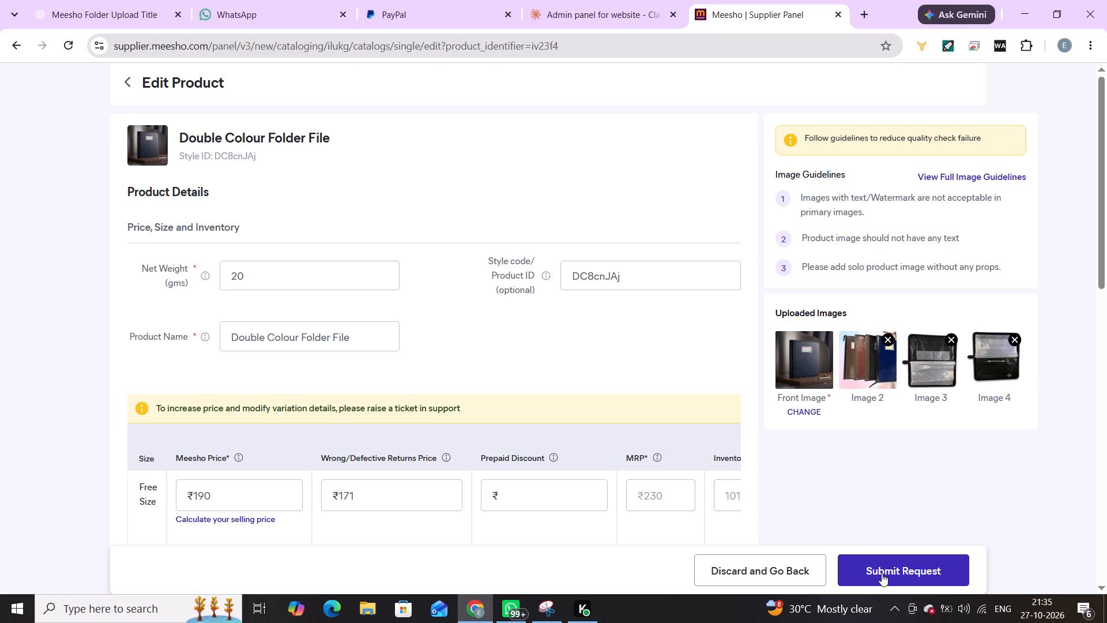
pyautogui.click(882, 573)
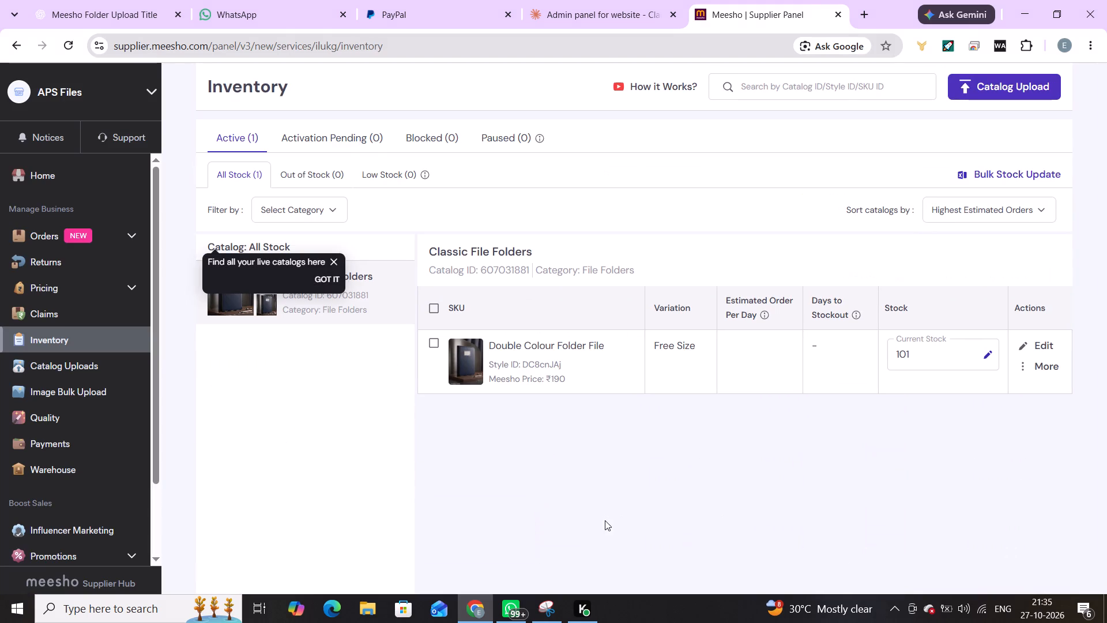
# Start another single catalog in the File Folders category and open the file selection for its front product image.
pyautogui.click(1000, 94)
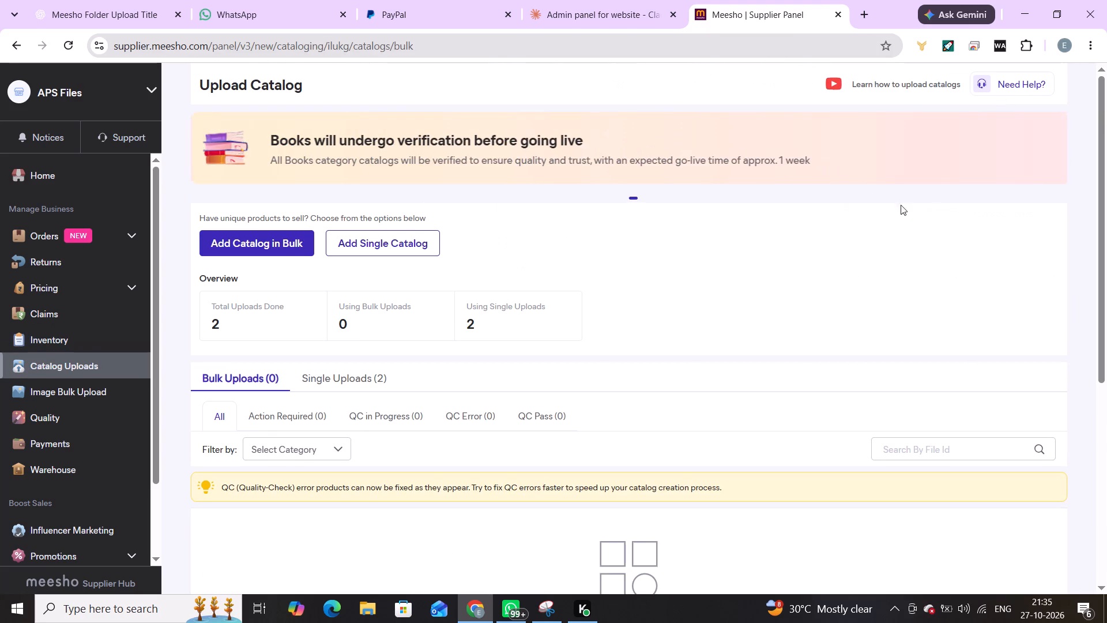
pyautogui.scroll(-3, 917, 399)
pyautogui.scroll(1, 917, 399)
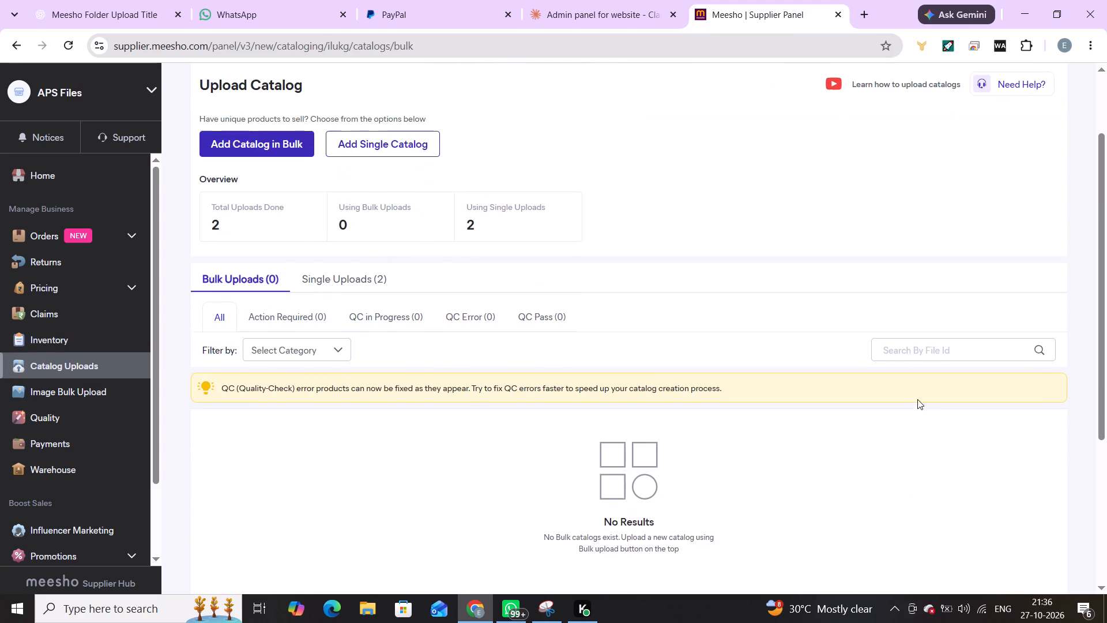
pyautogui.scroll(8, 686, 238)
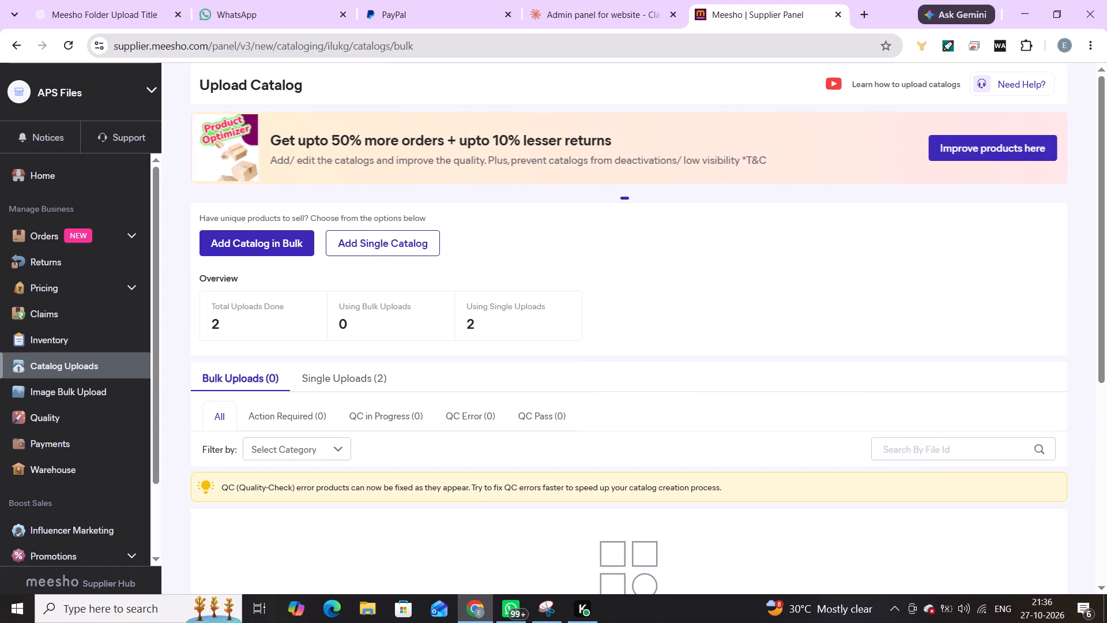
pyautogui.click(374, 249)
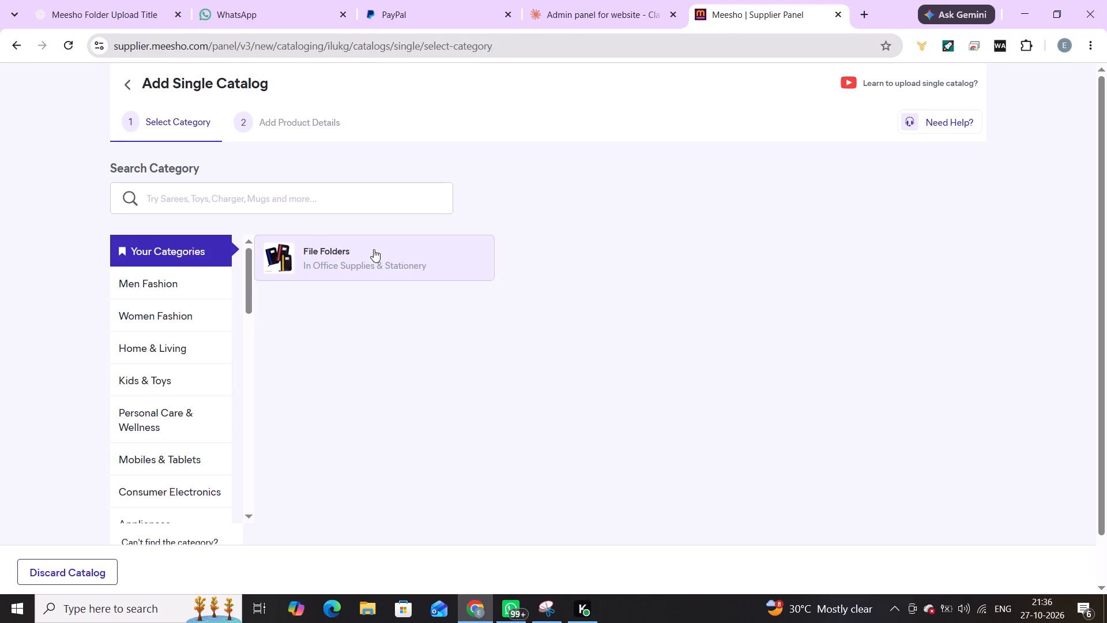
pyautogui.click(374, 249)
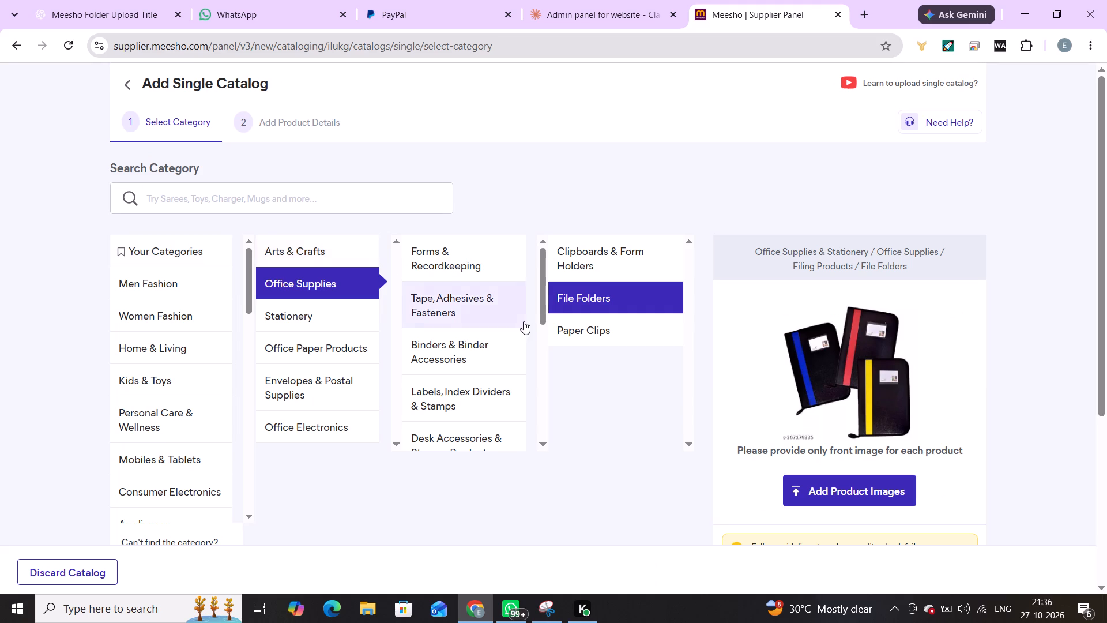
pyautogui.click(816, 482)
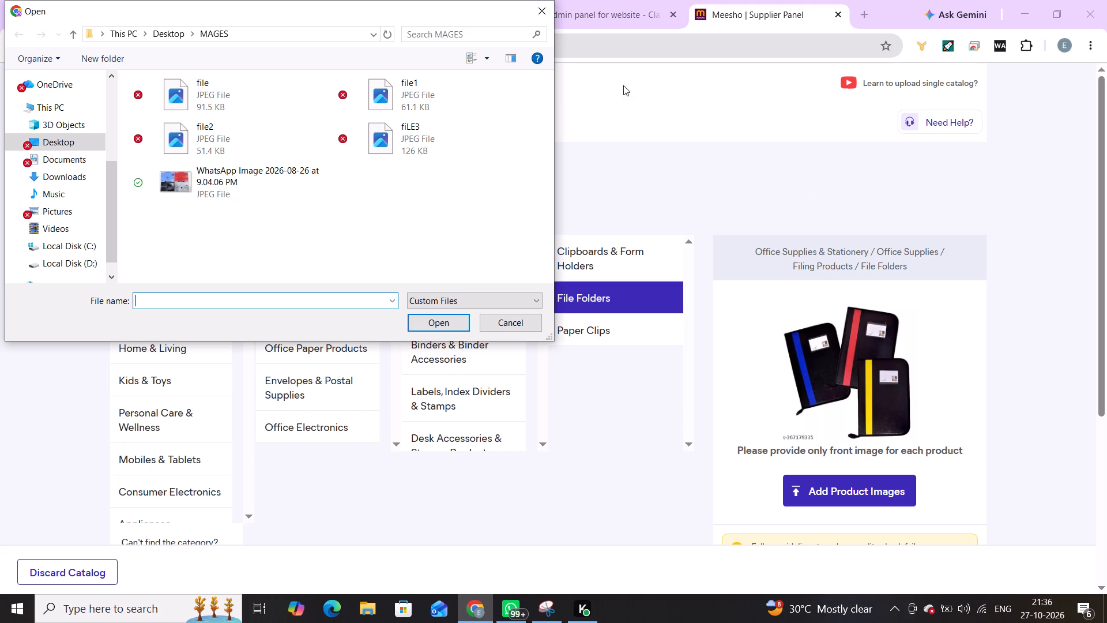
# Dismiss the file selection without choosing a front product image for the File Folders catalog.
pyautogui.click(543, 18)
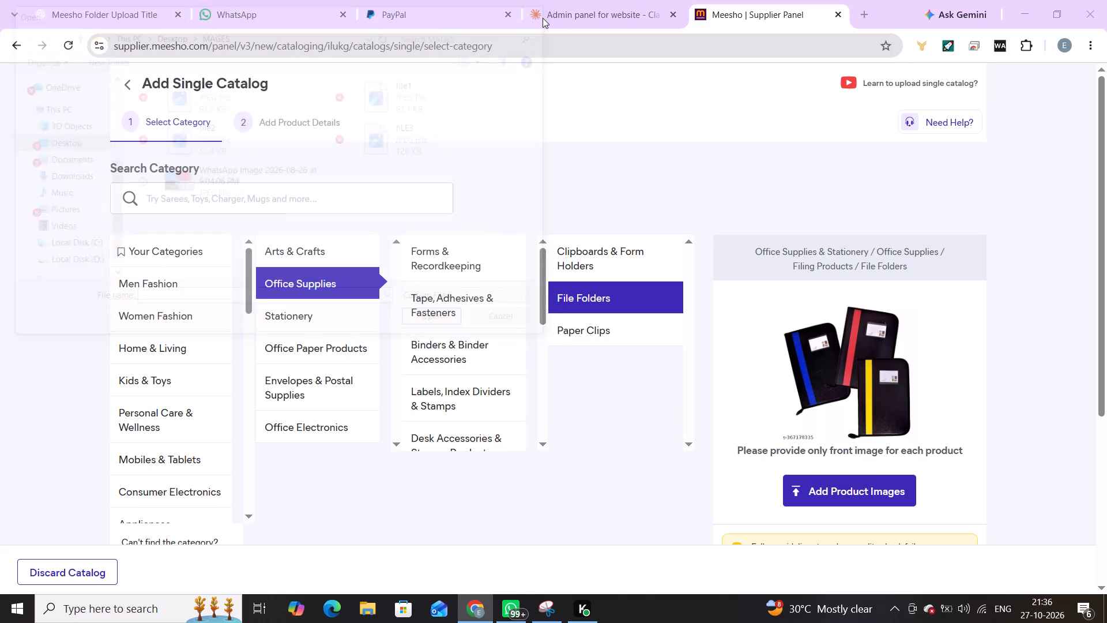
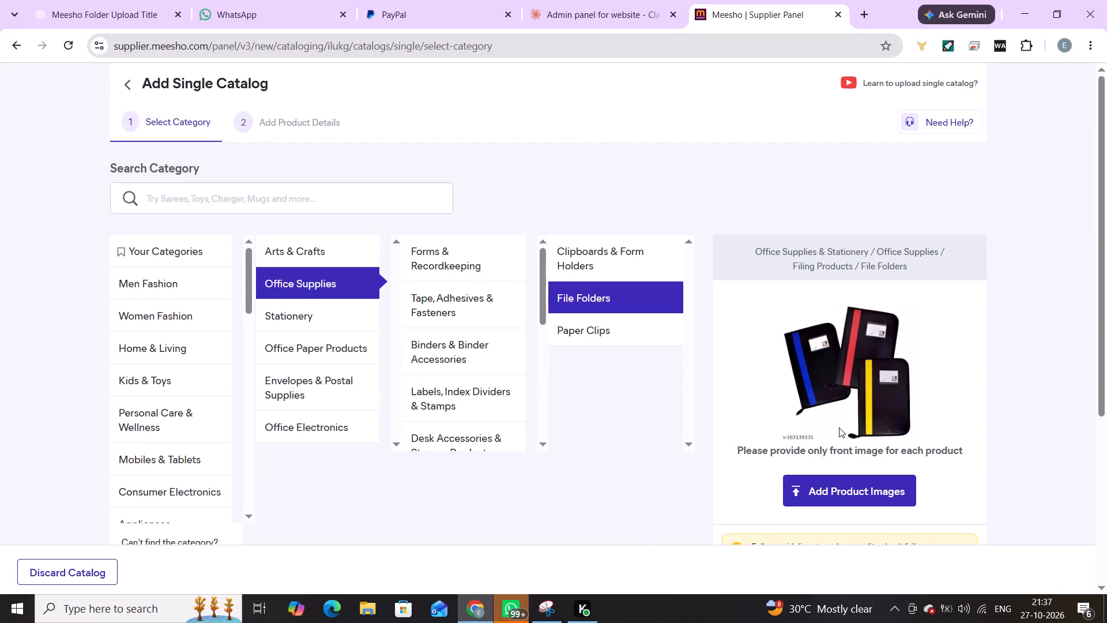
# Switch to WhatsApp and save the brown folder picture in the MAGES folder under the existing name file.
pyautogui.click(511, 608)
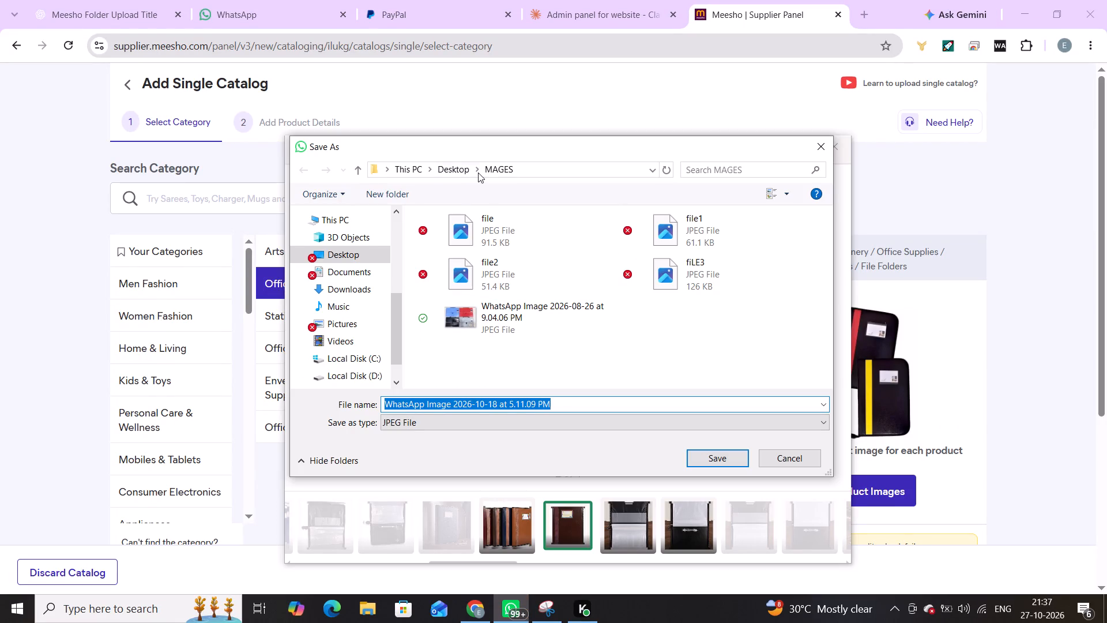
pyautogui.click(501, 247)
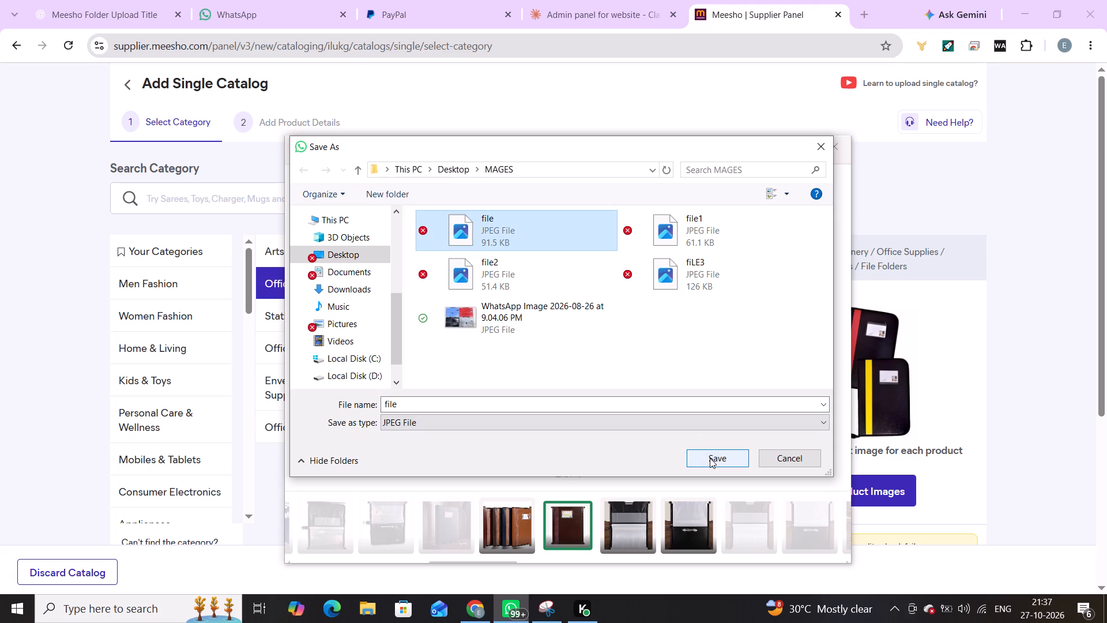
pyautogui.click(710, 458)
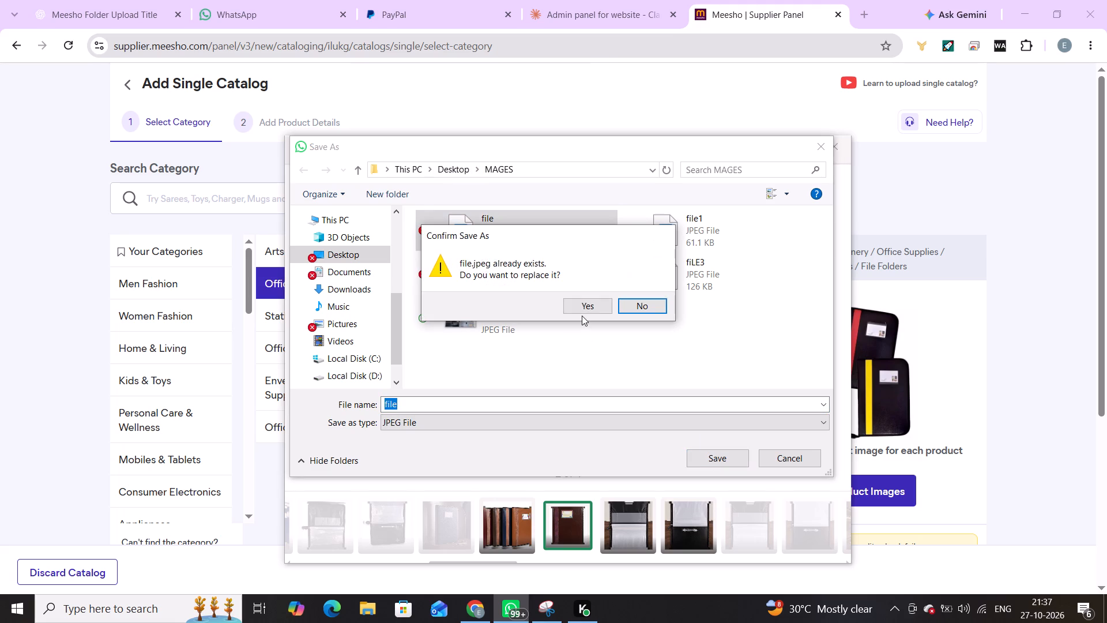
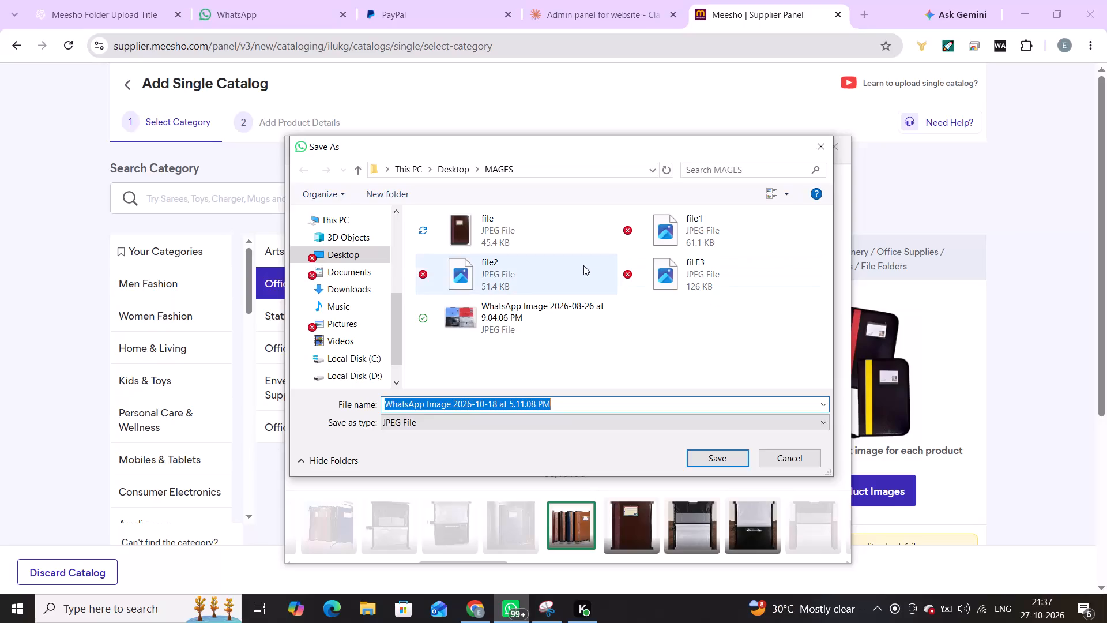
# Save the selected WhatsApp folder picture as file1 in the MAGES folder, over the existing JPEG of that name.
pyautogui.click(674, 243)
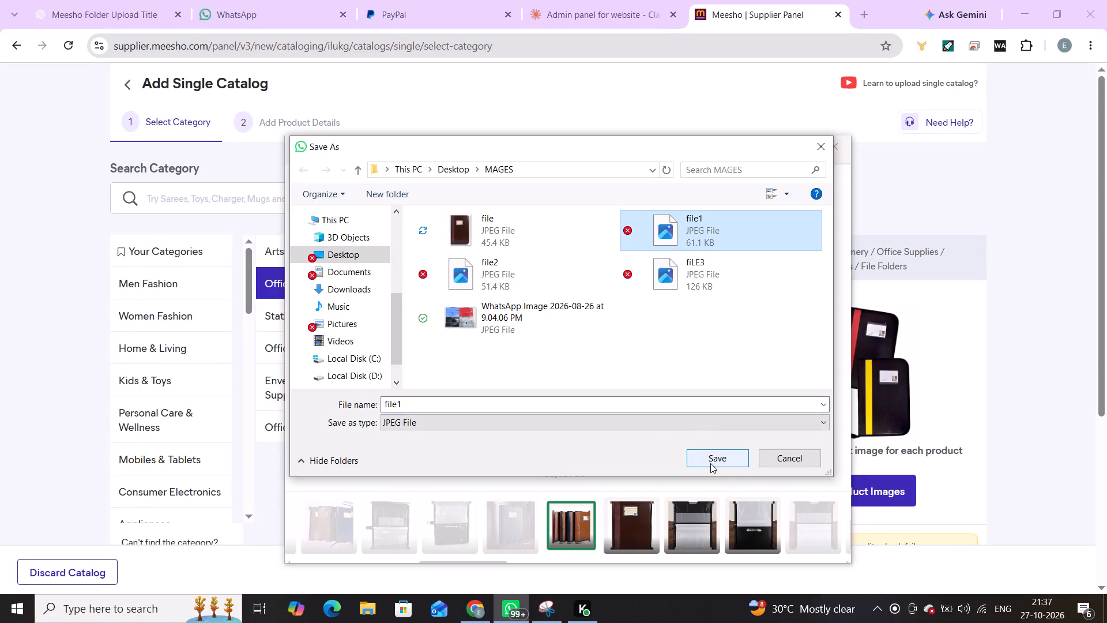
pyautogui.click(710, 463)
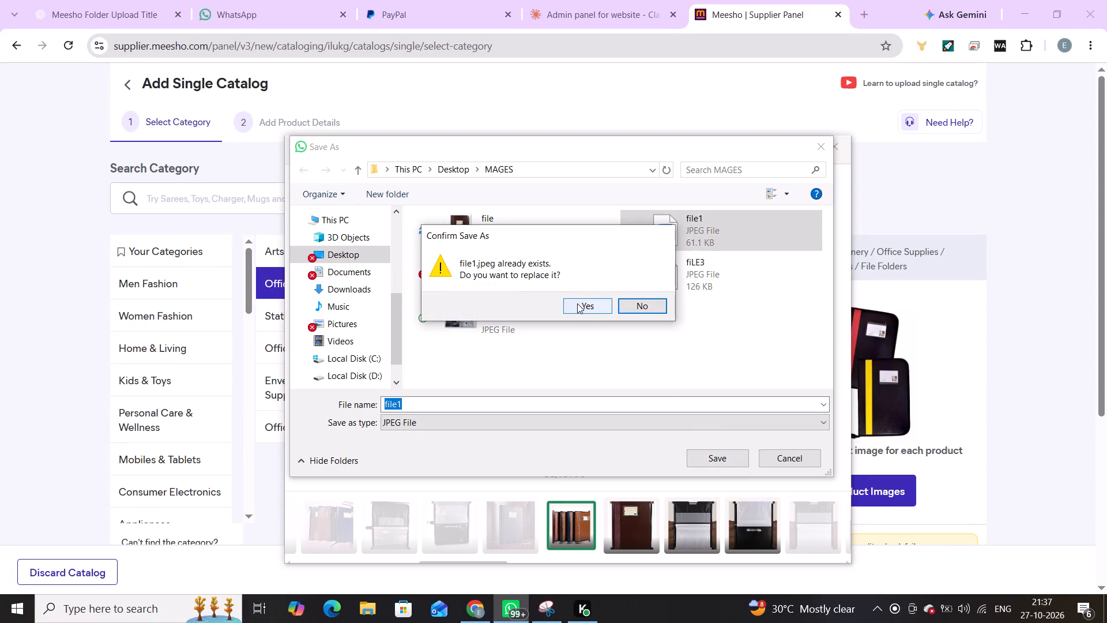
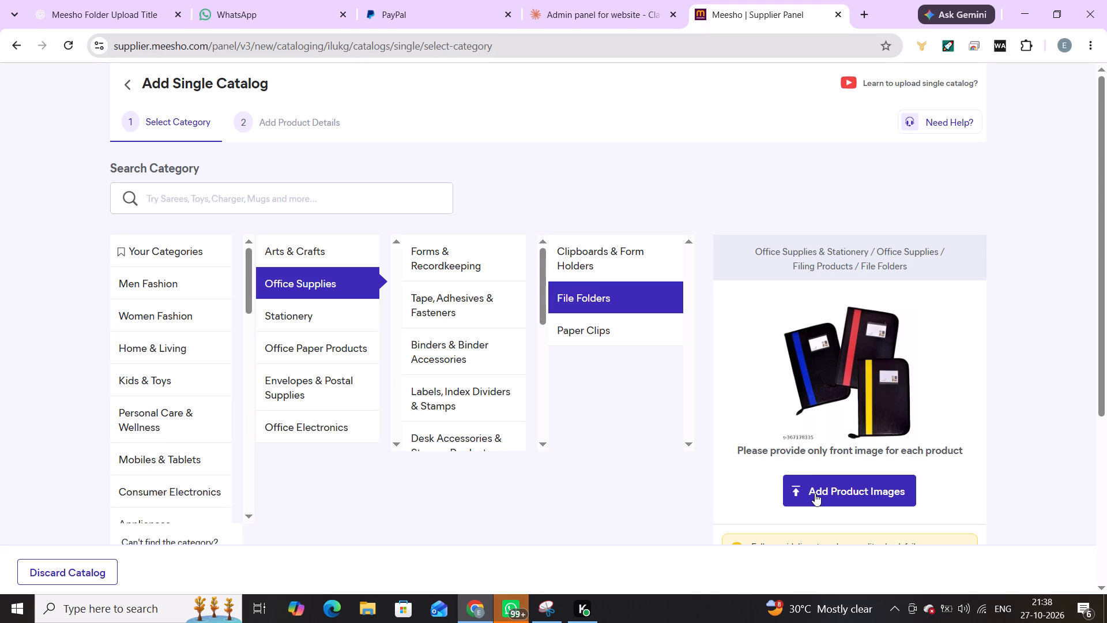
# Open the image file selection for adding product images to the File Folders single catalog.
pyautogui.click(815, 493)
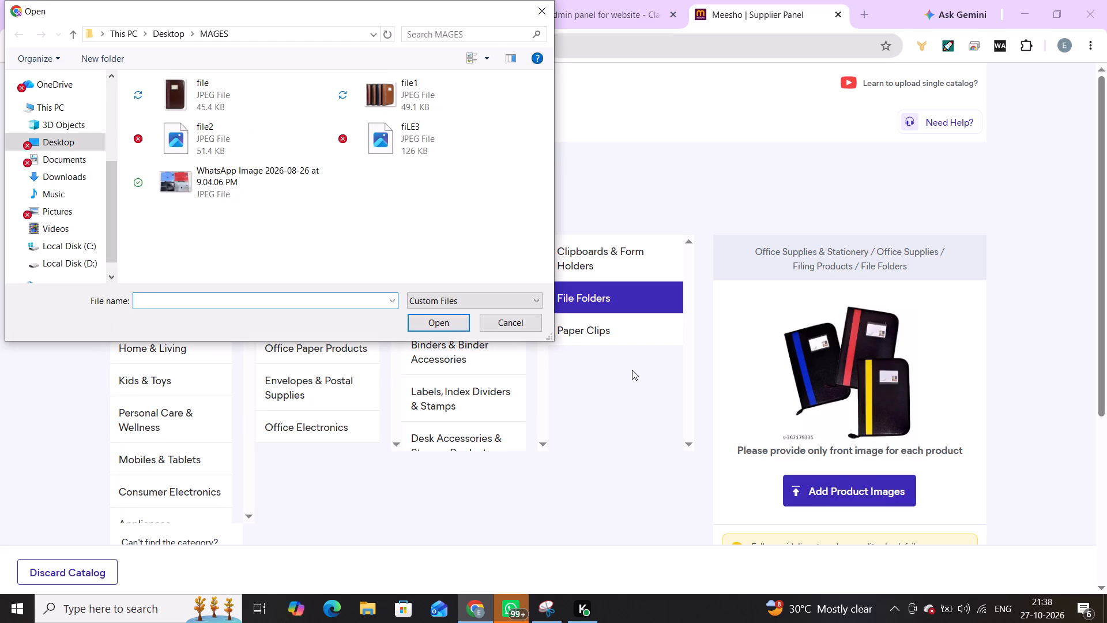
# Leave the image file selection and save the open WhatsApp folder picture as file2 in the MAGES folder, over the existing JPEG.
pyautogui.click(726, 224)
pyautogui.click(544, 7)
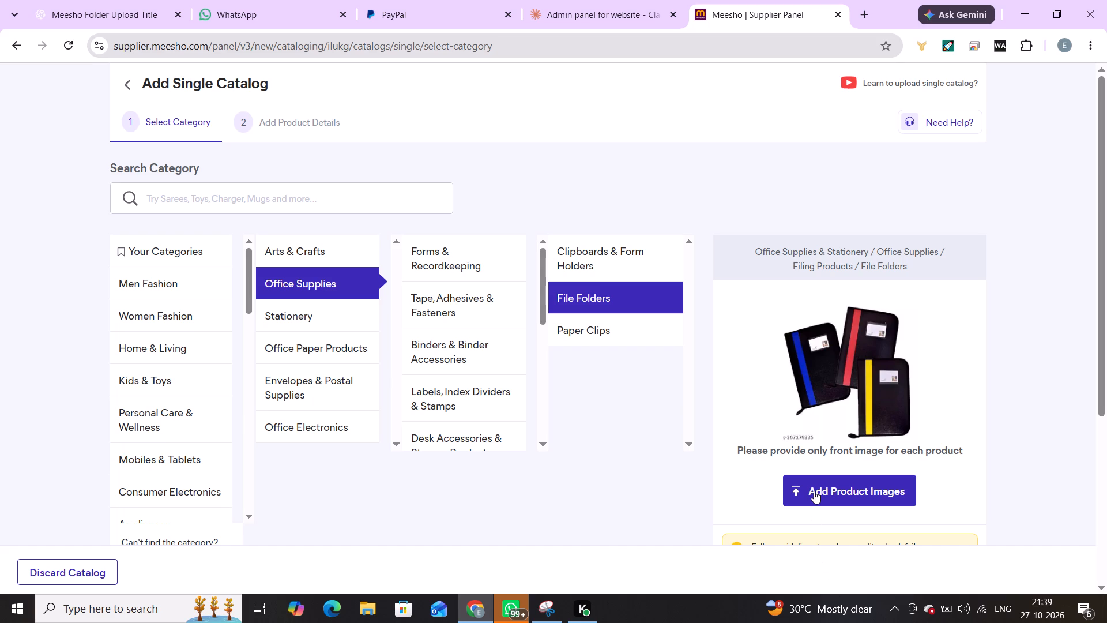
pyautogui.click(502, 618)
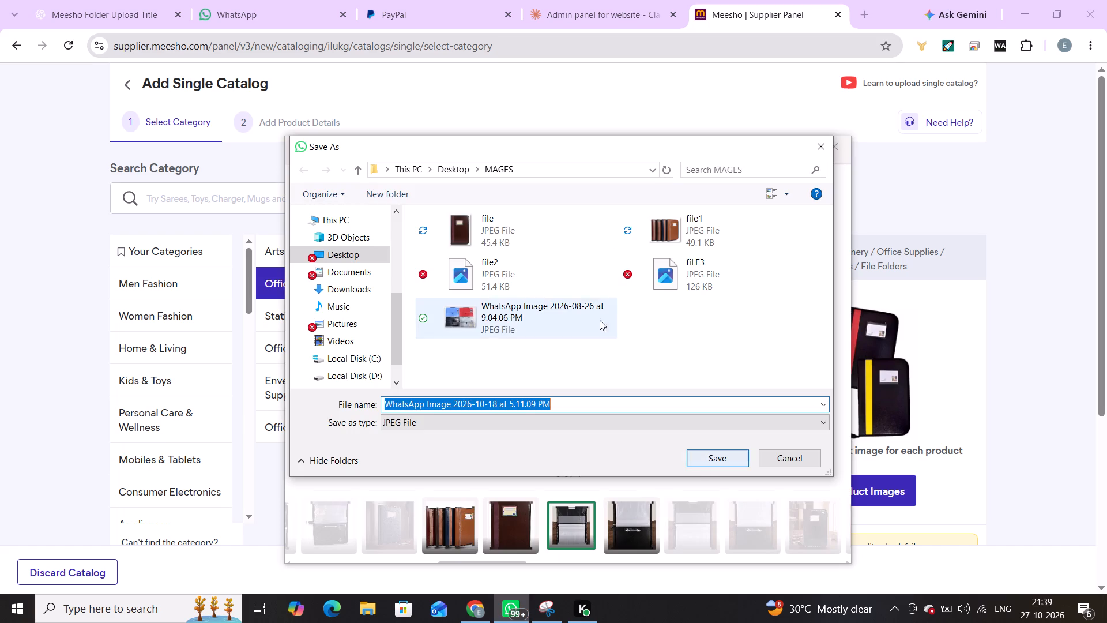
pyautogui.click(558, 283)
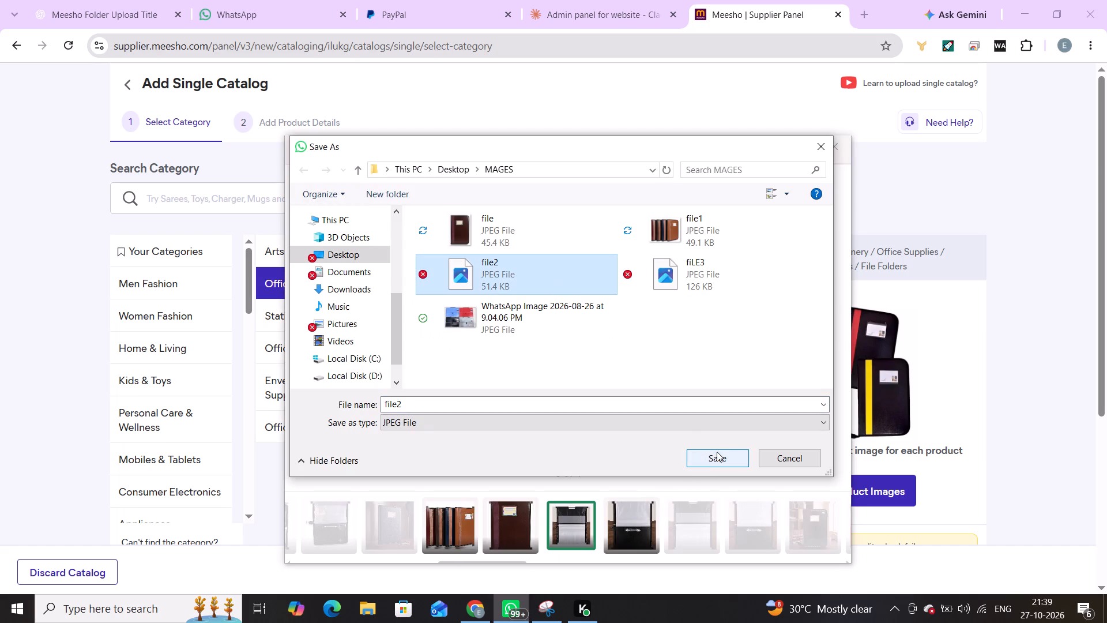
pyautogui.click(718, 457)
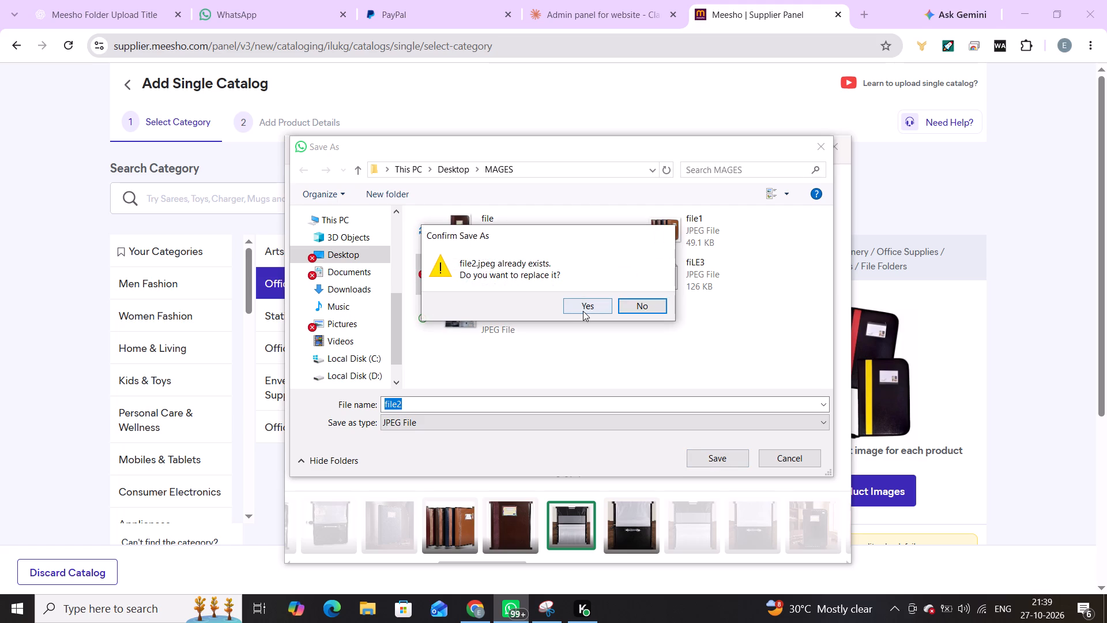
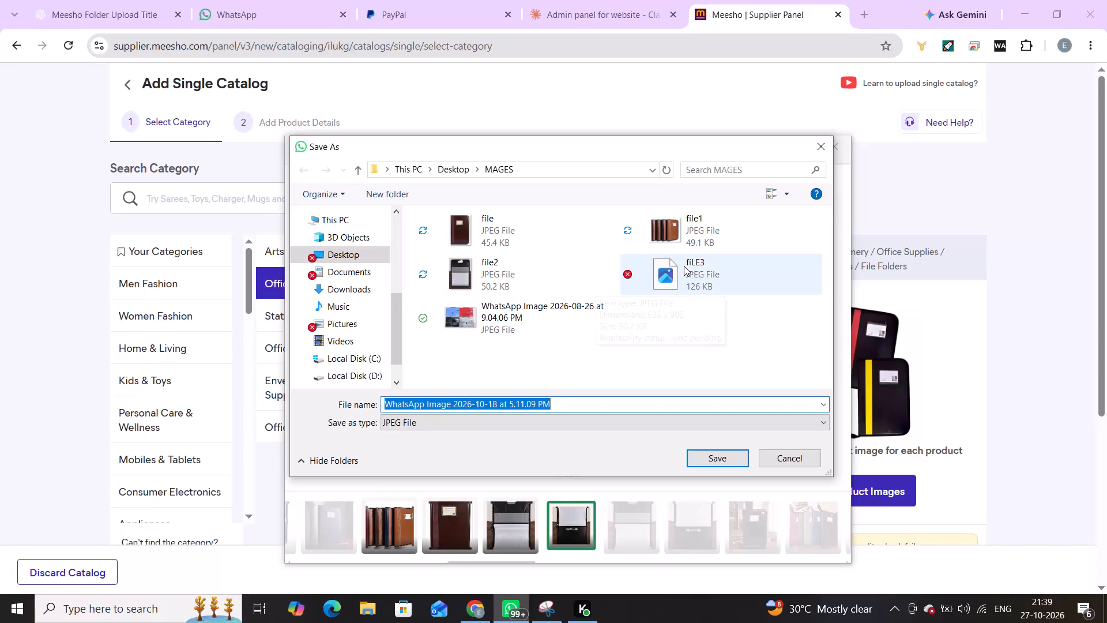
# Save the open WhatsApp picture to the MAGES folder under the existing JPEG file name fiLE3.
pyautogui.click(684, 266)
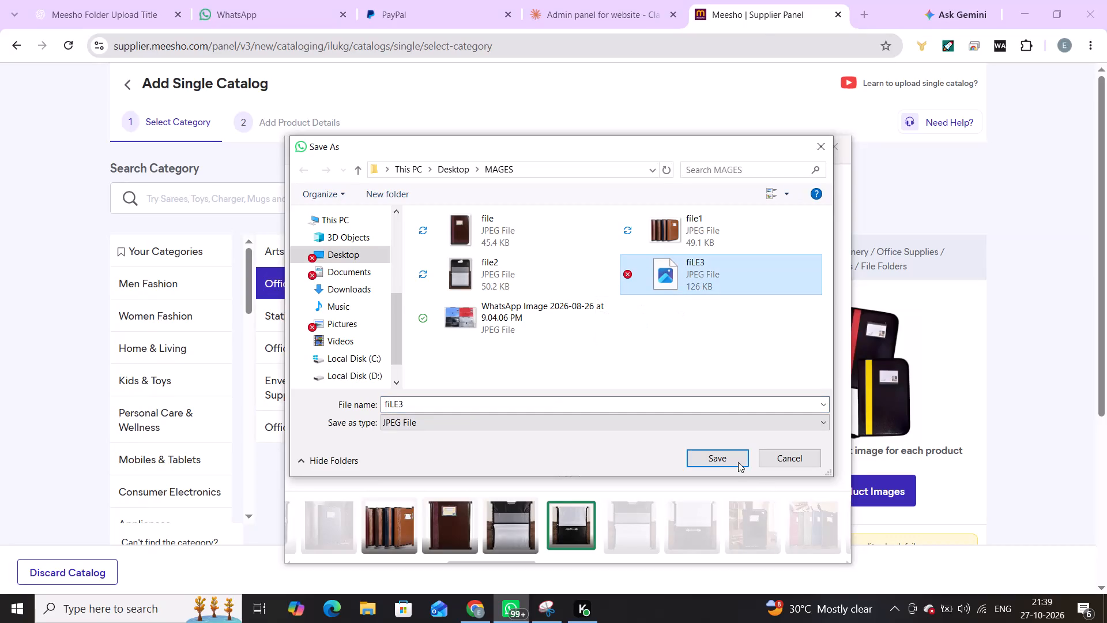
pyautogui.click(717, 458)
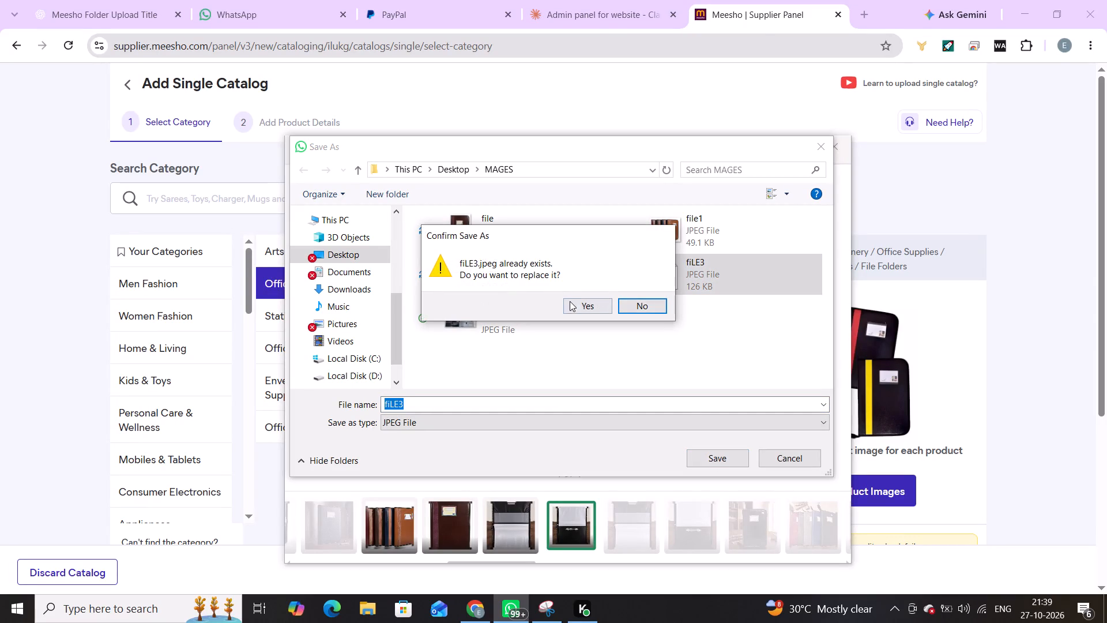
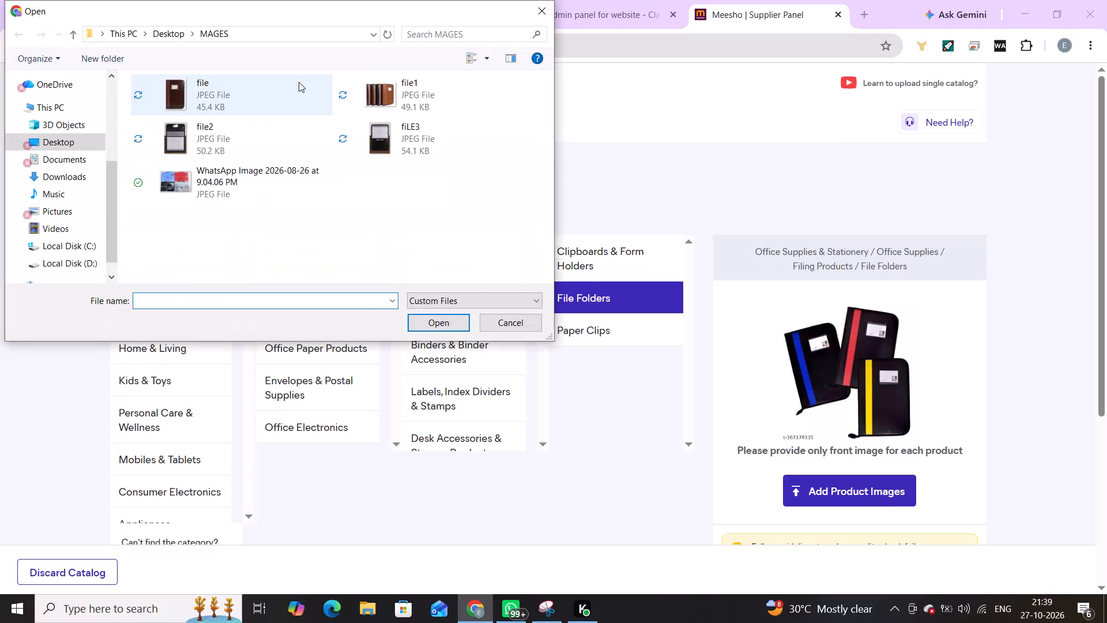
# Add the JPEG named file from the MAGES folder as the product's front image and continue to the product details.
pyautogui.click(299, 82)
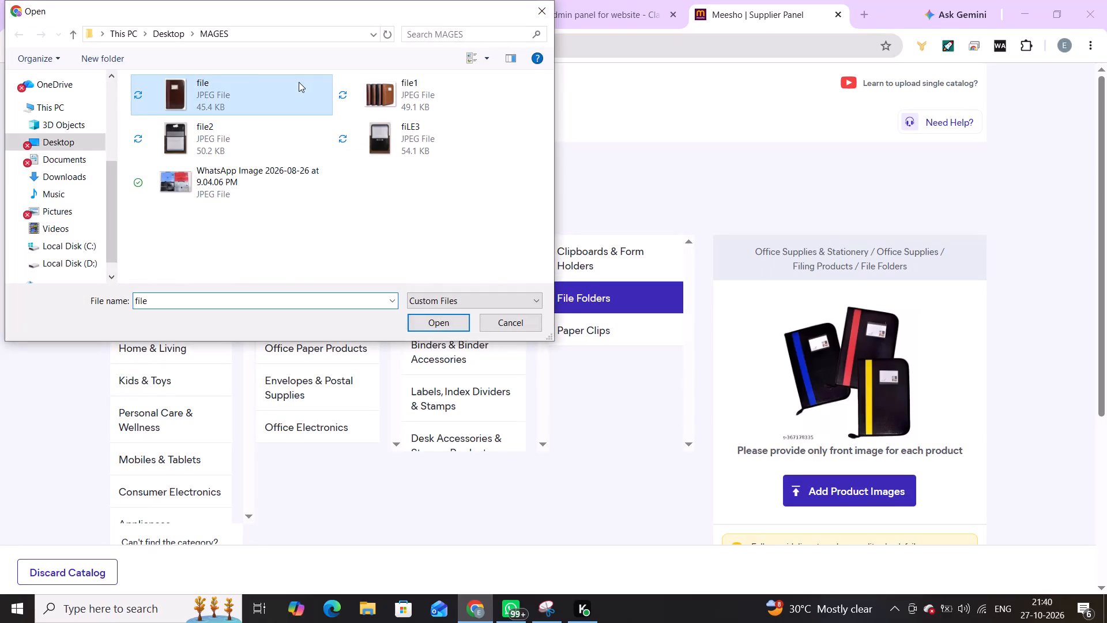
pyautogui.moveTo(299, 82); pyautogui.dragTo(445, 317)
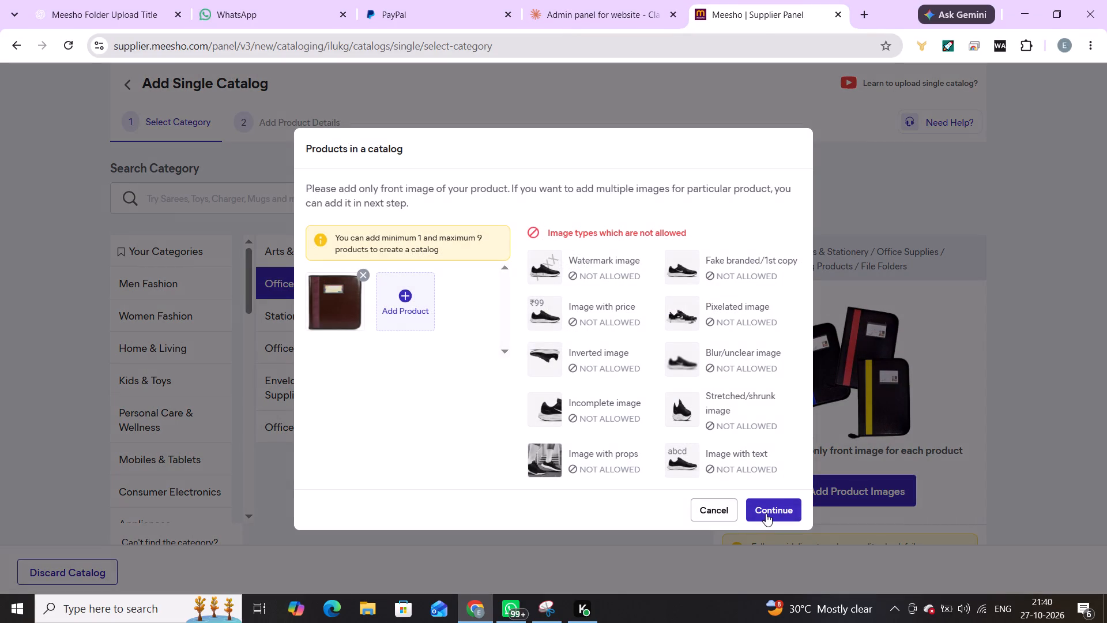
pyautogui.click(766, 513)
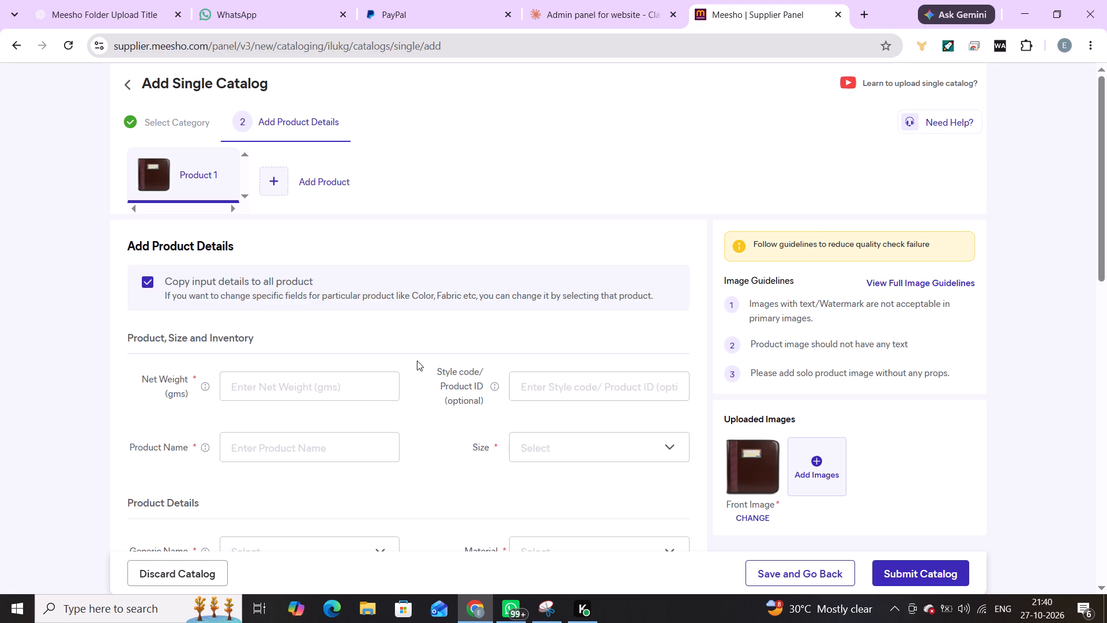
# Set the product's net weight to 40 gms.
pyautogui.click(269, 379)
pyautogui.write('40')
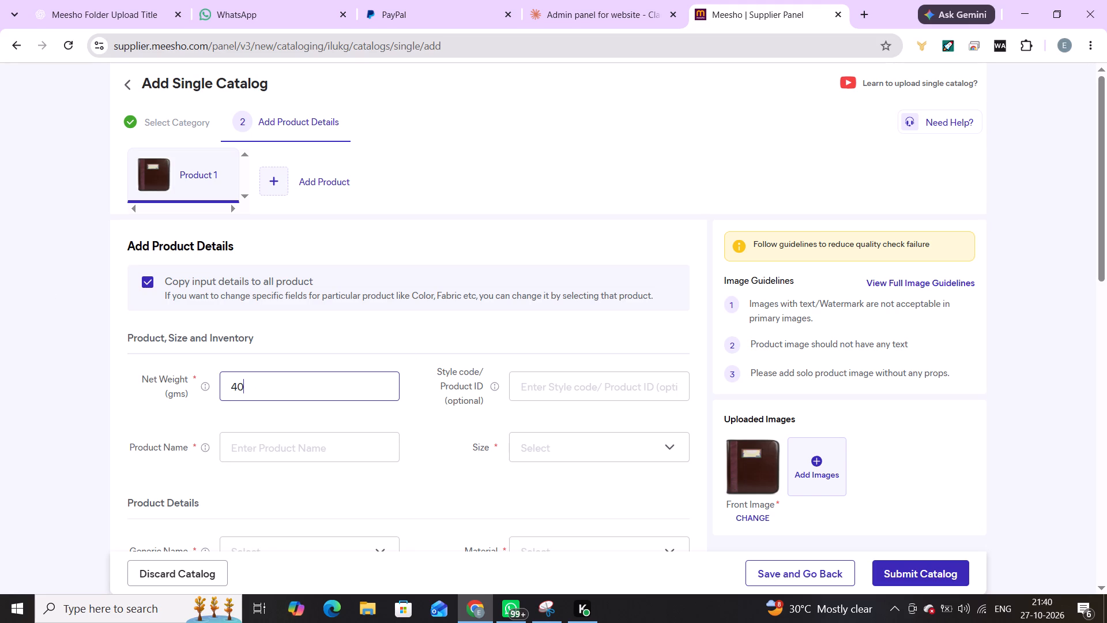
pyautogui.press('`')
# Paste the copied text as the product name and complete it as "Patti colour File Folder 20pack".
pyautogui.press('Tab')
pyautogui.press('Tab')
pyautogui.hotkey('ctrl', 'v')
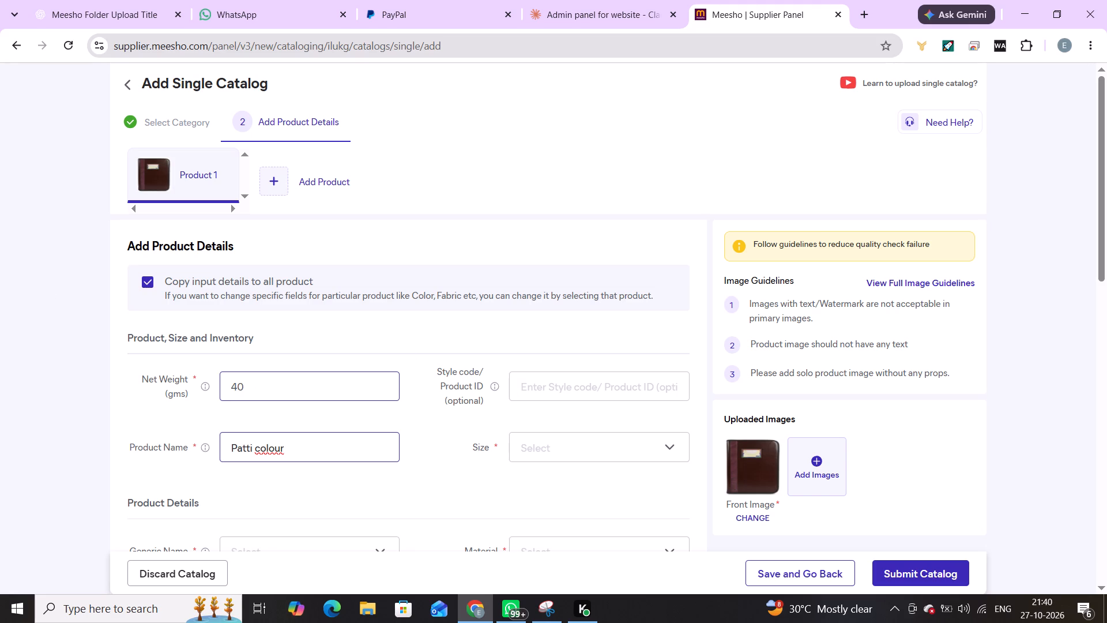
pyautogui.press('space')
pyautogui.write('File')
pyautogui.press('space')
pyautogui.write('Folder')
pyautogui.press('space')
pyautogui.write('20')
pyautogui.press('space')
pyautogui.press('BackSpace')
pyautogui.write('pack')
pyautogui.press('space')
pyautogui.press('Tab')
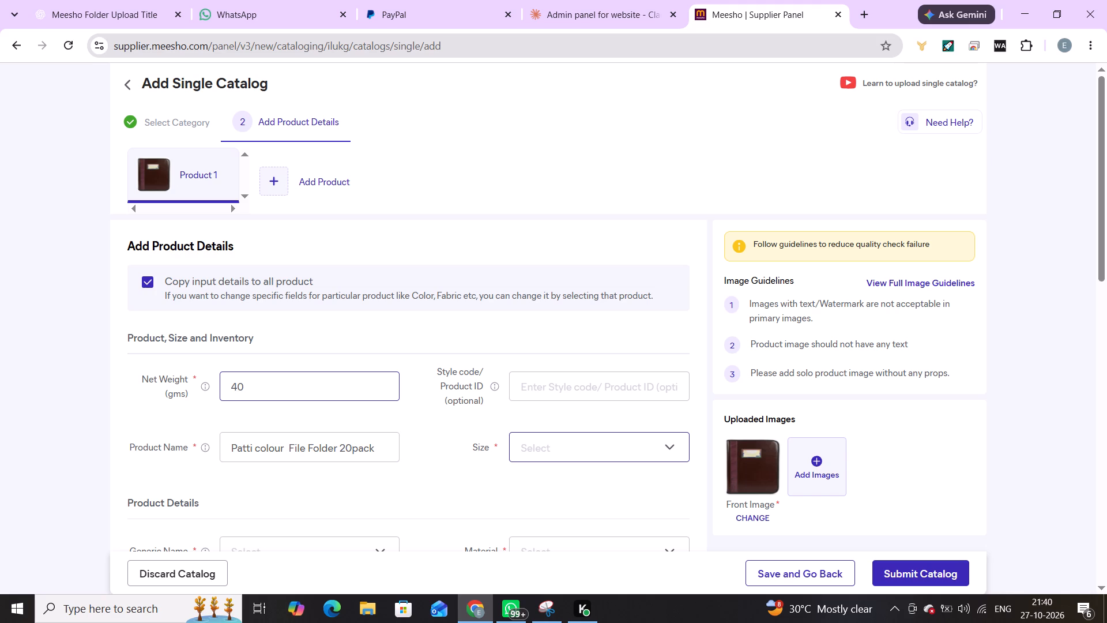
# Set the product size to Free Size.
pyautogui.click(550, 457)
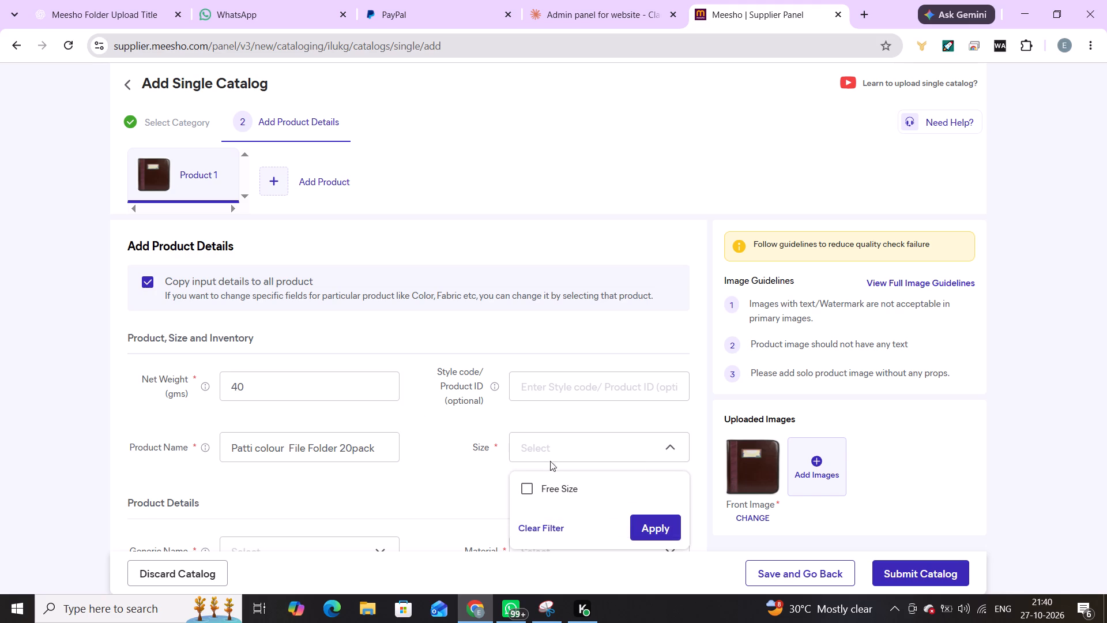
pyautogui.click(548, 488)
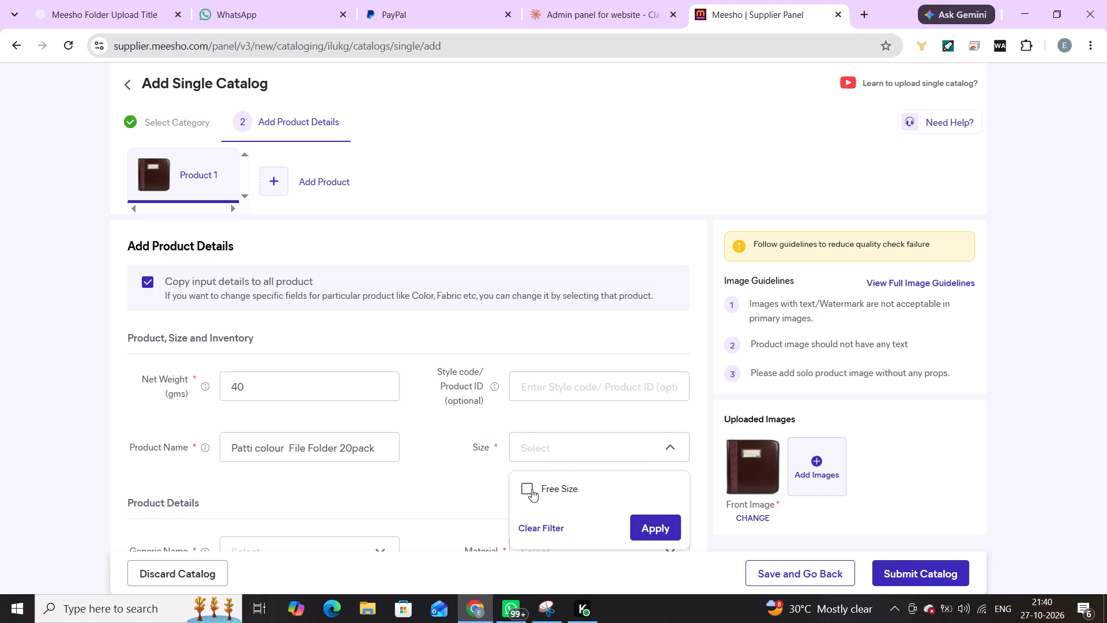
pyautogui.click(532, 489)
pyautogui.click(650, 524)
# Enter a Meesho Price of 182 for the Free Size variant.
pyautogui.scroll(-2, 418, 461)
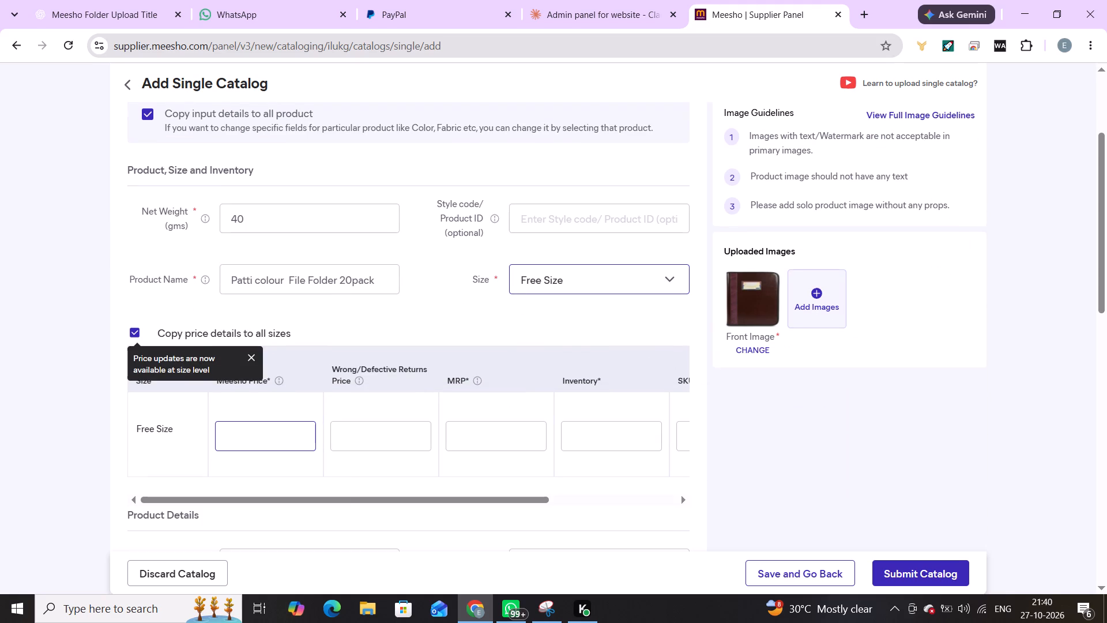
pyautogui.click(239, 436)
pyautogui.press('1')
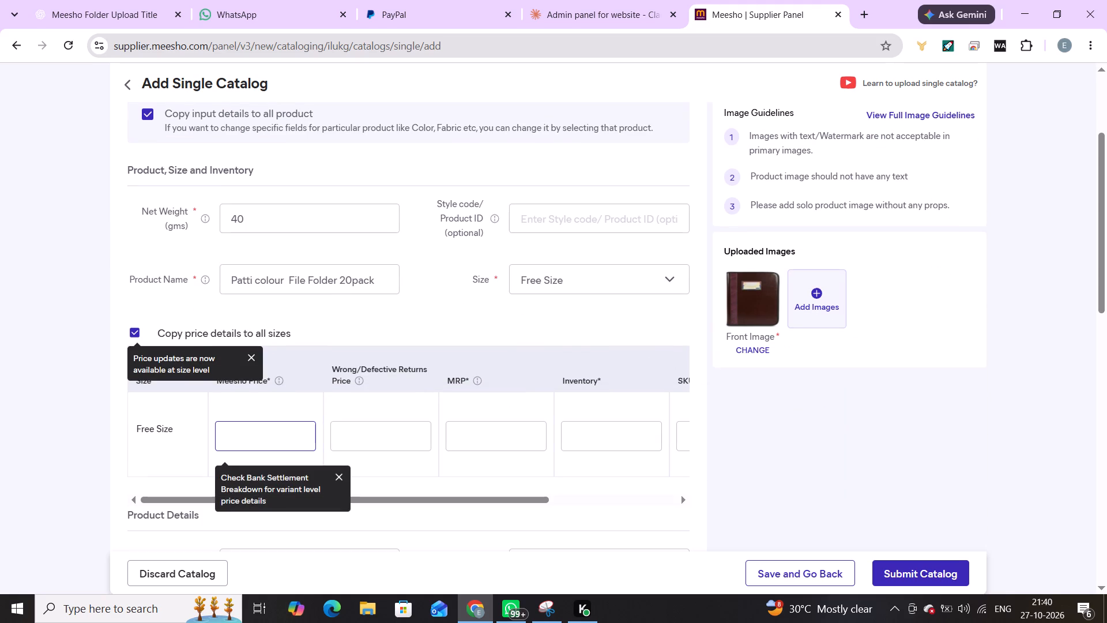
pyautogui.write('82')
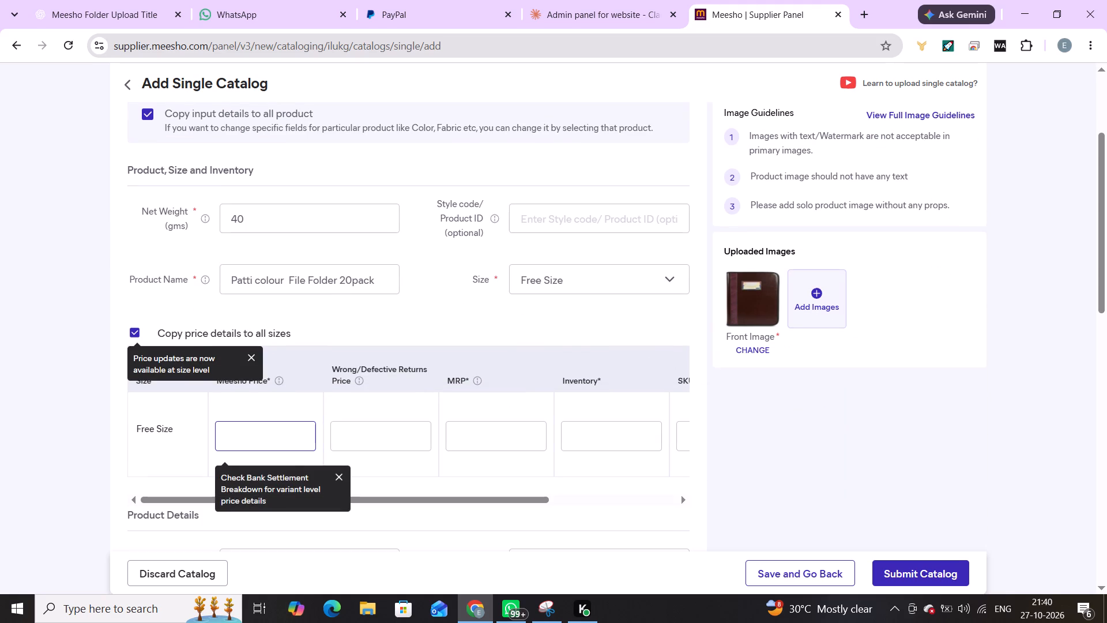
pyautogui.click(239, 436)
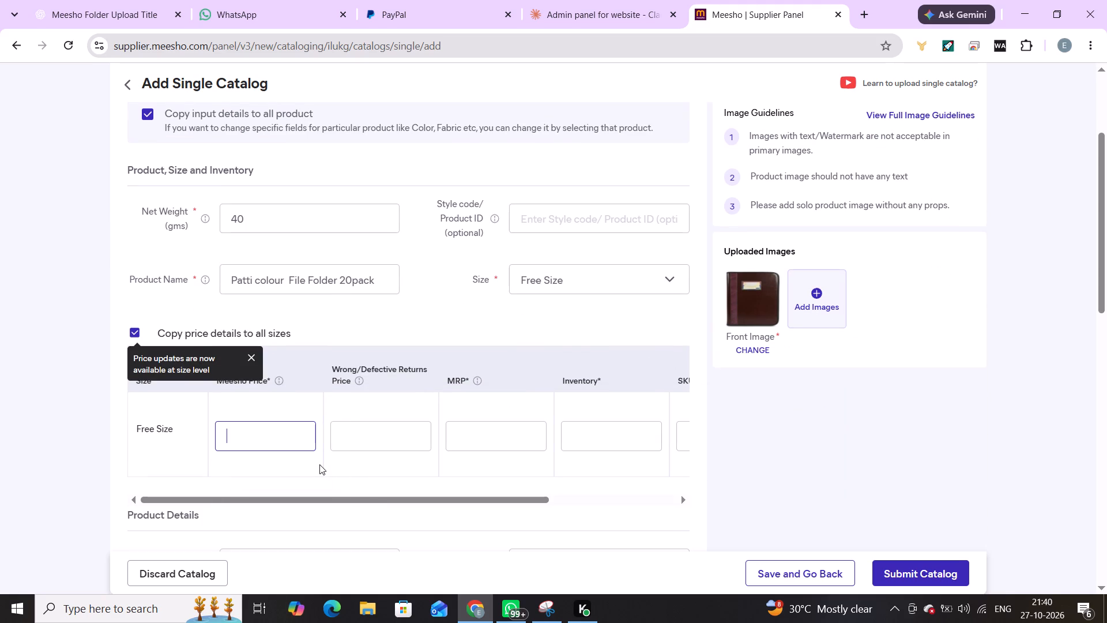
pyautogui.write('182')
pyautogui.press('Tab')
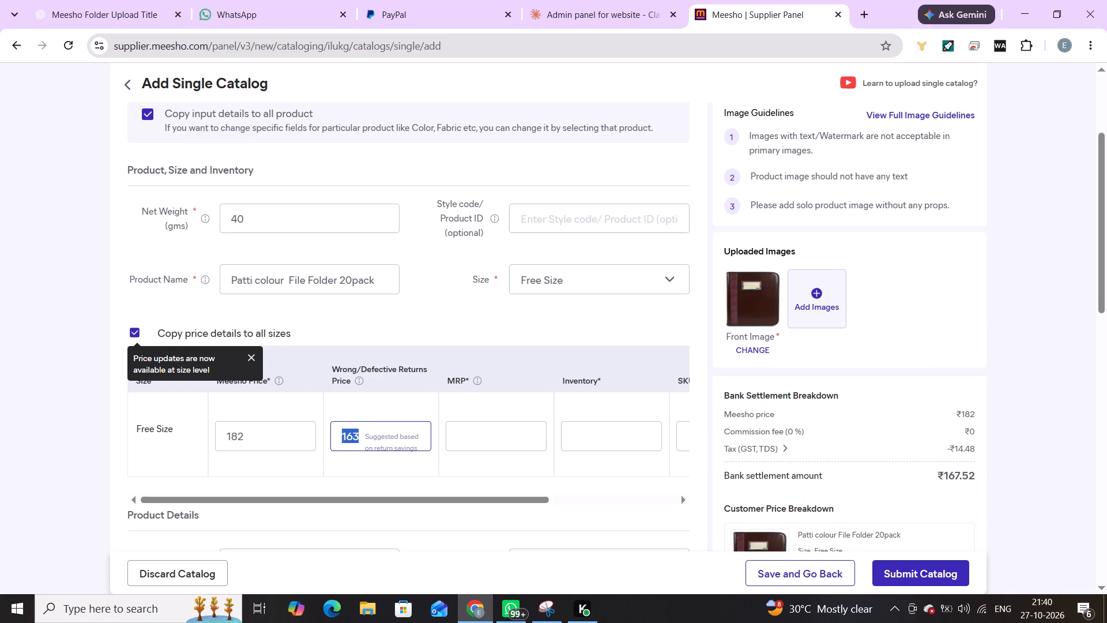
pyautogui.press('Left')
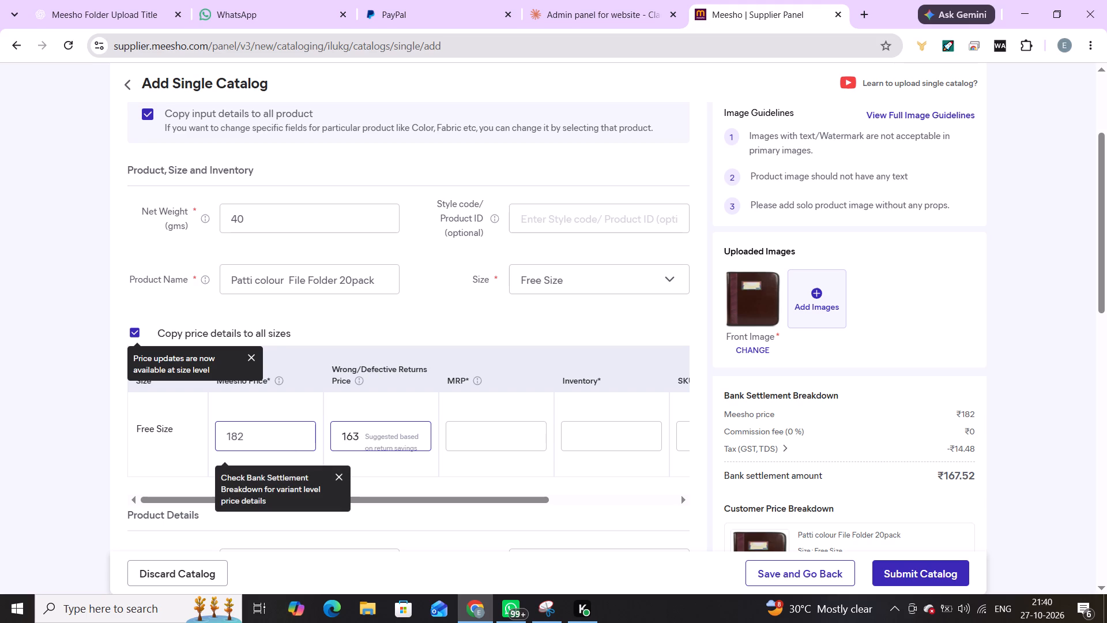
# Set the Free Size variant's Meesho Price to 190.
pyautogui.click(276, 451)
pyautogui.press('BackSpace')
pyautogui.press('BackSpace')
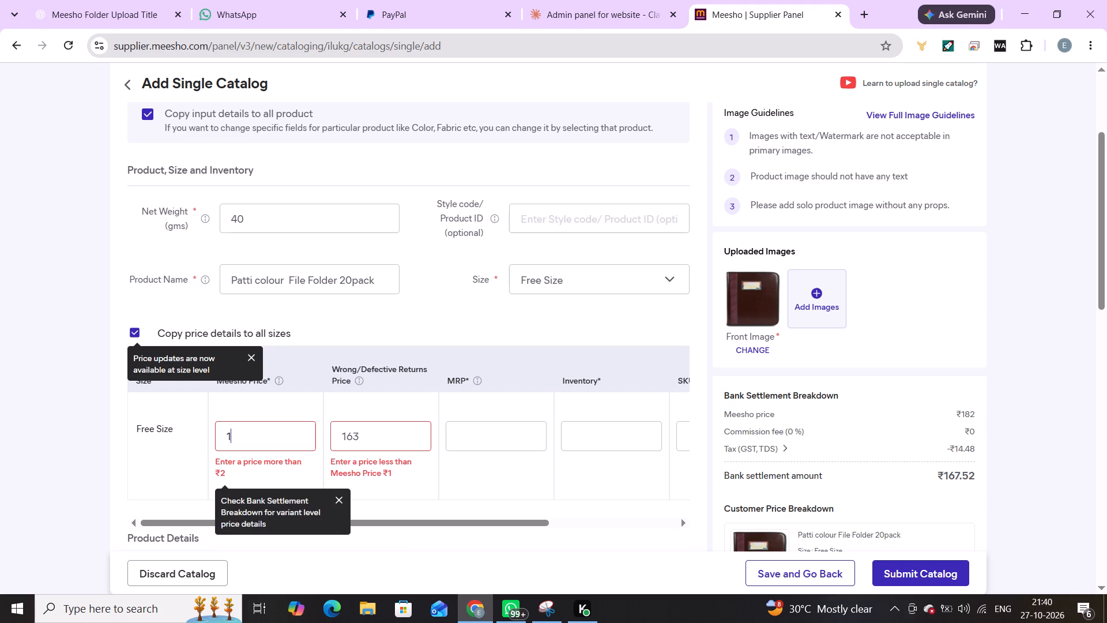
pyautogui.write('90')
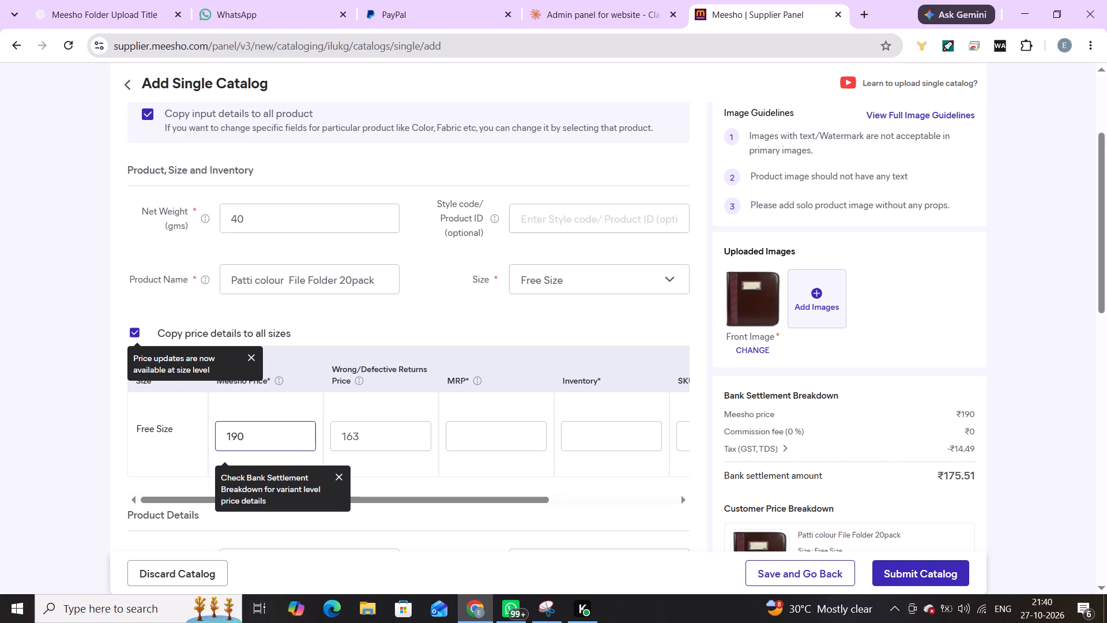
# Set the Wrong/Defective Returns Price of the Free Size variant to 182.
pyautogui.tripleClick(391, 445)
pyautogui.click(391, 445)
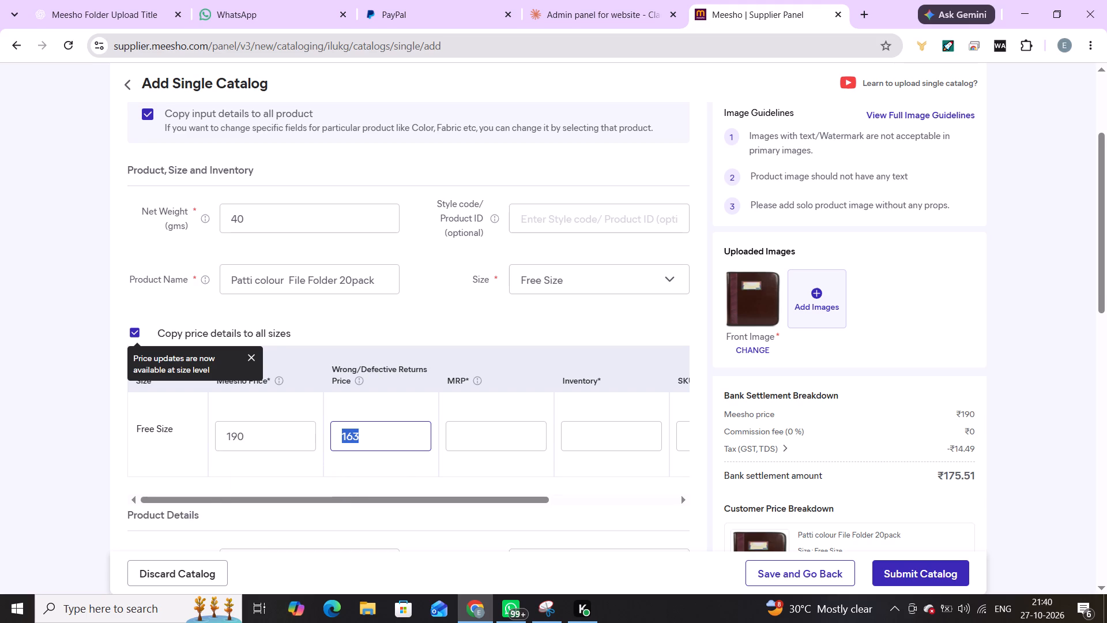
pyautogui.write('189')
pyautogui.press('BackSpace')
pyautogui.press('2')
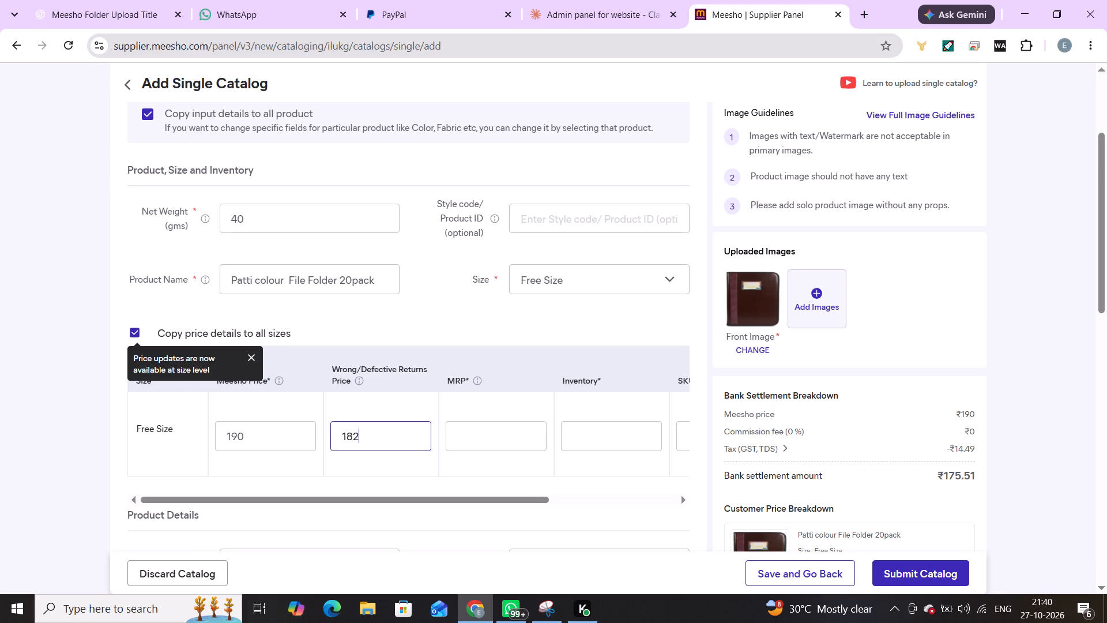
# Enter an MRP of 240 and an inventory of 101 for the Free Size variant.
pyautogui.press('Tab')
pyautogui.write('240')
pyautogui.press('Tab')
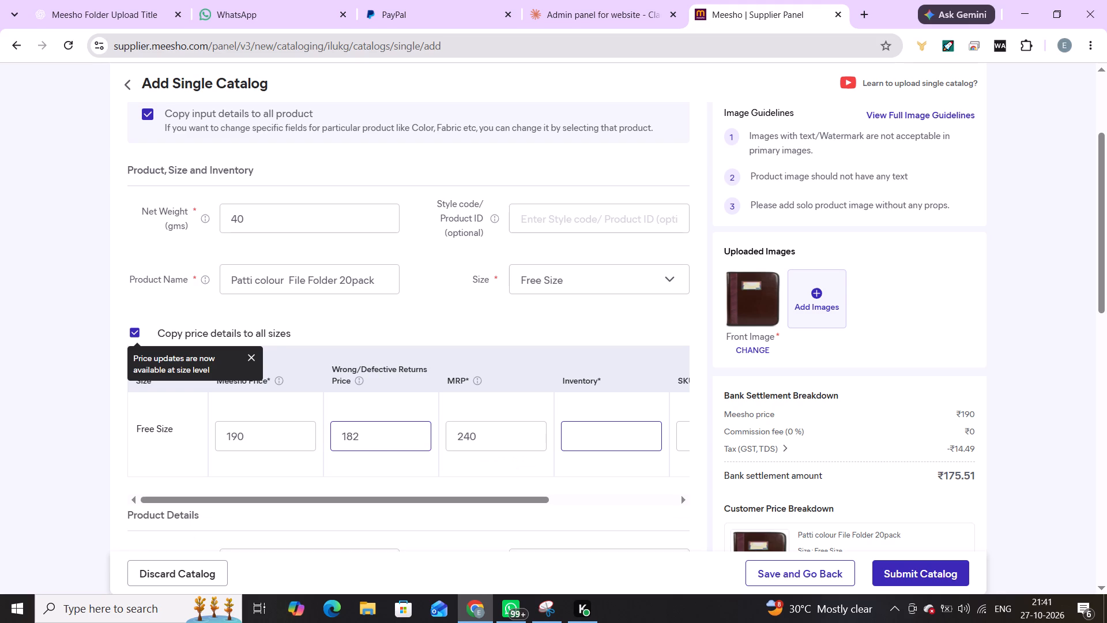
pyautogui.write('101')
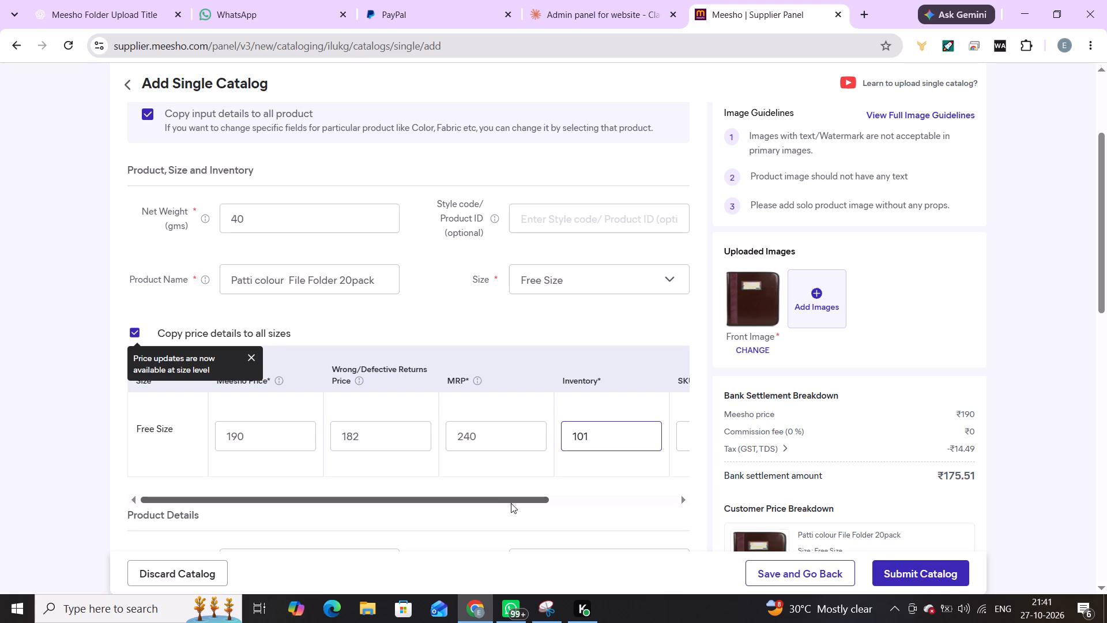
# Set the generic name to File Folders and the material to Leather in the product details.
pyautogui.scroll(-4, 825, 460)
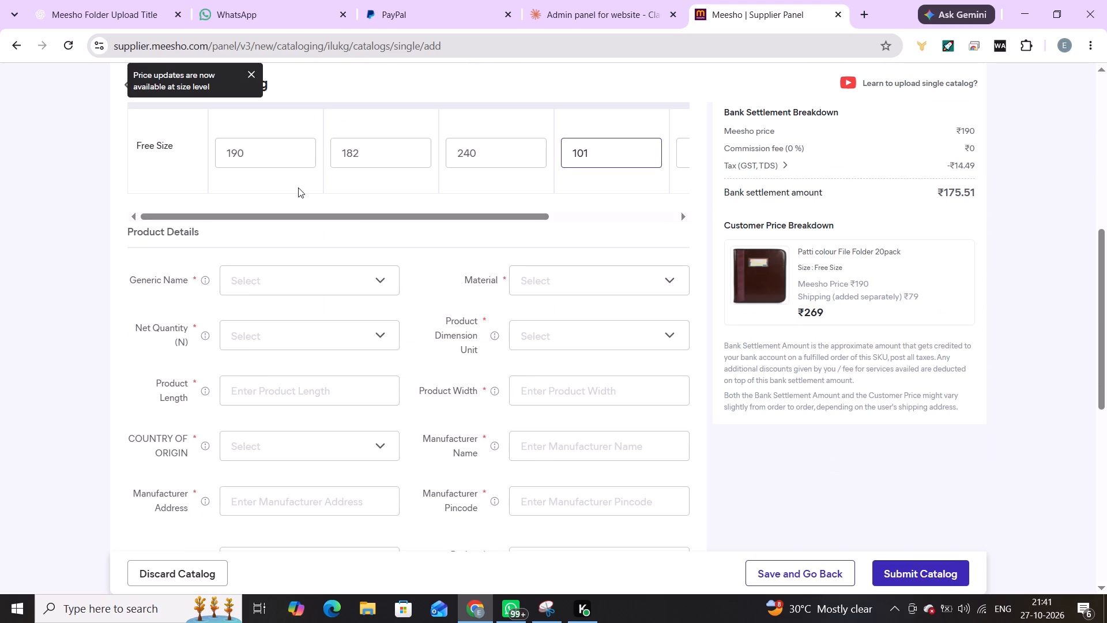
pyautogui.click(302, 286)
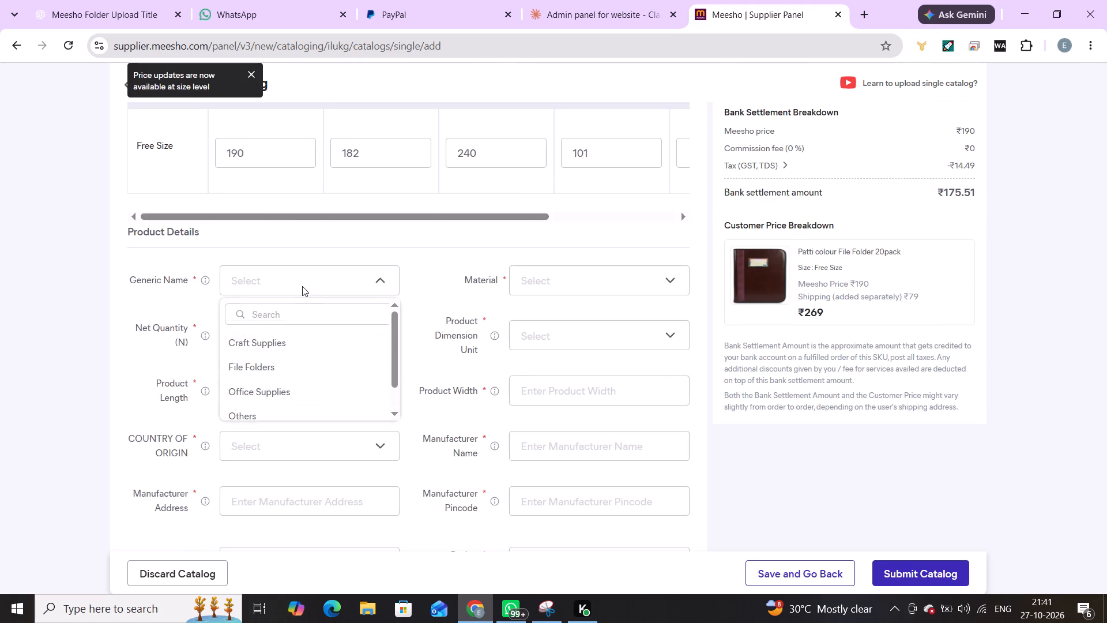
pyautogui.click(284, 366)
pyautogui.click(556, 278)
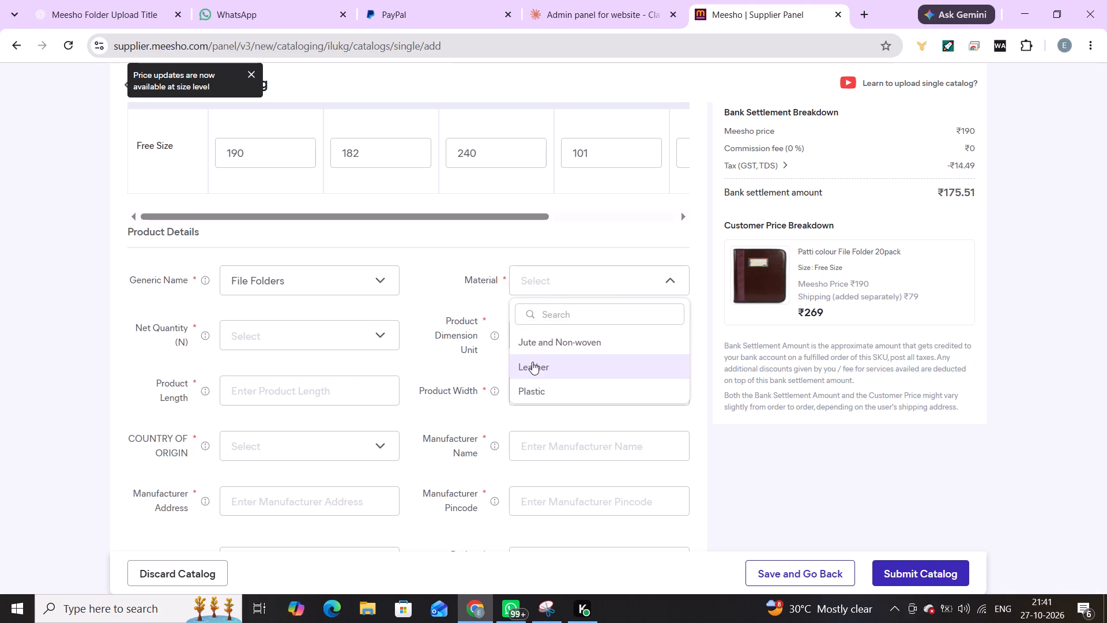
pyautogui.click(532, 362)
# Set the net quantity to 1 and the product dimension unit to cm.
pyautogui.click(331, 336)
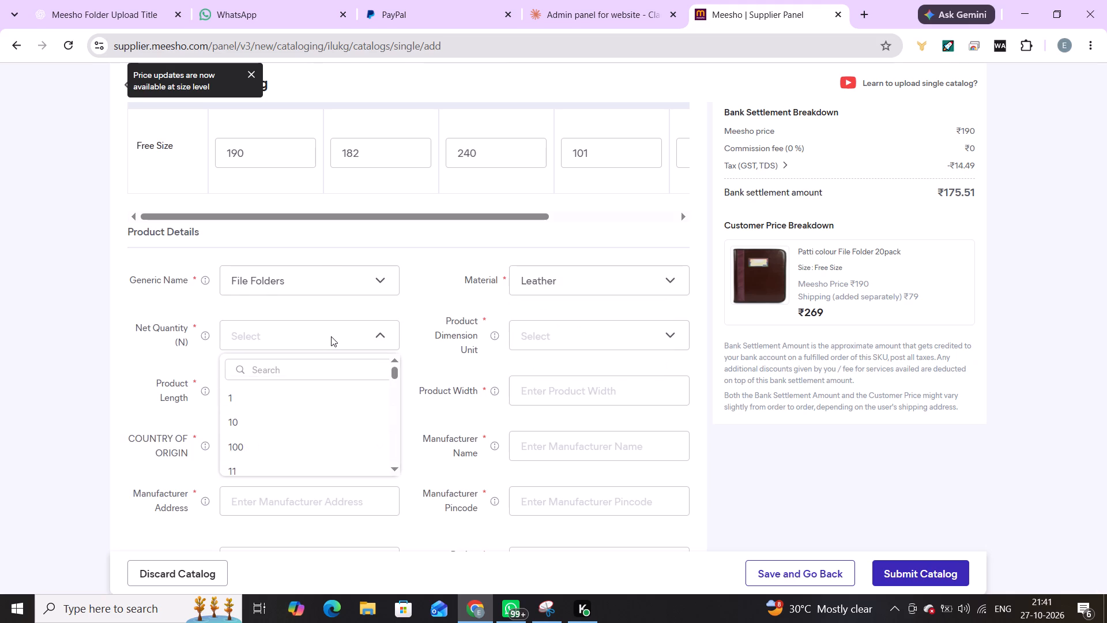
pyautogui.click(263, 395)
pyautogui.click(616, 324)
pyautogui.click(558, 399)
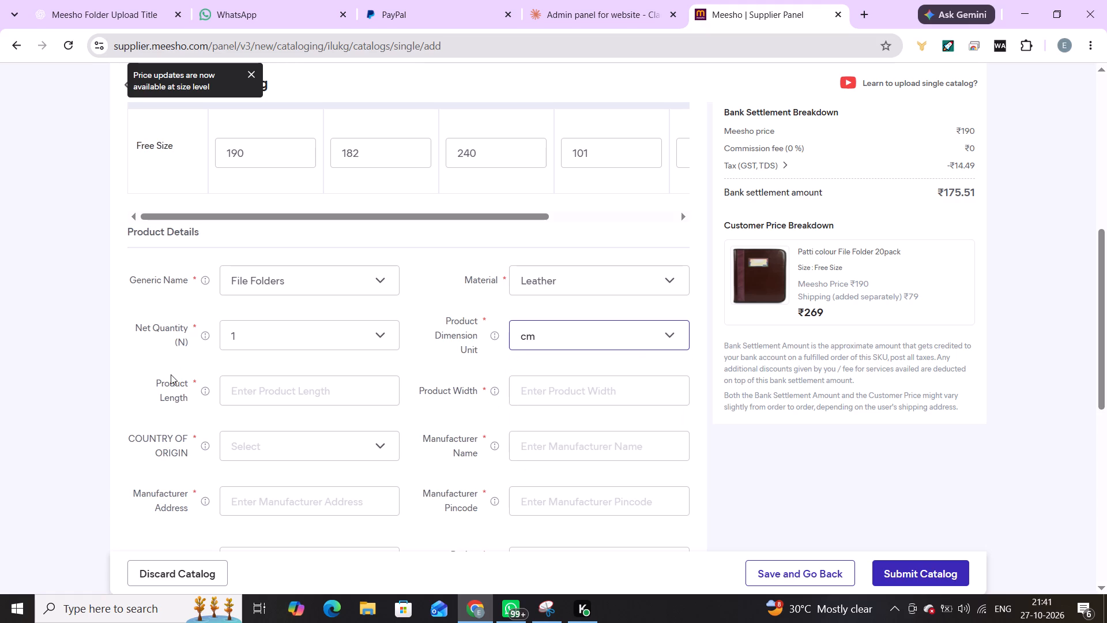
# Enter a product length of 40 and a product width of 30 in the product details.
pyautogui.click(271, 393)
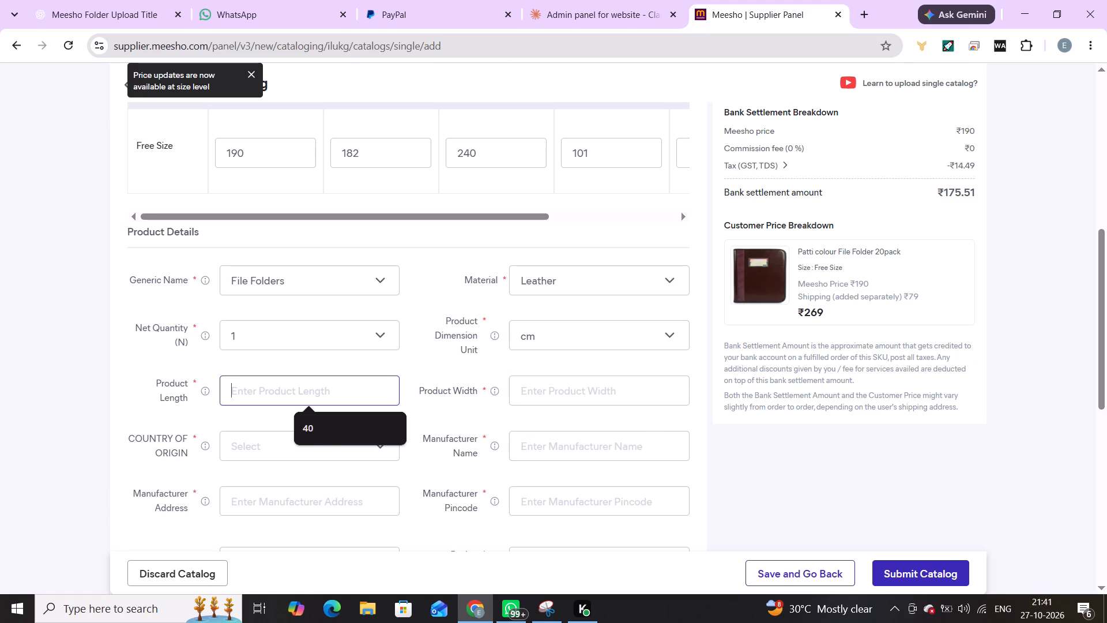
pyautogui.click(332, 431)
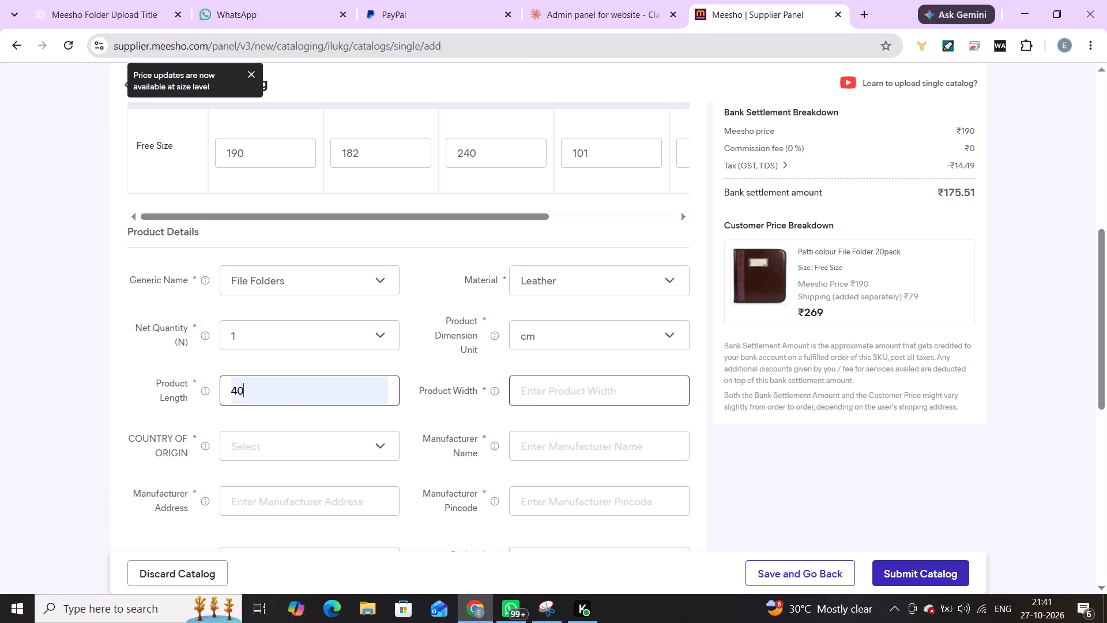
pyautogui.click(554, 402)
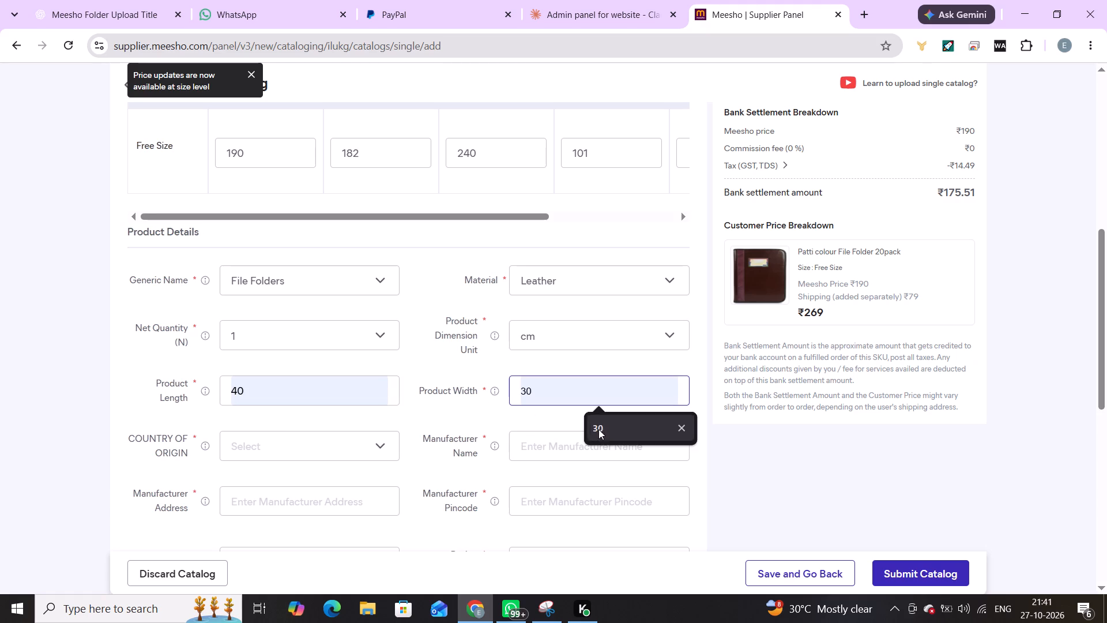
pyautogui.click(598, 426)
# Set the country of origin to India.
pyautogui.click(284, 437)
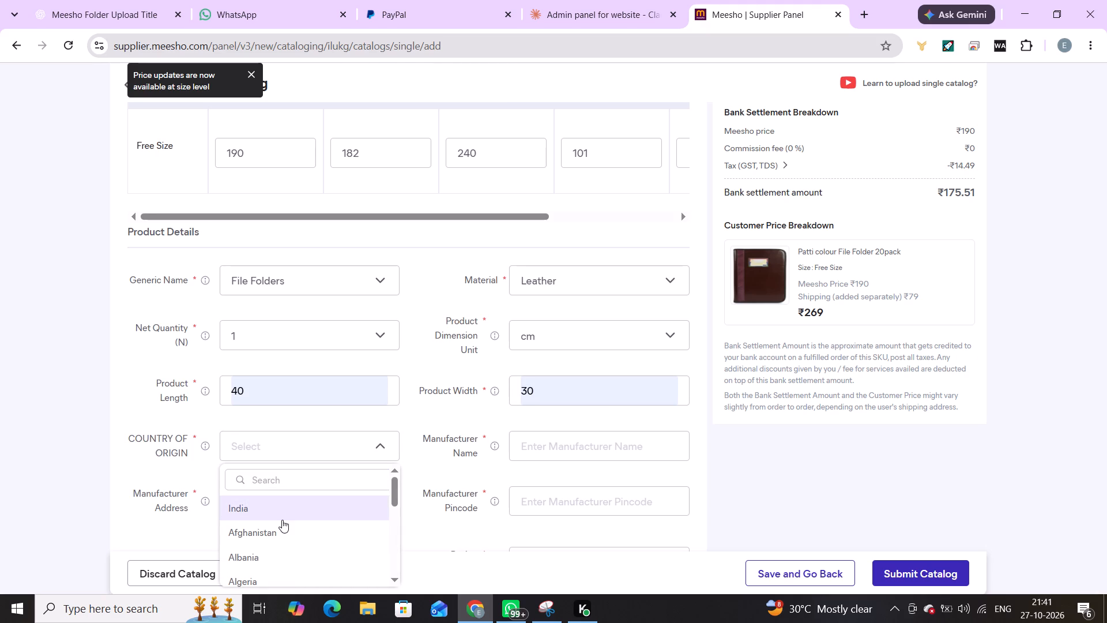
pyautogui.click(282, 520)
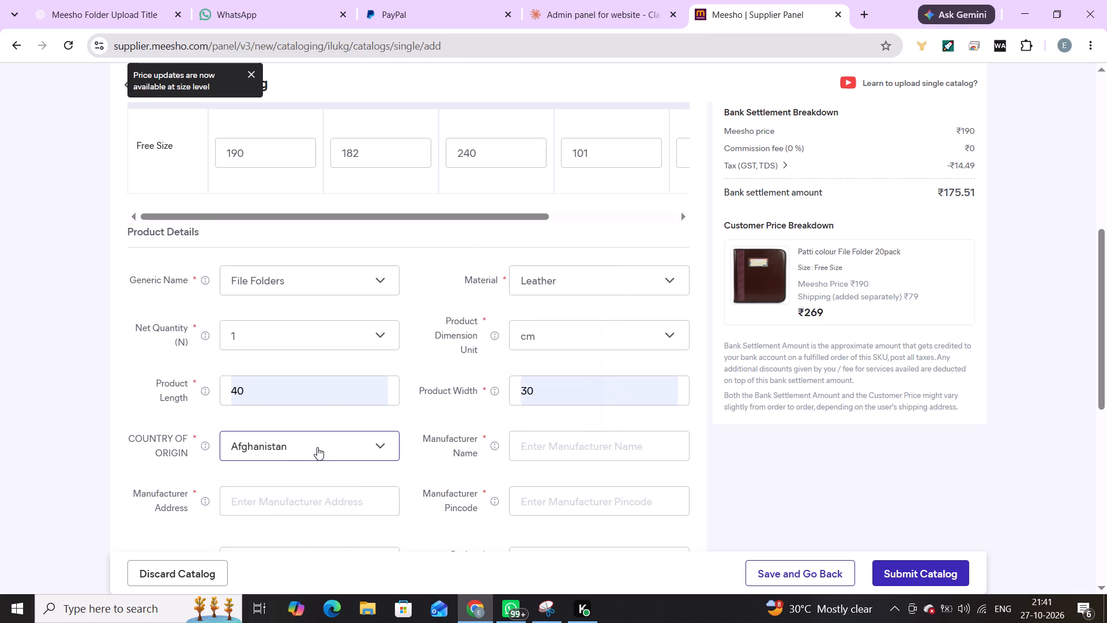
pyautogui.click(317, 447)
pyautogui.click(270, 508)
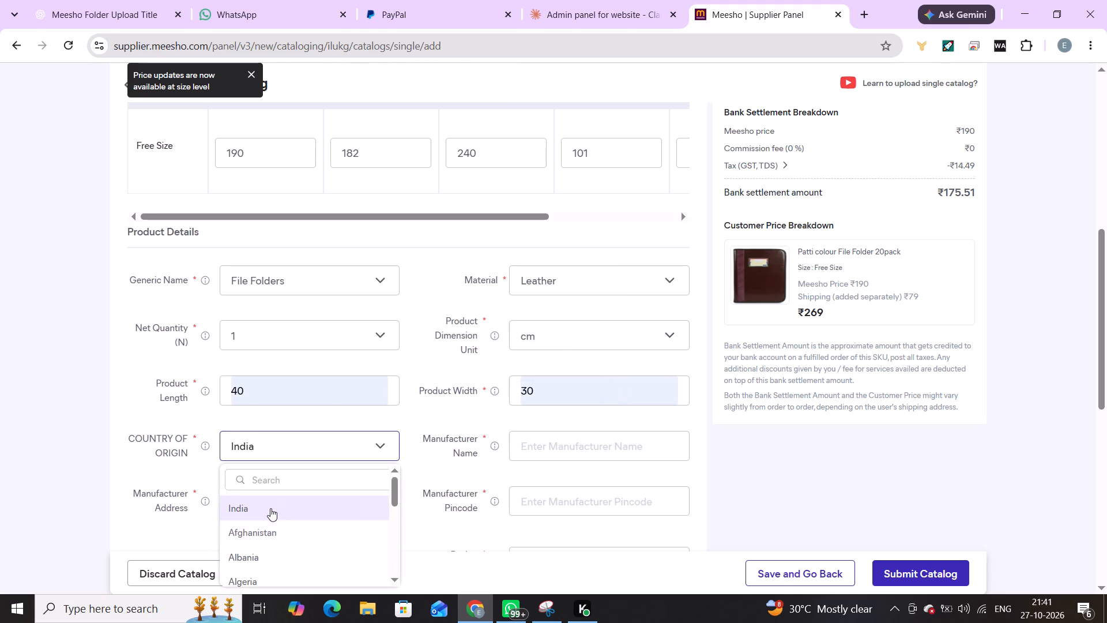
# Enter APS File as the manufacturer name and fill in the manufacturer's address and pincode.
pyautogui.click(603, 447)
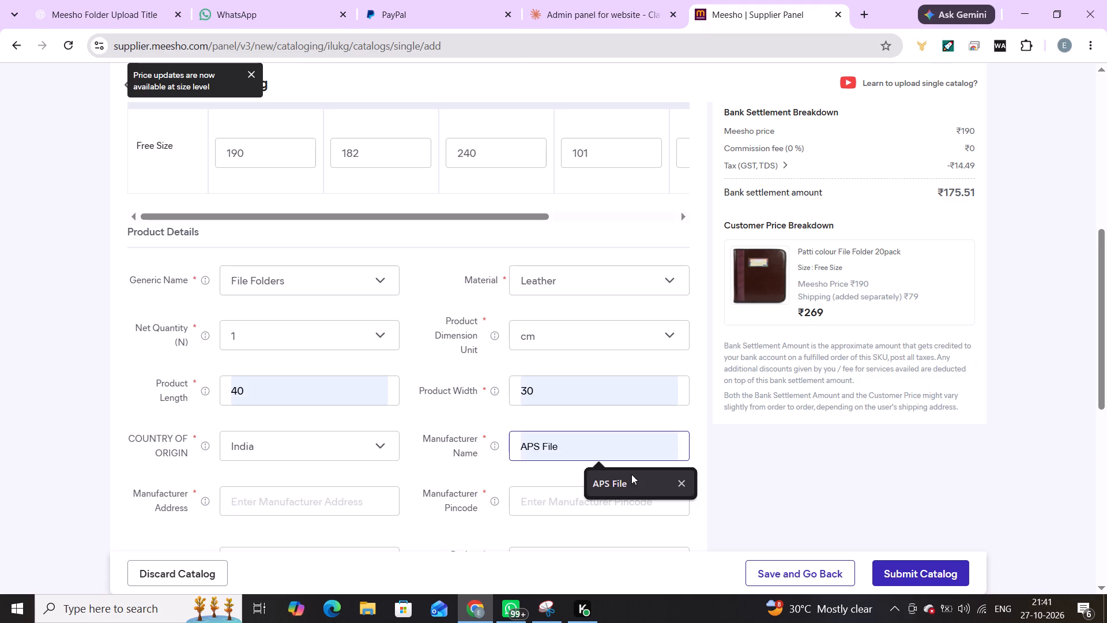
pyautogui.click(635, 477)
pyautogui.click(346, 505)
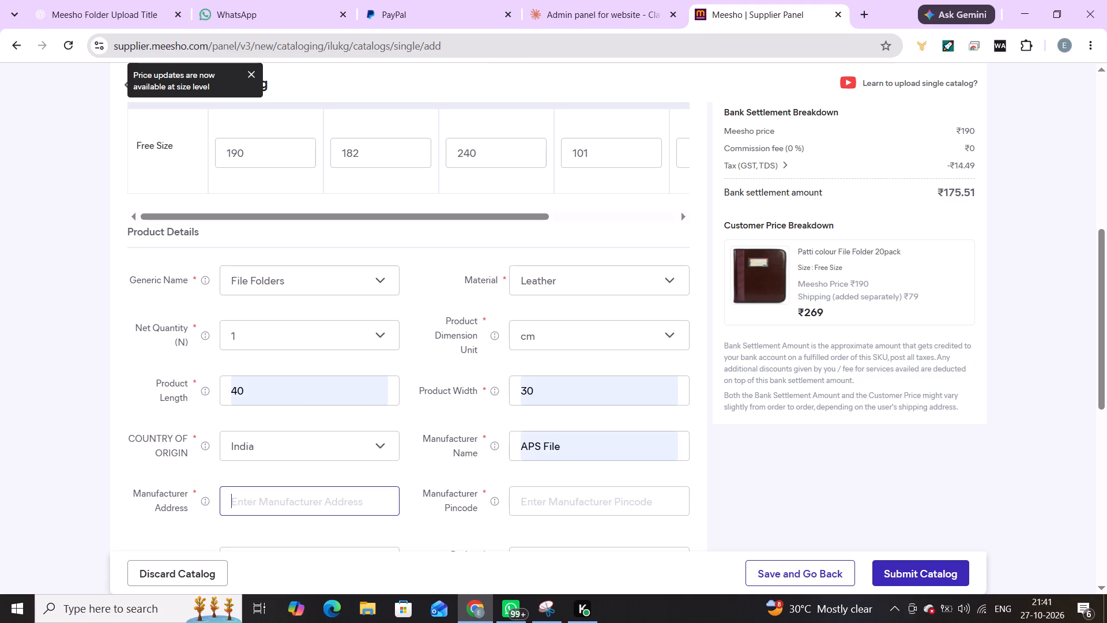
pyautogui.click(337, 532)
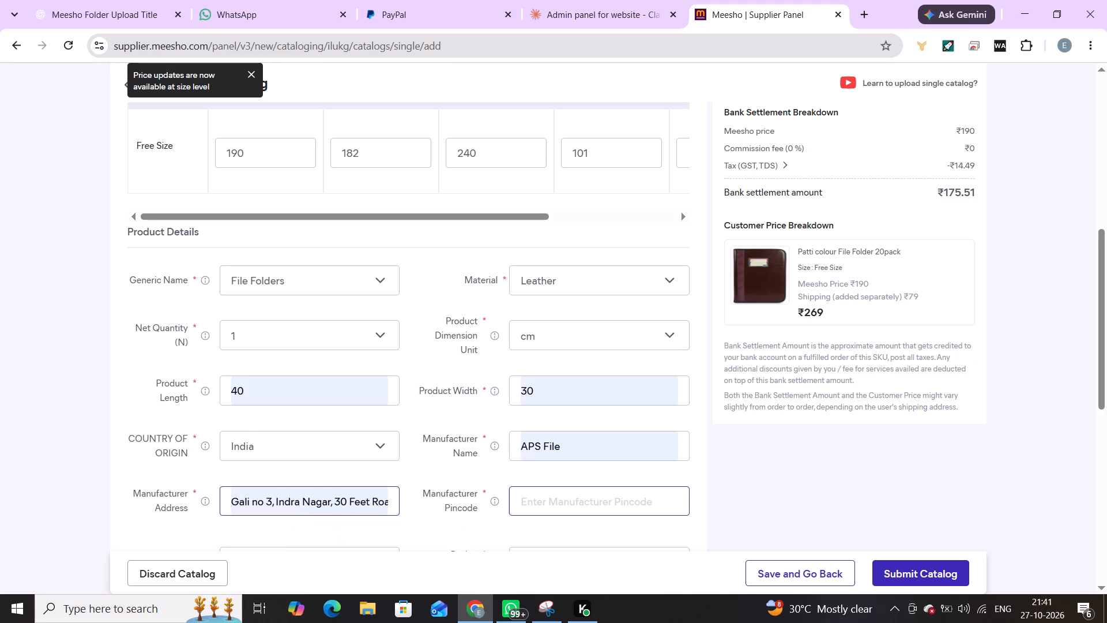
pyautogui.click(569, 504)
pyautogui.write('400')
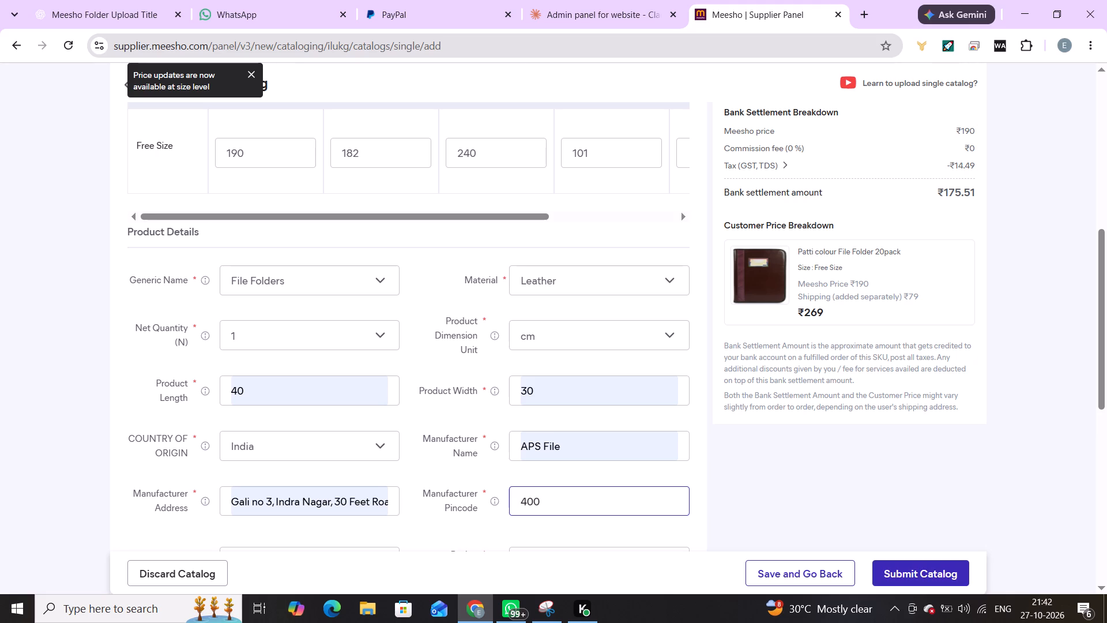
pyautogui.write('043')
# Enter APS File as the packer name and mark the packer details as the same as the manufacturer's.
pyautogui.scroll(-2, 777, 515)
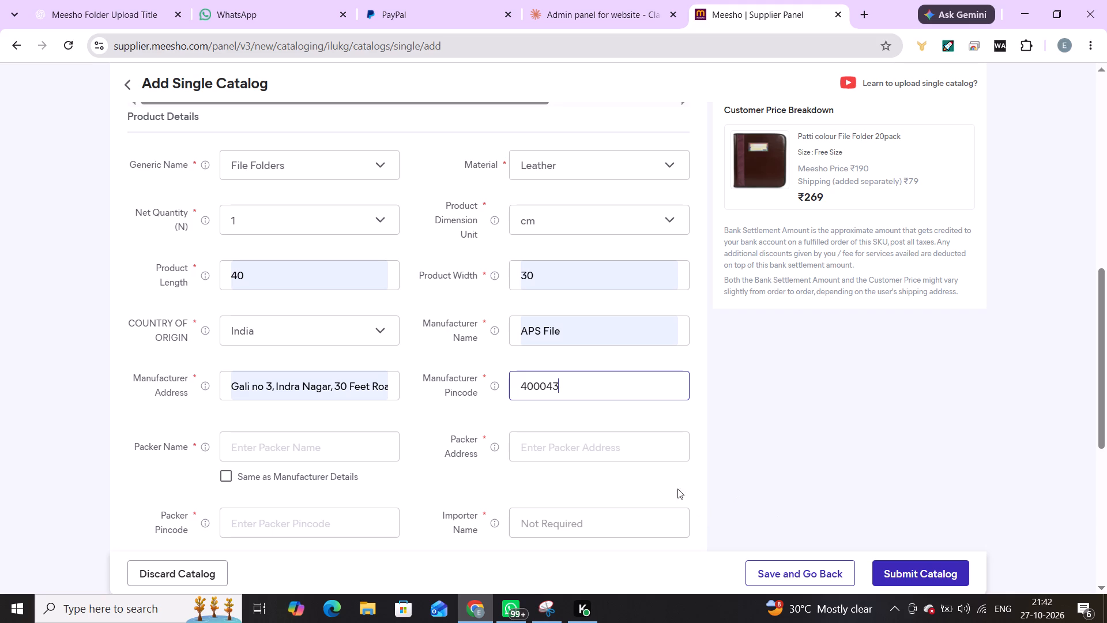
pyautogui.click(240, 452)
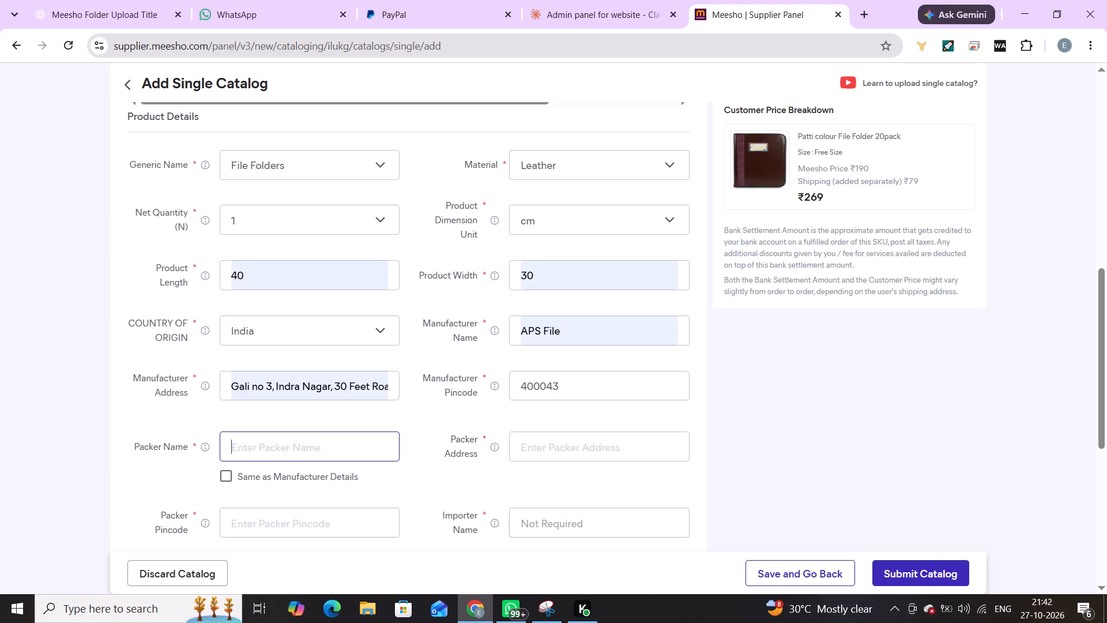
pyautogui.write('Aps')
pyautogui.press('BackSpace')
pyautogui.press('BackSpace')
pyautogui.write('PS')
pyautogui.press('space')
pyautogui.write('File')
pyautogui.press('space')
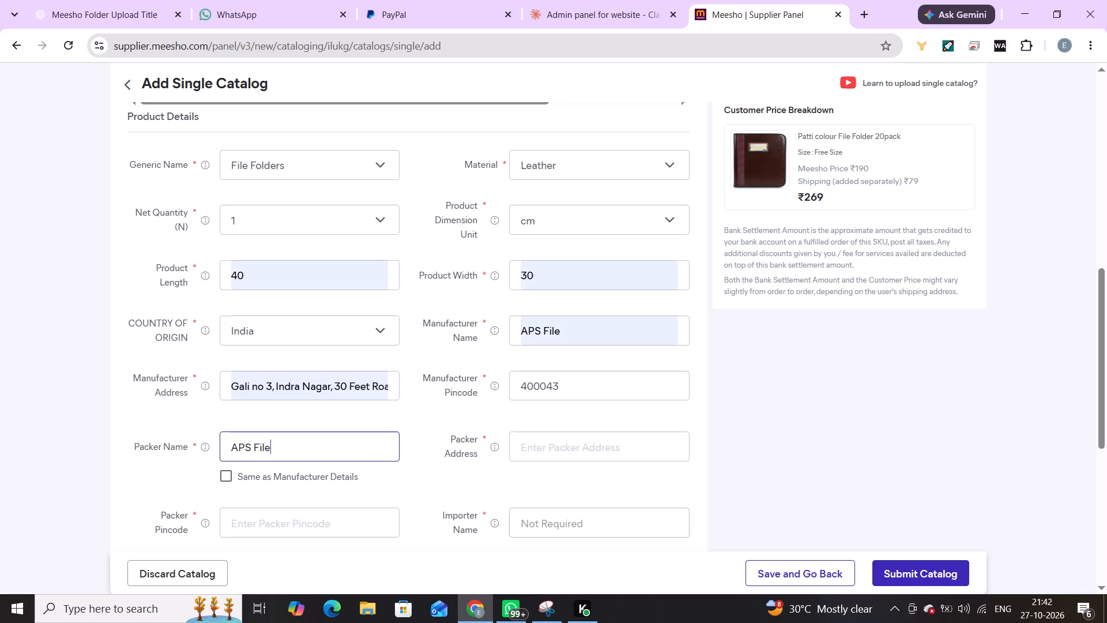
pyautogui.click(228, 479)
pyautogui.scroll(-4, 857, 539)
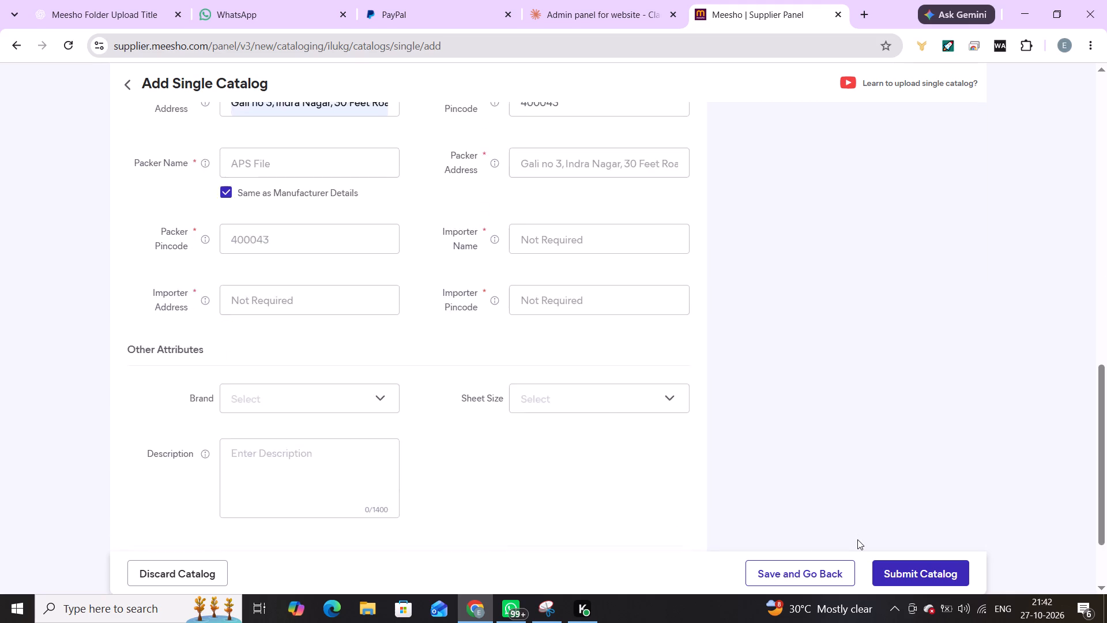
pyautogui.scroll(-7, 857, 539)
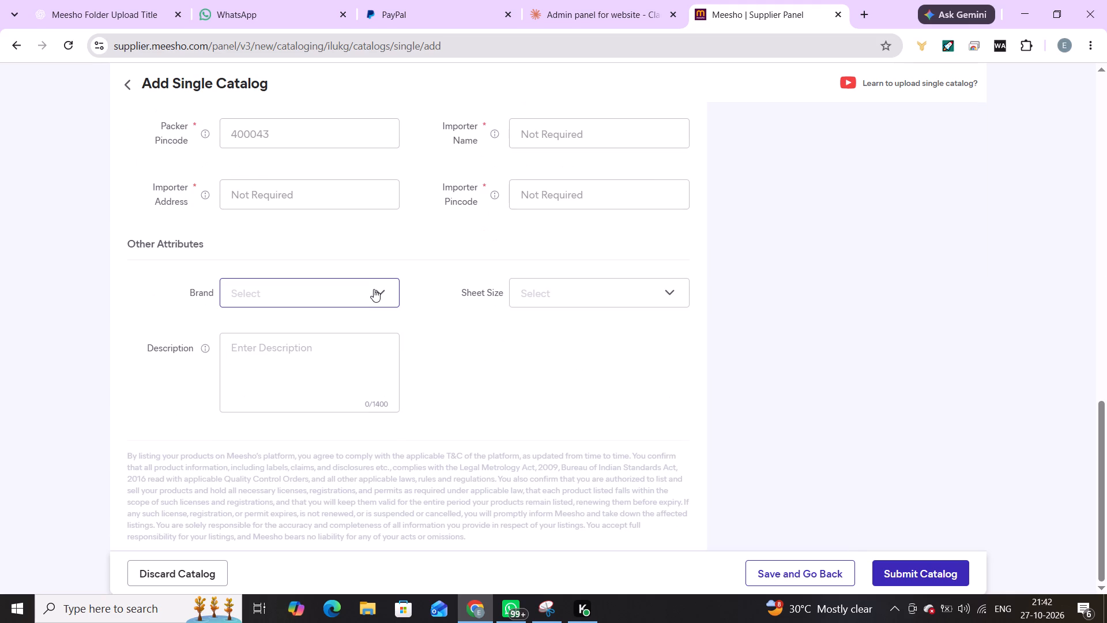
pyautogui.click(374, 289)
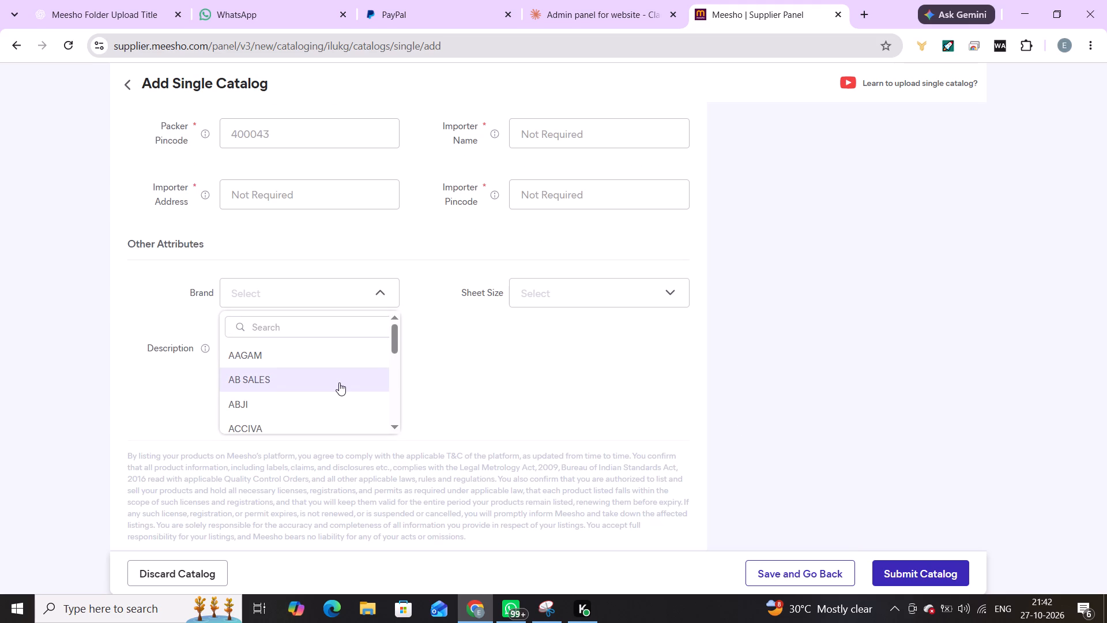
pyautogui.click(558, 366)
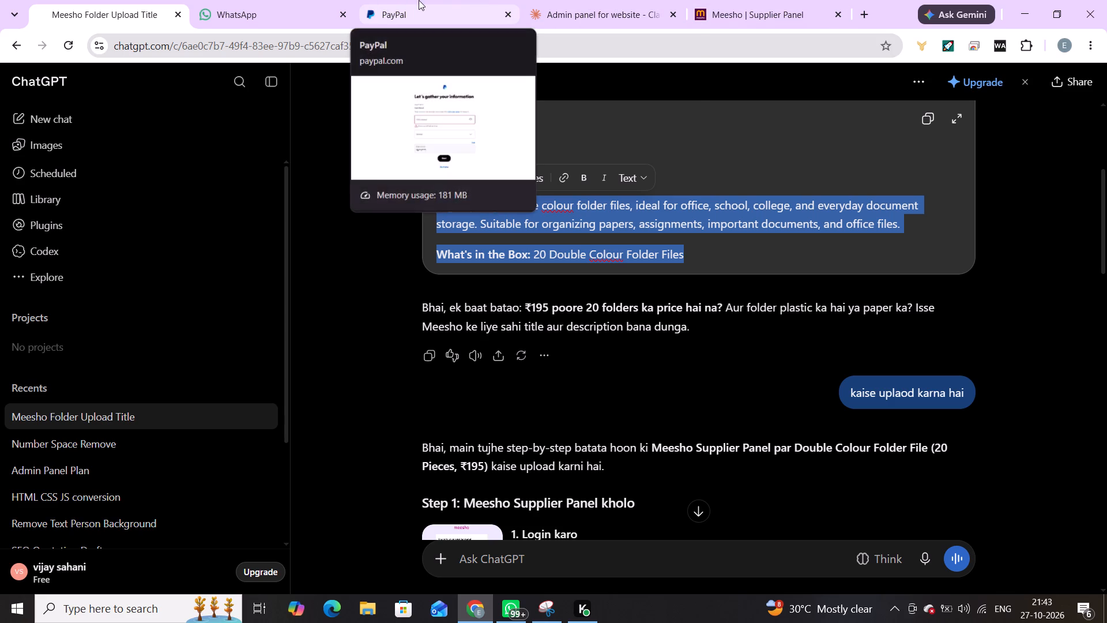
pyautogui.click(792, 0)
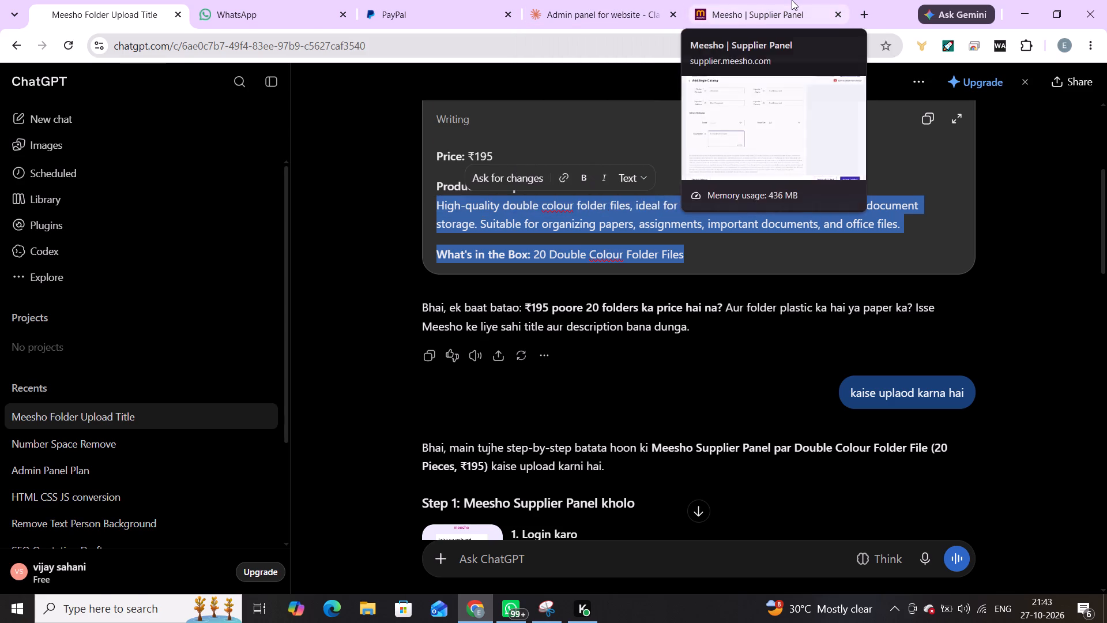
pyautogui.click(276, 356)
pyautogui.hotkey('ctrl', 'v')
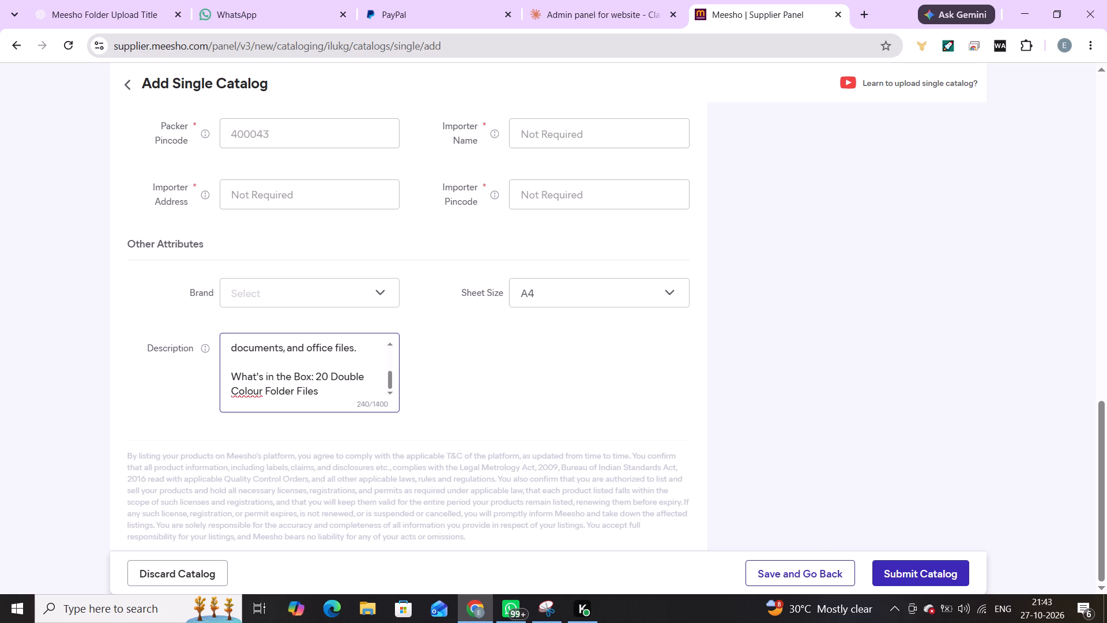
# Replace the 20 Double Colour Folder Files text after What's in the Box with Patti Folder in the description.
pyautogui.moveTo(317, 374); pyautogui.dragTo(375, 380)
pyautogui.moveTo(375, 380); pyautogui.dragTo(386, 377)
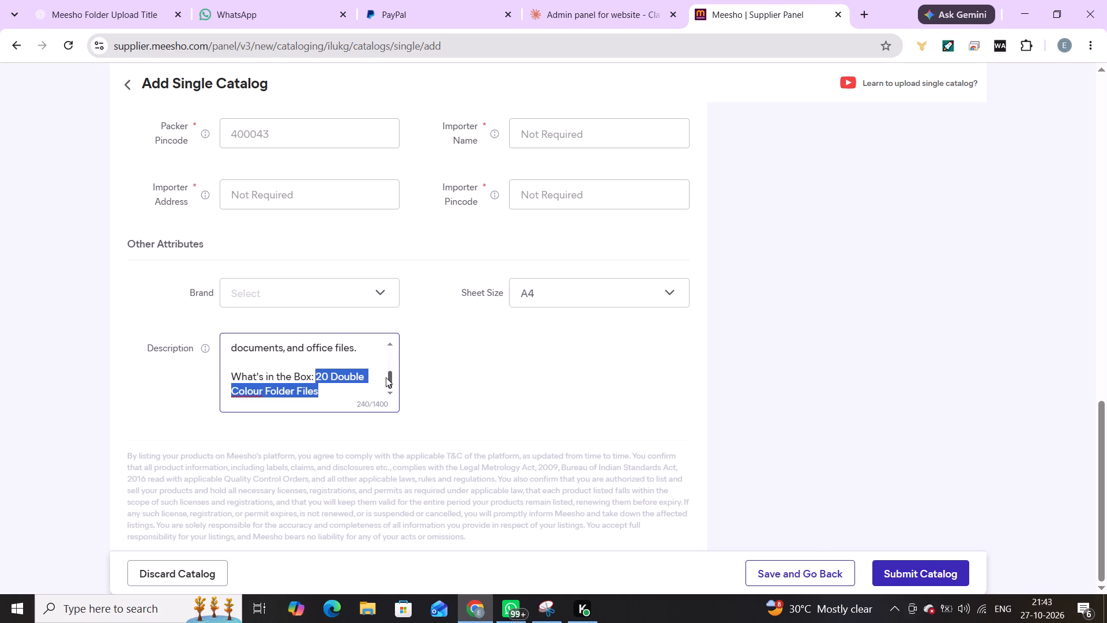
pyautogui.write('PA')
pyautogui.write('ttile')
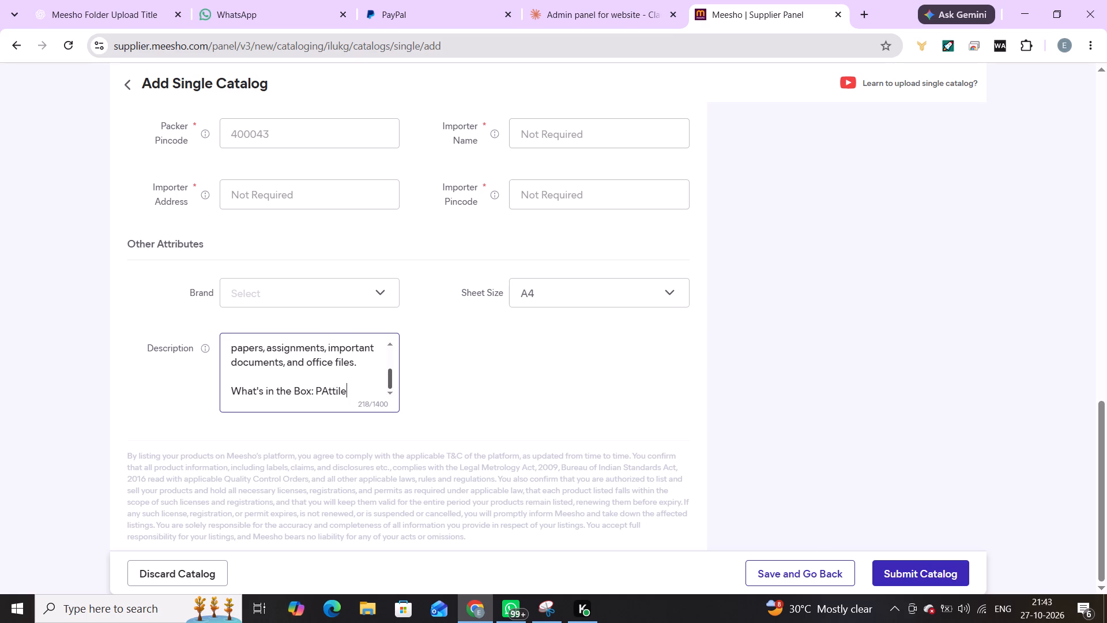
pyautogui.press('space')
pyautogui.press('BackSpace')
pyautogui.press('BackSpace')
pyautogui.press('BackSpace')
pyautogui.press('BackSpace')
pyautogui.press('BackSpace')
pyautogui.press('BackSpace')
pyautogui.press('BackSpace')
pyautogui.press('a')
pyautogui.press('BackSpace')
pyautogui.write('atti Folder')
# Start the catalog submission, change the flagged word everyday to everysday, and update it with the not-branded-or-illegal declaration accepted.
pyautogui.click(901, 568)
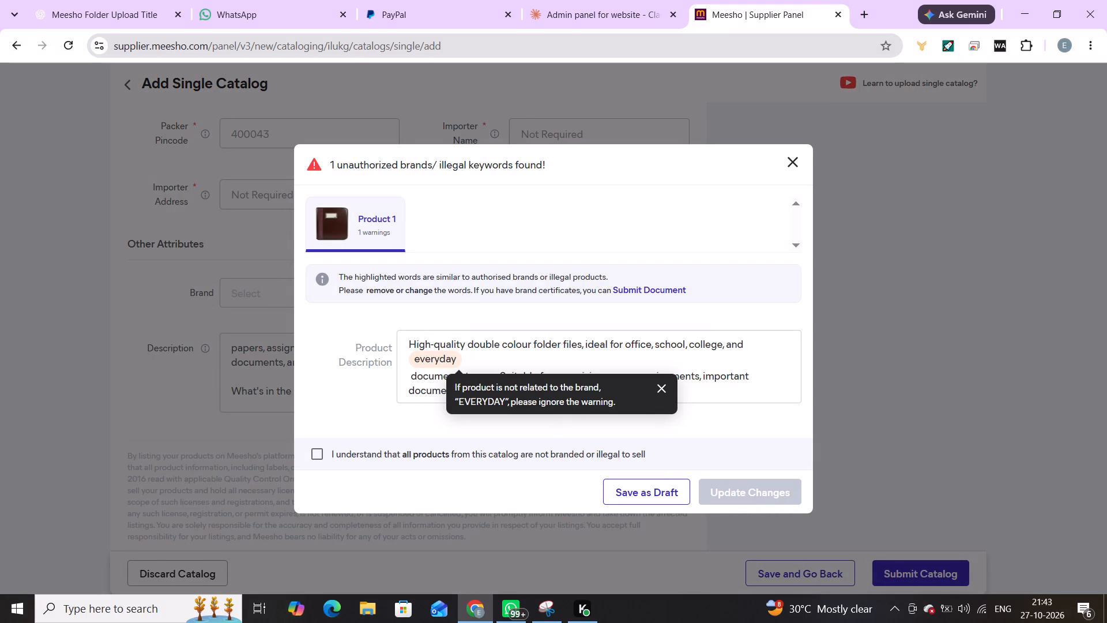
pyautogui.click(438, 363)
pyautogui.press('s')
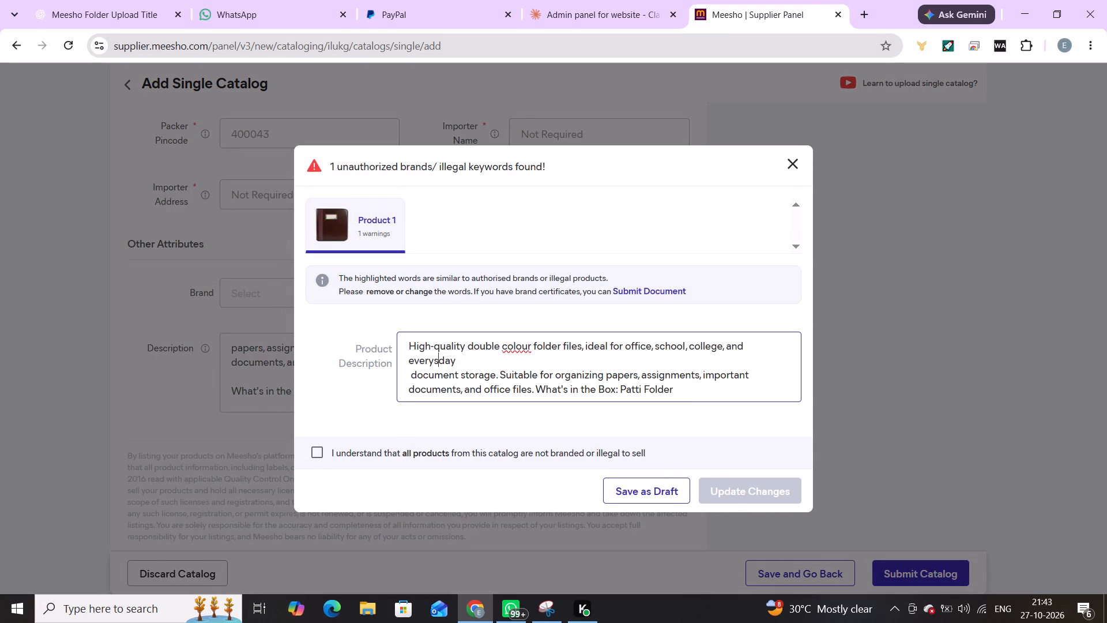
pyautogui.click(340, 453)
pyautogui.click(310, 449)
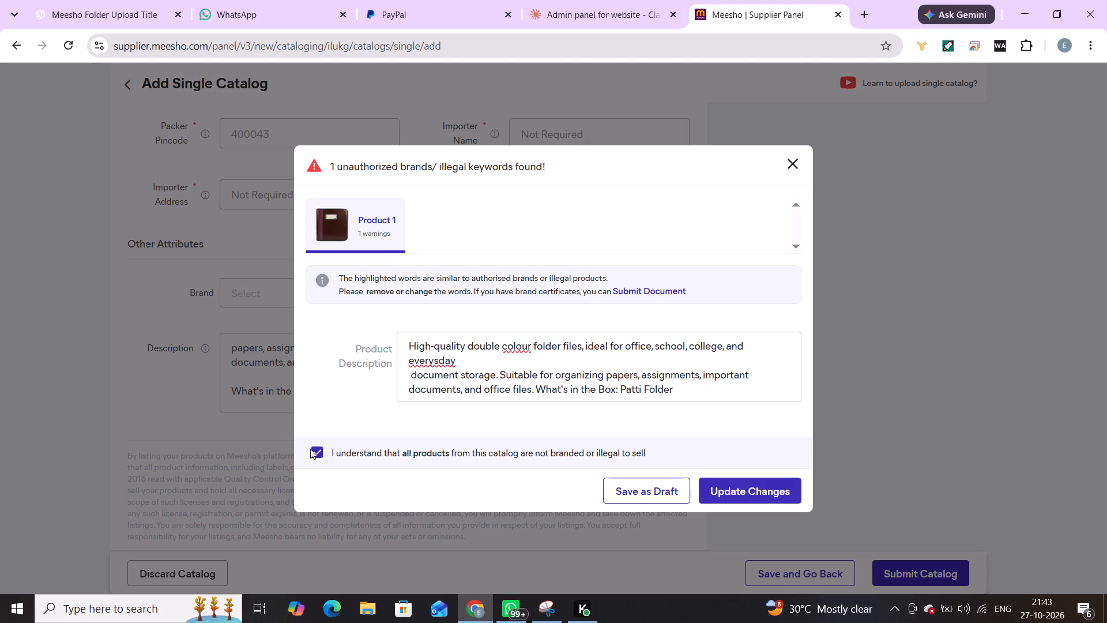
pyautogui.click(789, 487)
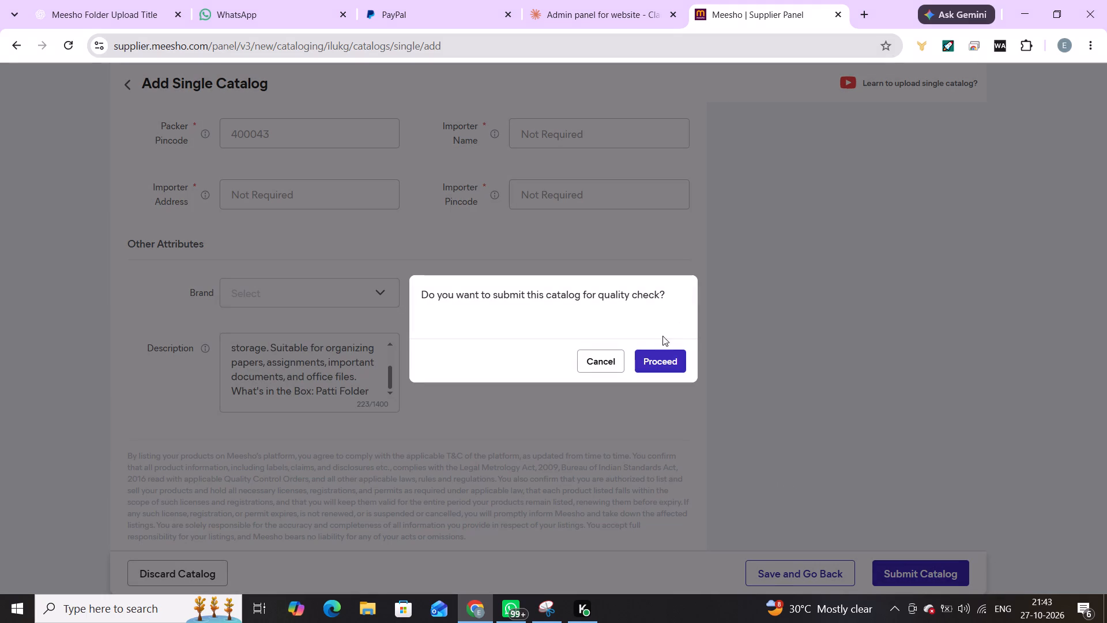
# Submit the catalog for quality check and dismiss the steps for increasing its visibility.
pyautogui.click(658, 357)
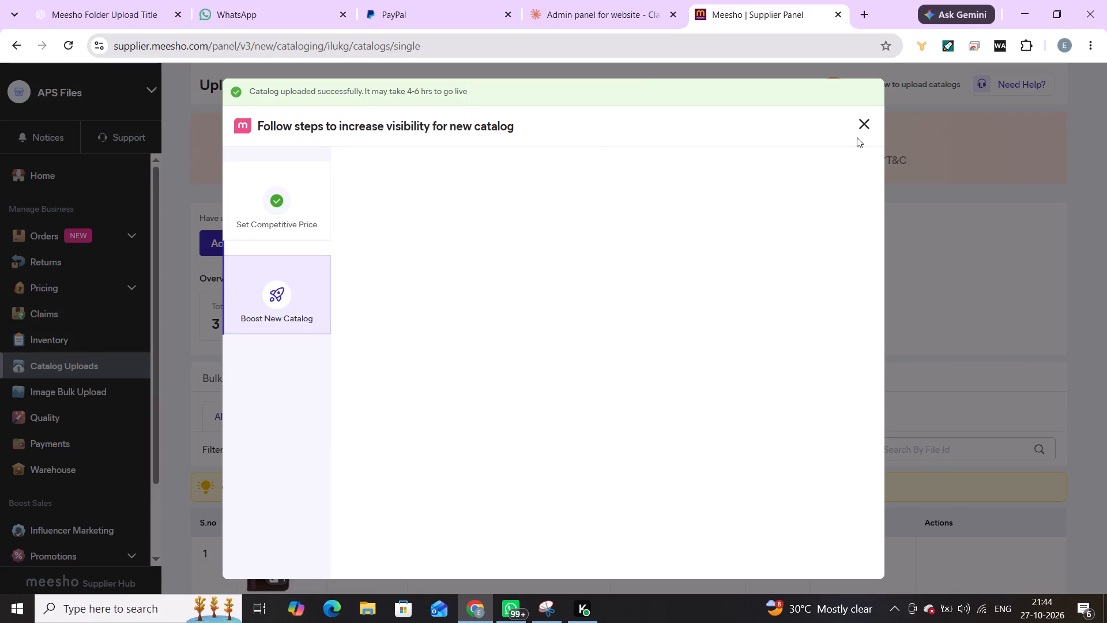
pyautogui.click(868, 118)
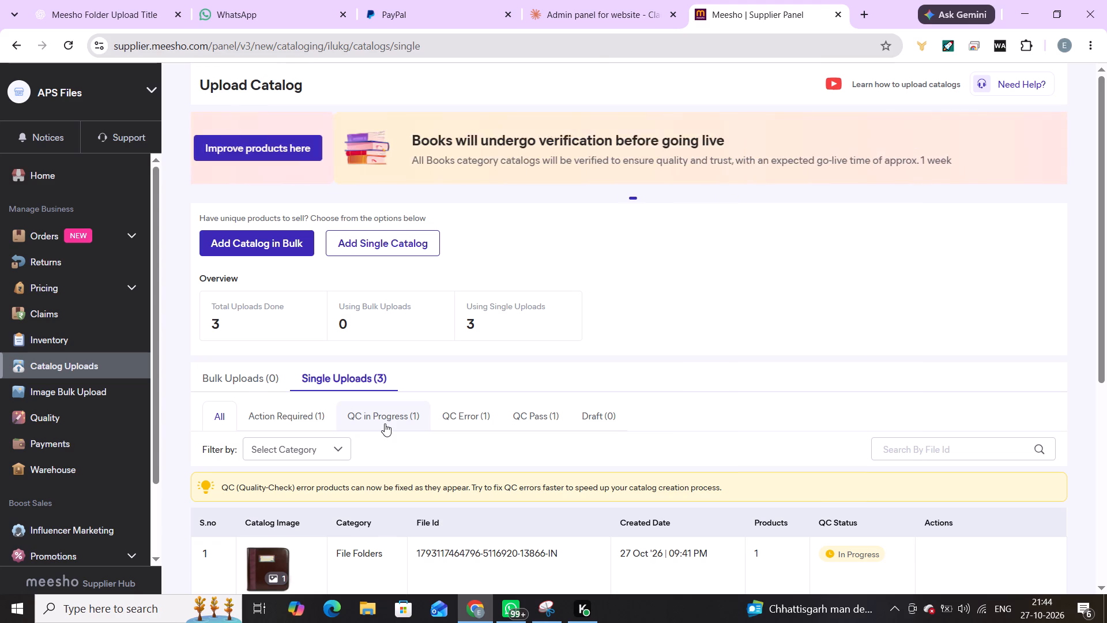
# Check the single uploads under Action Required and QC in Progress.
pyautogui.click(331, 415)
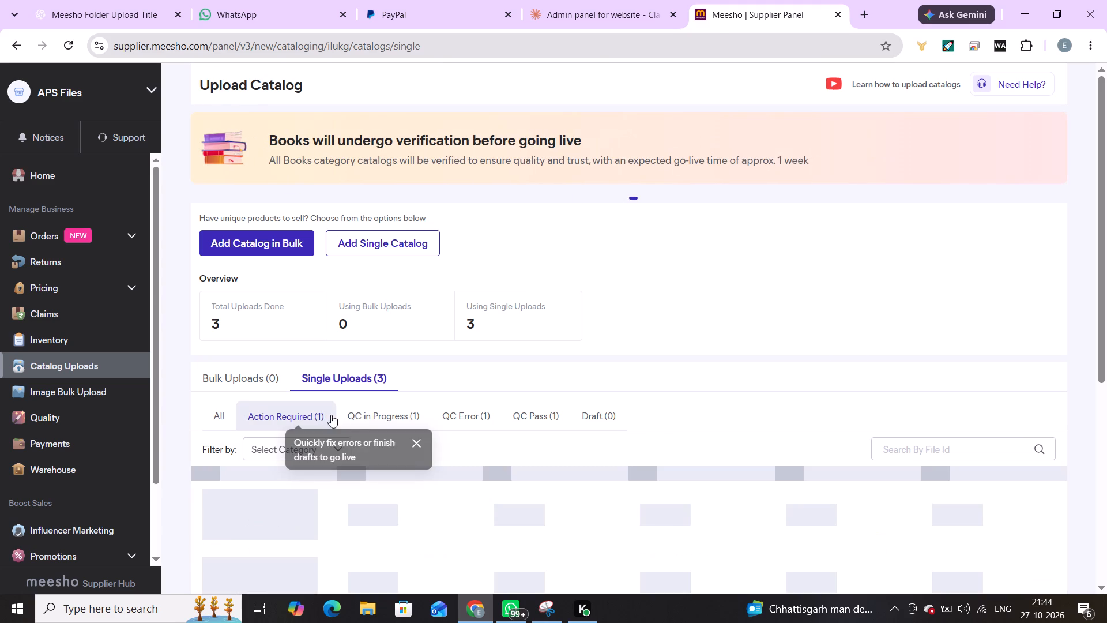
pyautogui.click(378, 419)
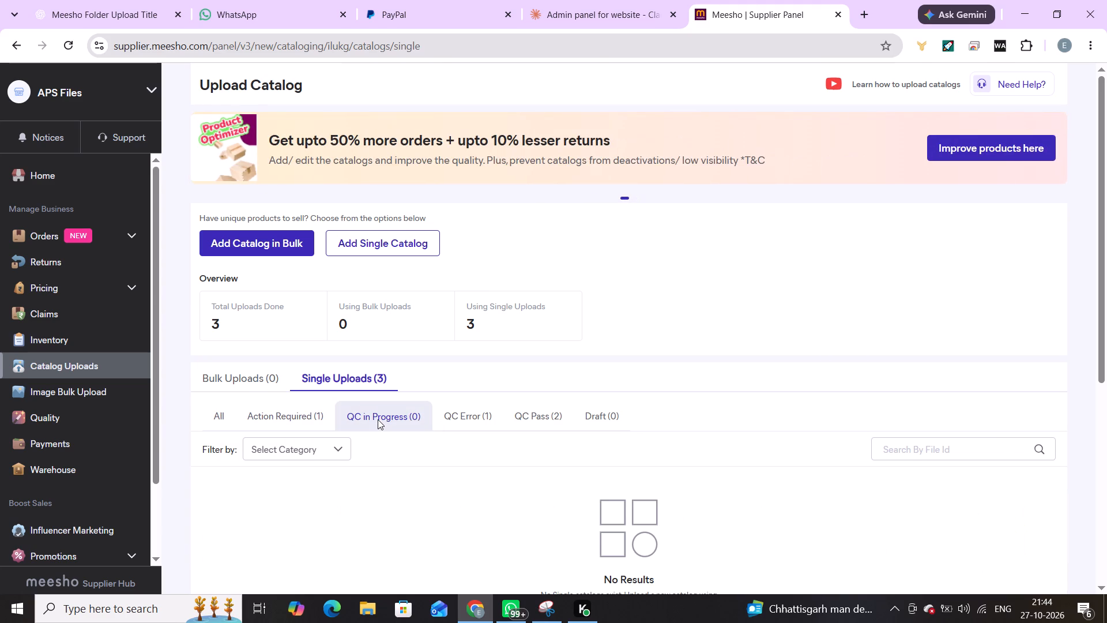
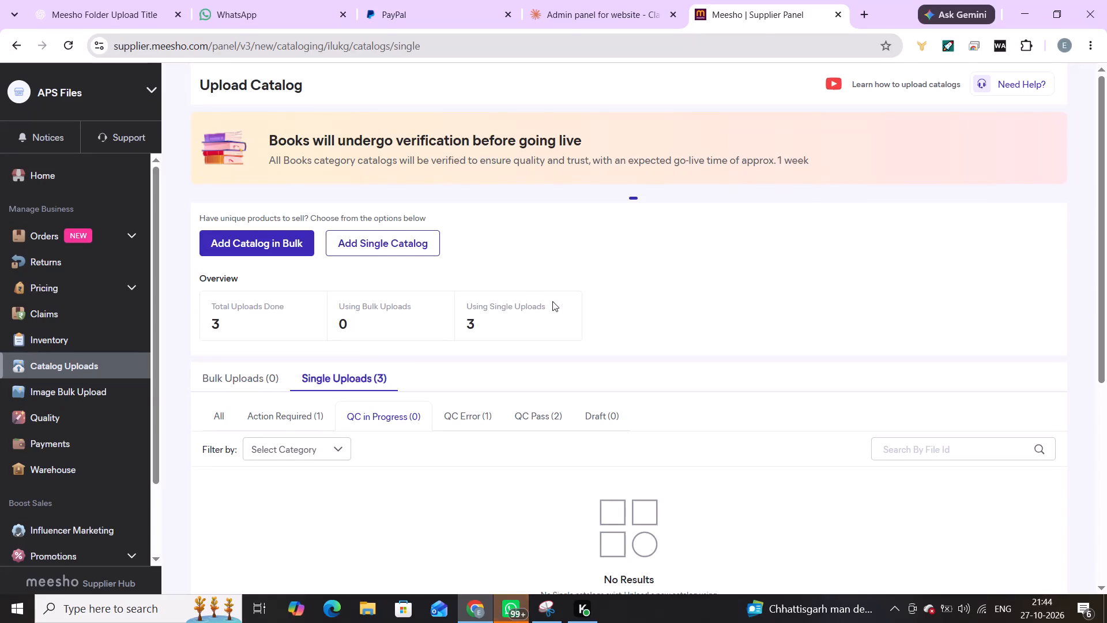
# Switch to WhatsApp and save the open folder photo in the MAGES folder under the existing name file.
pyautogui.hotkey('alt', 'Tab')
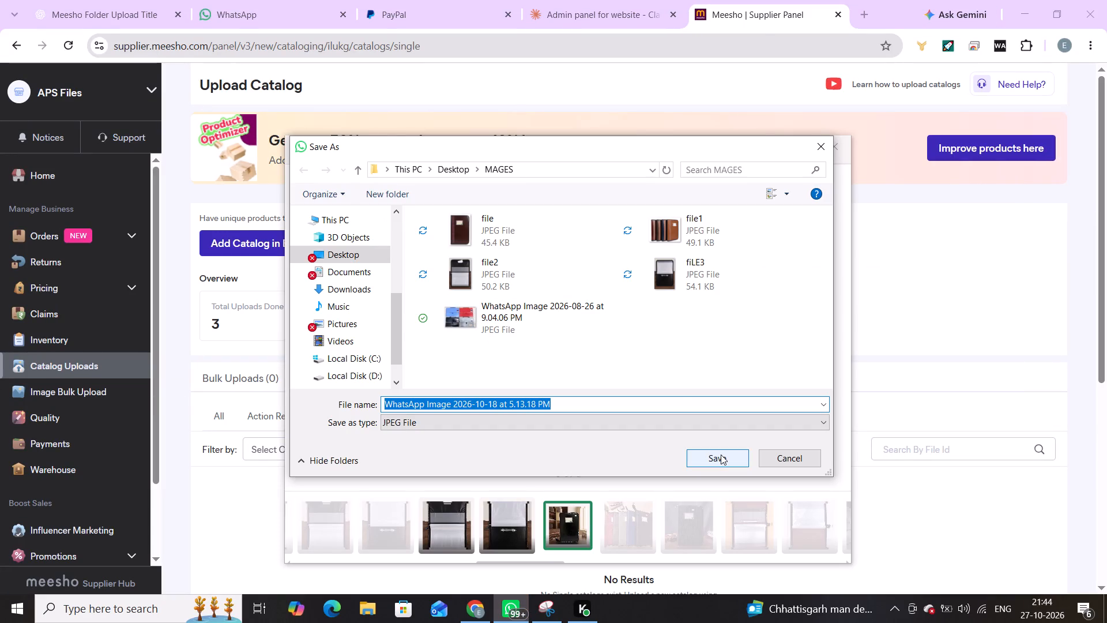
pyautogui.click(515, 231)
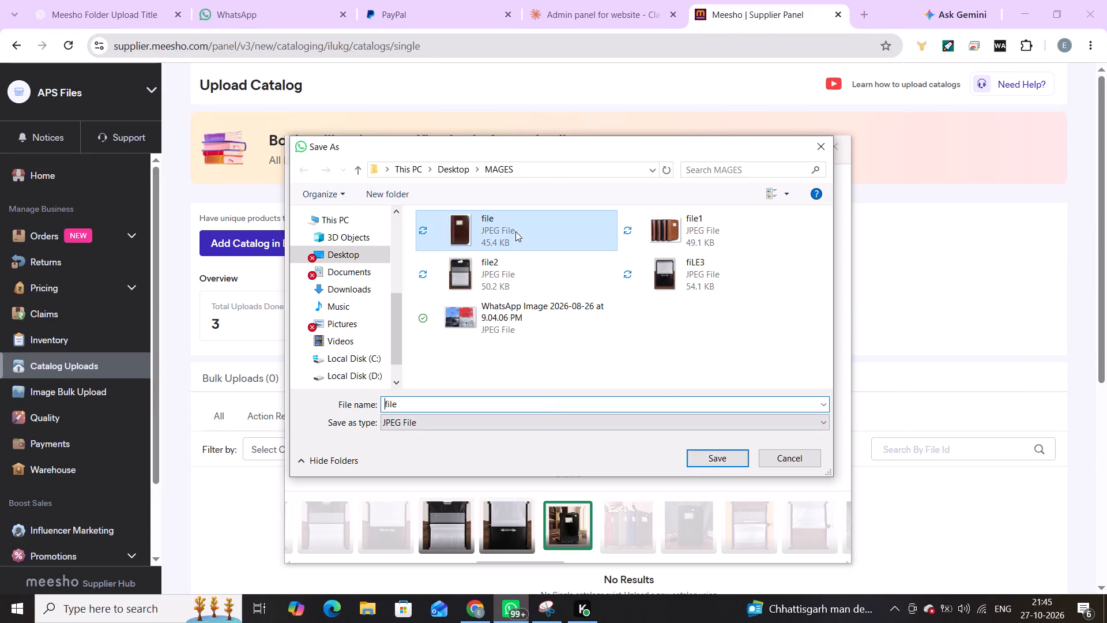
pyautogui.click(709, 457)
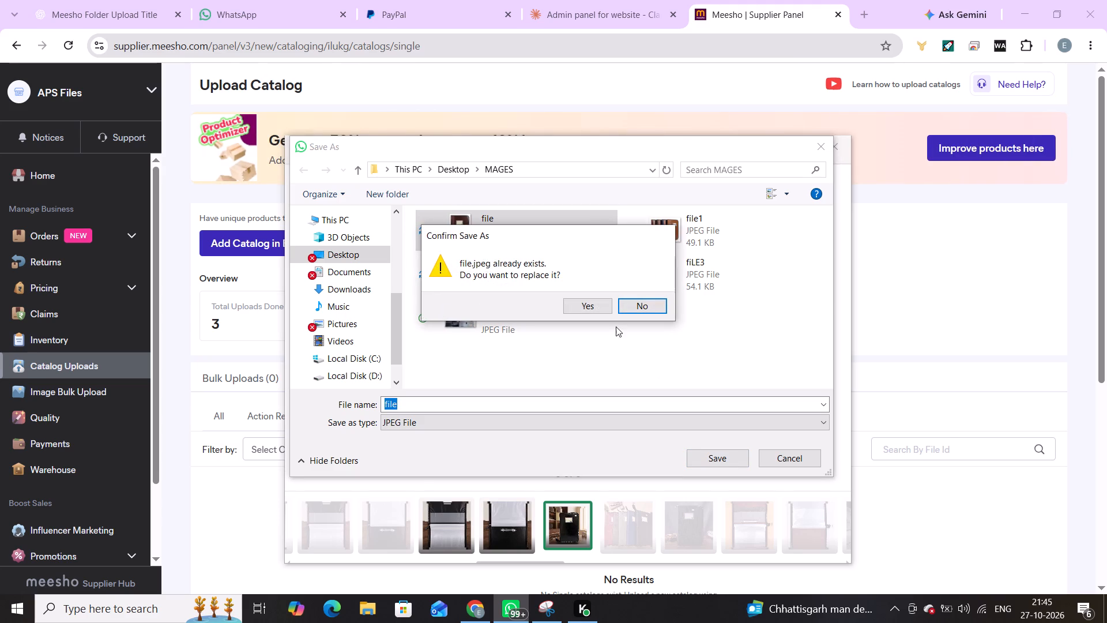
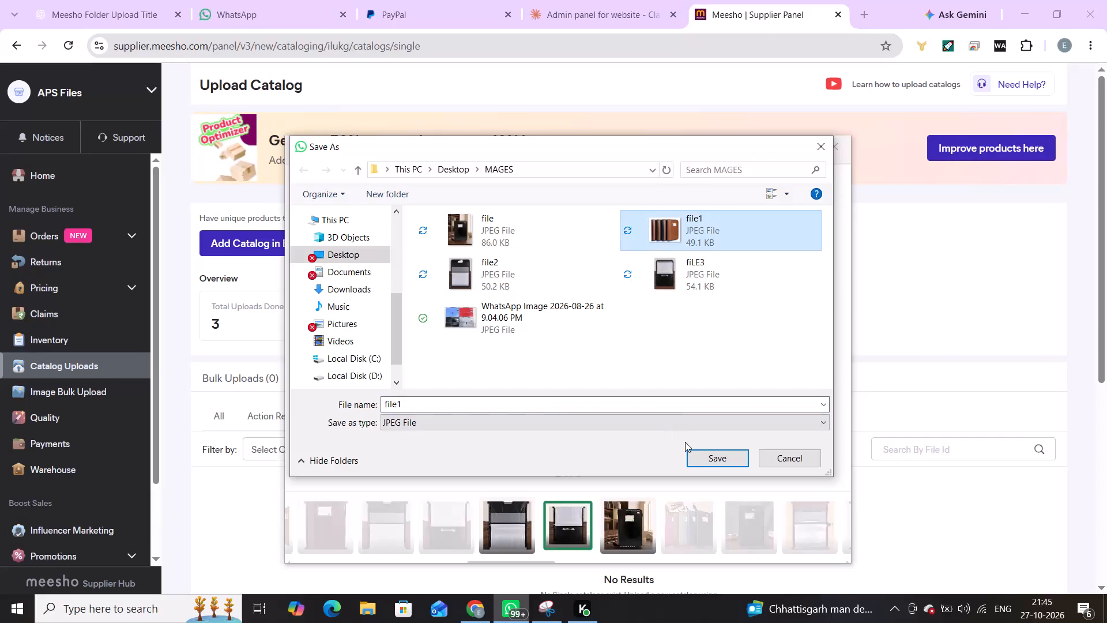
# Save the open folder photo as a JPEG in the MAGES folder under the existing name file1.
pyautogui.click(709, 456)
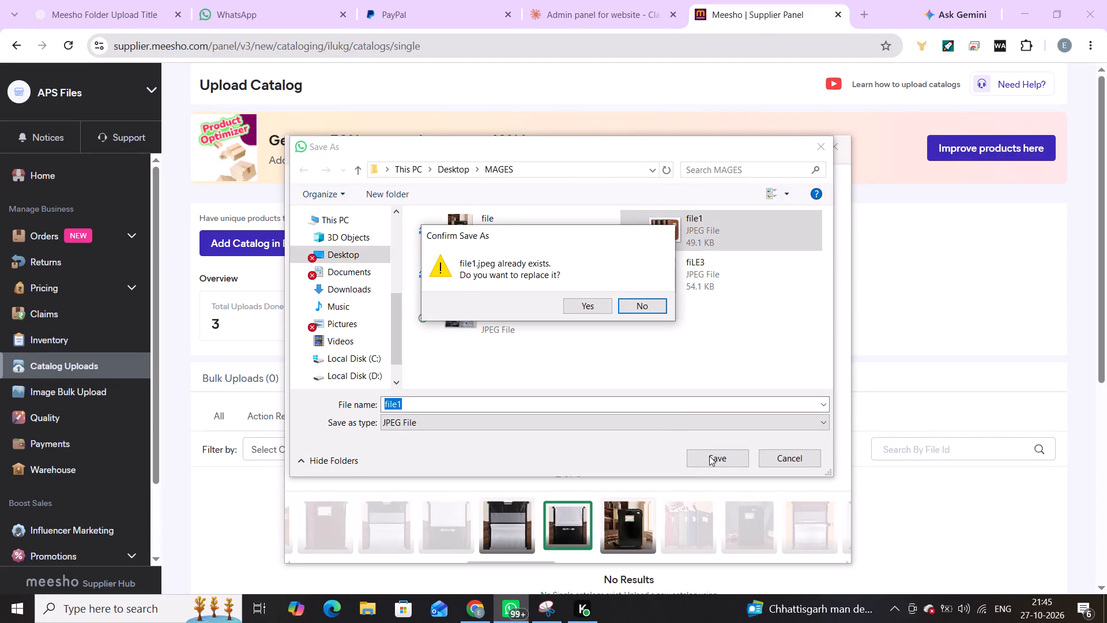
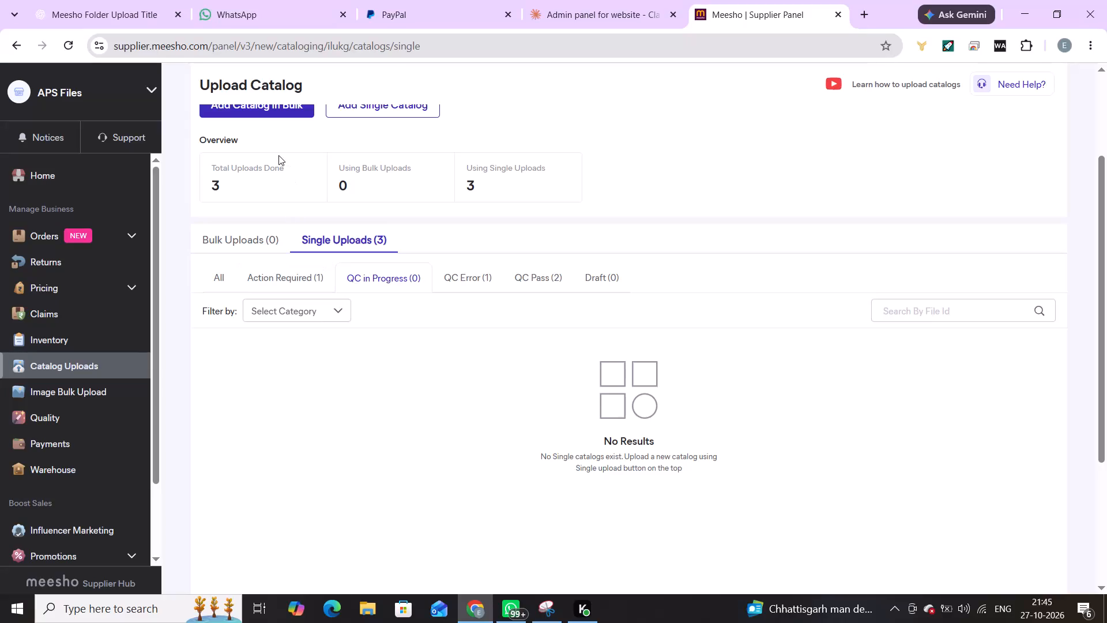
# Start a new single catalog in the File Folders category with the image named file from MAGES as its front image.
pyautogui.scroll(1, 278, 156)
pyautogui.click(368, 167)
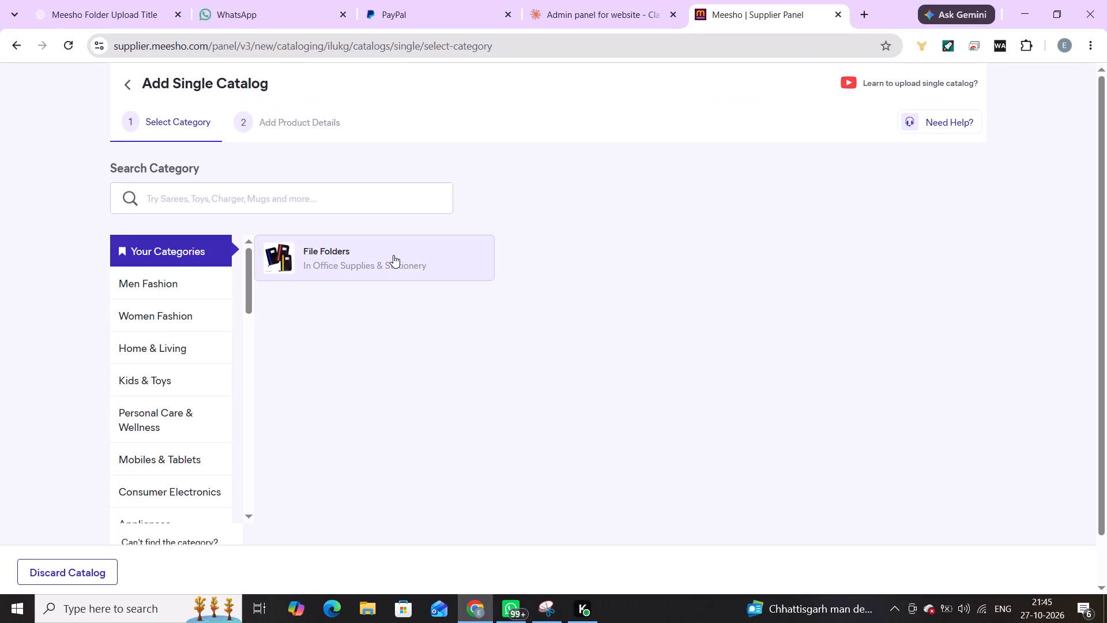
pyautogui.click(393, 255)
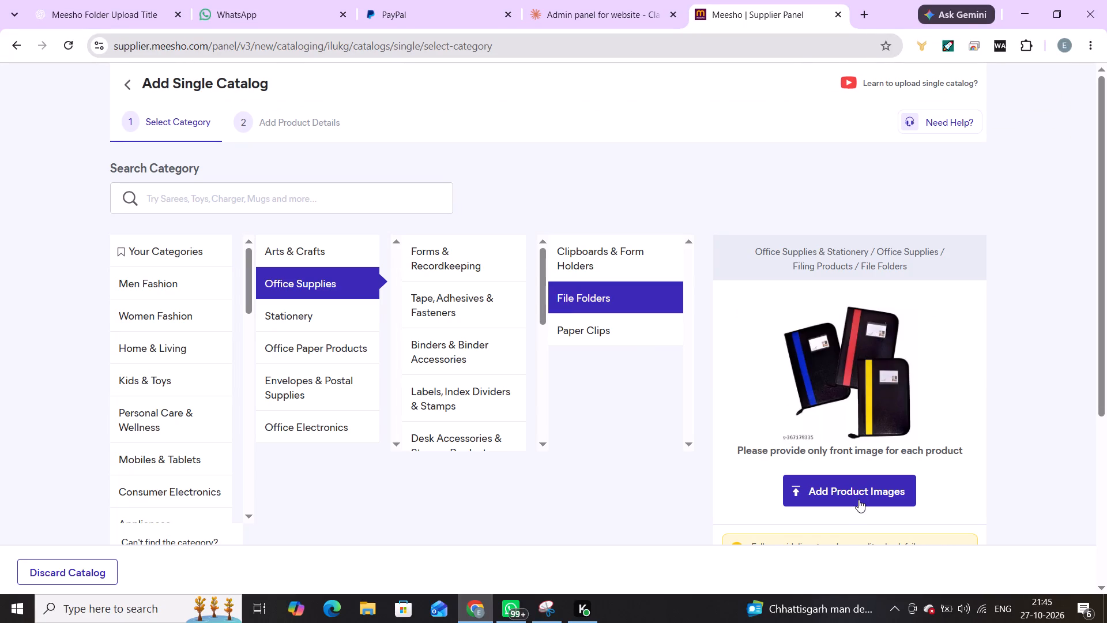
pyautogui.click(859, 500)
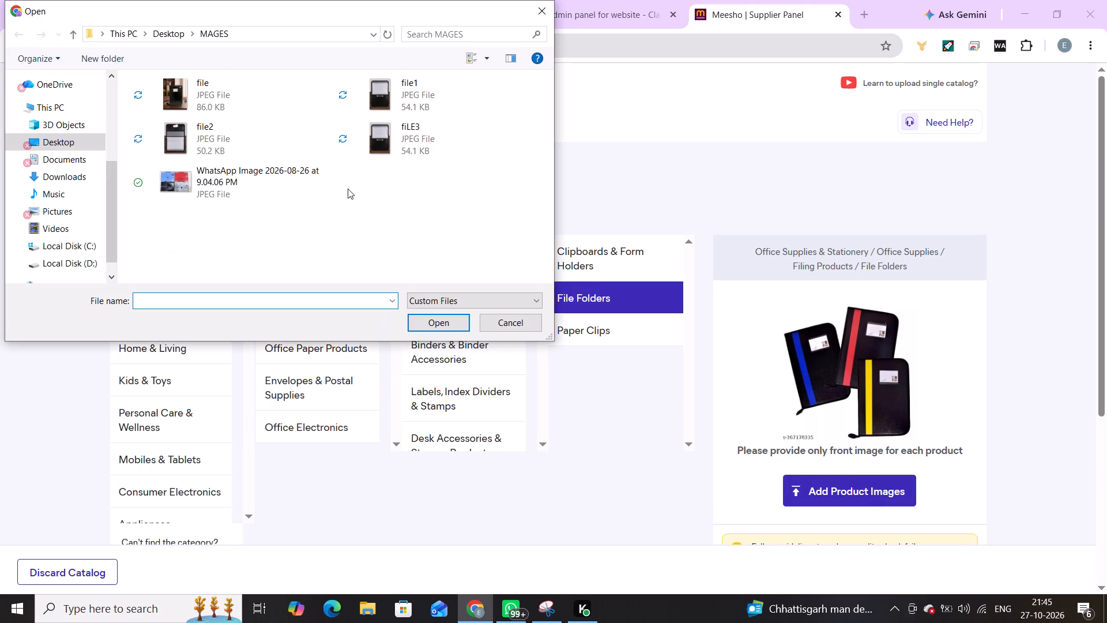
pyautogui.click(216, 91)
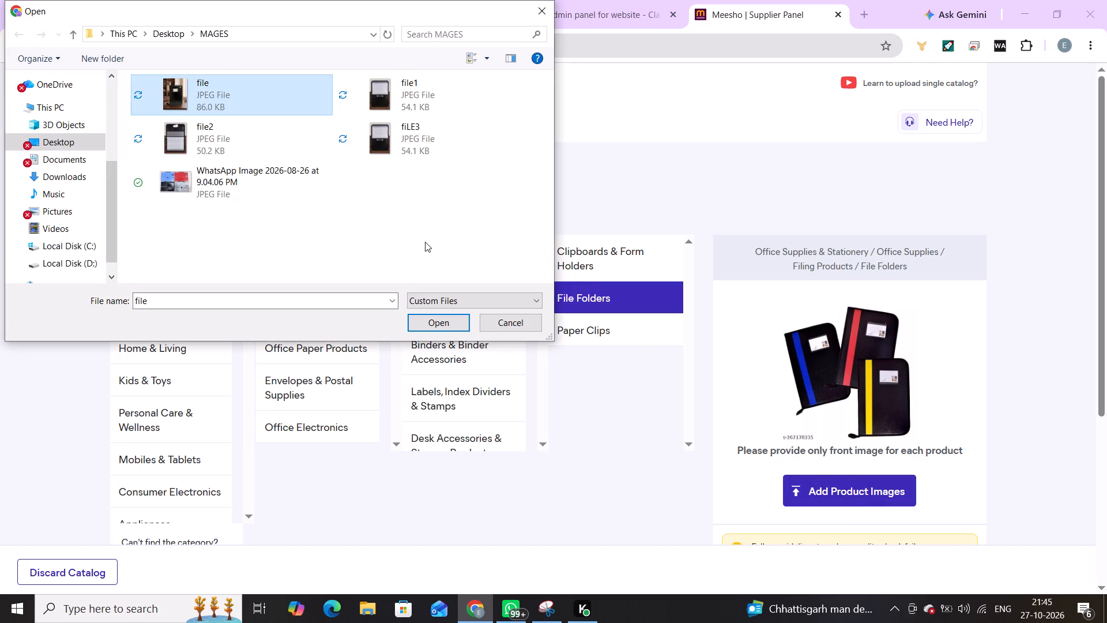
pyautogui.click(448, 324)
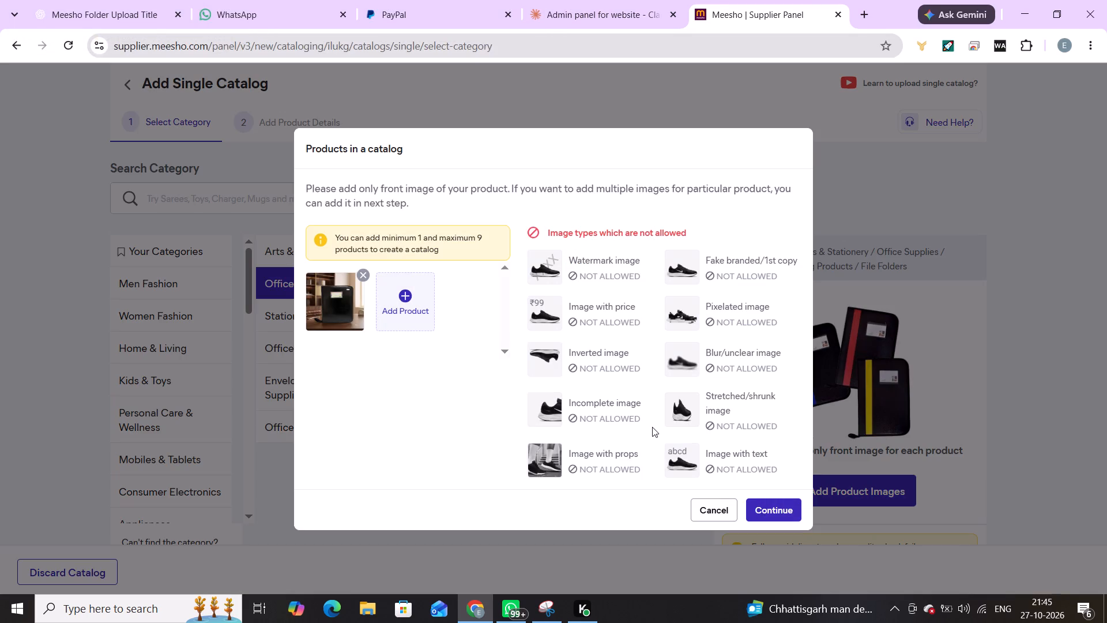
pyautogui.click(766, 515)
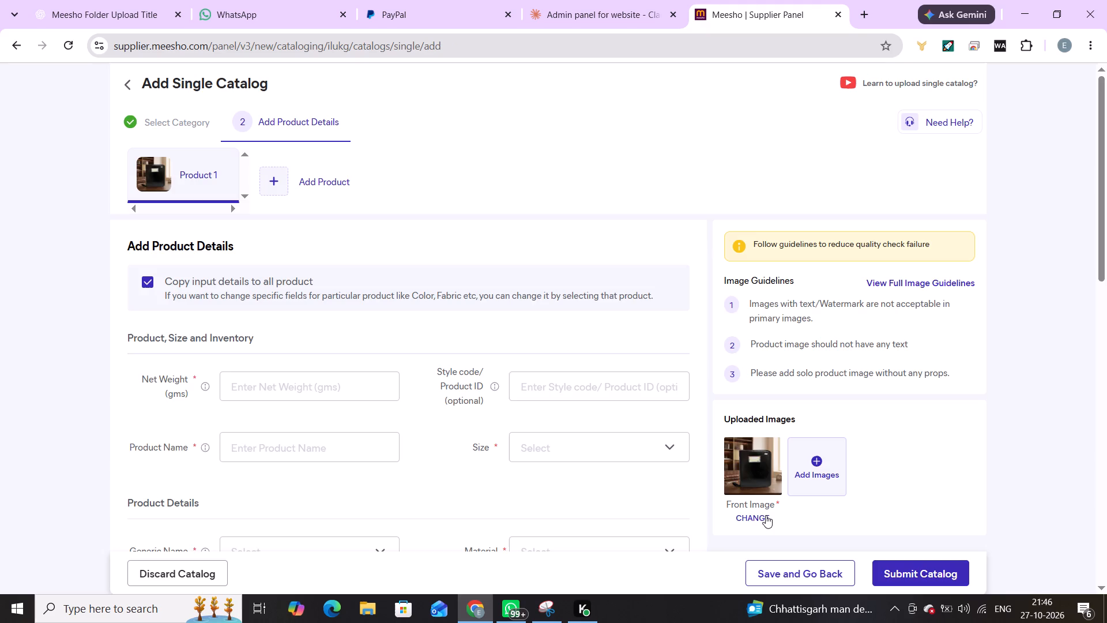
# Add file1 and file2 from the MAGES folder as the second and third images of Product 1.
pyautogui.click(419, 396)
pyautogui.click(264, 391)
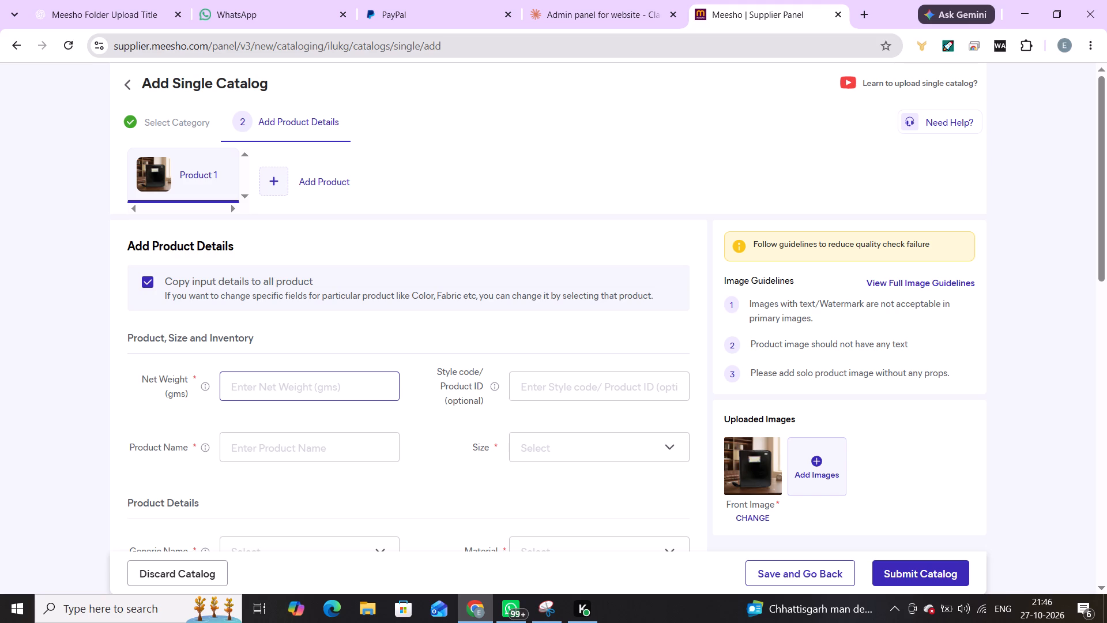
pyautogui.click(843, 489)
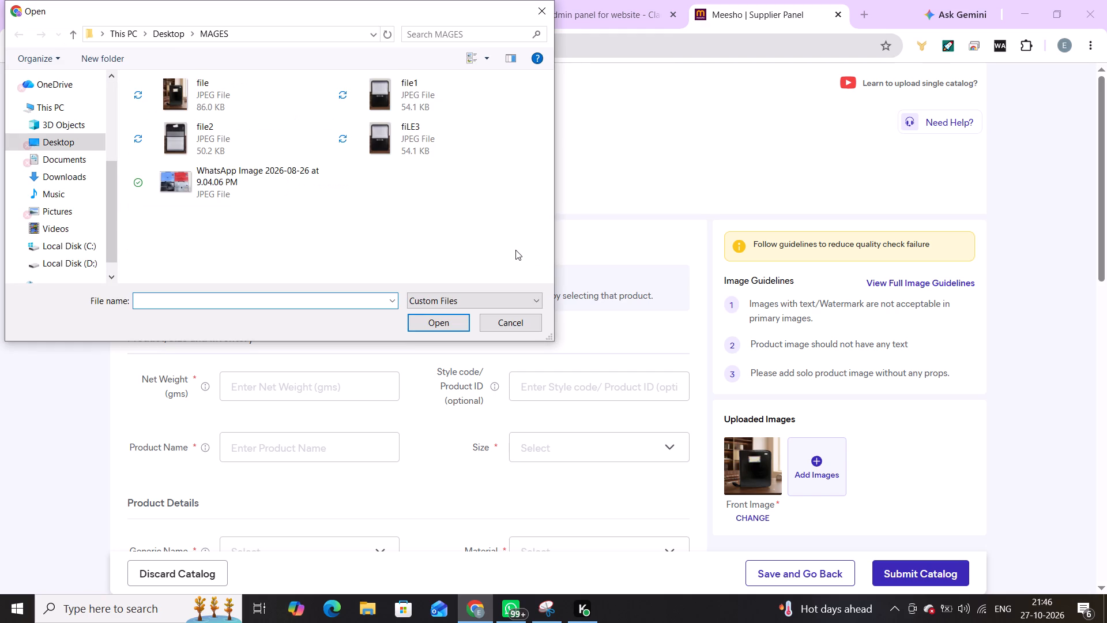
pyautogui.click(387, 89)
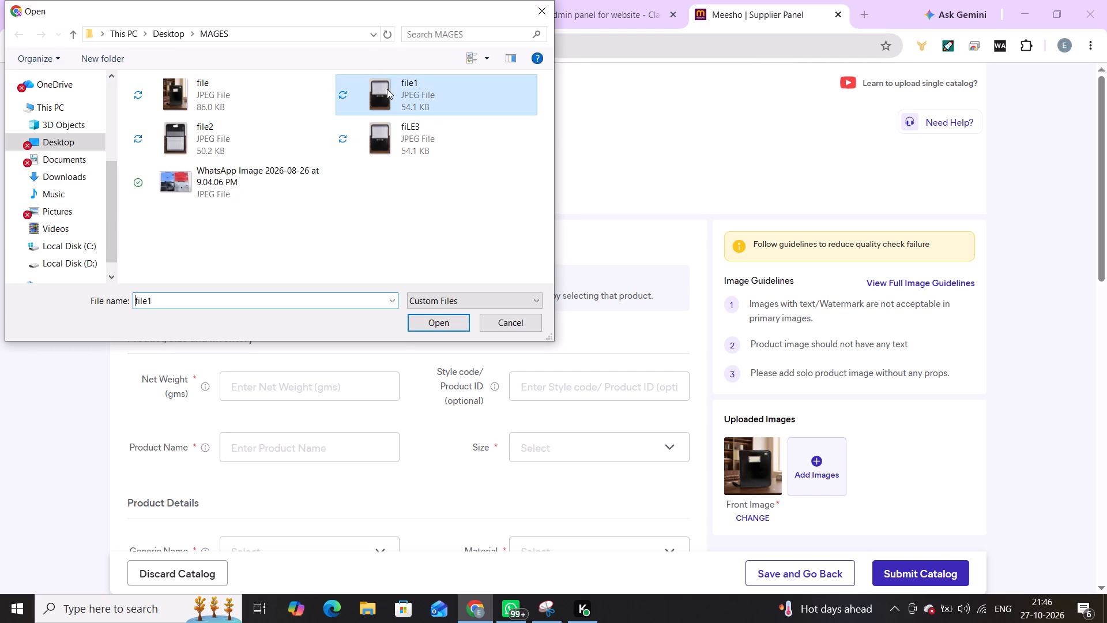
pyautogui.click(441, 326)
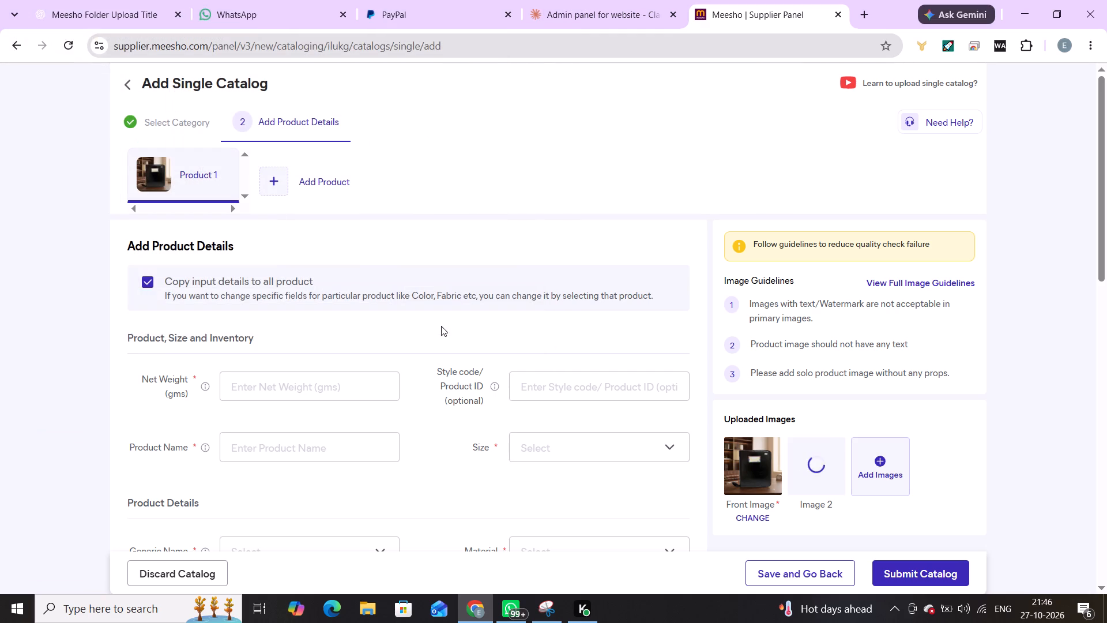
pyautogui.click(860, 472)
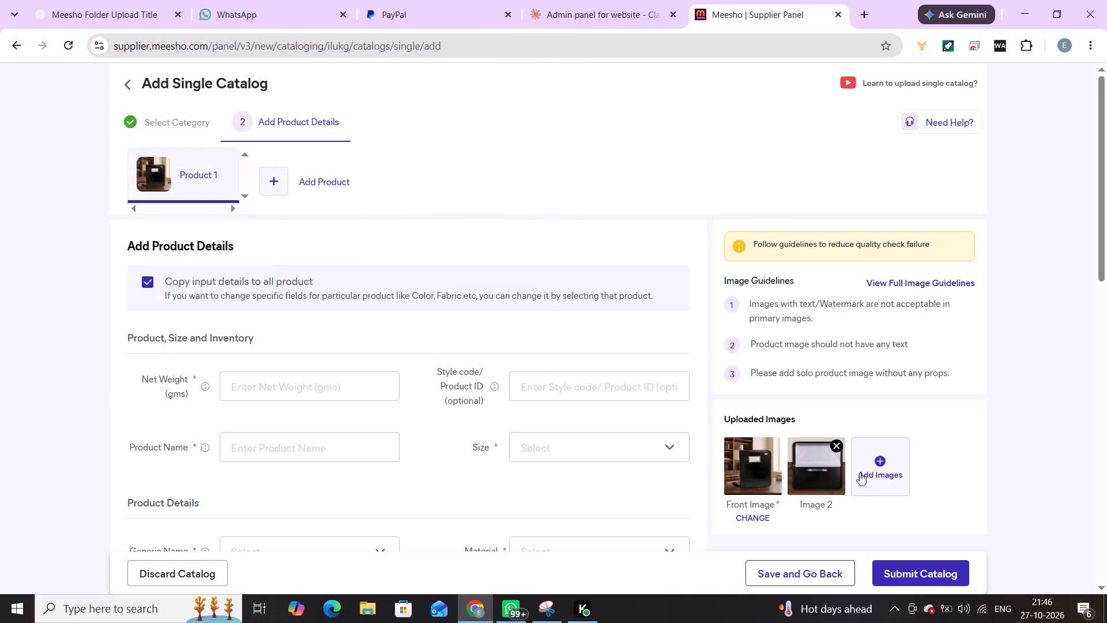
pyautogui.click(258, 133)
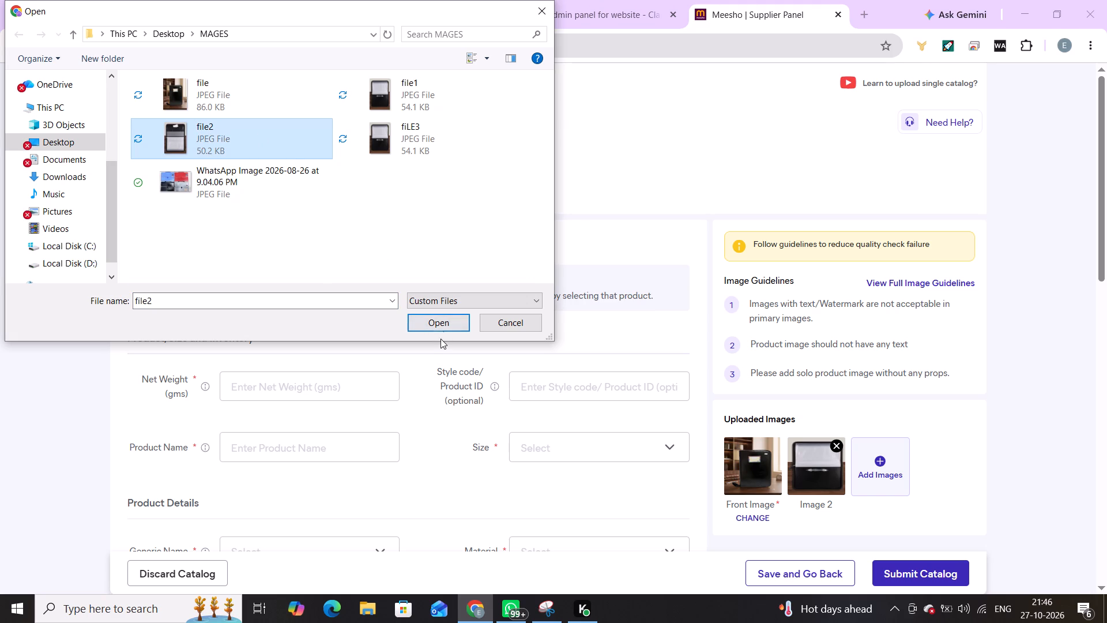
pyautogui.click(438, 321)
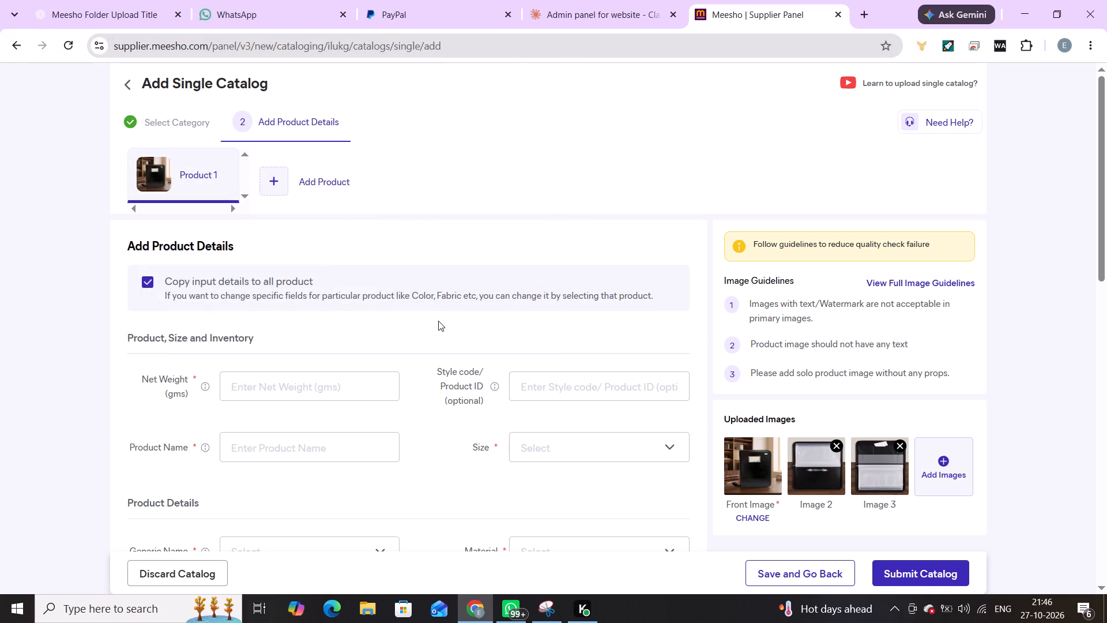
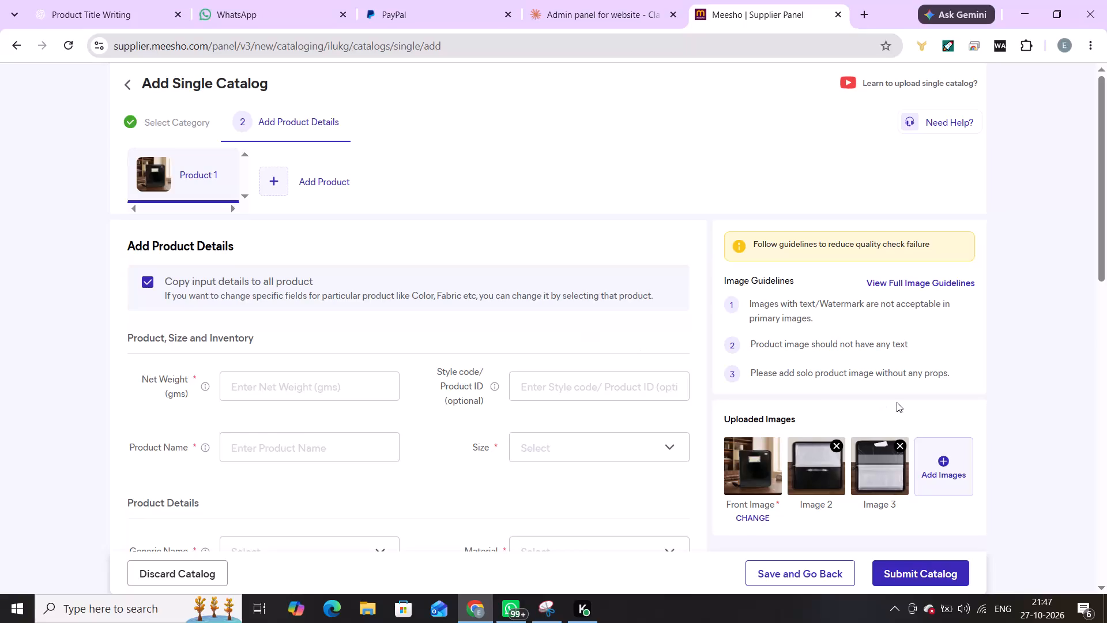
# Set the net weight of Product 1 to 40 gms.
pyautogui.click(633, 393)
pyautogui.click(314, 384)
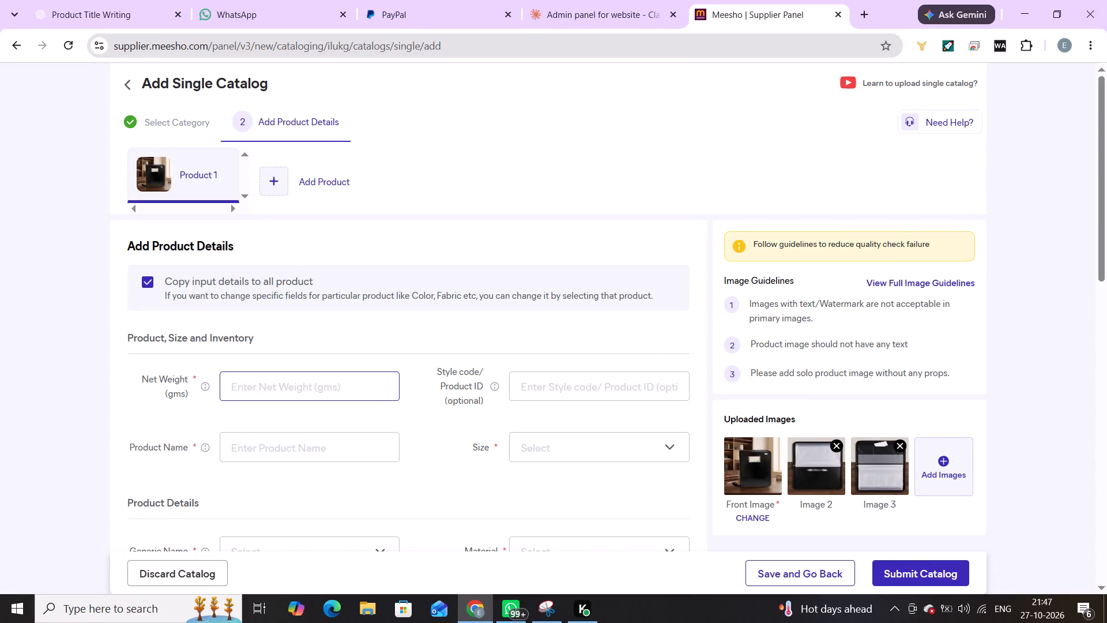
pyautogui.write('40')
# Start filling in the product name of Product 1.
pyautogui.press('Tab')
pyautogui.press('Tab')
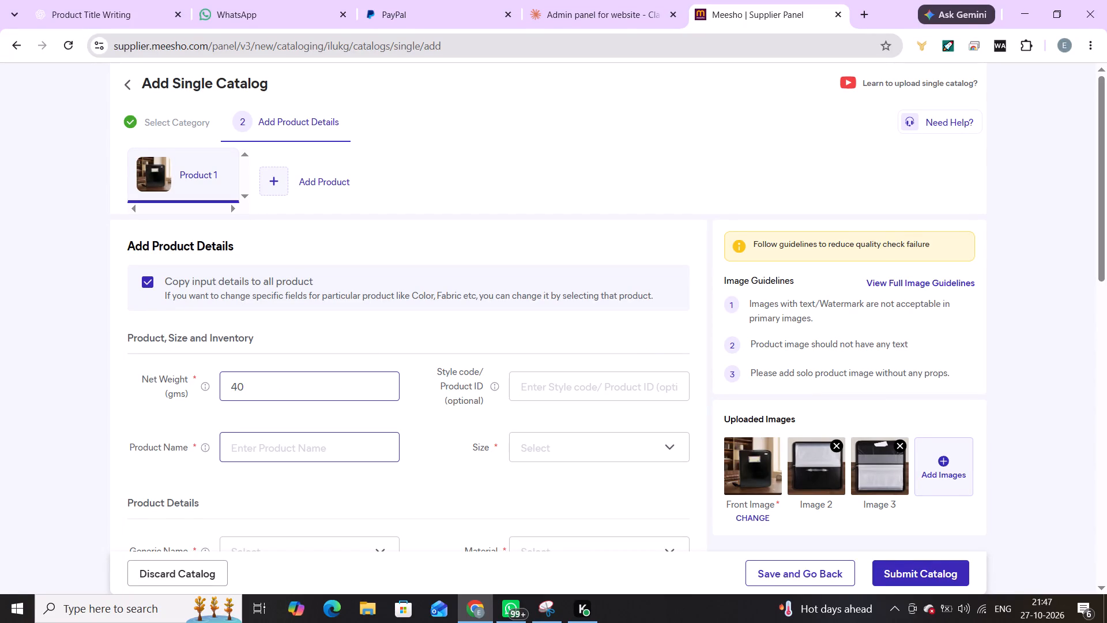
pyautogui.click(266, 461)
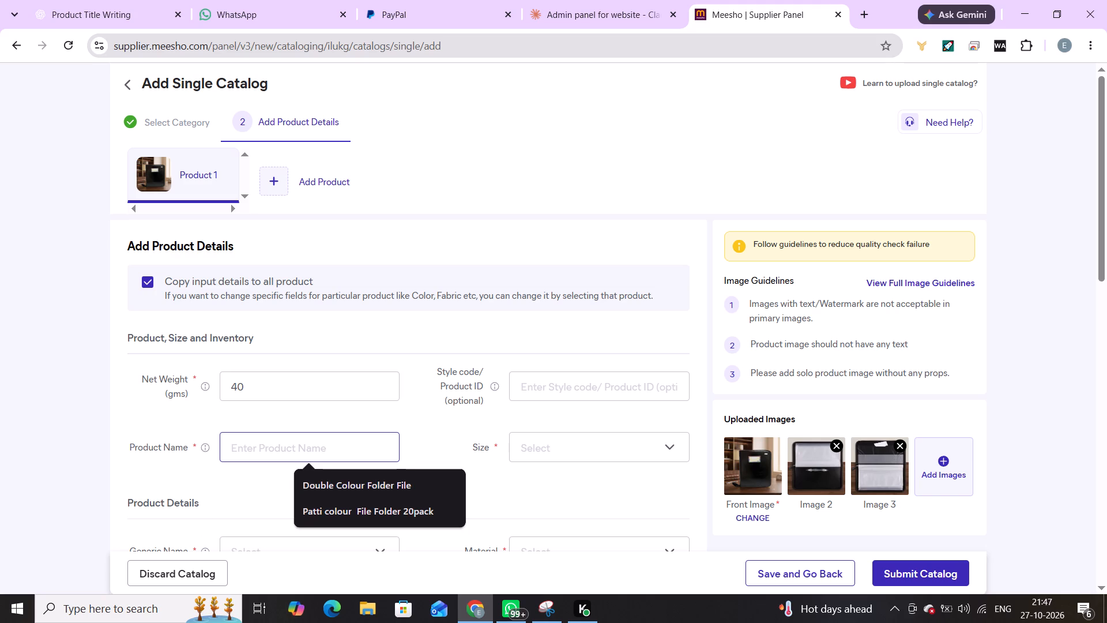
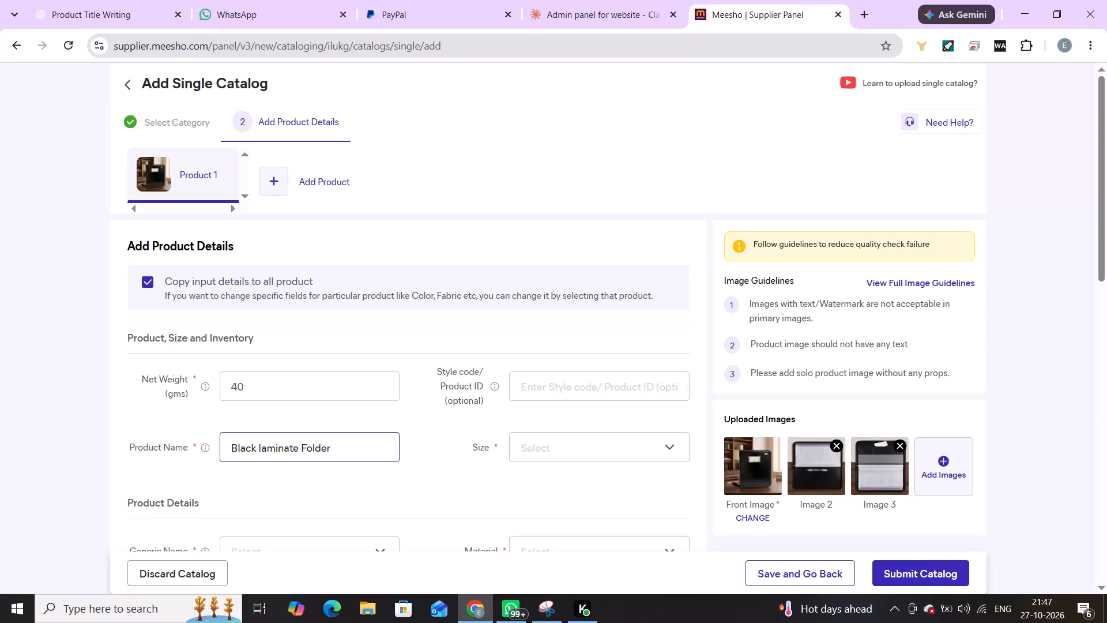
# Complete the product name of Product 1 as "Black laminate Folder 20 Pack".
pyautogui.write('20 Pack')
pyautogui.press('space')
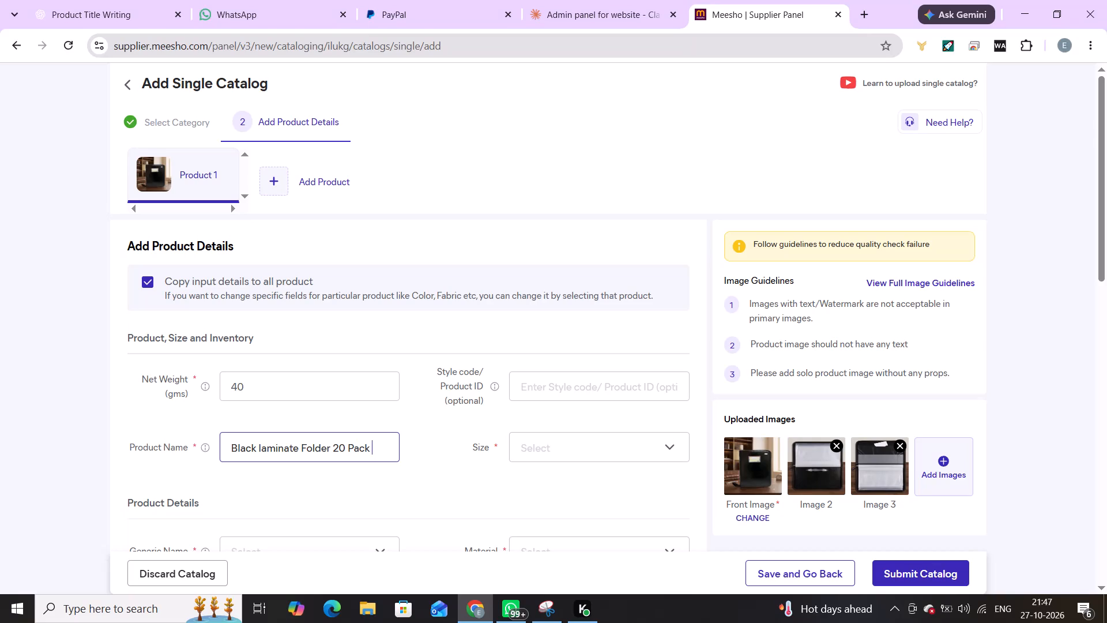
# Set the size of Product 1 to Free Size and apply it.
pyautogui.click(618, 449)
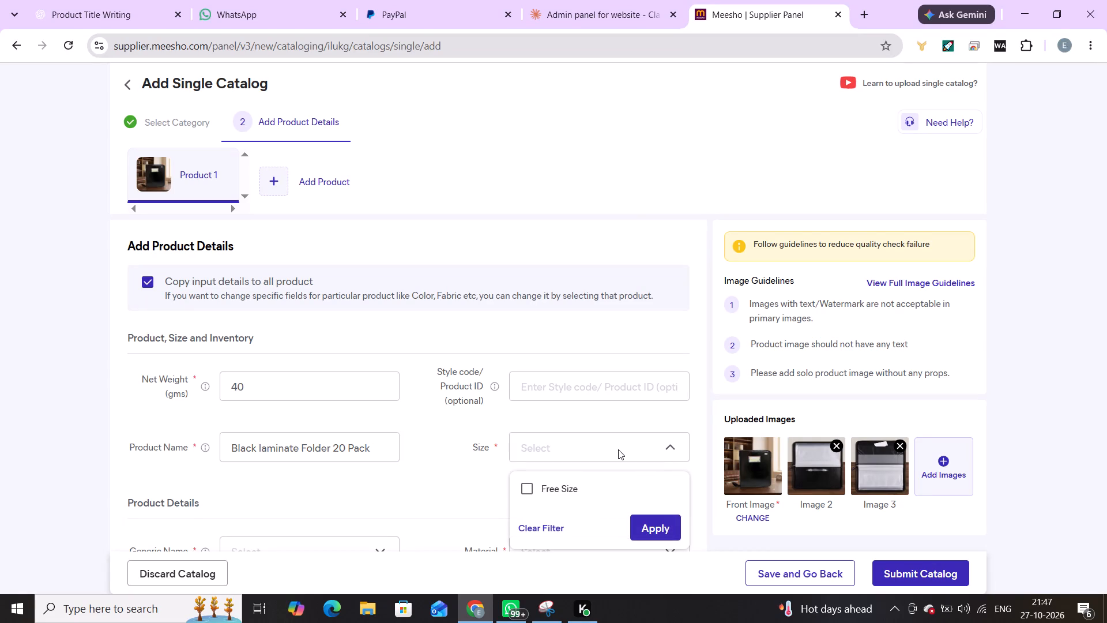
pyautogui.click(536, 491)
pyautogui.click(525, 487)
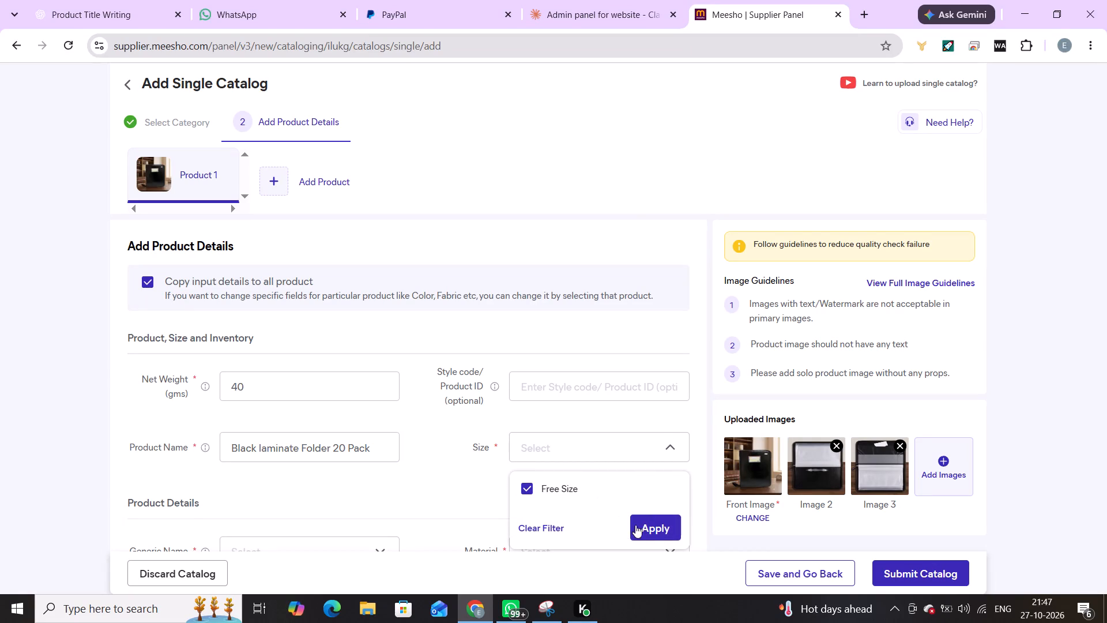
pyautogui.click(645, 530)
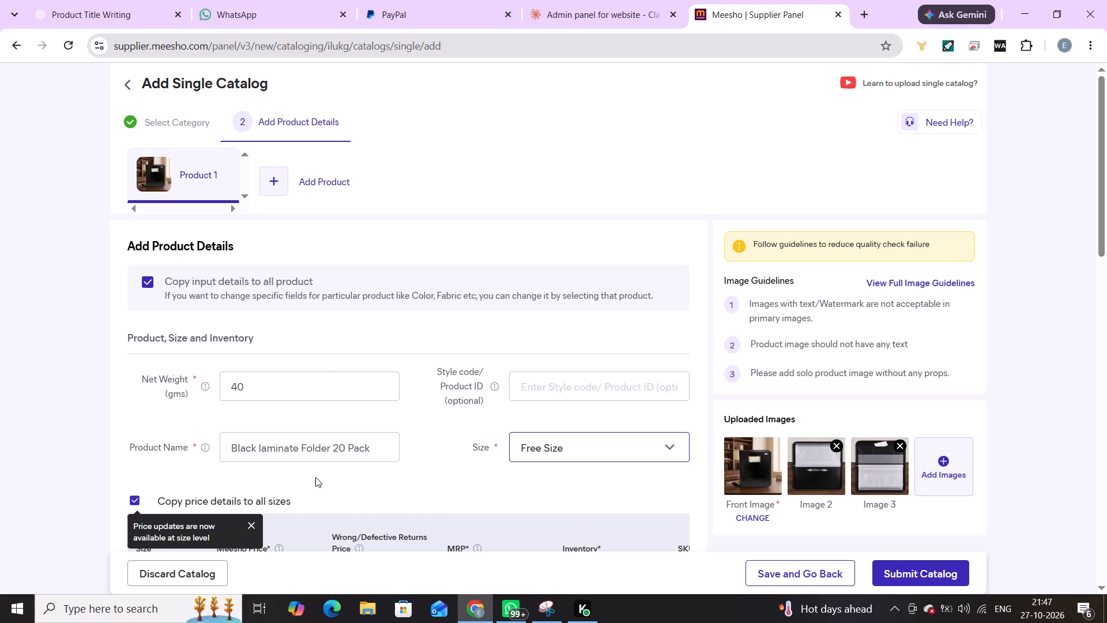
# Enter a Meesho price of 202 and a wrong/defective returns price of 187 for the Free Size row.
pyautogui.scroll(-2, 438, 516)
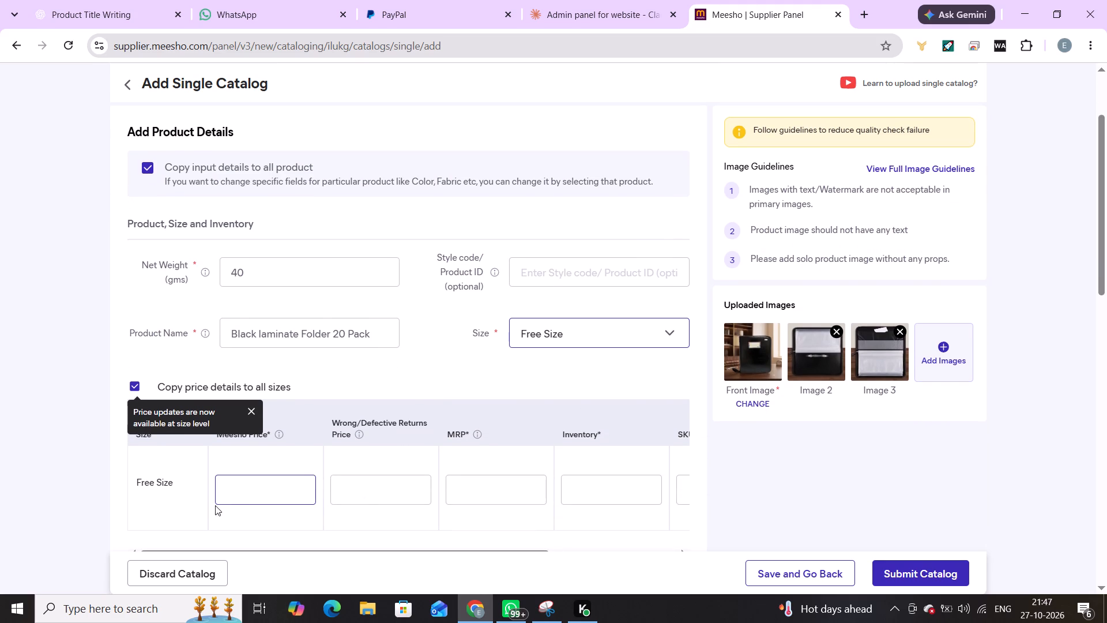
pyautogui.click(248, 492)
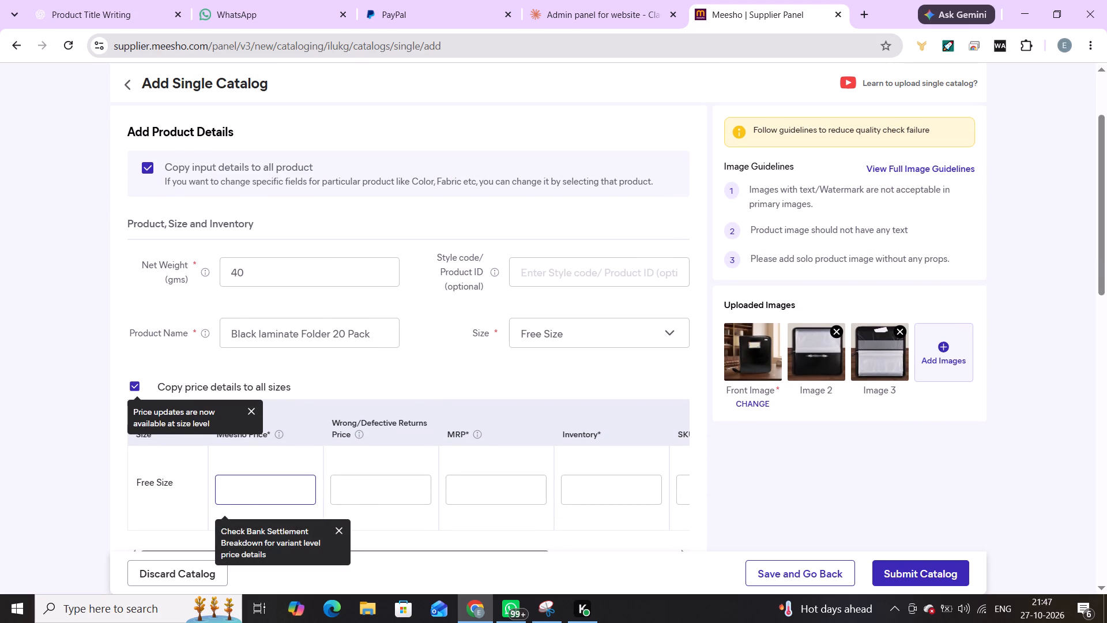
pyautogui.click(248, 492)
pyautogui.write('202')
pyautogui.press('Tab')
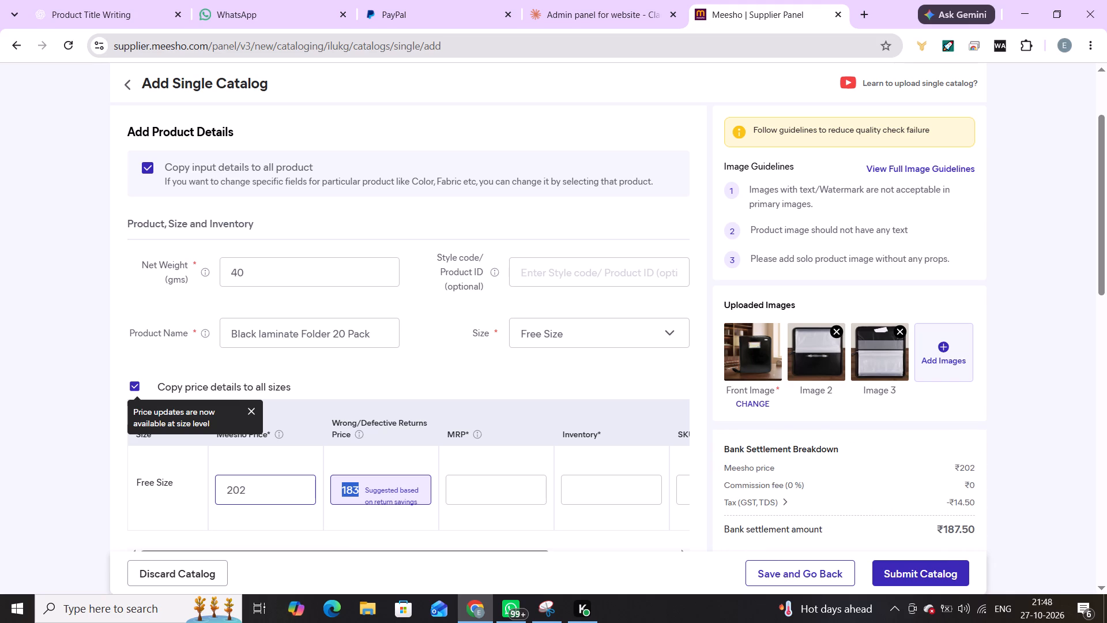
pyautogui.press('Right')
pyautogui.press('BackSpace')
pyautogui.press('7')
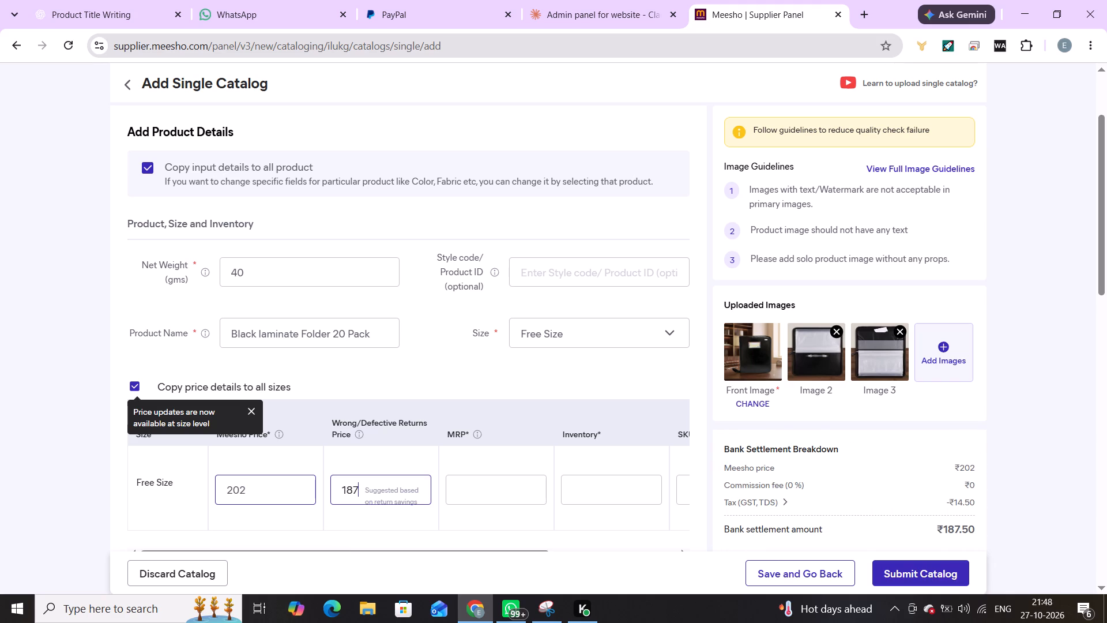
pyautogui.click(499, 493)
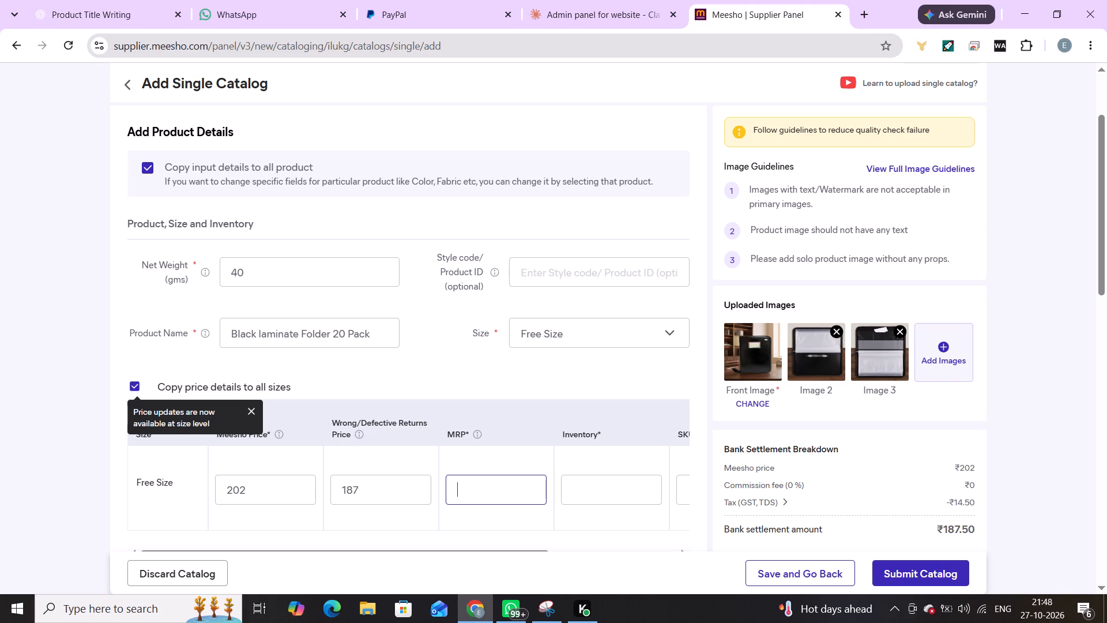
# Change the Free Size row's Meesho price to 212 and its wrong/defective returns price to 195.
pyautogui.moveTo(273, 499); pyautogui.dragTo(197, 495)
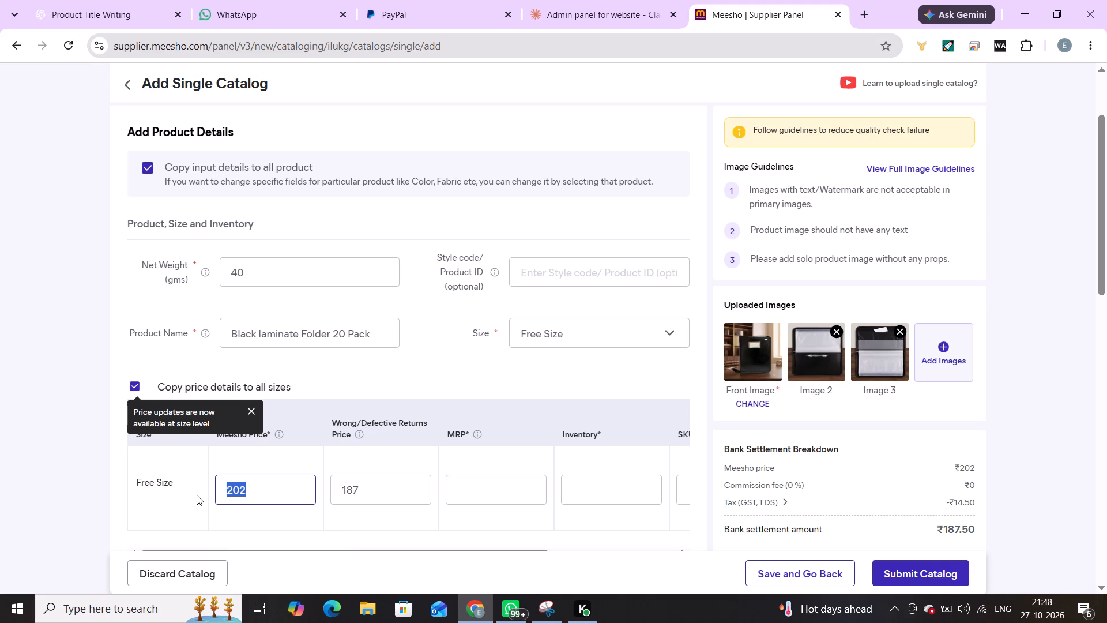
pyautogui.press('2')
pyautogui.press('5')
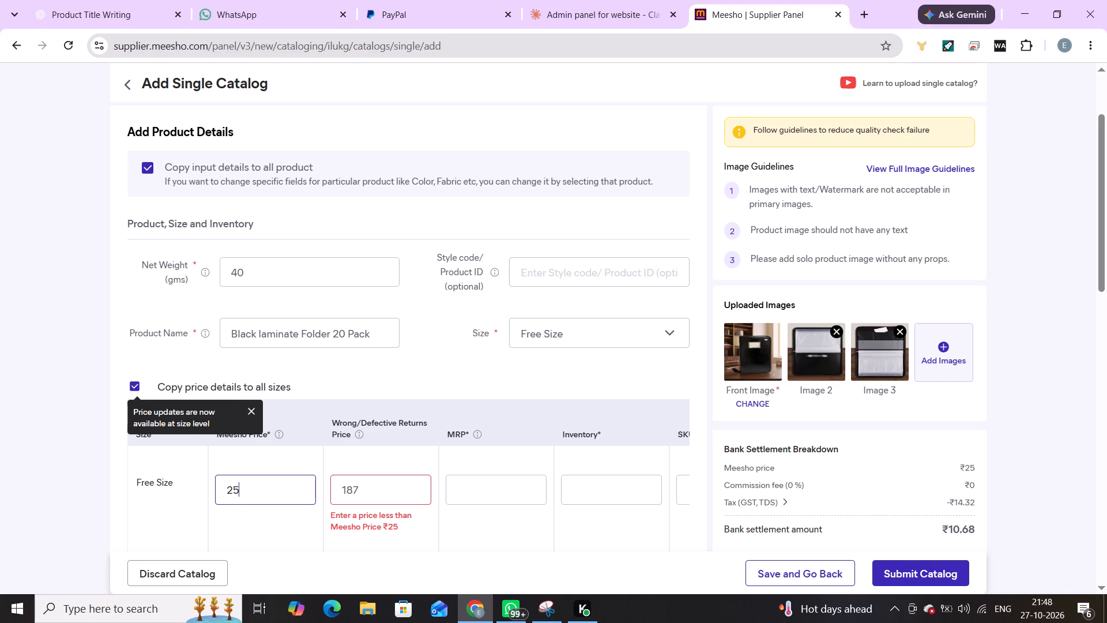
pyautogui.press('BackSpace')
pyautogui.write('12')
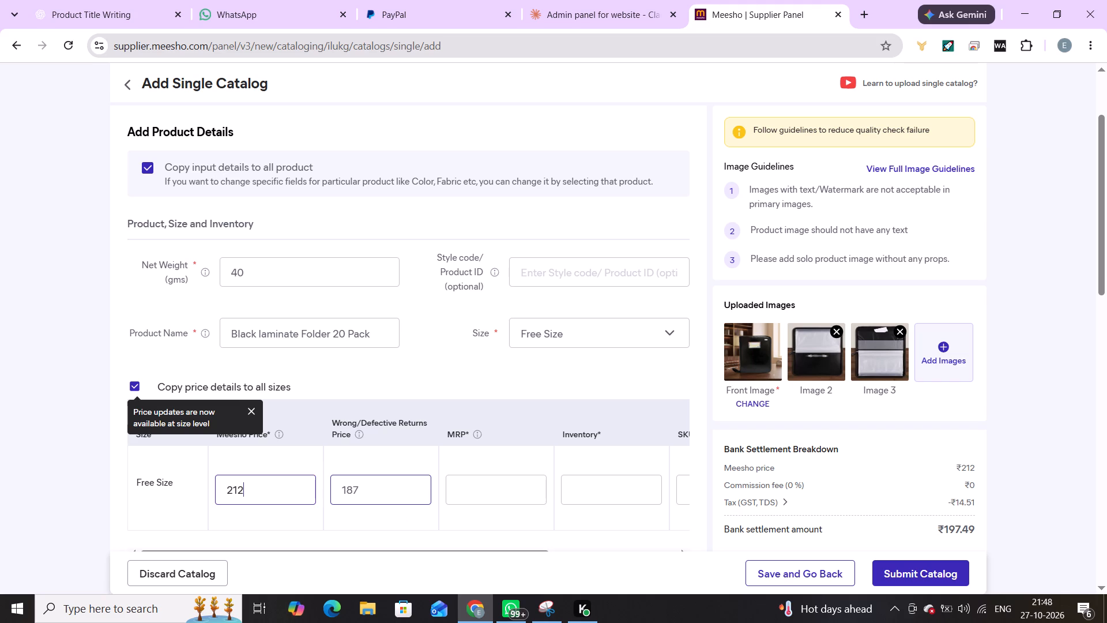
pyautogui.click(385, 496)
pyautogui.tripleClick(385, 496)
pyautogui.write('195')
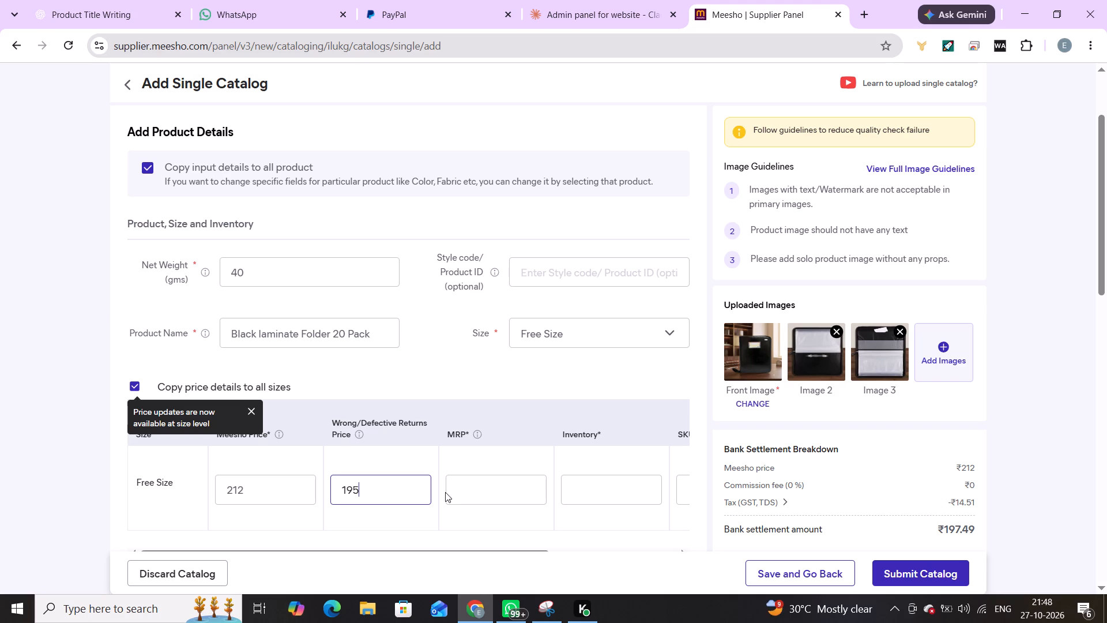
# Set the MRP to 240 and the inventory to 100 for the Free Size row.
pyautogui.click(470, 499)
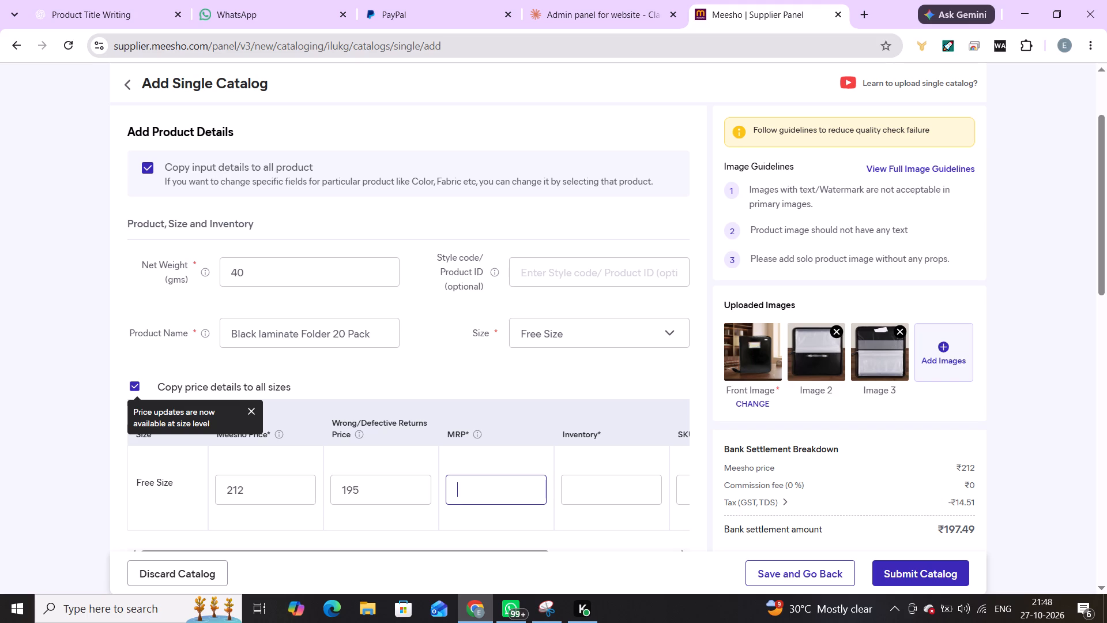
pyautogui.write('240')
pyautogui.scroll(-2, 792, 489)
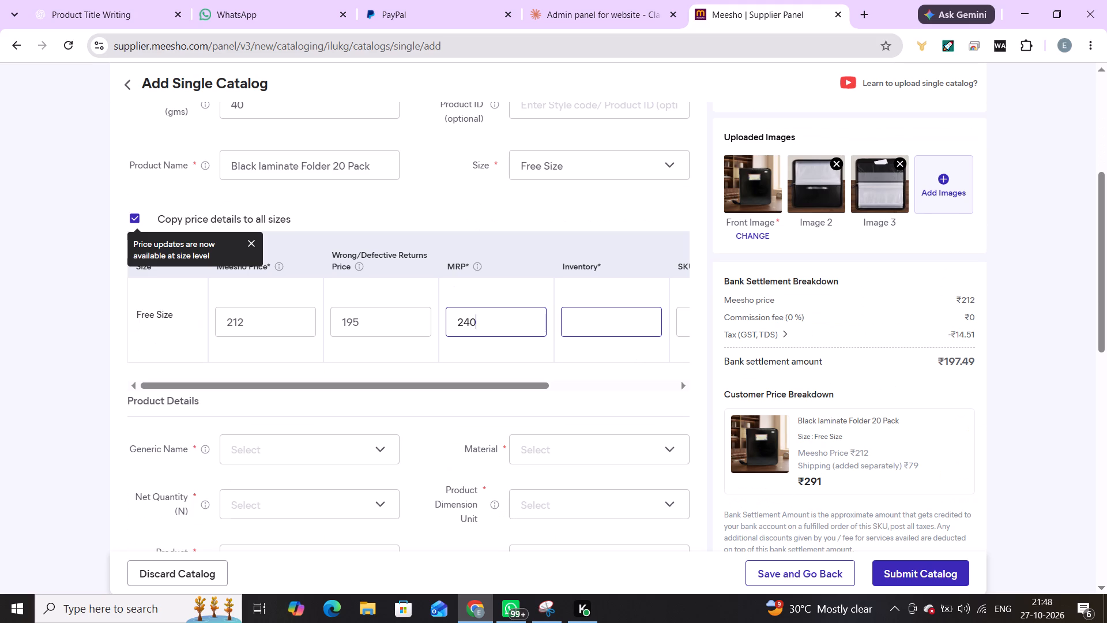
pyautogui.click(583, 312)
pyautogui.write('01')
pyautogui.press('BackSpace')
pyautogui.press('BackSpace')
pyautogui.write('1001')
pyautogui.press('BackSpace')
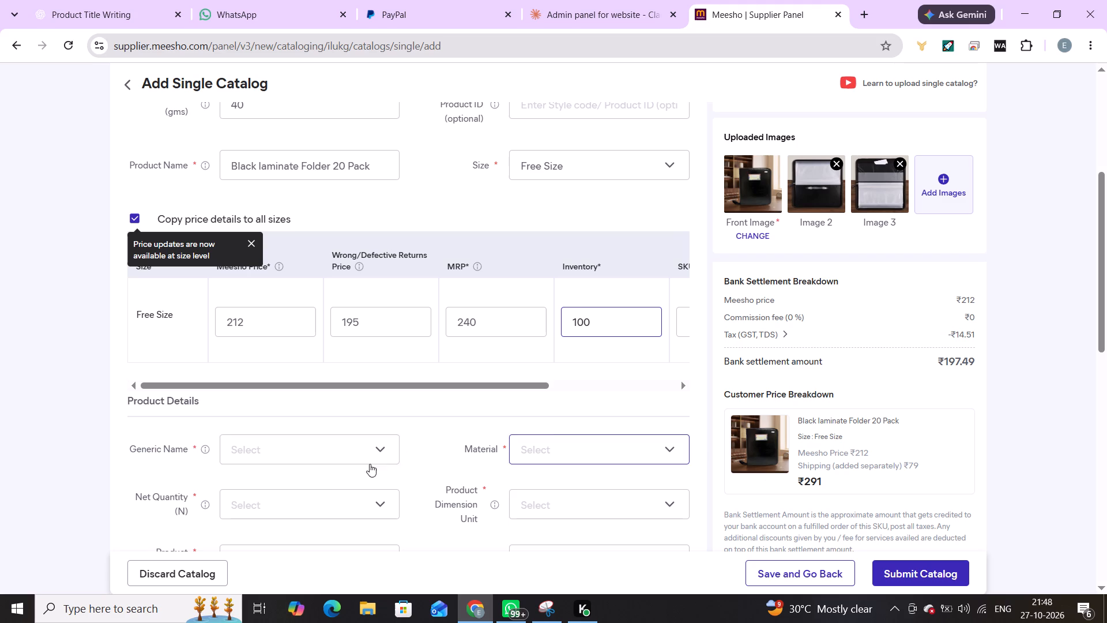
# Set the generic name to File Folders and the material to Leather in the product details.
pyautogui.click(341, 469)
pyautogui.click(329, 441)
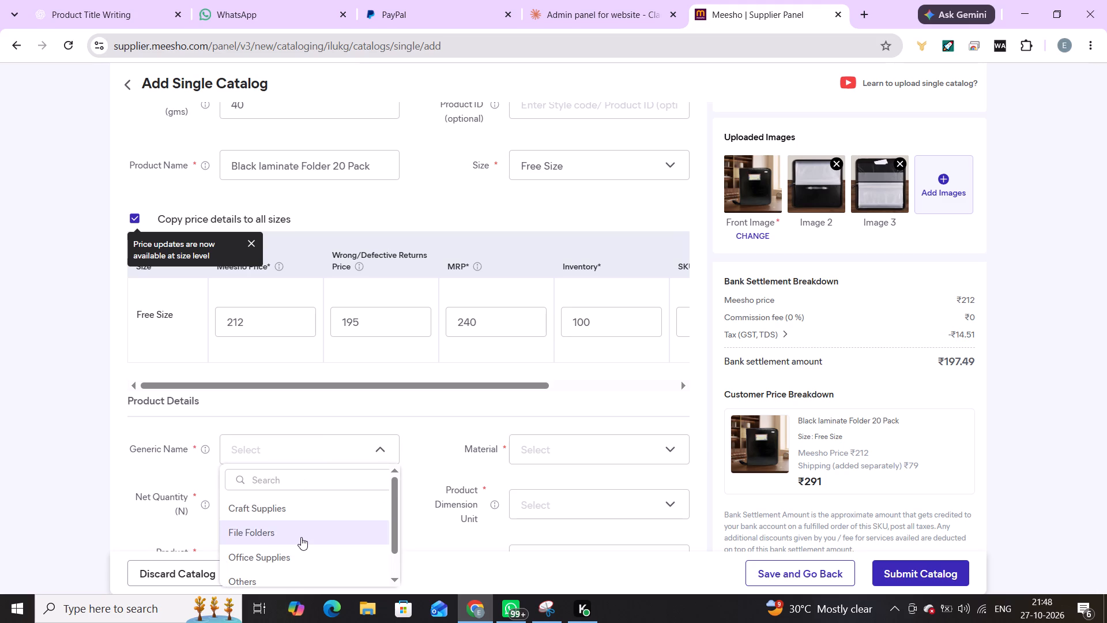
pyautogui.click(301, 537)
pyautogui.click(588, 458)
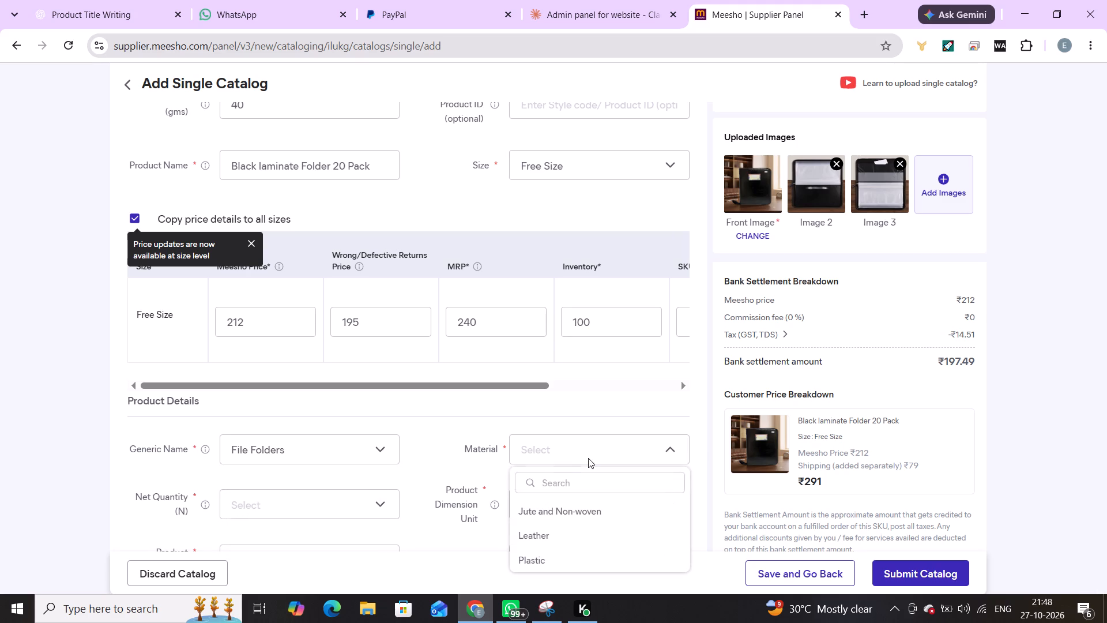
pyautogui.click(526, 538)
# Set the net quantity of Product 1 to 1.
pyautogui.click(344, 505)
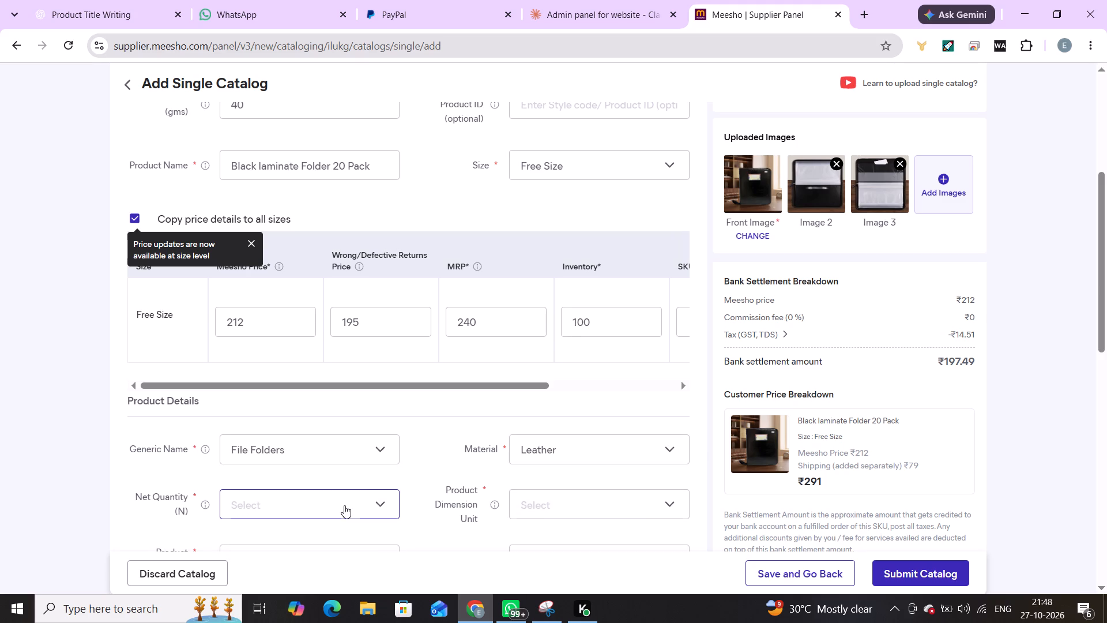
pyautogui.click(291, 506)
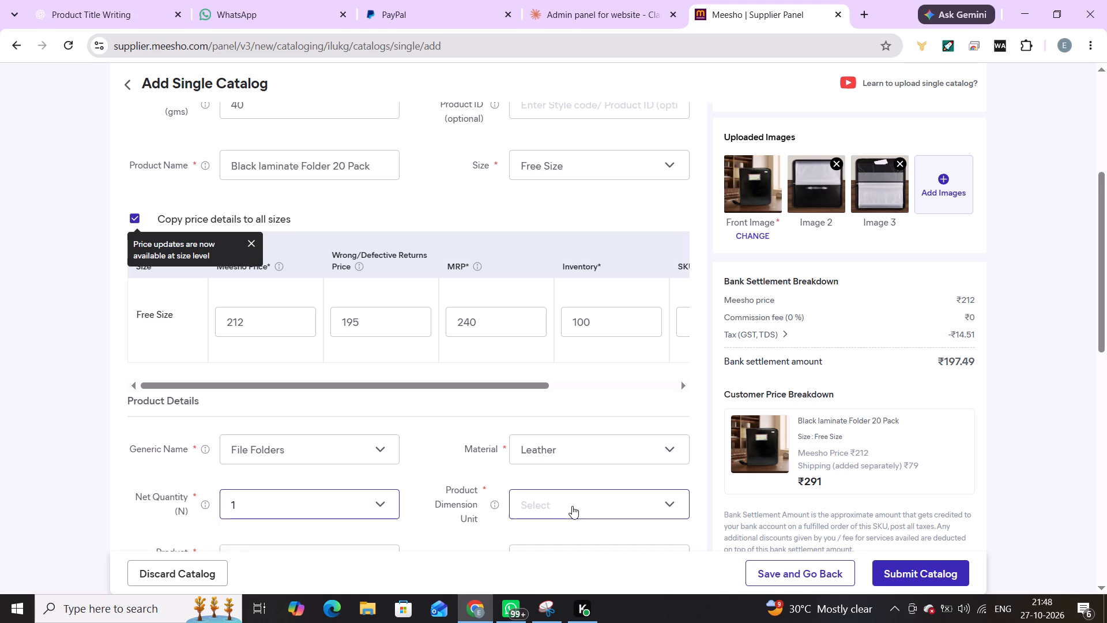
# Specify the product dimensions in cm, with a length of 40 and a width of 30.
pyautogui.click(587, 507)
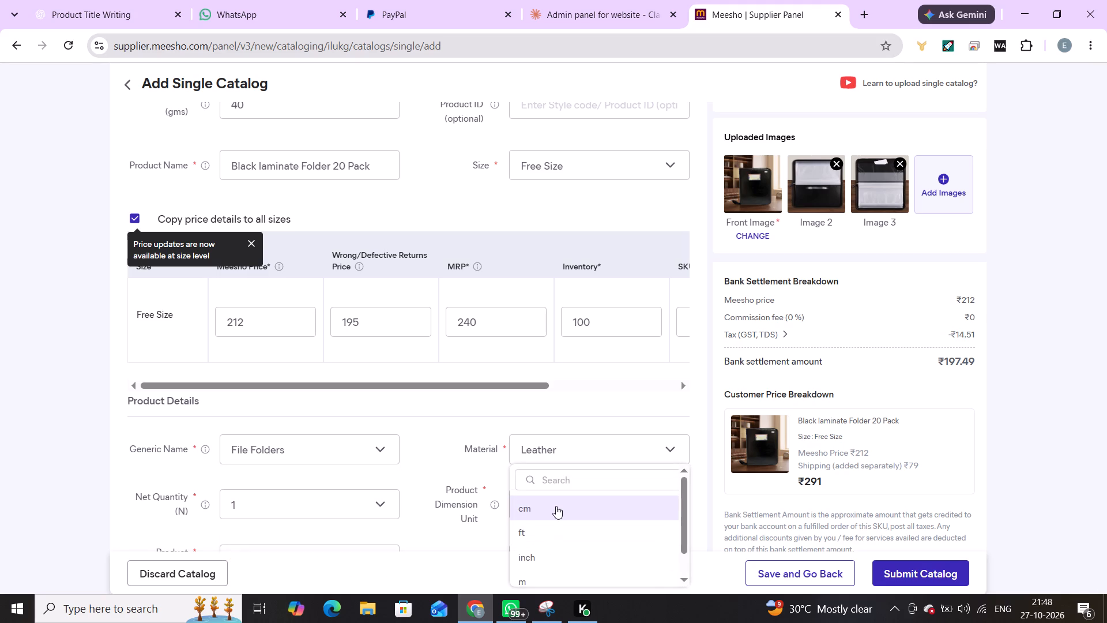
pyautogui.click(556, 506)
pyautogui.scroll(-2, 408, 528)
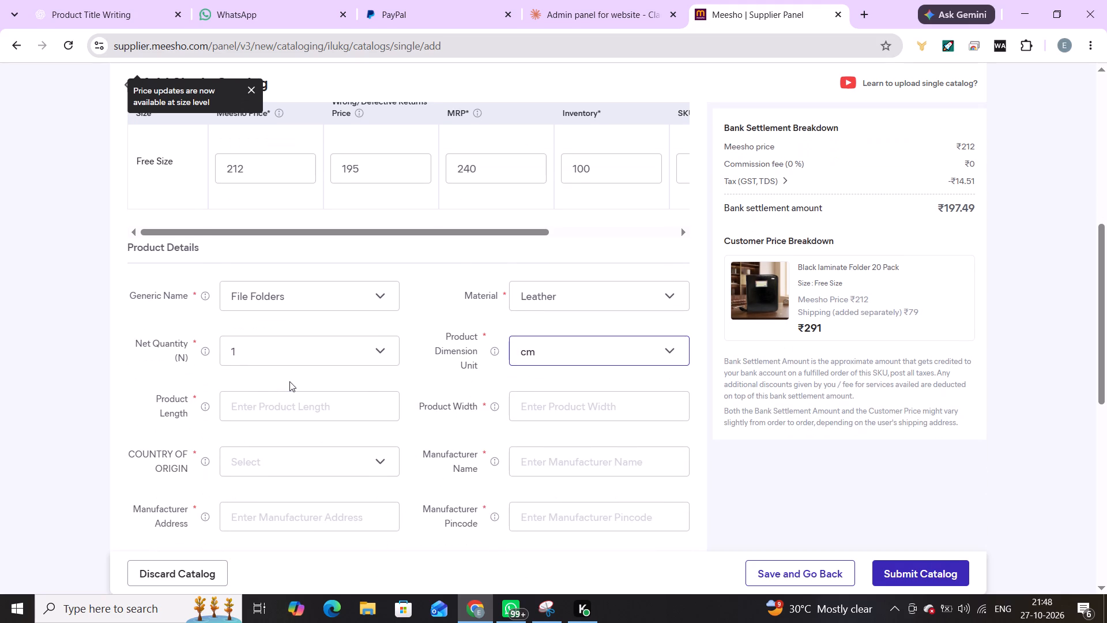
pyautogui.click(296, 404)
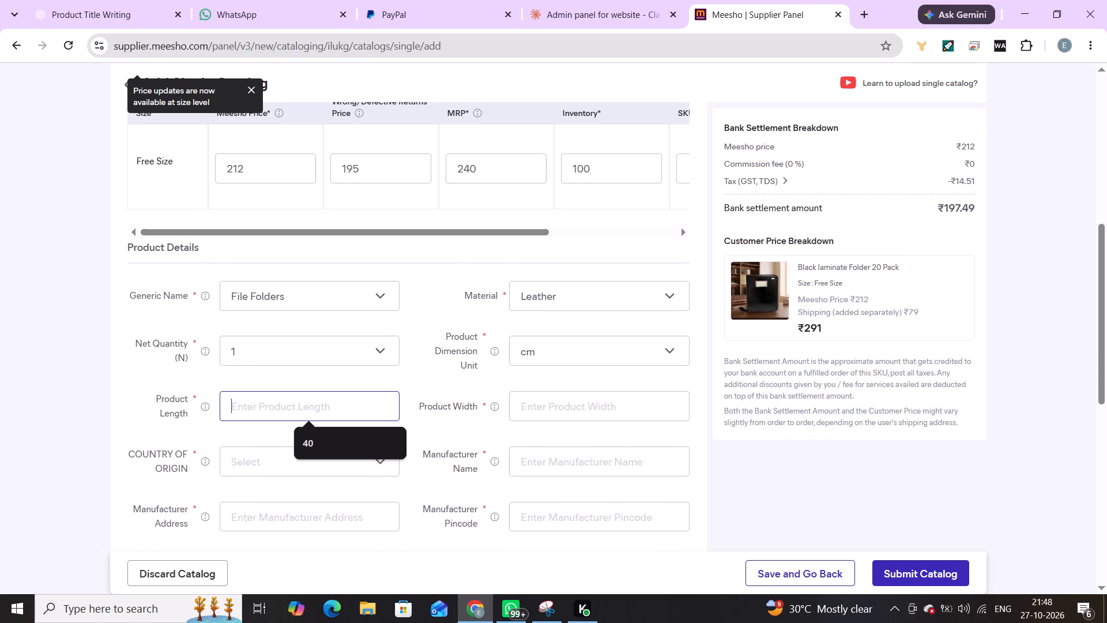
pyautogui.click(320, 437)
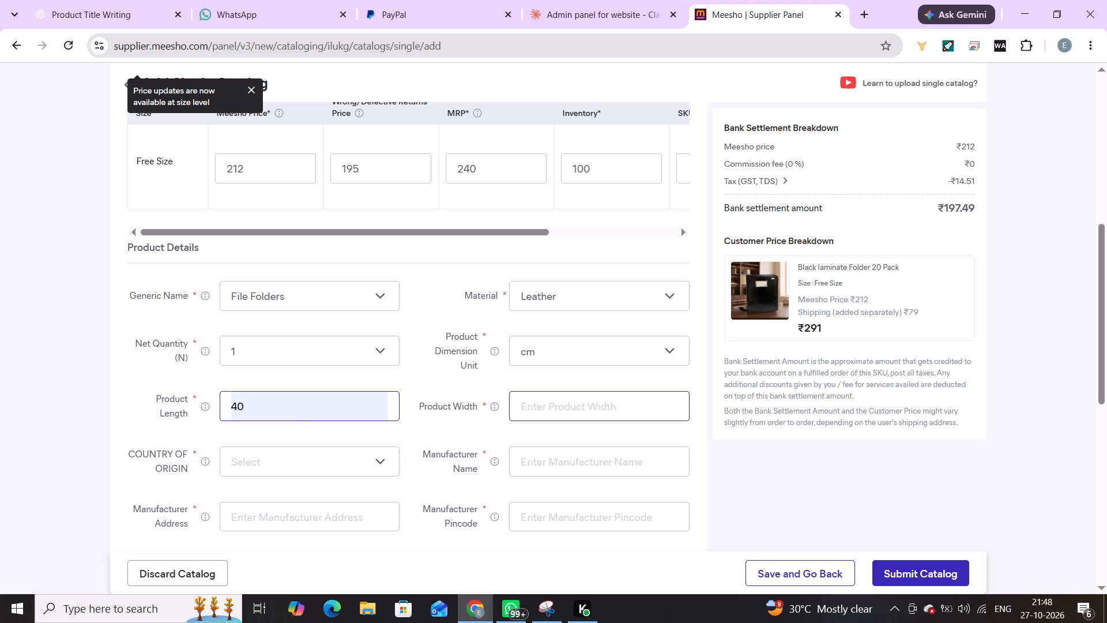
pyautogui.click(536, 403)
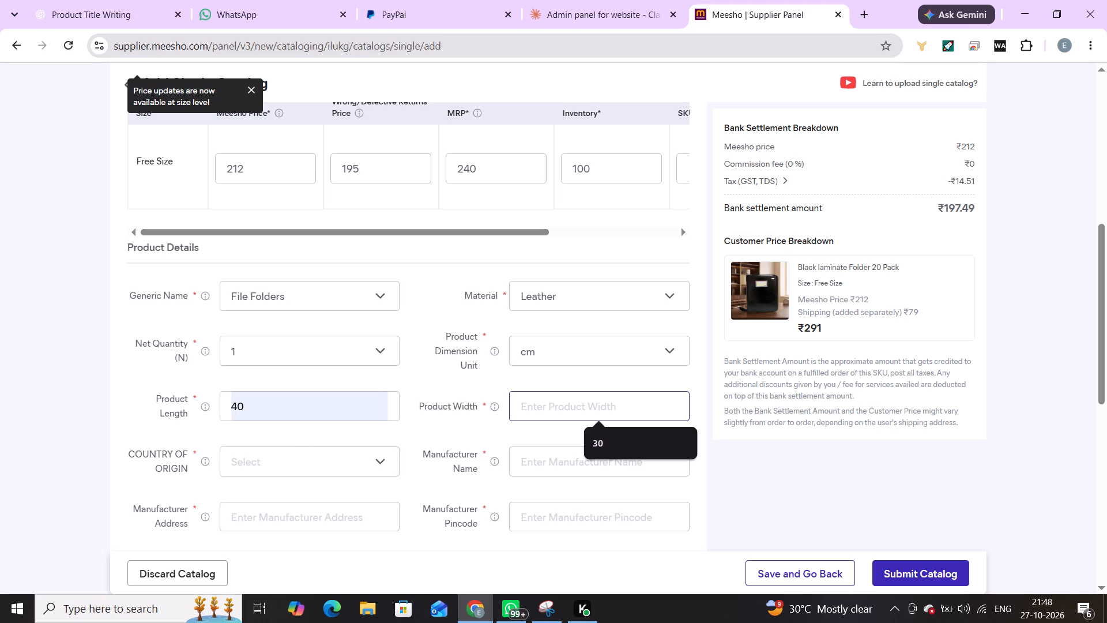
pyautogui.click(616, 453)
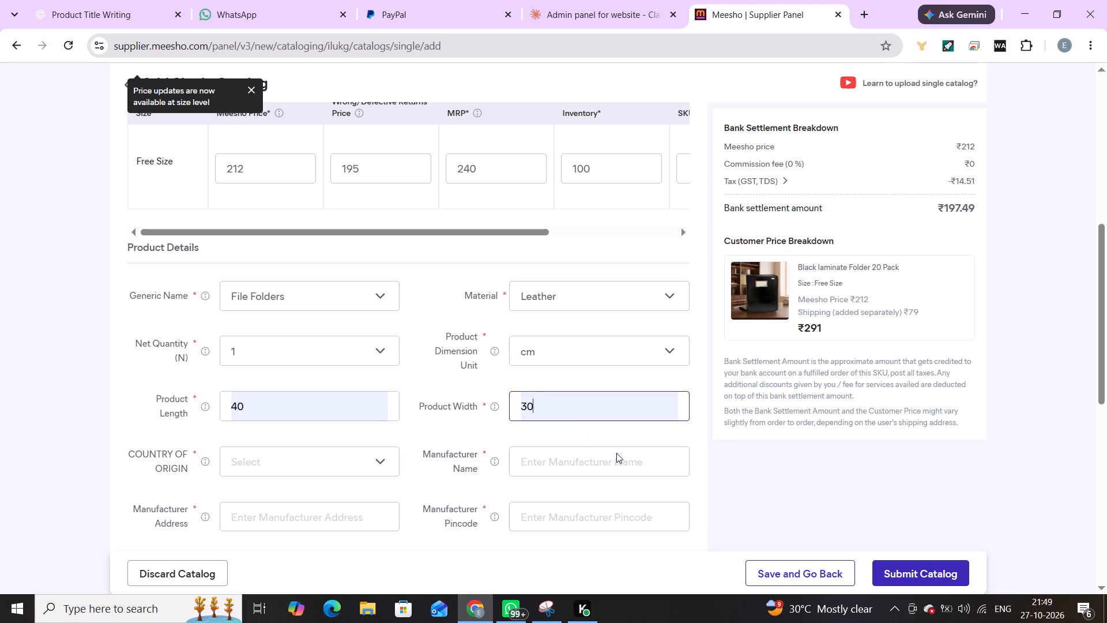
# Set the country of origin to India.
pyautogui.click(297, 468)
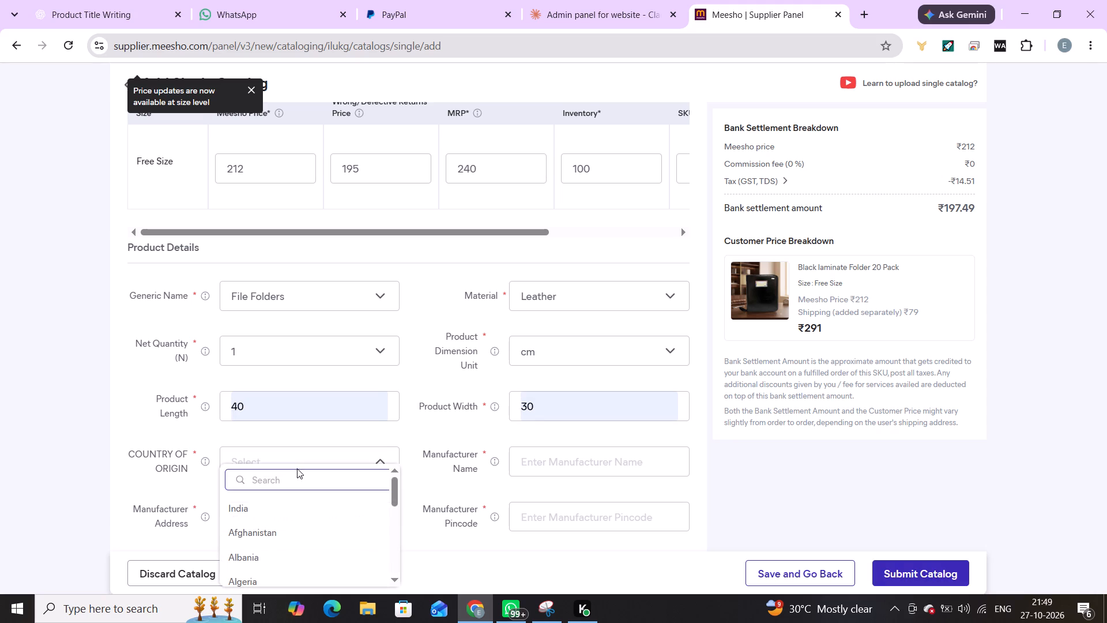
pyautogui.click(266, 512)
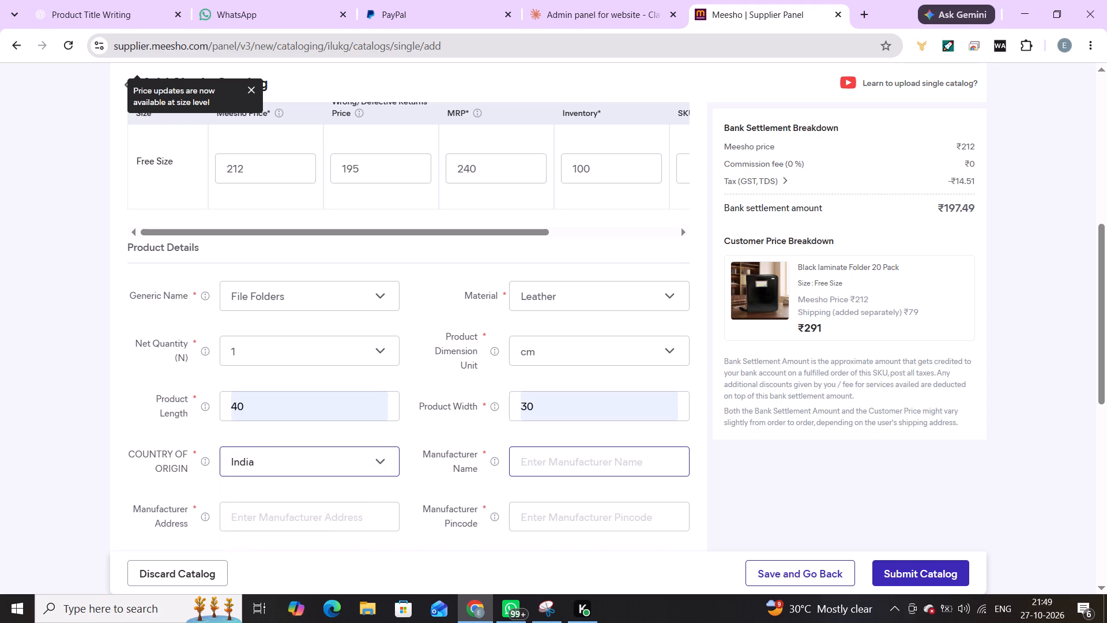
# Fill in the manufacturer details with the name APS File, the previously used manufacturer address and its pincode.
pyautogui.click(601, 458)
pyautogui.click(608, 493)
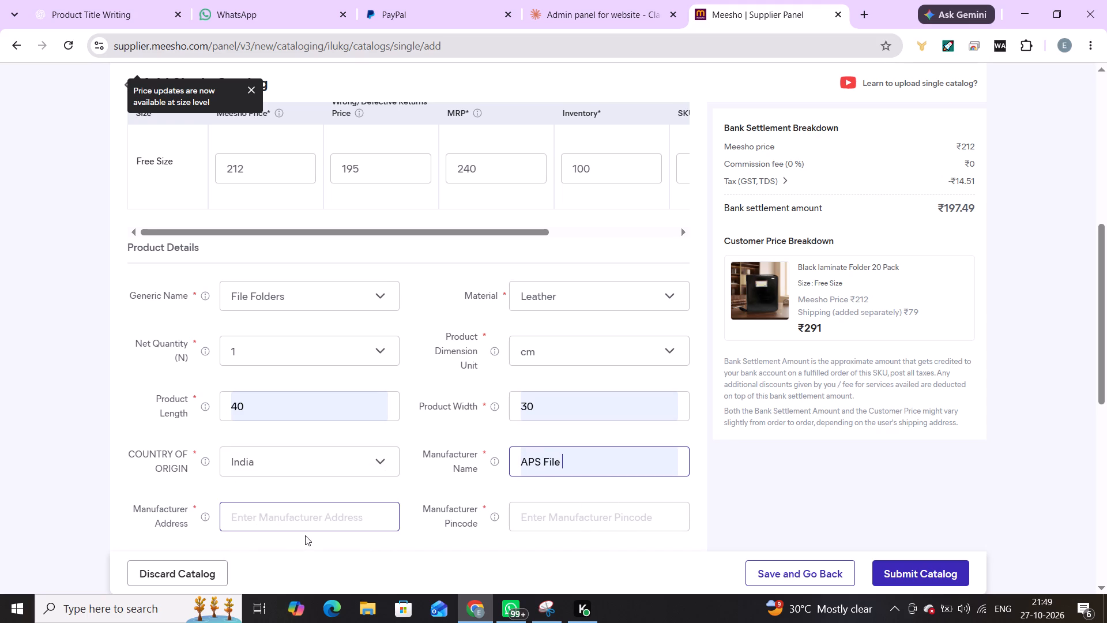
pyautogui.click(312, 523)
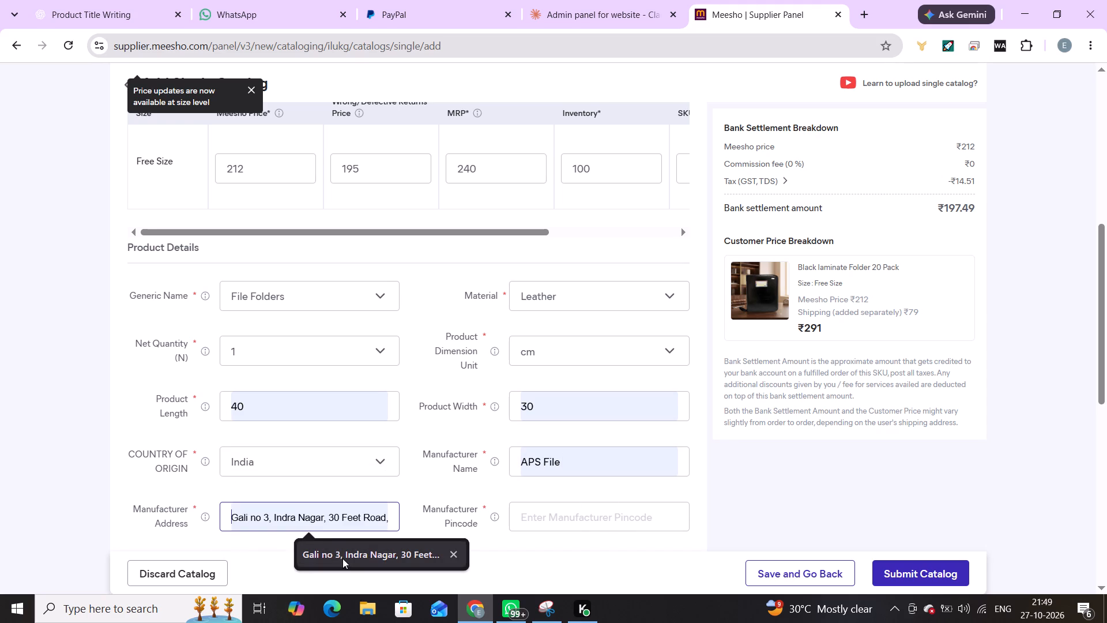
pyautogui.click(342, 558)
pyautogui.click(627, 519)
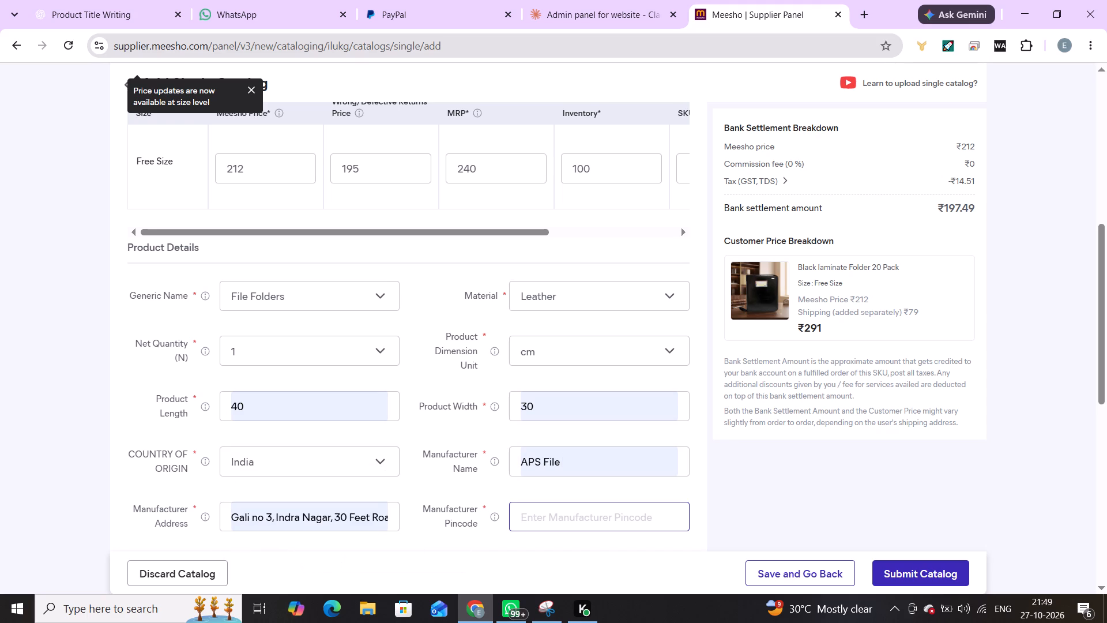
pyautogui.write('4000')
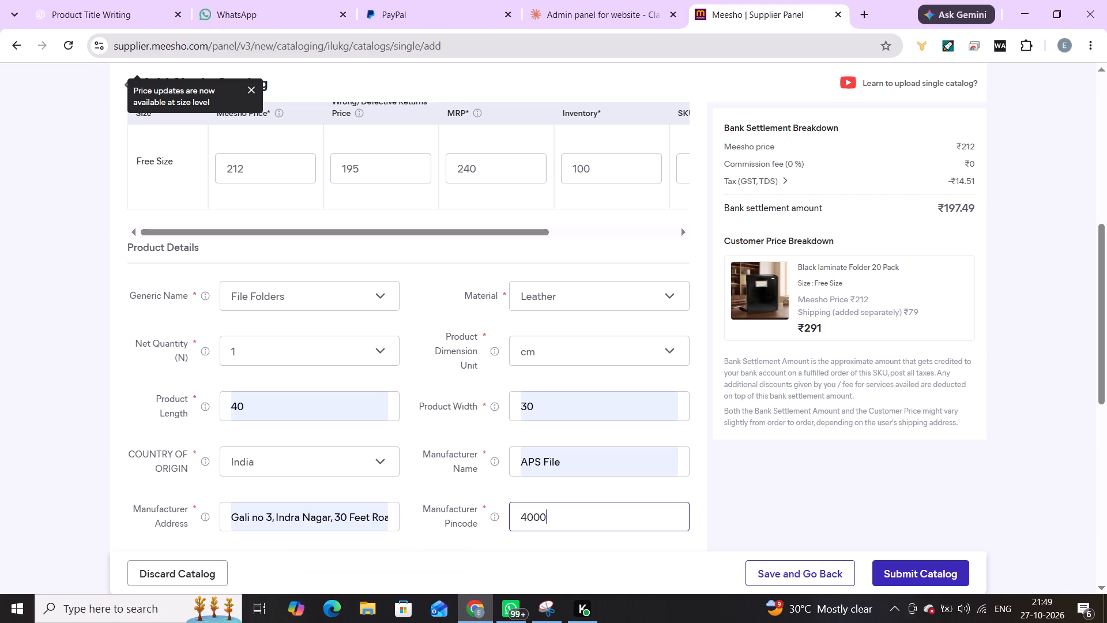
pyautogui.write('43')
# Set the packer details to be the same as the manufacturer details.
pyautogui.scroll(-4, 819, 485)
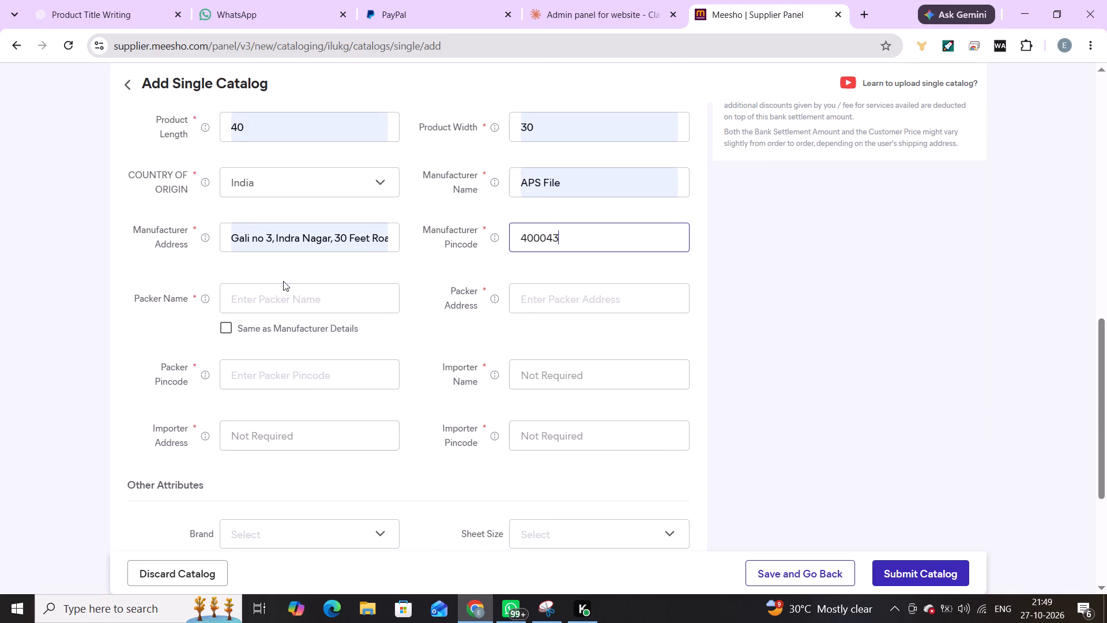
pyautogui.click(242, 294)
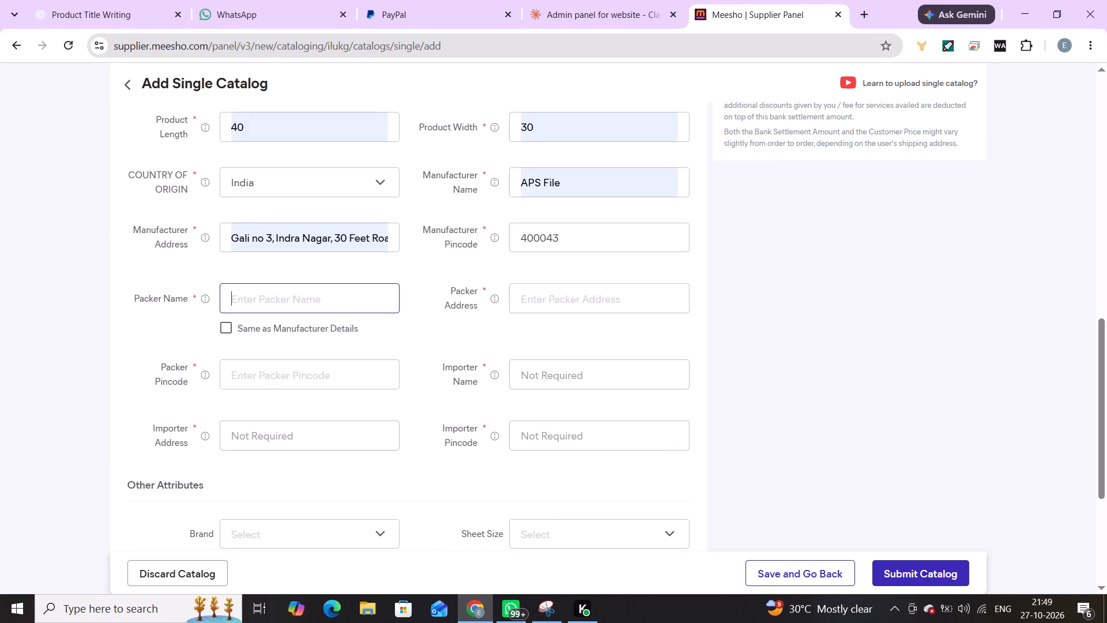
pyautogui.click(310, 333)
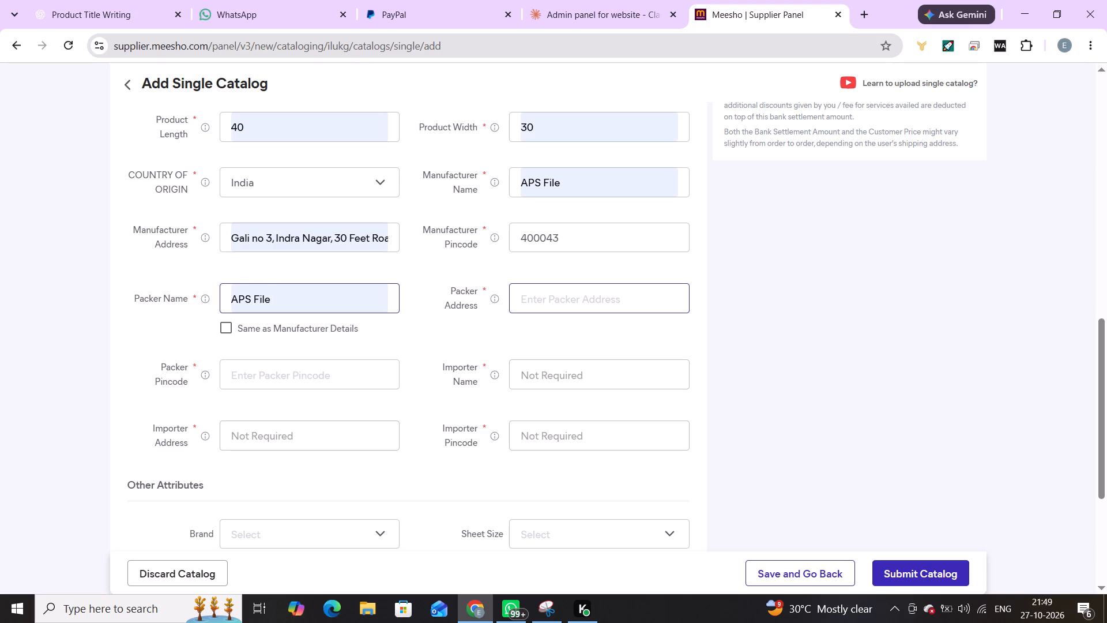
pyautogui.click(575, 308)
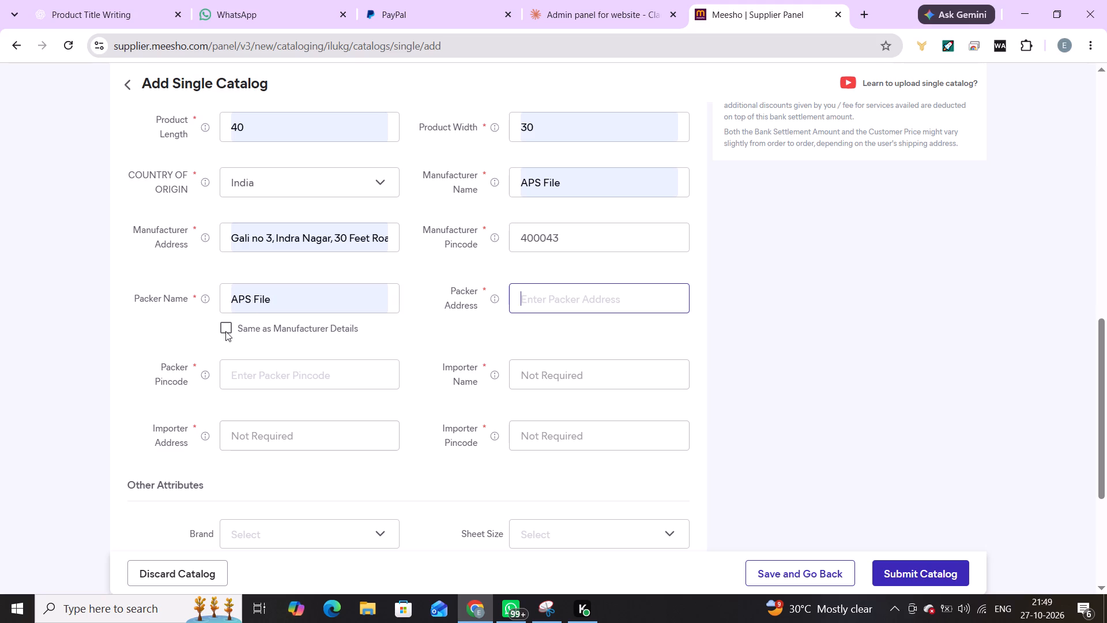
pyautogui.click(225, 331)
# Set the sheet size to A4 in the other attributes.
pyautogui.scroll(-2, 521, 384)
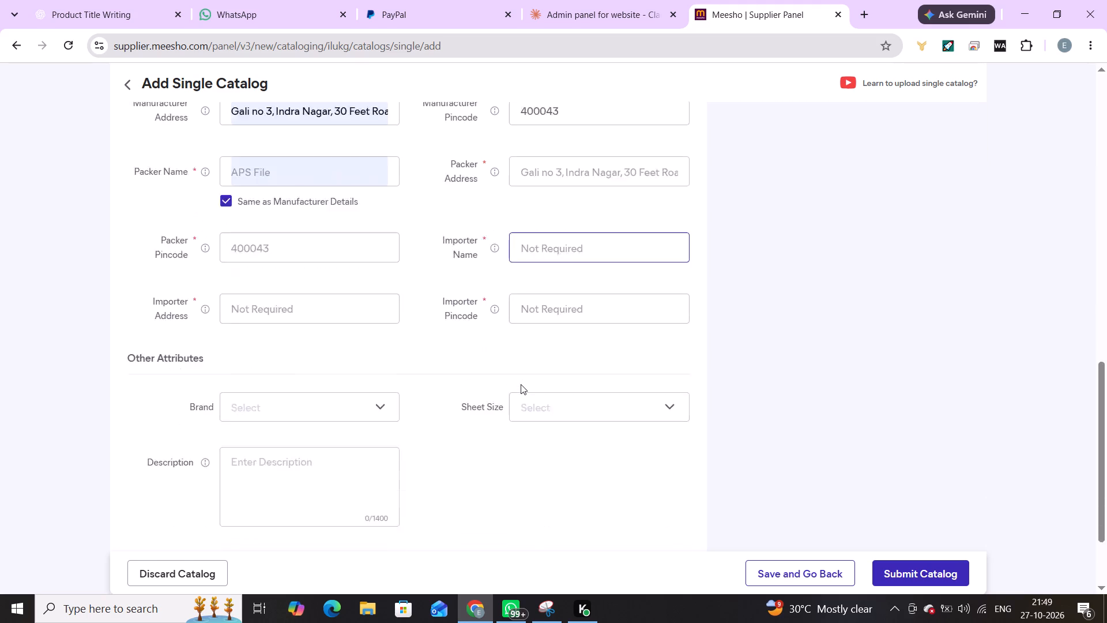
pyautogui.click(558, 372)
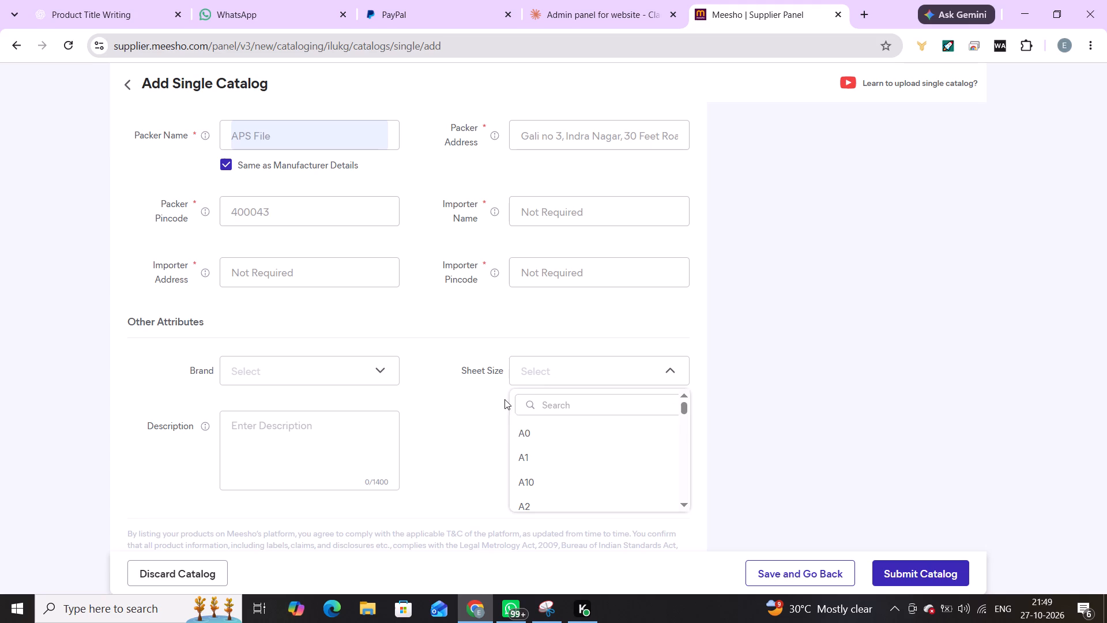
pyautogui.scroll(-1, 537, 506)
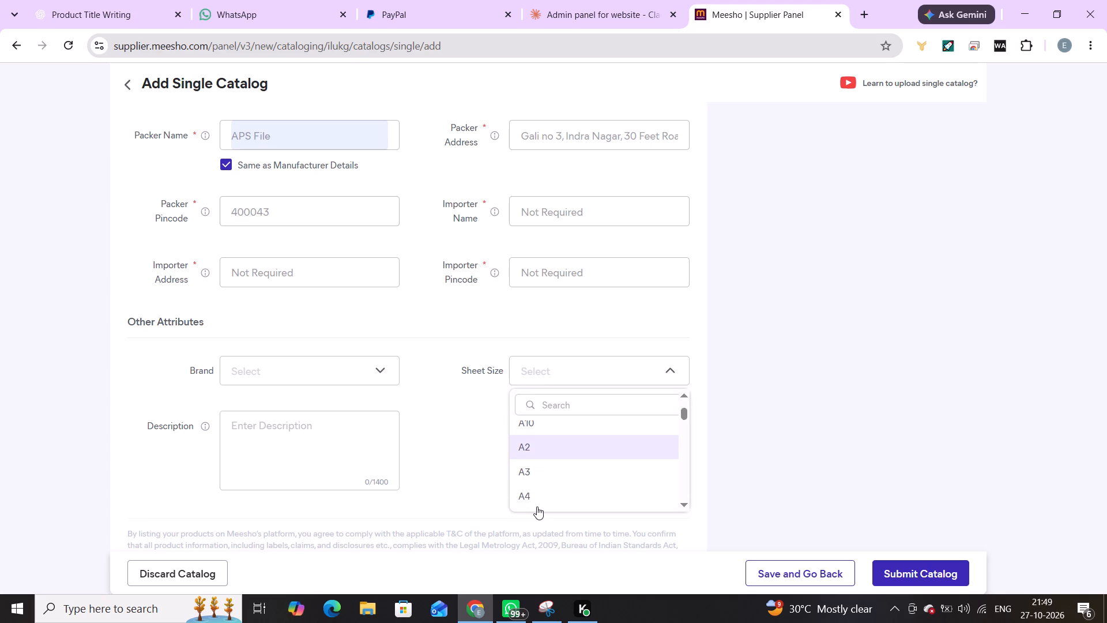
pyautogui.scroll(-1, 537, 506)
pyautogui.click(525, 485)
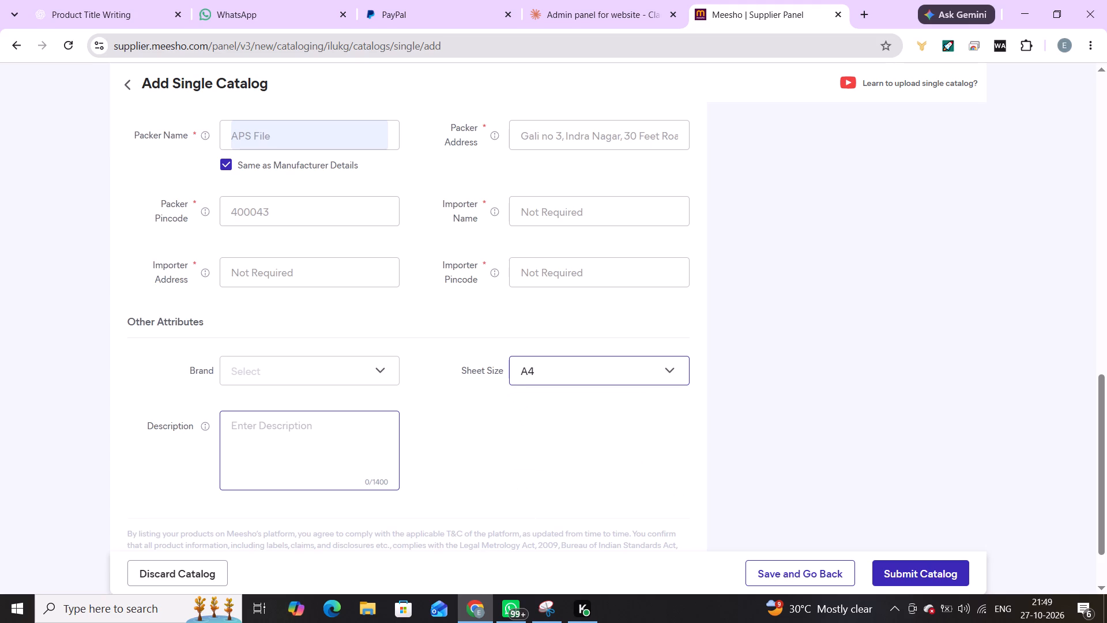
# Open the product description for entry in the other attributes.
pyautogui.click(283, 428)
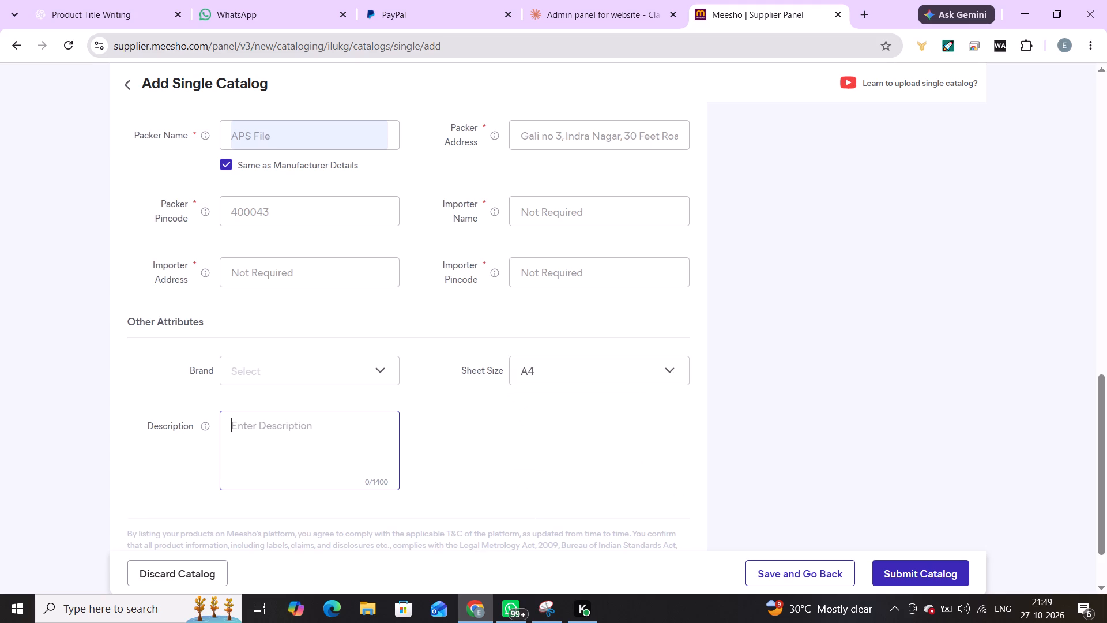
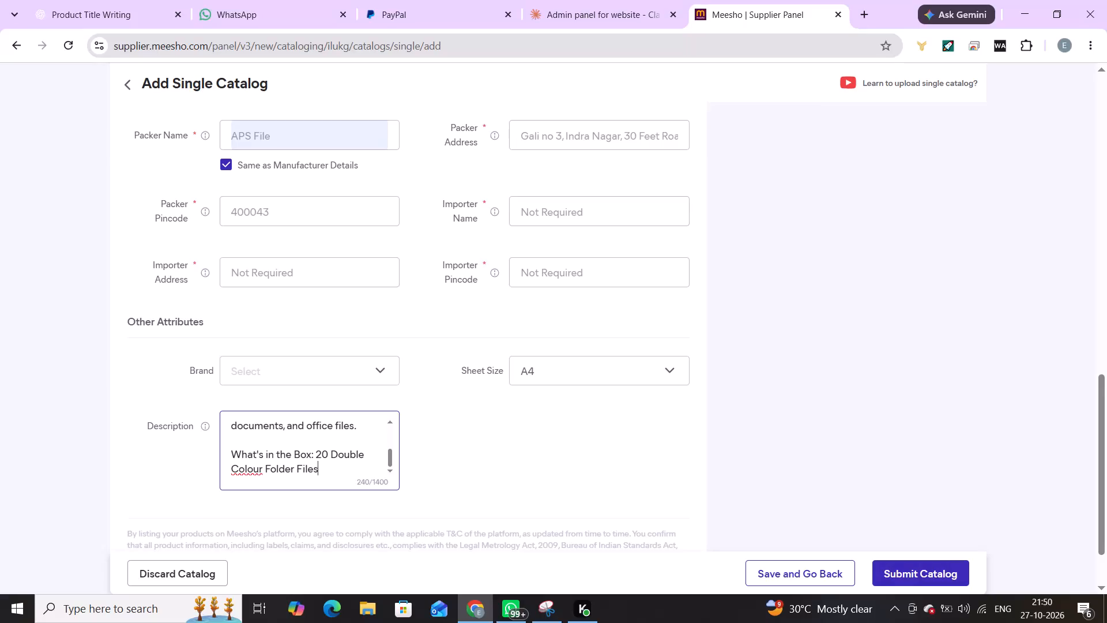
# Replace the double colour item in the description's What's in the Box line with 20 Black laminate Folder.
pyautogui.moveTo(332, 452); pyautogui.dragTo(332, 472)
pyautogui.hotkey('ctrl', 'v')
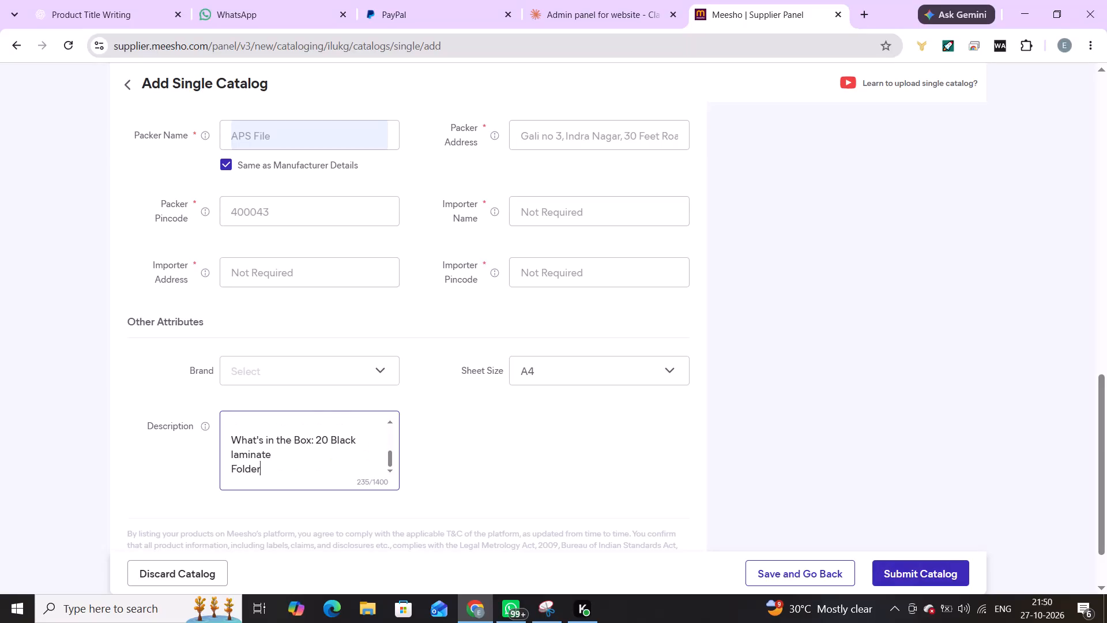
# Submit the catalog, changing the flagged description word to everydays and declaring that all products are not branded or illegal to sell.
pyautogui.click(936, 571)
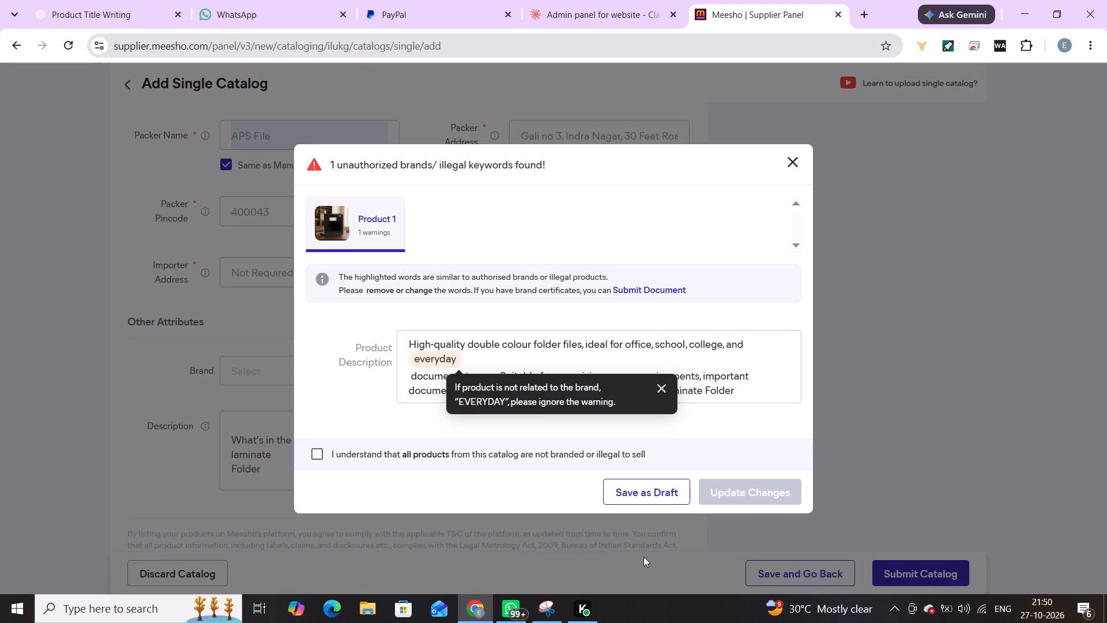
pyautogui.click(446, 369)
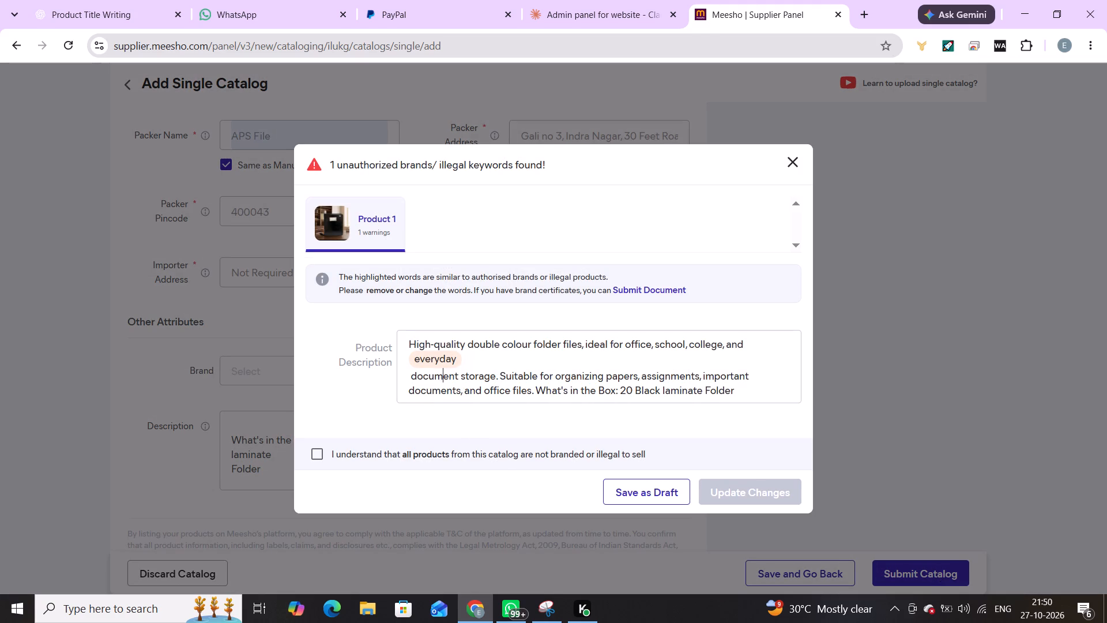
pyautogui.click(448, 362)
pyautogui.press('Right')
pyautogui.press('Right')
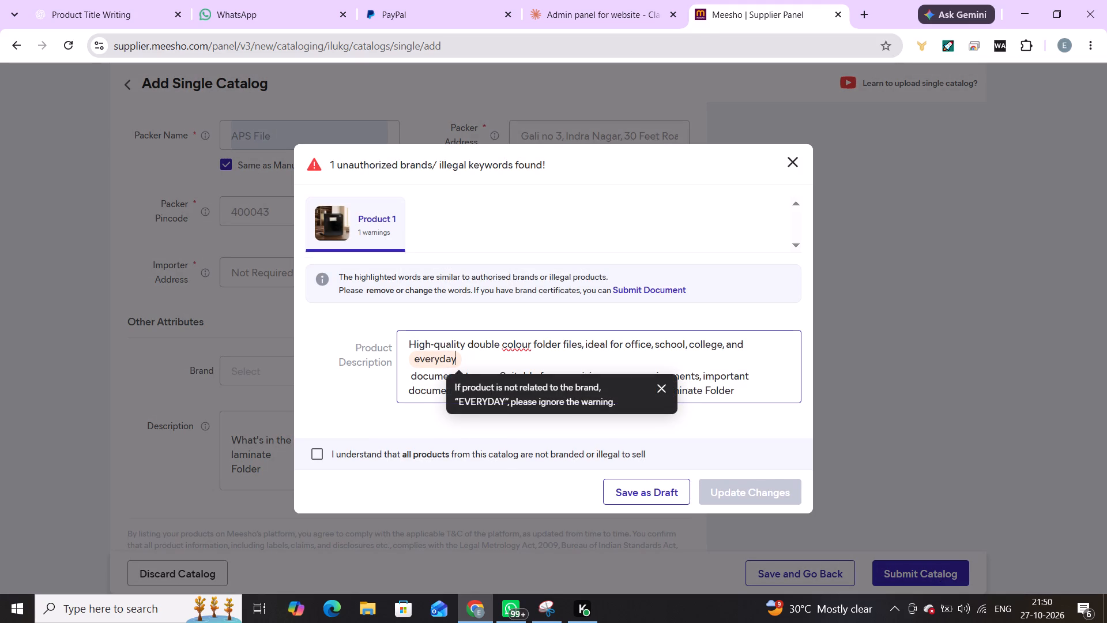
pyautogui.press('s')
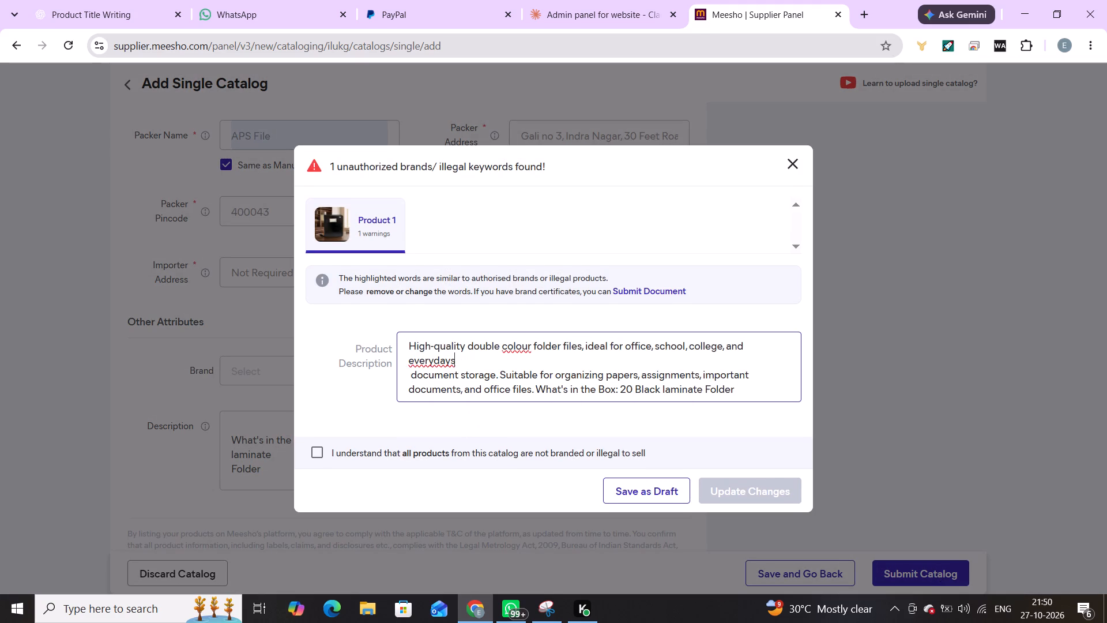
pyautogui.click(311, 452)
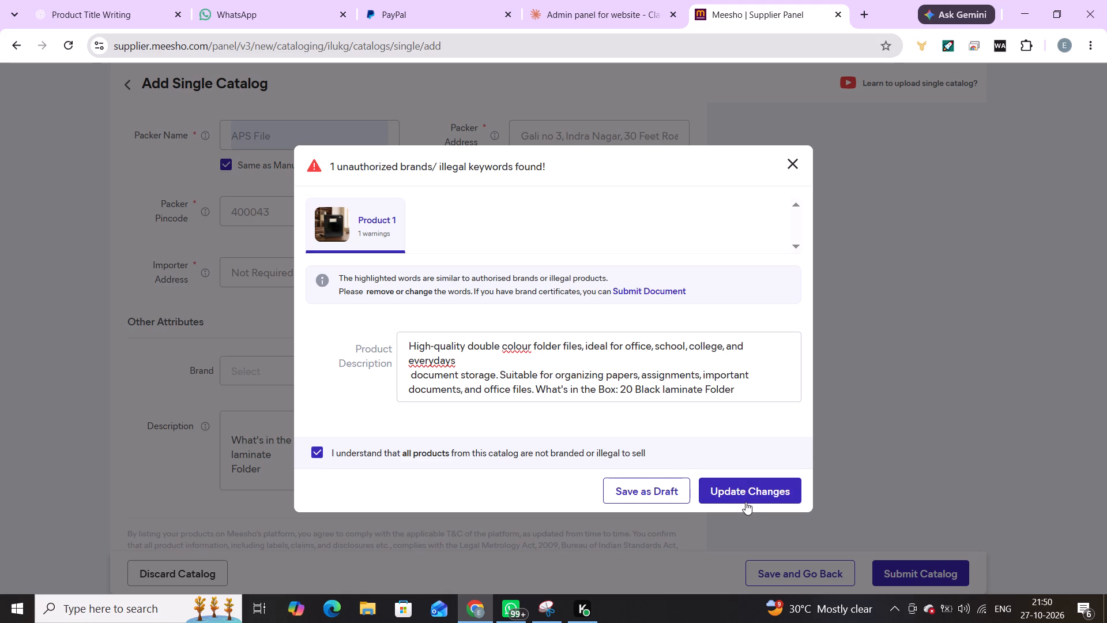
pyautogui.click(741, 500)
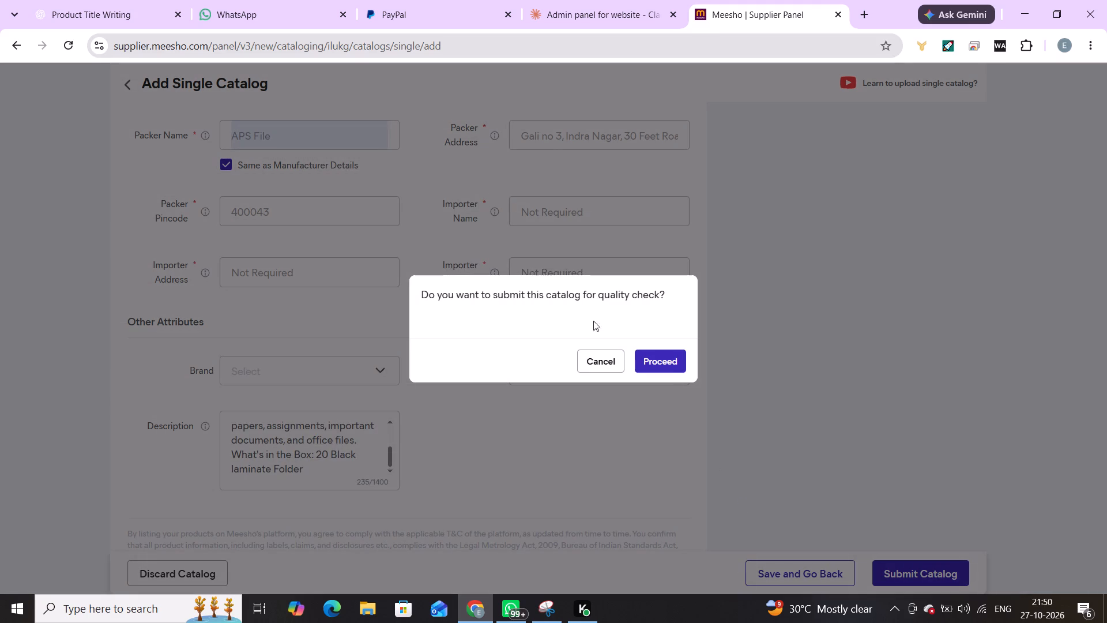
# Proceed with the quality check submission, skipping the recommended price and closing the catalog boost offer.
pyautogui.click(671, 370)
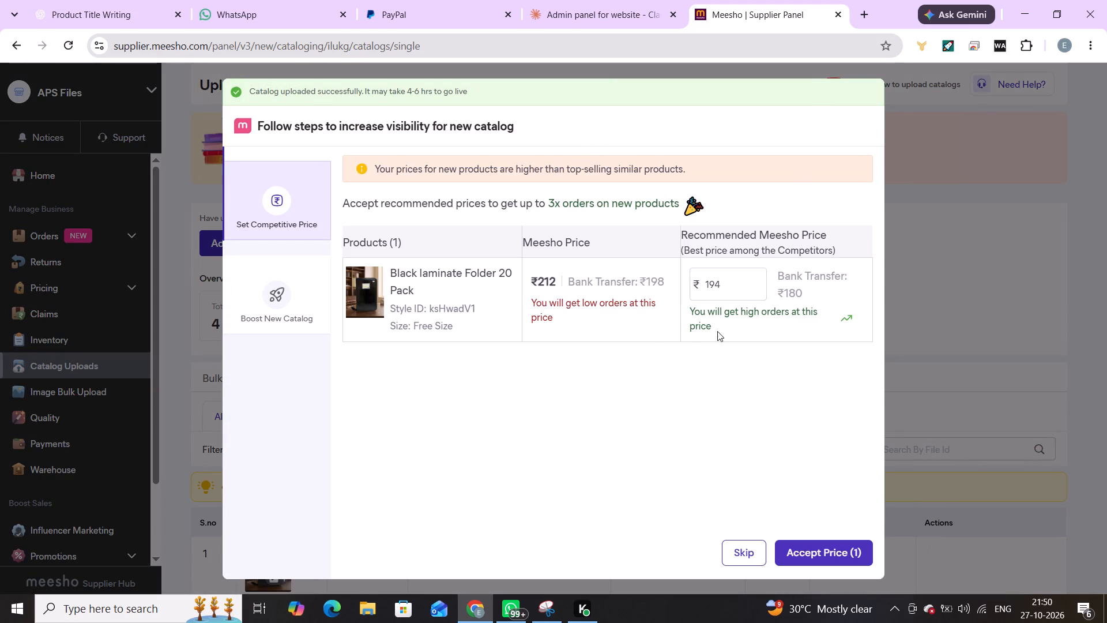
pyautogui.click(736, 550)
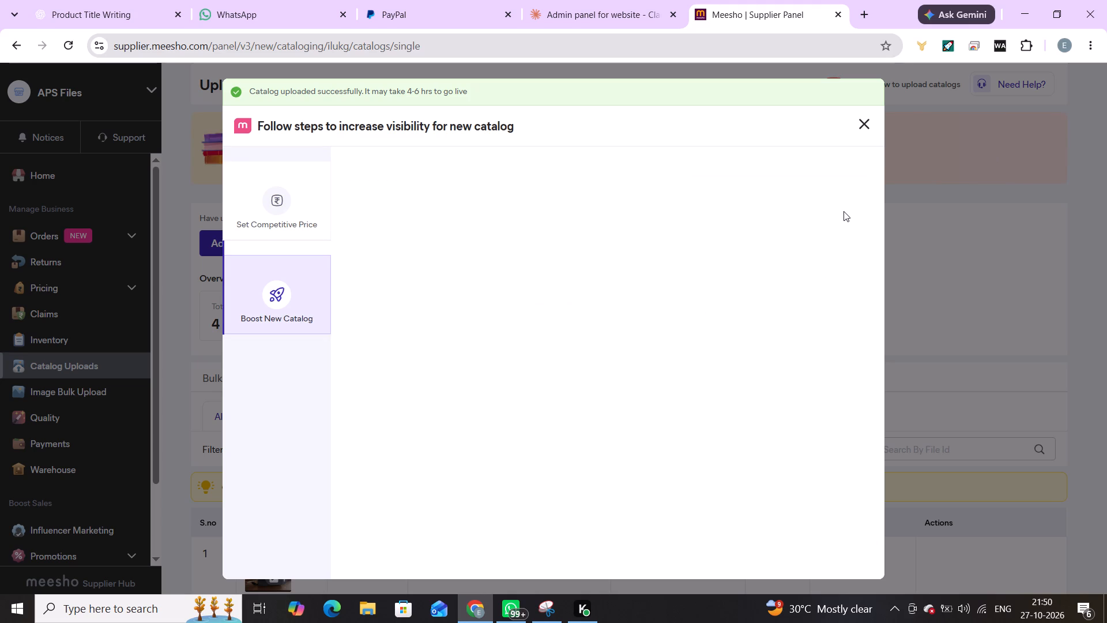
pyautogui.click(861, 129)
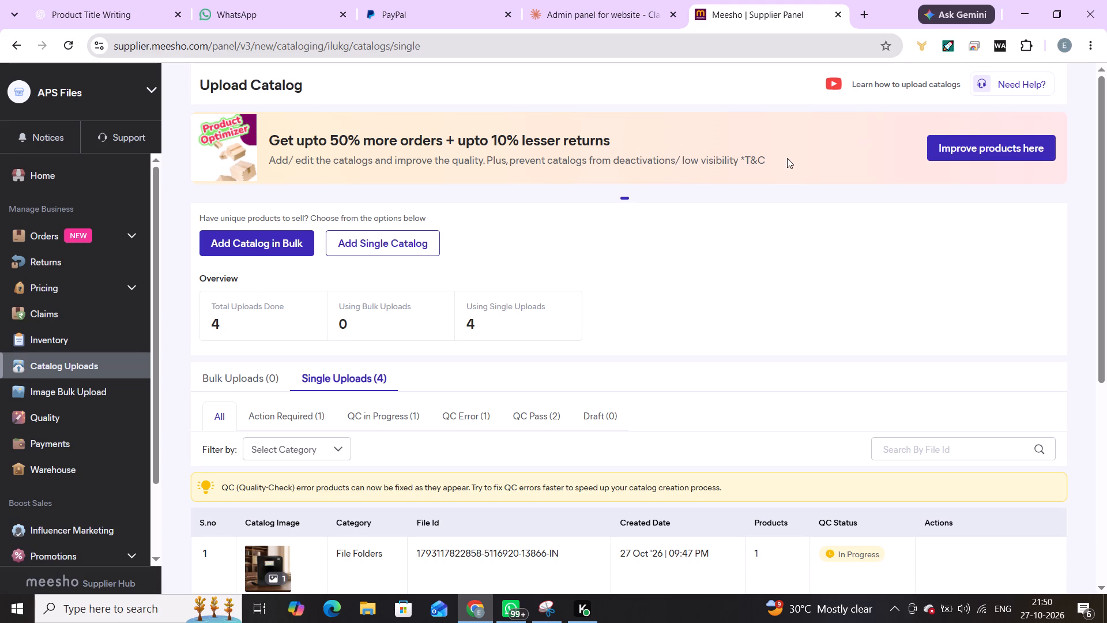
# Review the single uploads by quality-check status: action required, in progress, error and pass.
pyautogui.scroll(-2, 743, 324)
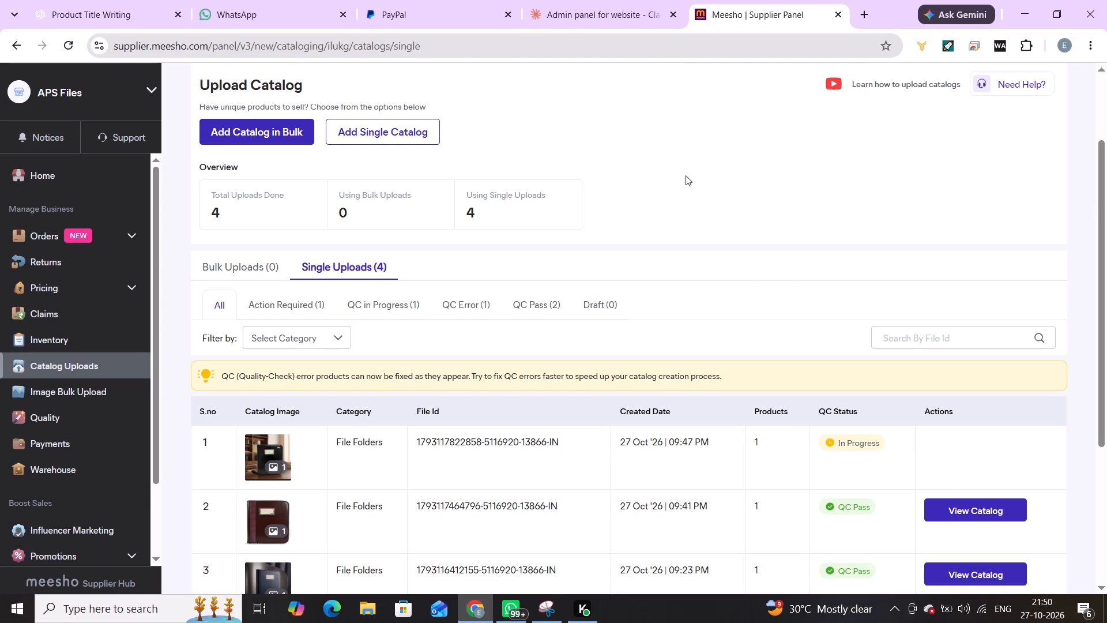
pyautogui.click(420, 301)
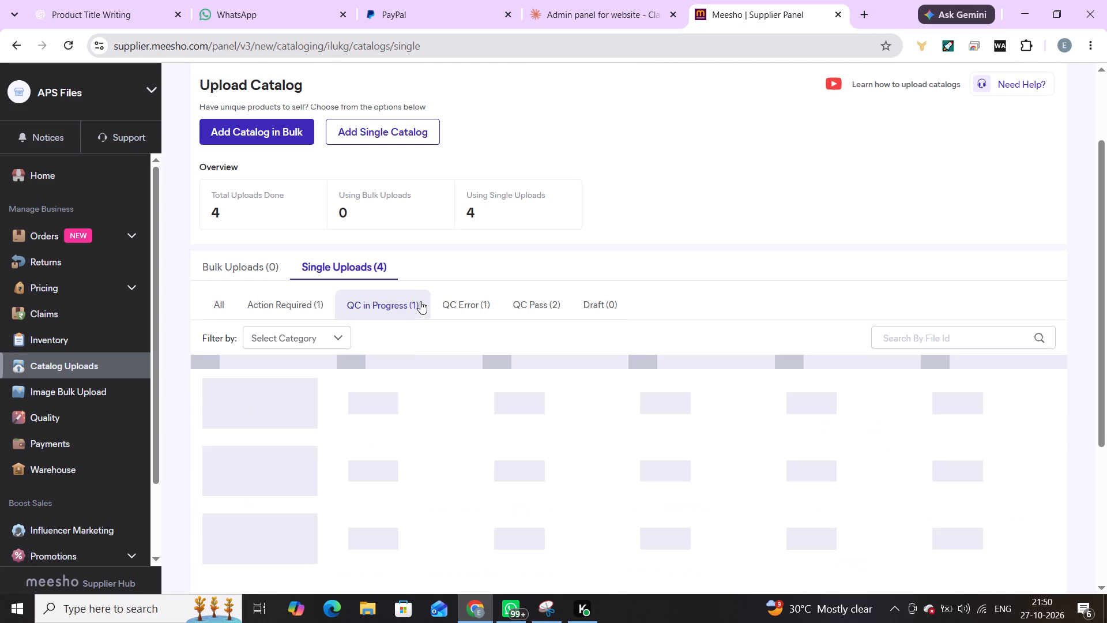
pyautogui.click(459, 305)
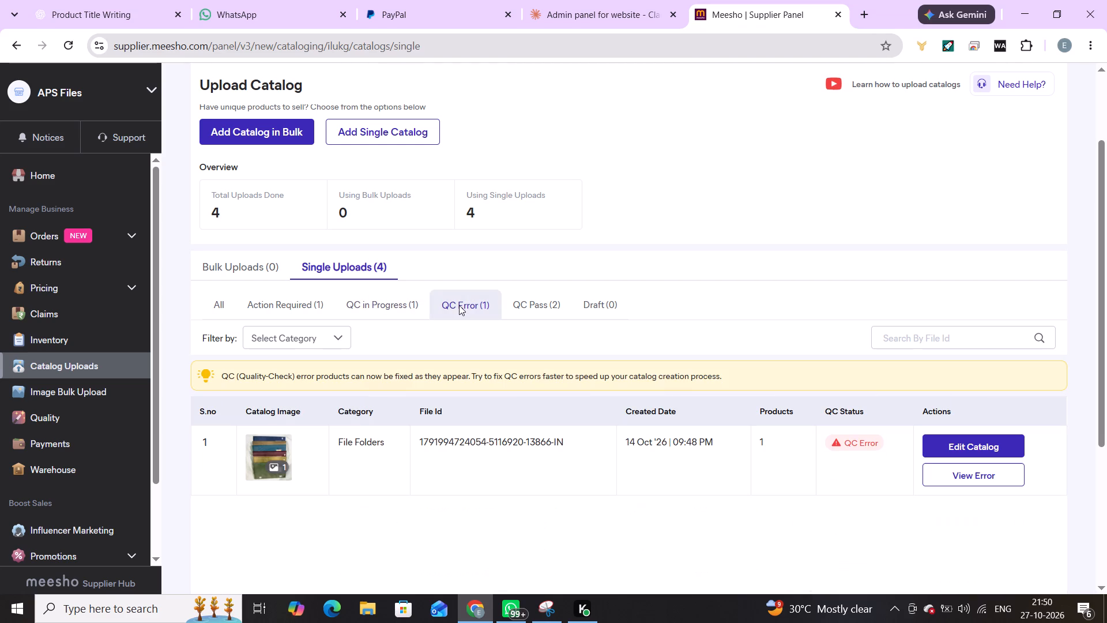
pyautogui.click(528, 309)
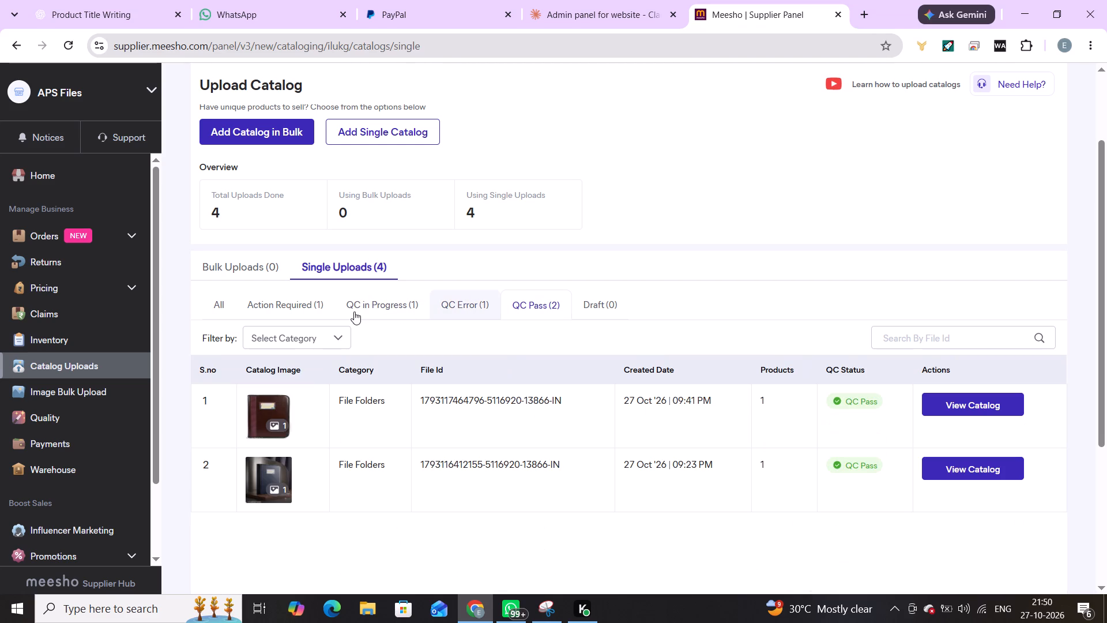
pyautogui.click(354, 311)
pyautogui.click(303, 306)
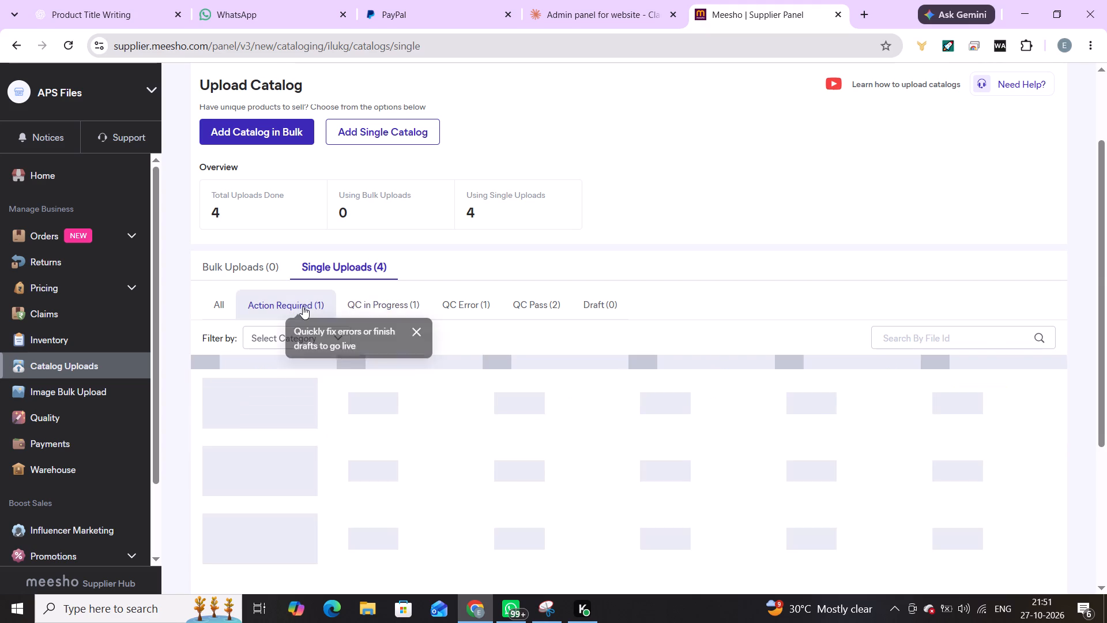
pyautogui.click(375, 305)
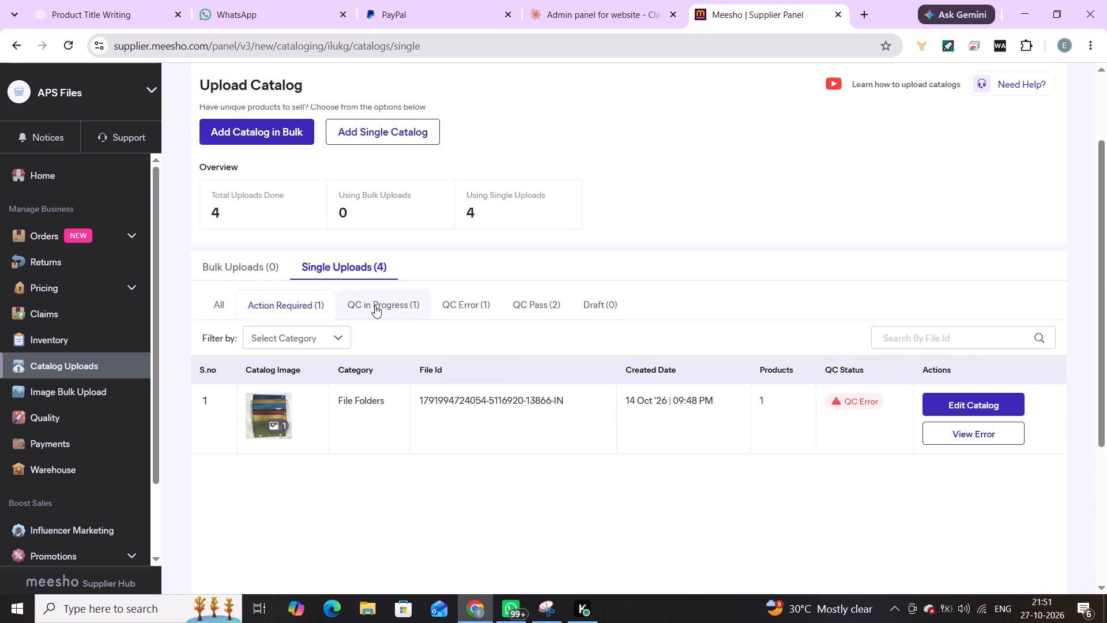
pyautogui.click(442, 312)
pyautogui.click(528, 314)
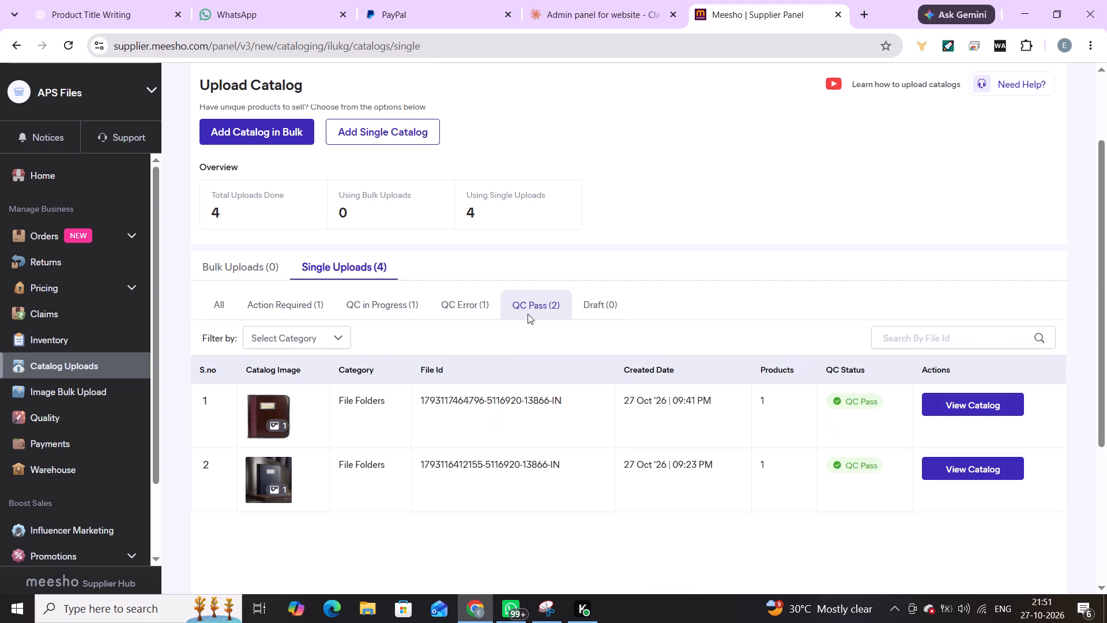
# Check the single uploads still in quality check, and look through the full list of all single uploads.
pyautogui.click(378, 314)
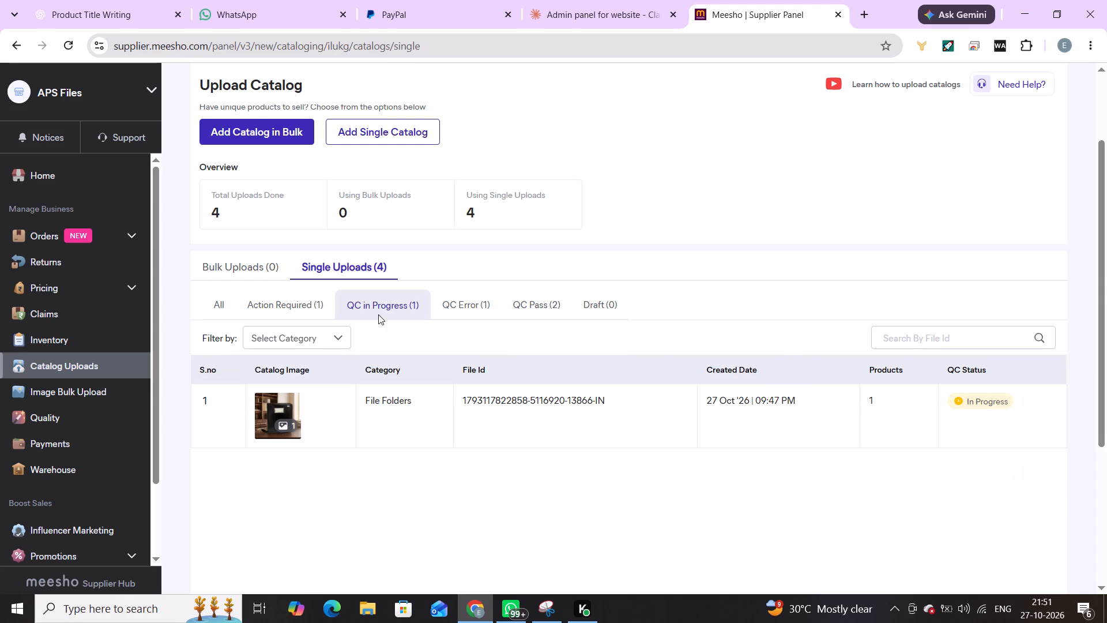
pyautogui.click(223, 306)
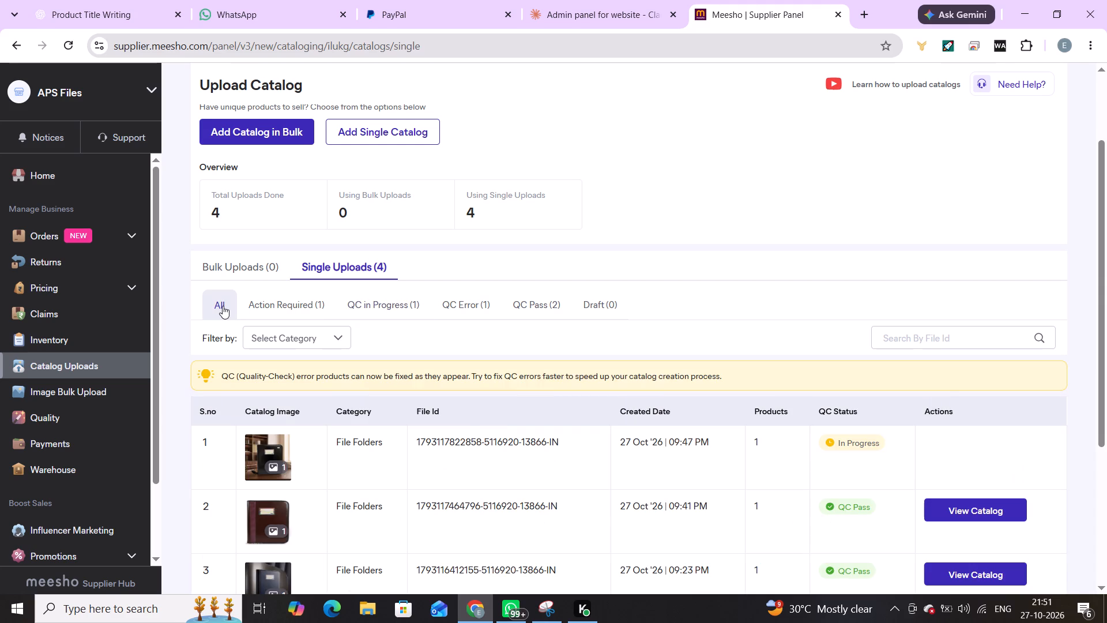
pyautogui.scroll(-2, 592, 412)
pyautogui.scroll(4, 592, 412)
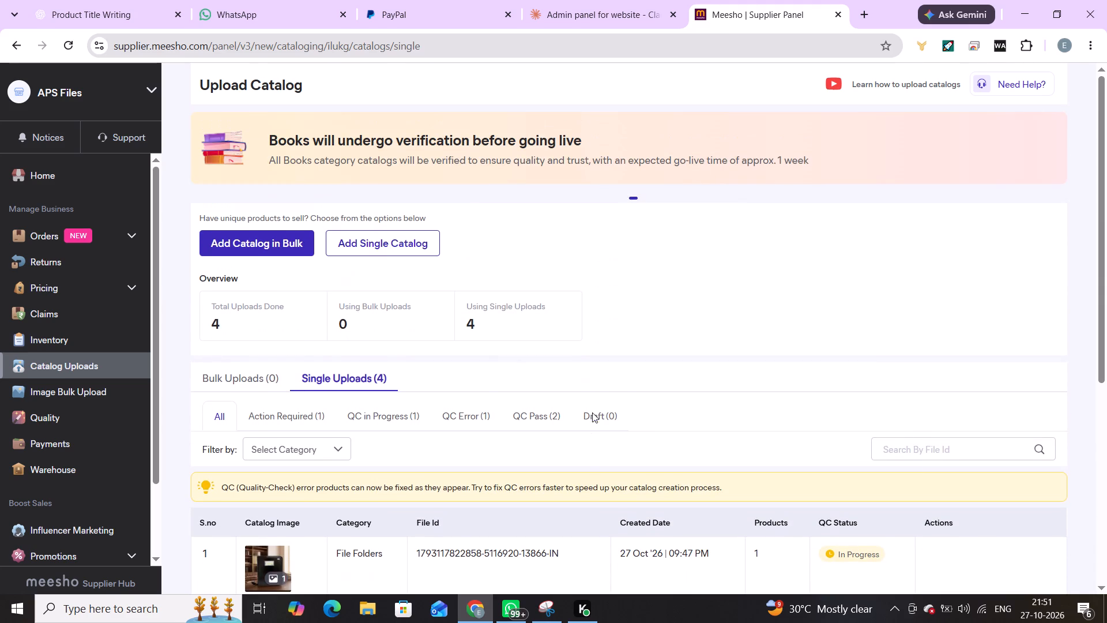
# Start adding another single catalog.
pyautogui.click(385, 251)
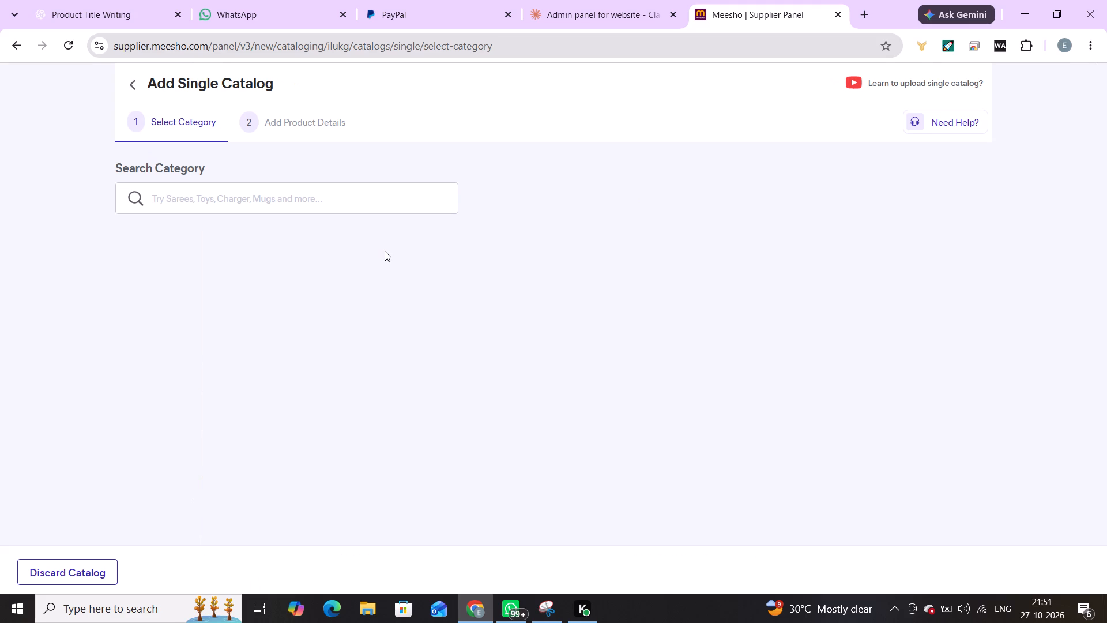
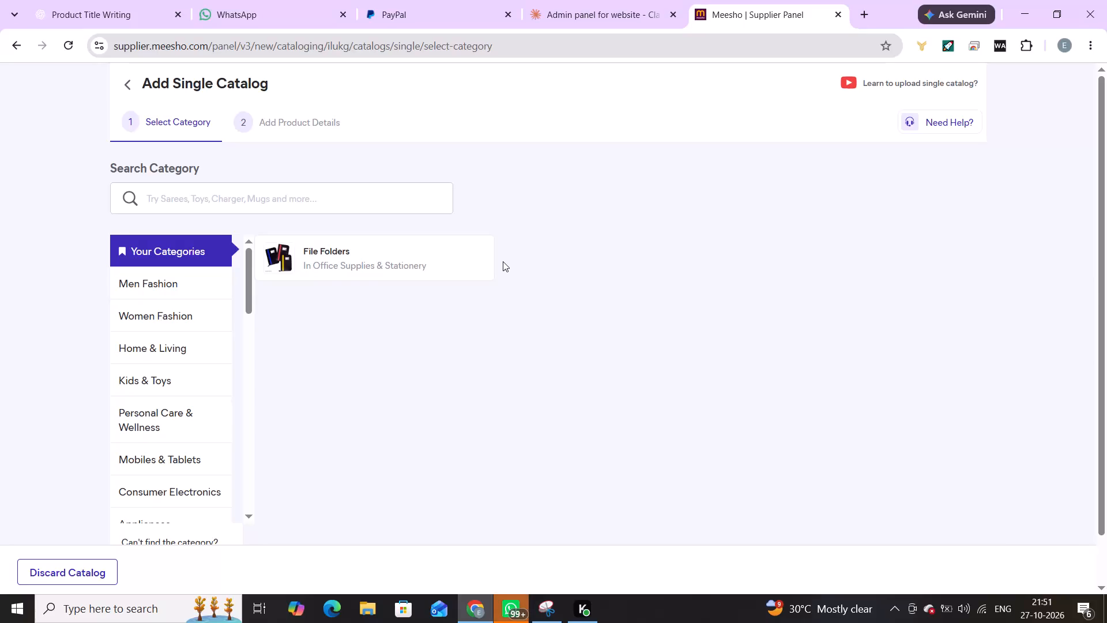
# Switch to WhatsApp and save the open photo of the multicoloured folders as file in the MAGES folder, over the existing JPEG.
pyautogui.hotkey('alt', 'Tab')
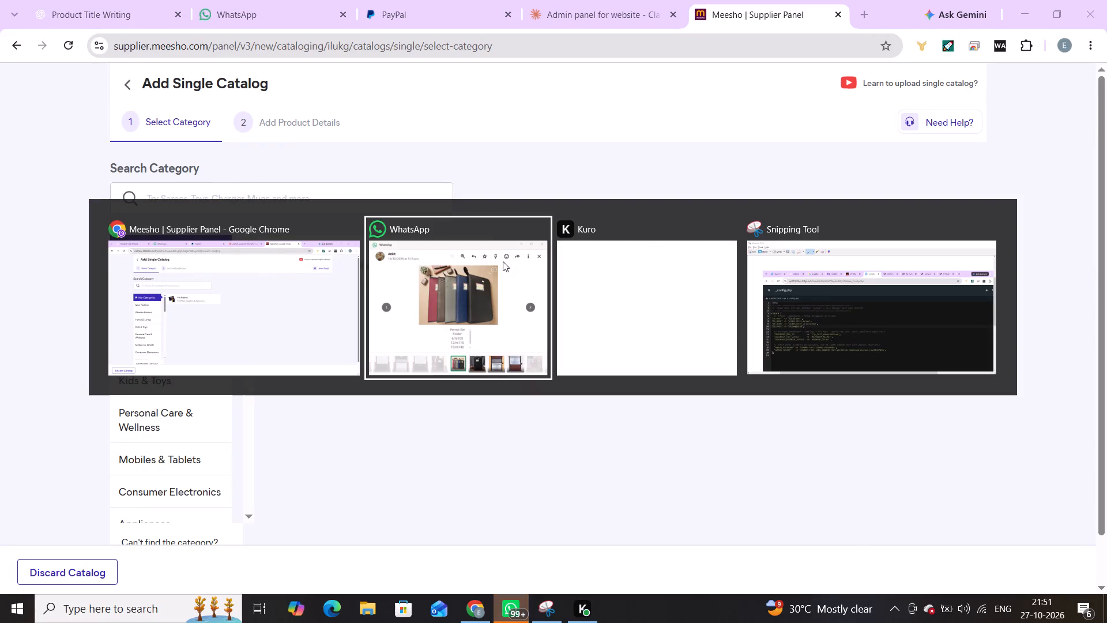
pyautogui.click(510, 211)
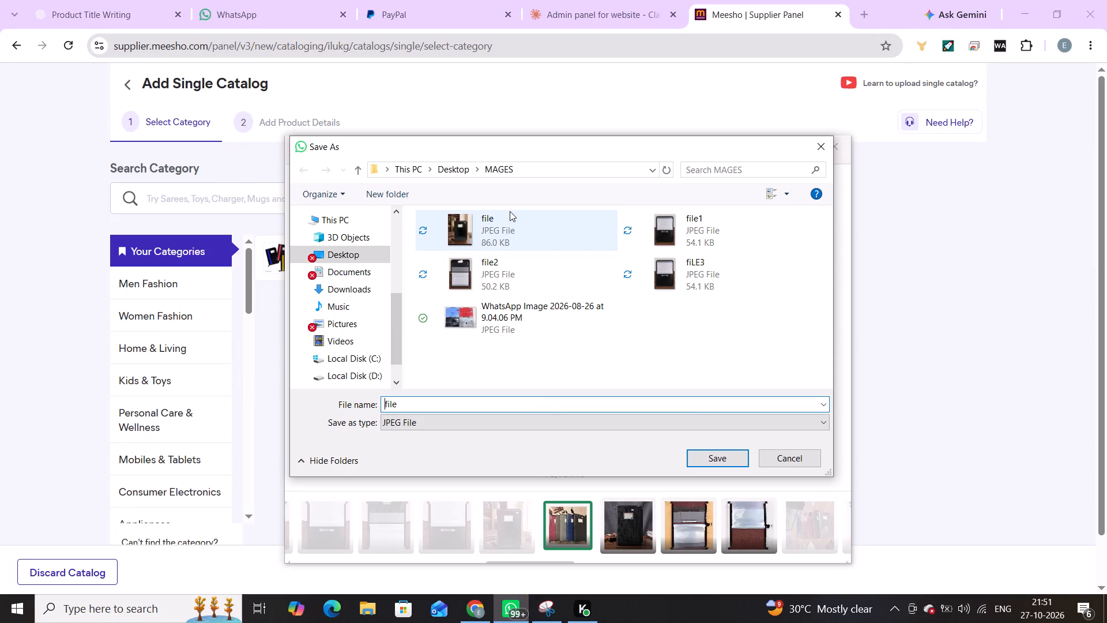
pyautogui.click(692, 455)
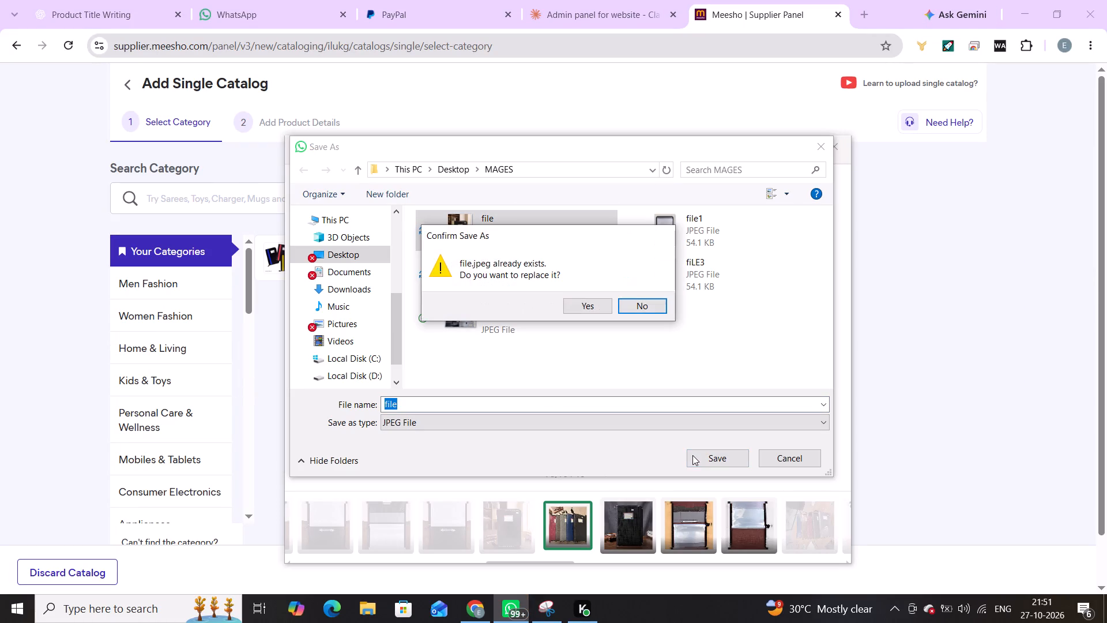
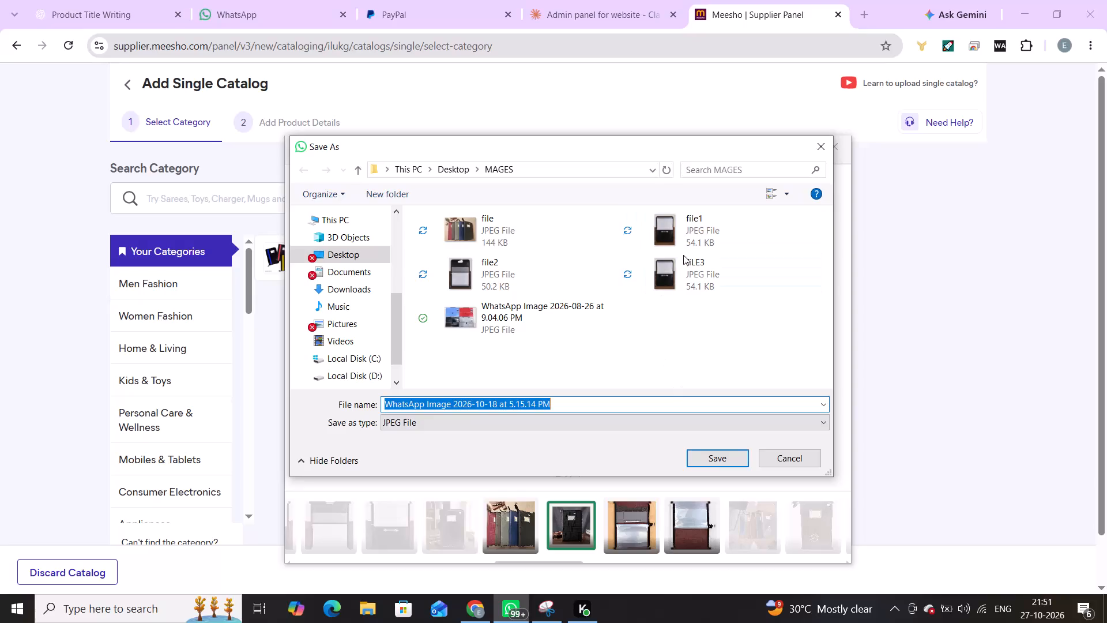
# Save the selected black folder photo from WhatsApp over the existing file1 JPEG in the MAGES folder.
pyautogui.click(683, 250)
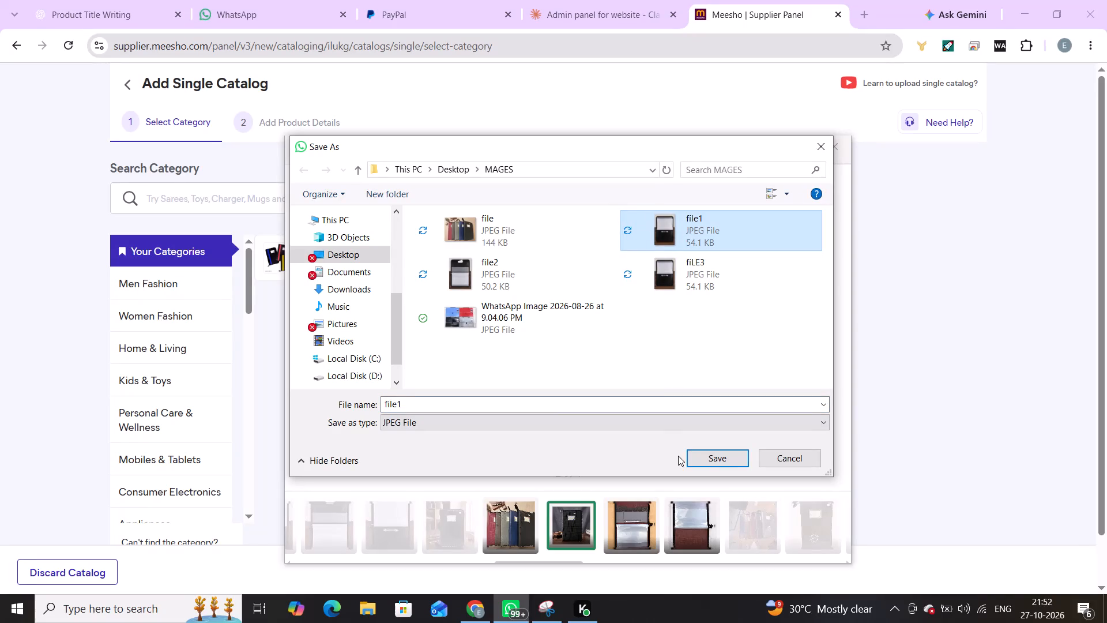
pyautogui.click(738, 456)
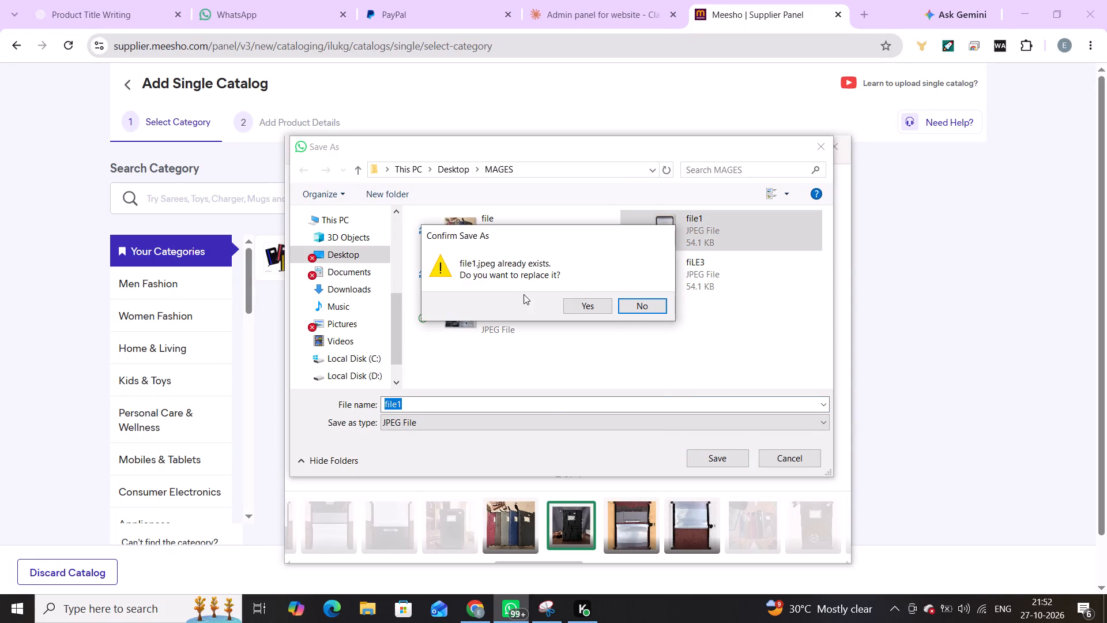
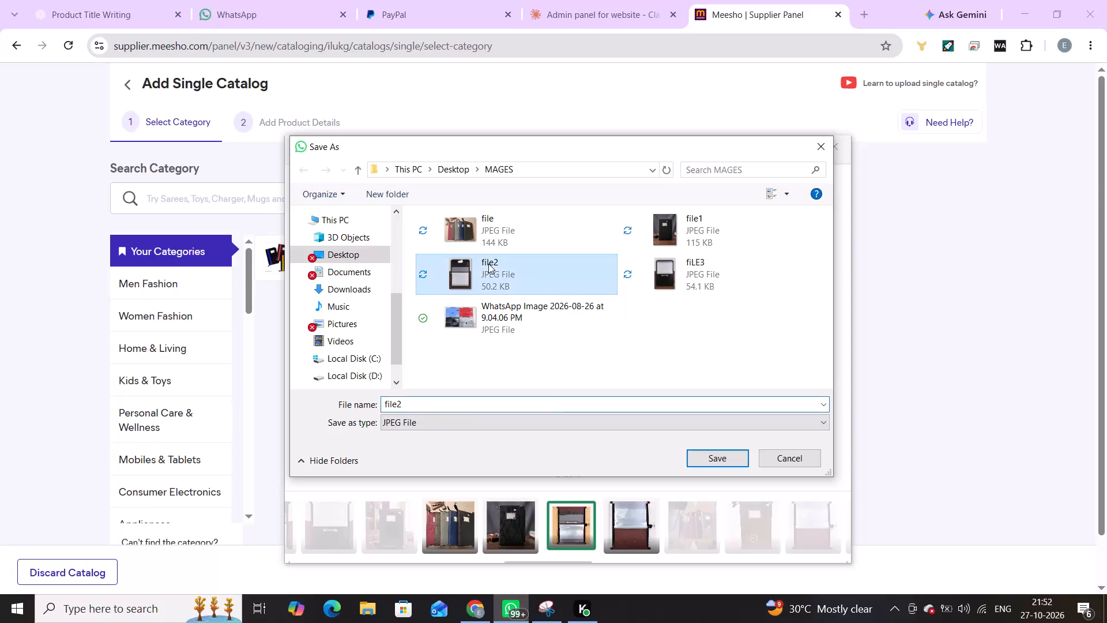
# Save the displayed WhatsApp folder photo into the MAGES folder as a JPEG named file2.
pyautogui.click(724, 466)
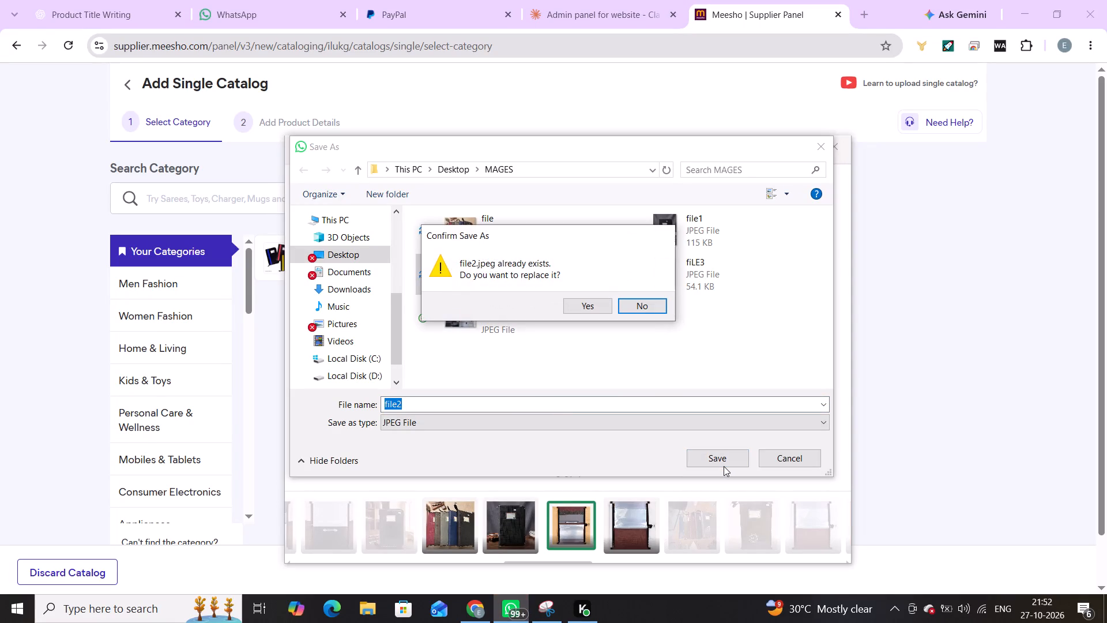
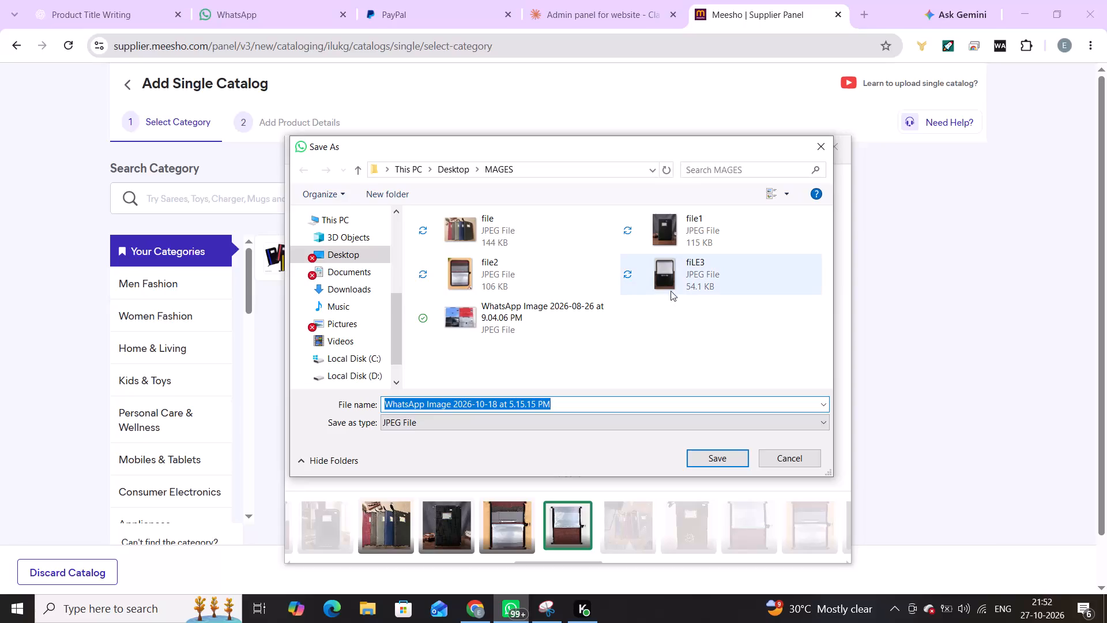
# Save the open WhatsApp folder photo into the MAGES folder as fiLE3, replacing the existing file of that name.
pyautogui.click(671, 288)
pyautogui.click(735, 461)
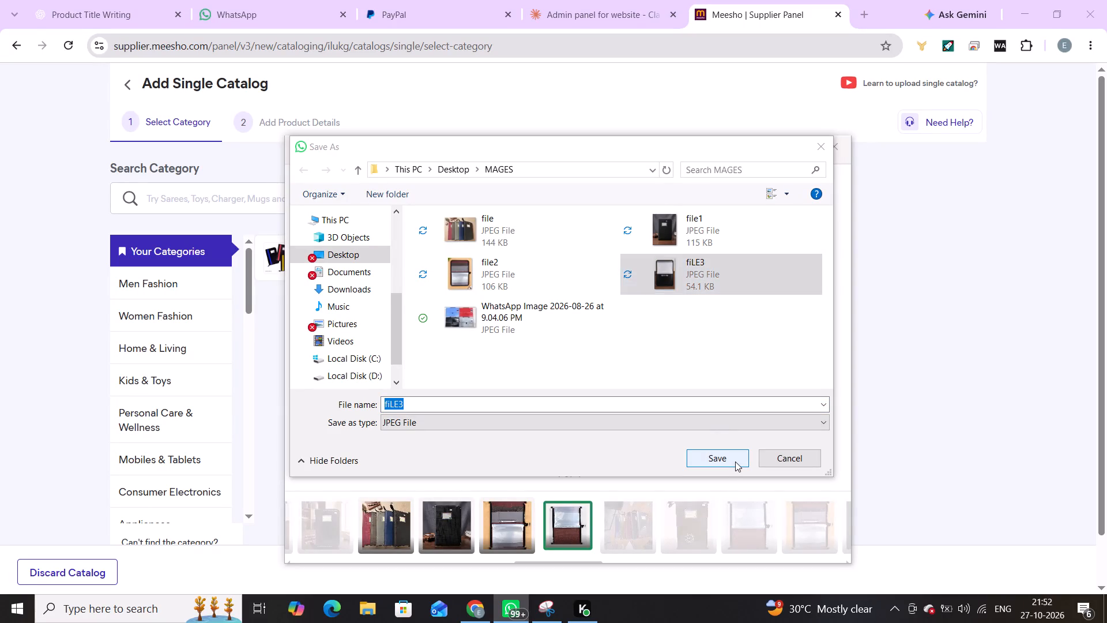
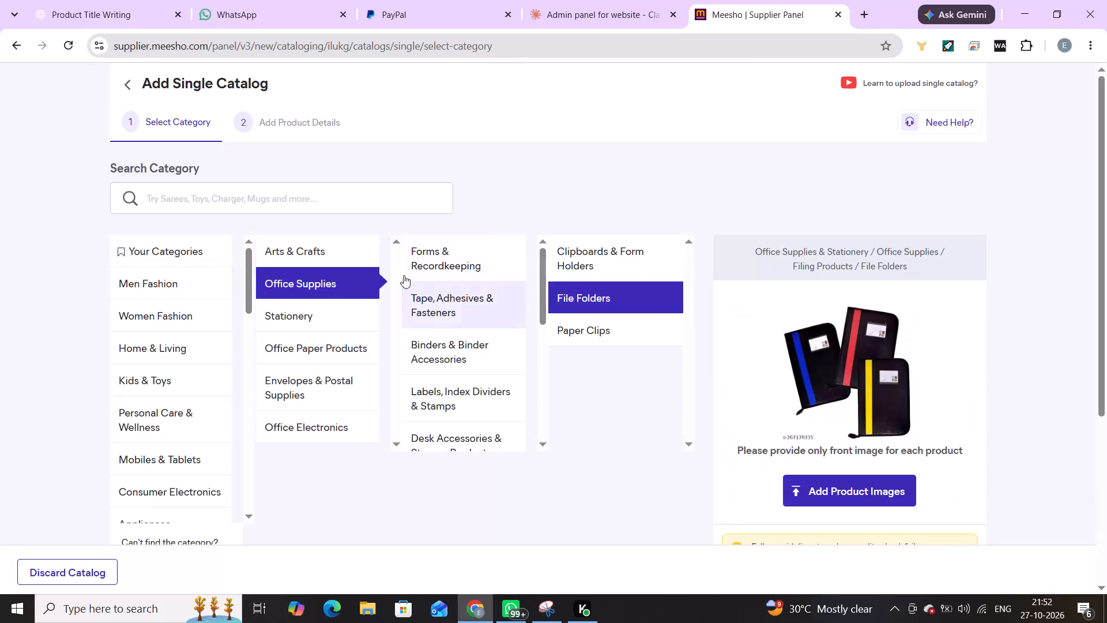
# Add the image named file from the MAGES folder as the File Folders product's front image and continue to the product details.
pyautogui.click(888, 500)
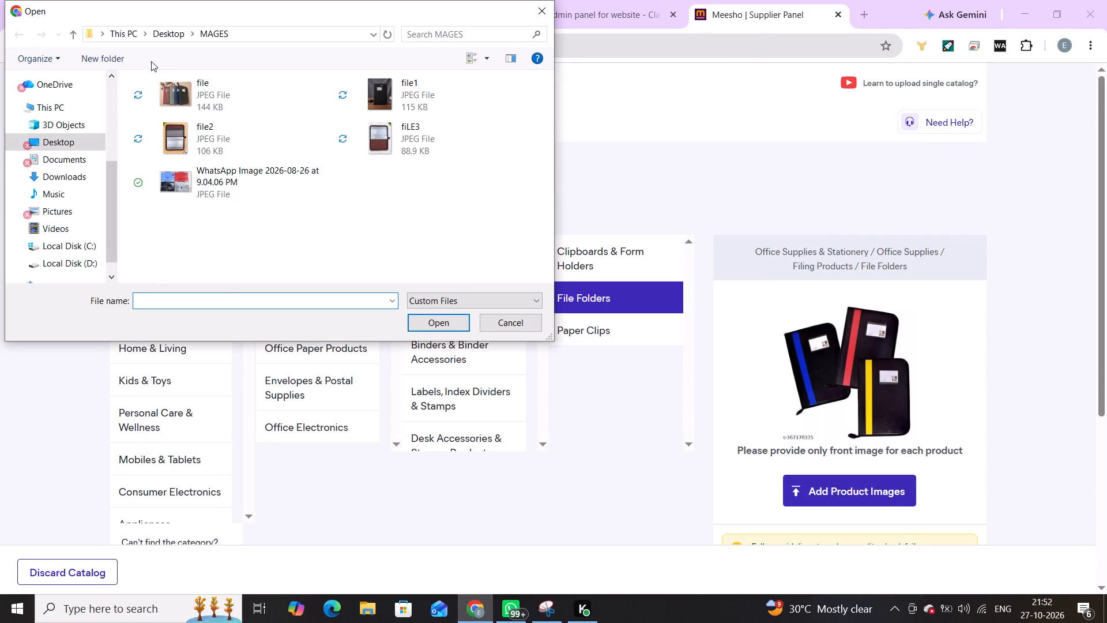
pyautogui.click(190, 92)
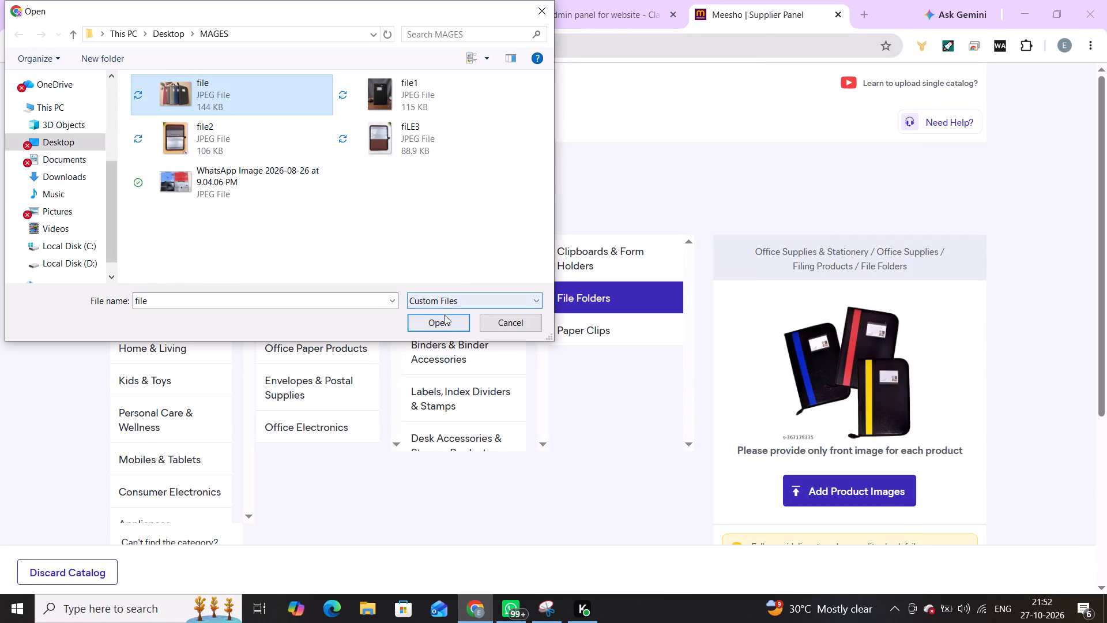
pyautogui.click(445, 316)
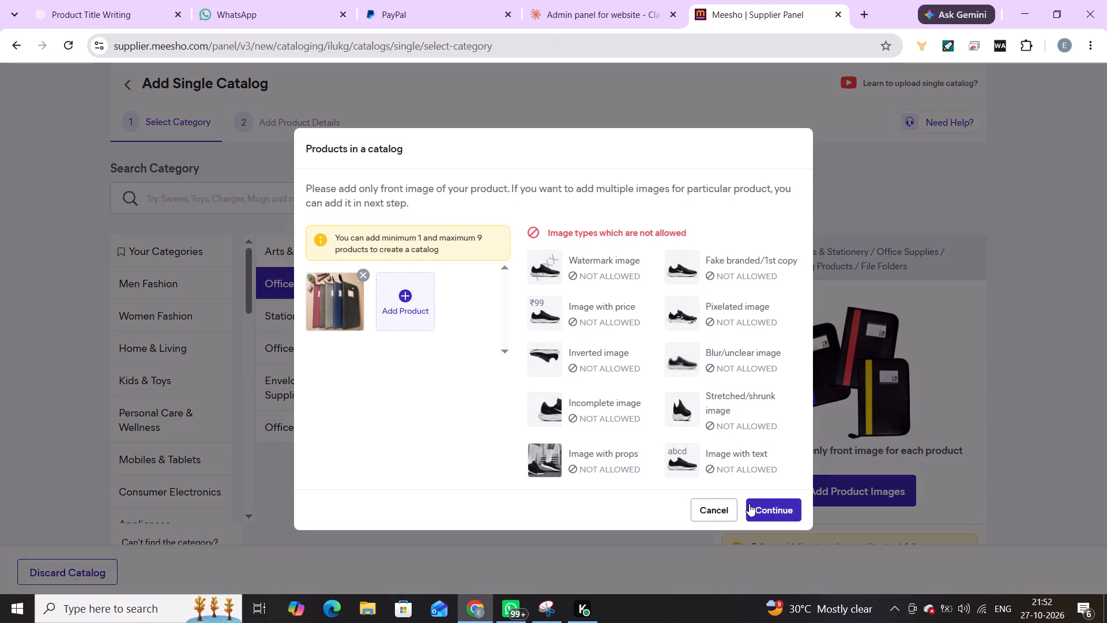
pyautogui.click(767, 504)
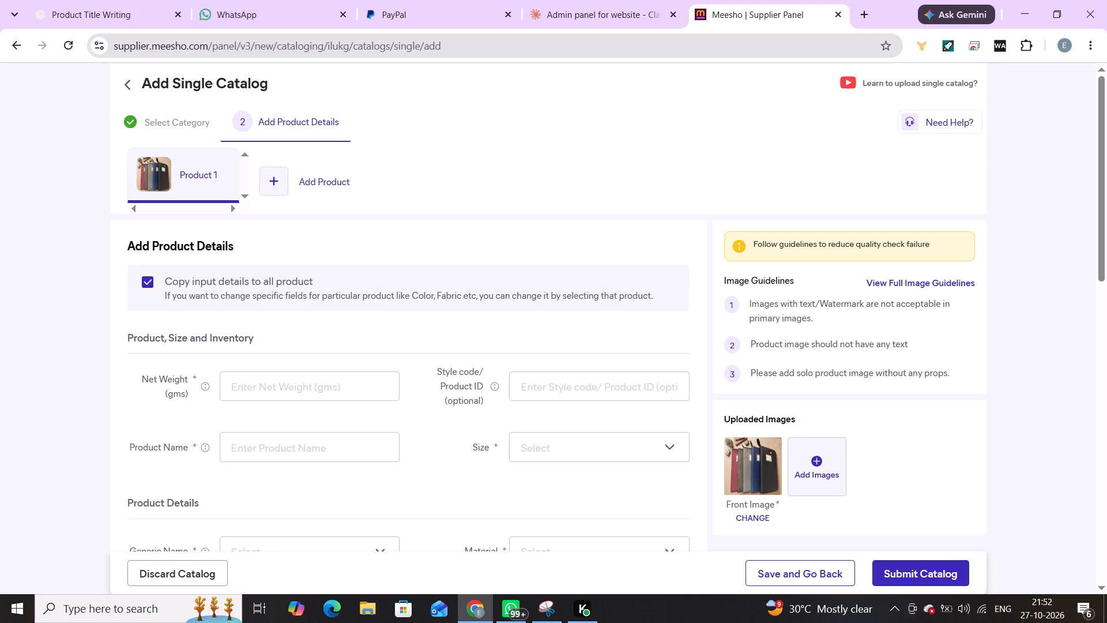
# Open the file selection for adding more images to Product 1 alongside its front image.
pyautogui.click(814, 452)
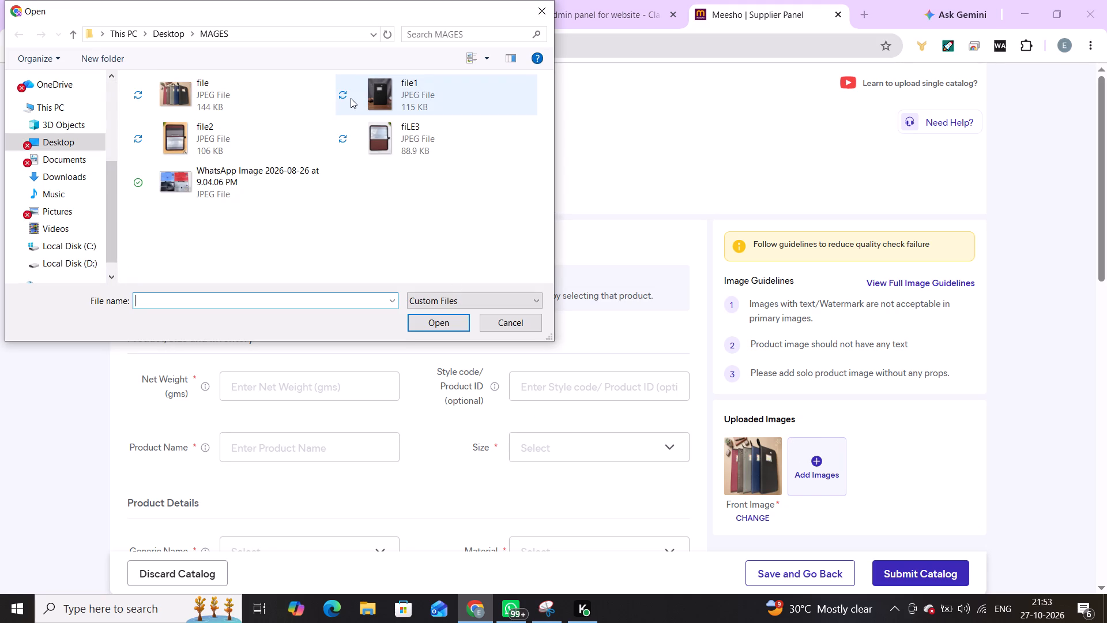
# Add file1, file2 and fiLE3 from the MAGES folder as the product's second, third and fourth images.
pyautogui.click(351, 98)
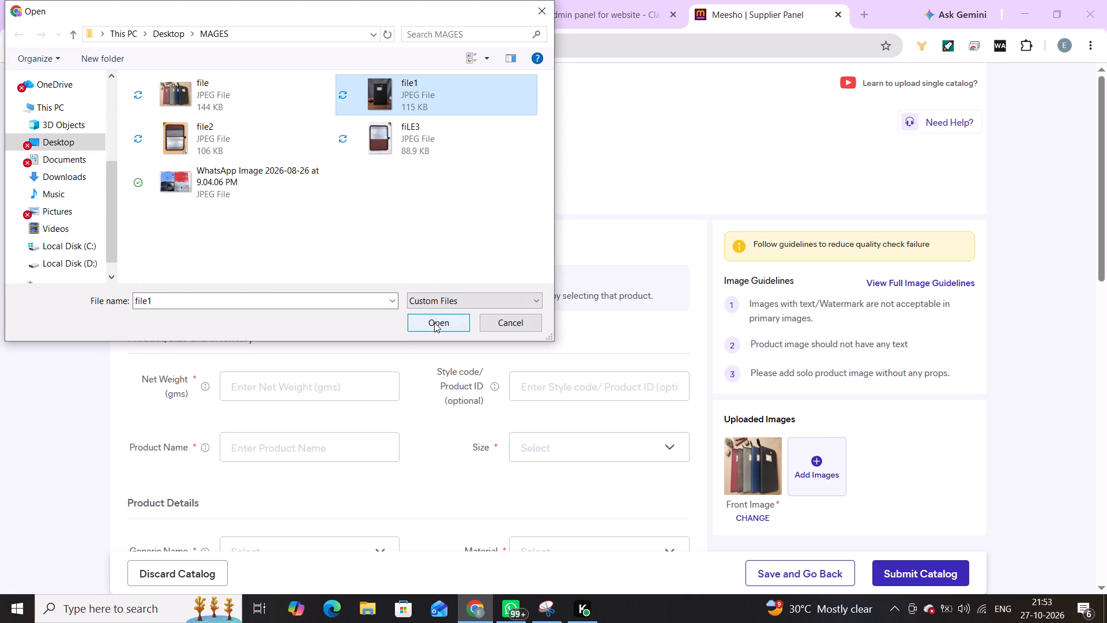
pyautogui.click(434, 322)
pyautogui.click(875, 486)
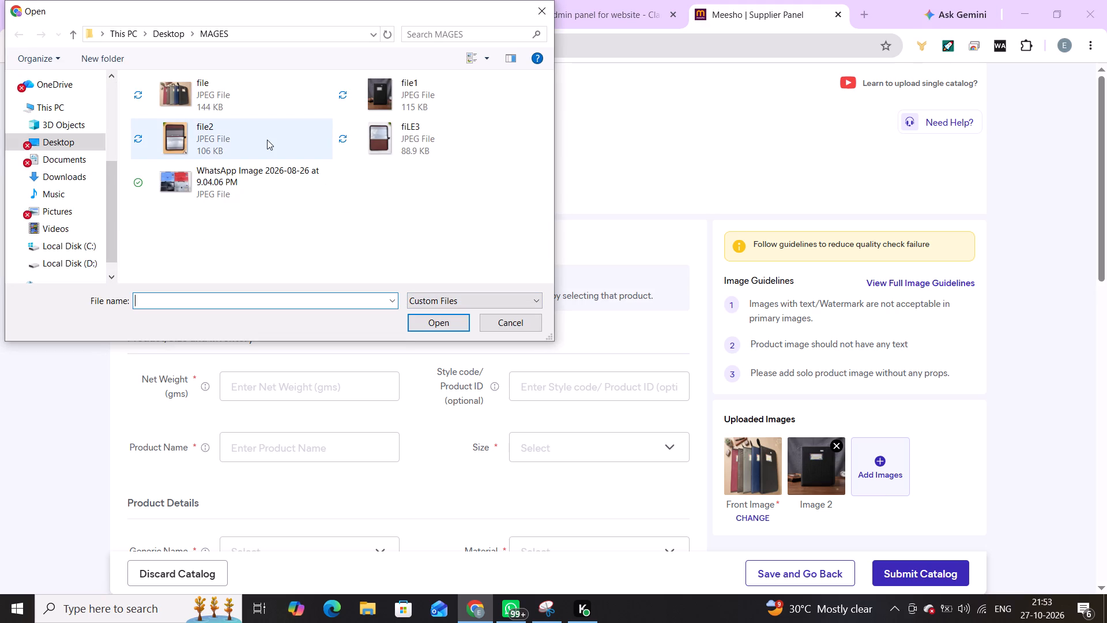
pyautogui.click(267, 140)
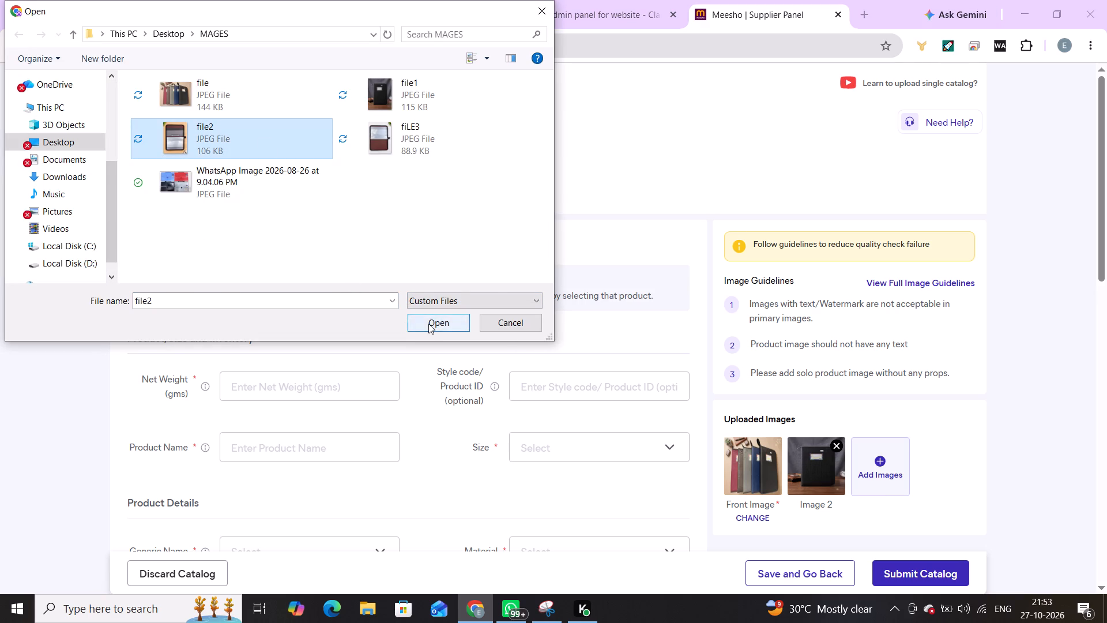
pyautogui.click(428, 324)
pyautogui.click(958, 474)
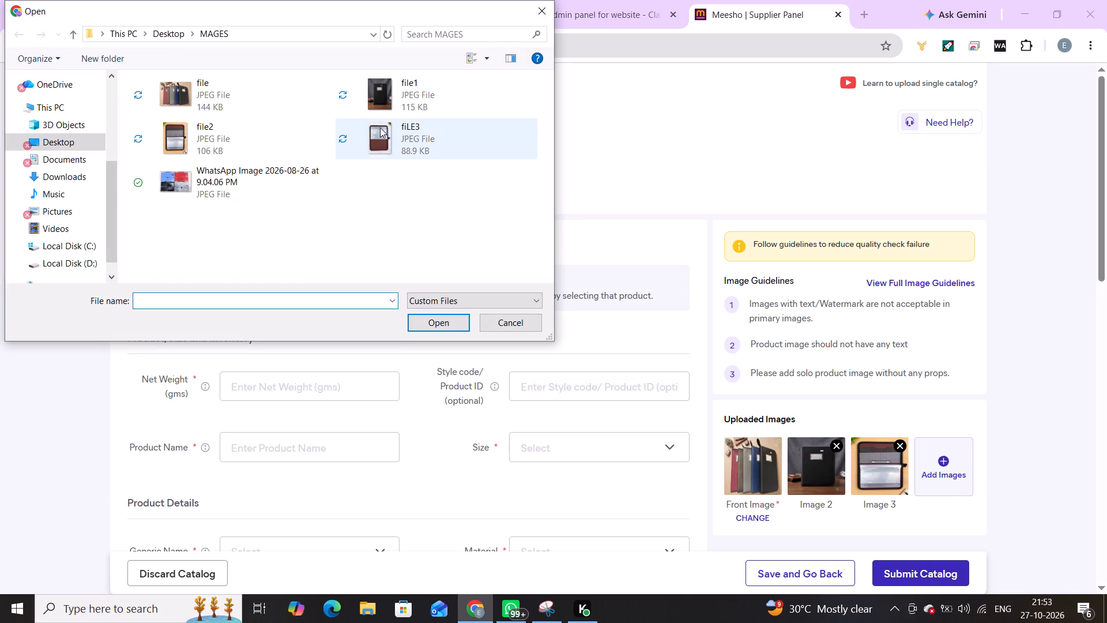
pyautogui.click(398, 136)
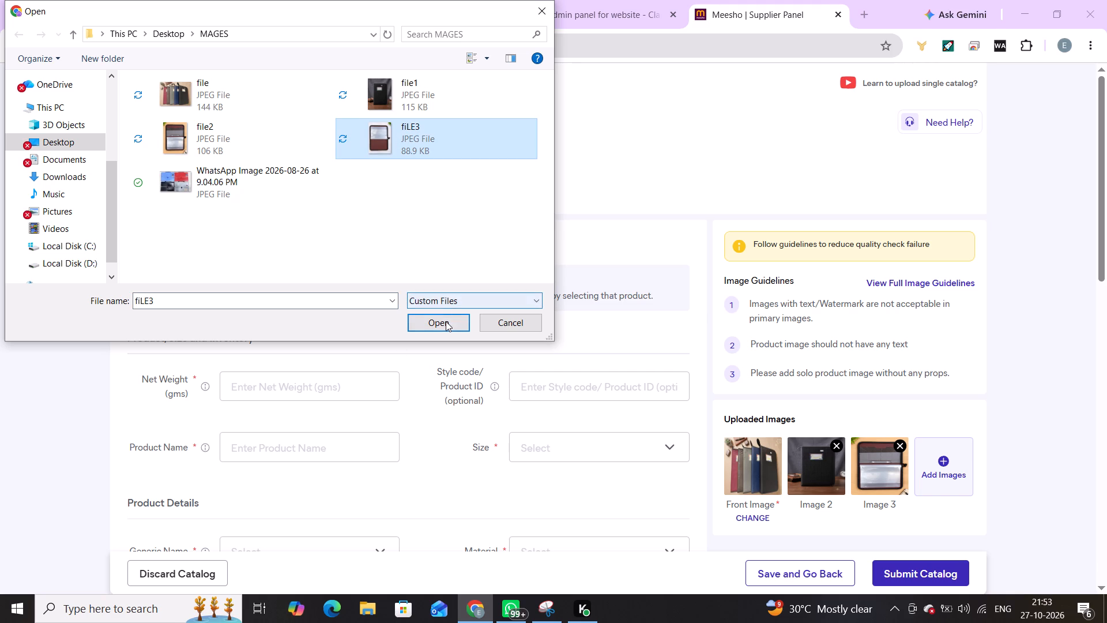
pyautogui.click(446, 321)
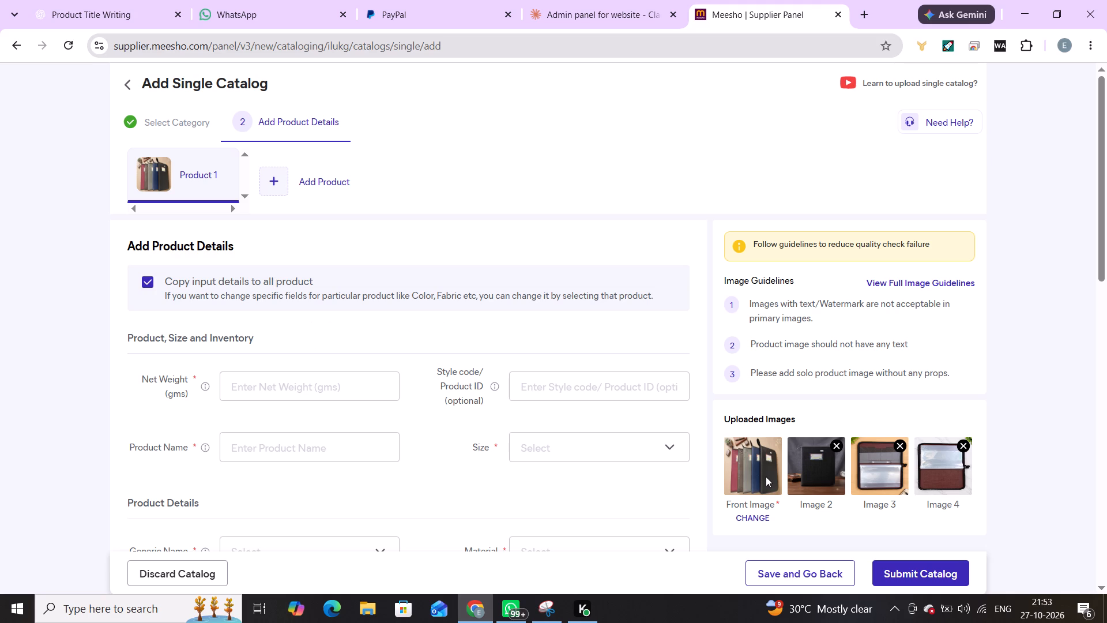
# Set the product's net weight to 40 gms.
pyautogui.scroll(-4, 1018, 468)
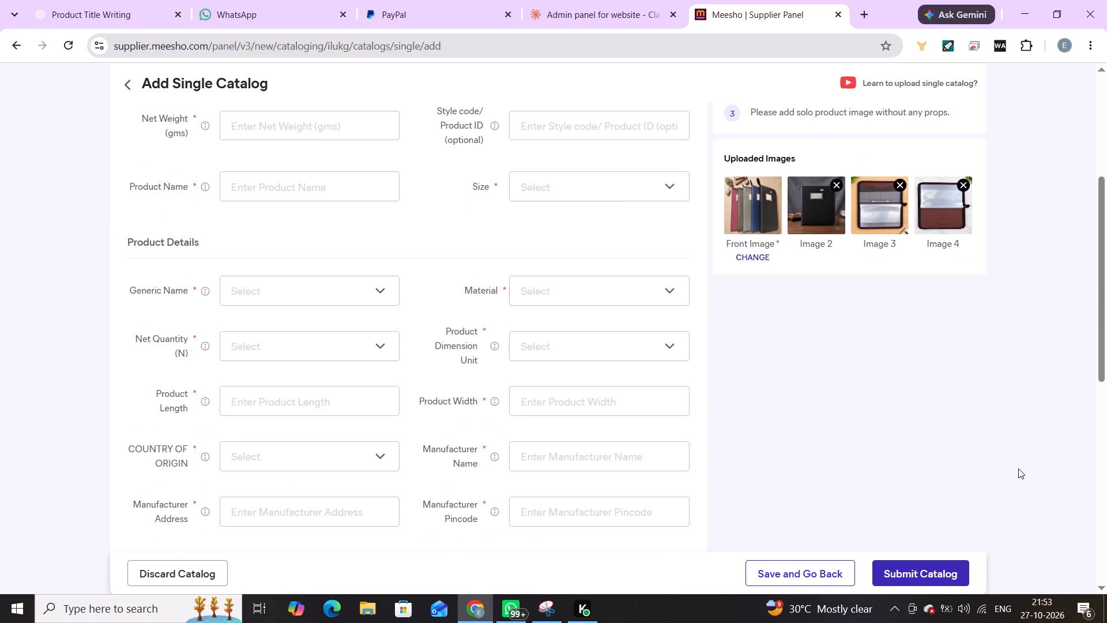
pyautogui.click(754, 405)
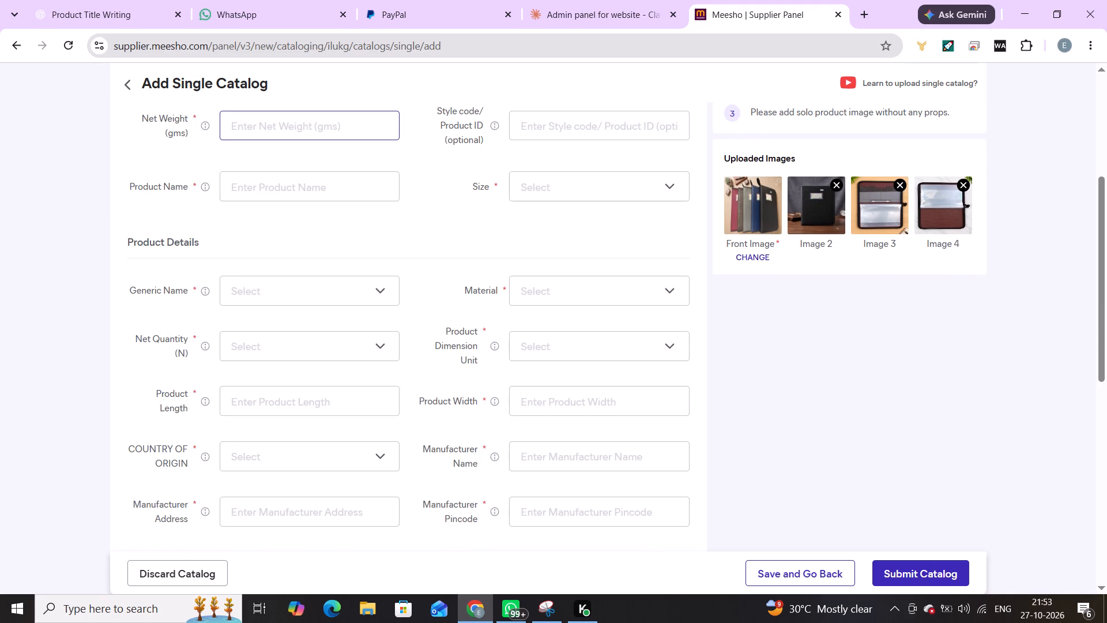
pyautogui.click(319, 136)
pyautogui.write('40')
pyautogui.press('Tab')
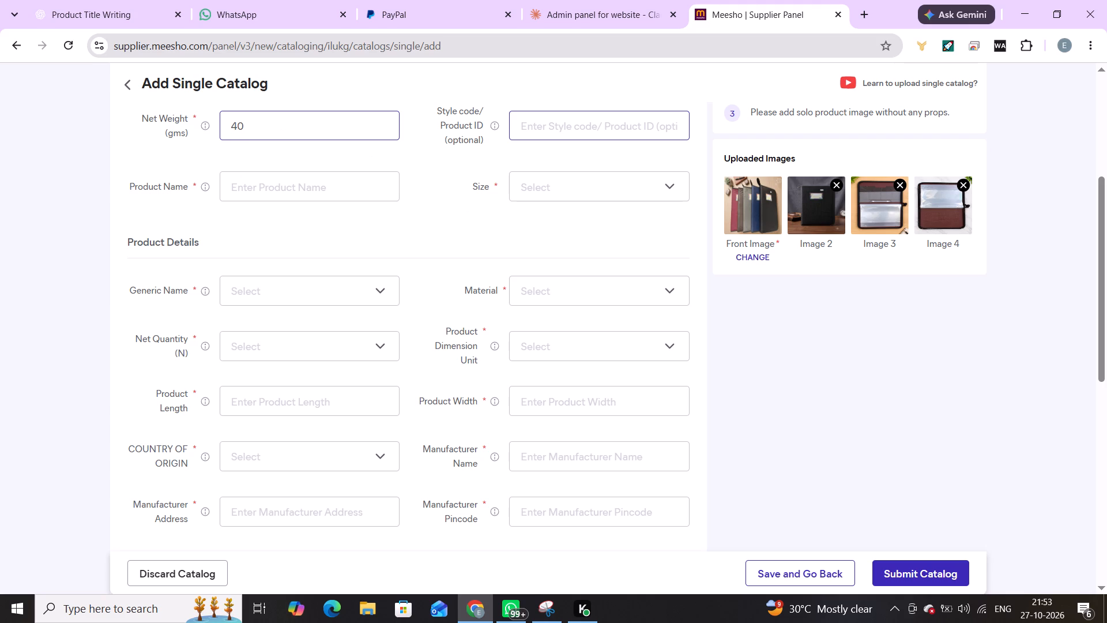
# Enter Permit file Folder Pack 20 as the product name, reusing the copied name and leaving the style code empty.
pyautogui.press('Tab')
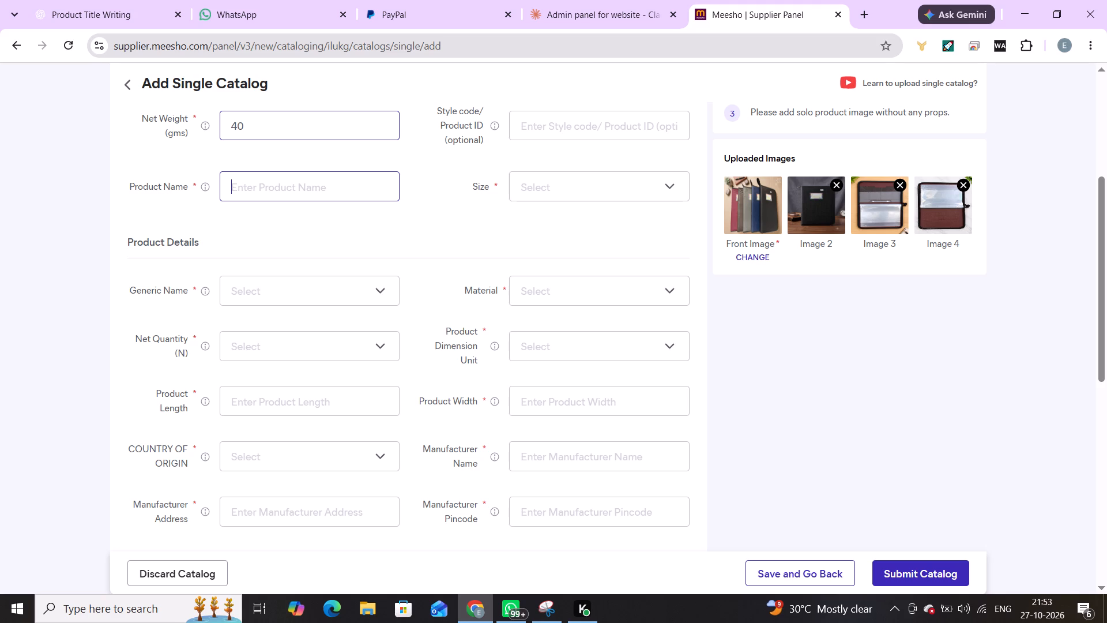
pyautogui.hotkey('ctrl', 'v')
pyautogui.press('space')
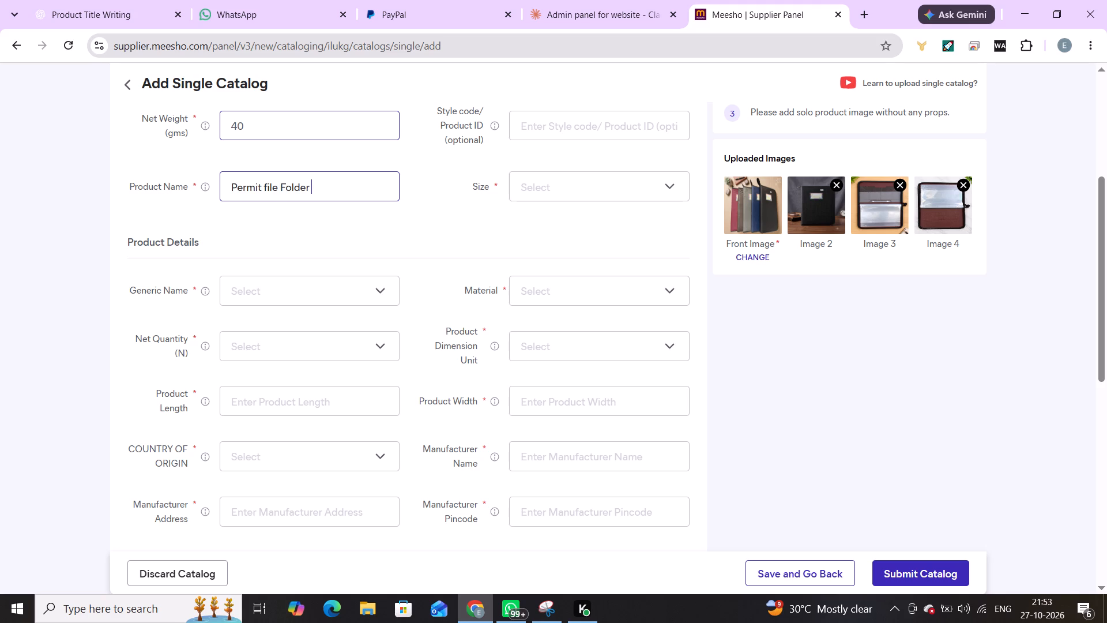
pyautogui.write('Paxk')
pyautogui.press('space')
pyautogui.press('BackSpace')
pyautogui.press('BackSpace')
pyautogui.press('BackSpace')
pyautogui.write('ck')
pyautogui.press('space')
pyautogui.write('20')
pyautogui.press('space')
pyautogui.press('BackSpace')
pyautogui.press('Tab')
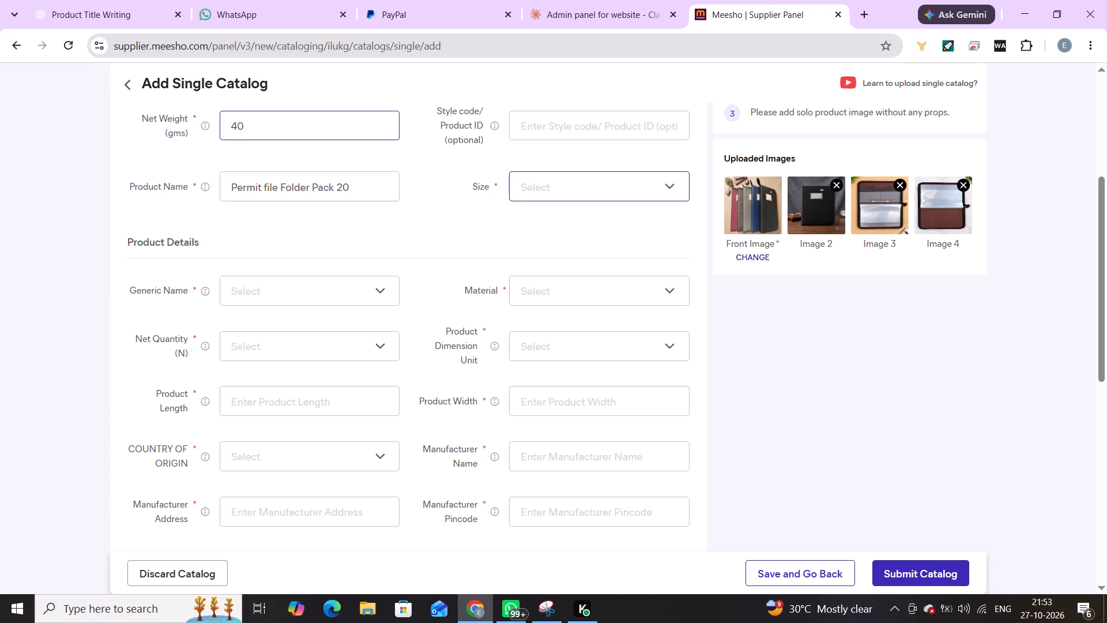
# Set the product's size to Free Size and apply it.
pyautogui.click(578, 193)
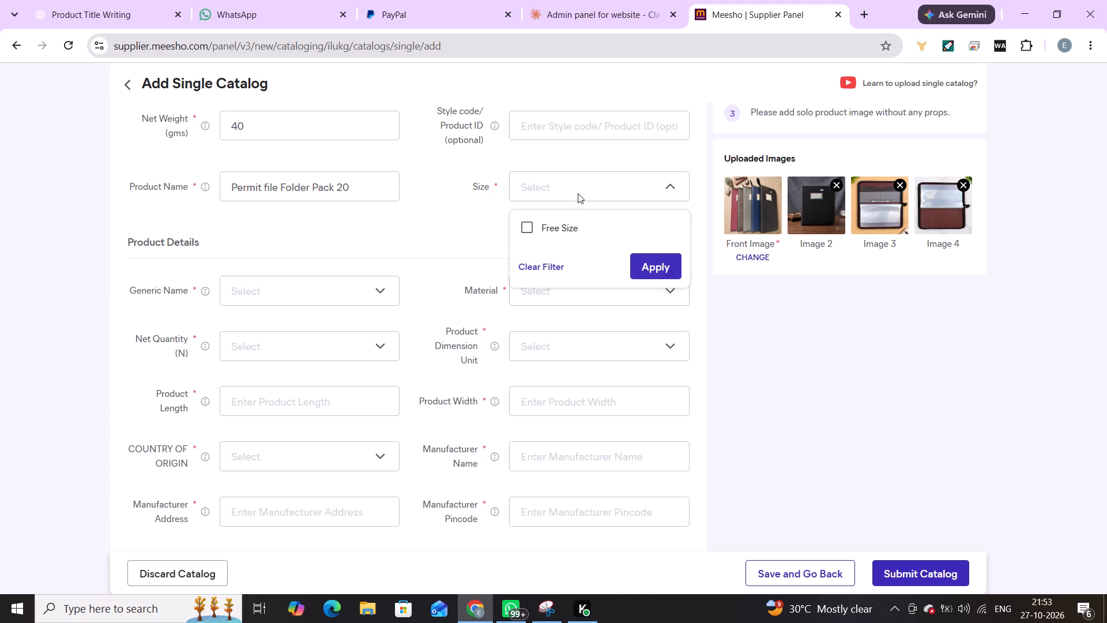
pyautogui.click(604, 232)
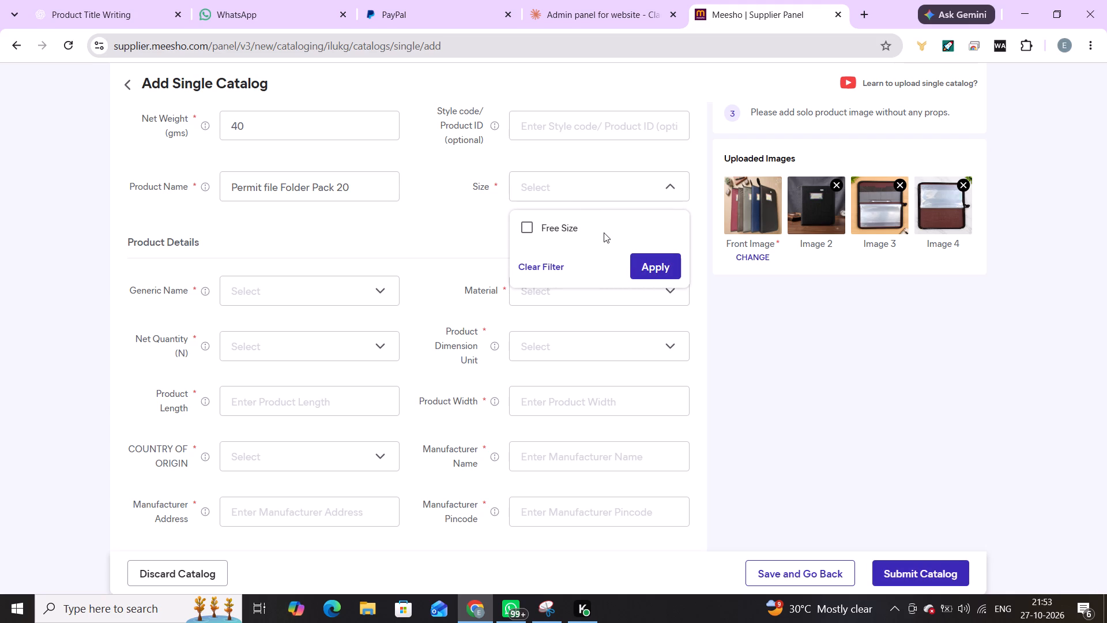
pyautogui.click(523, 231)
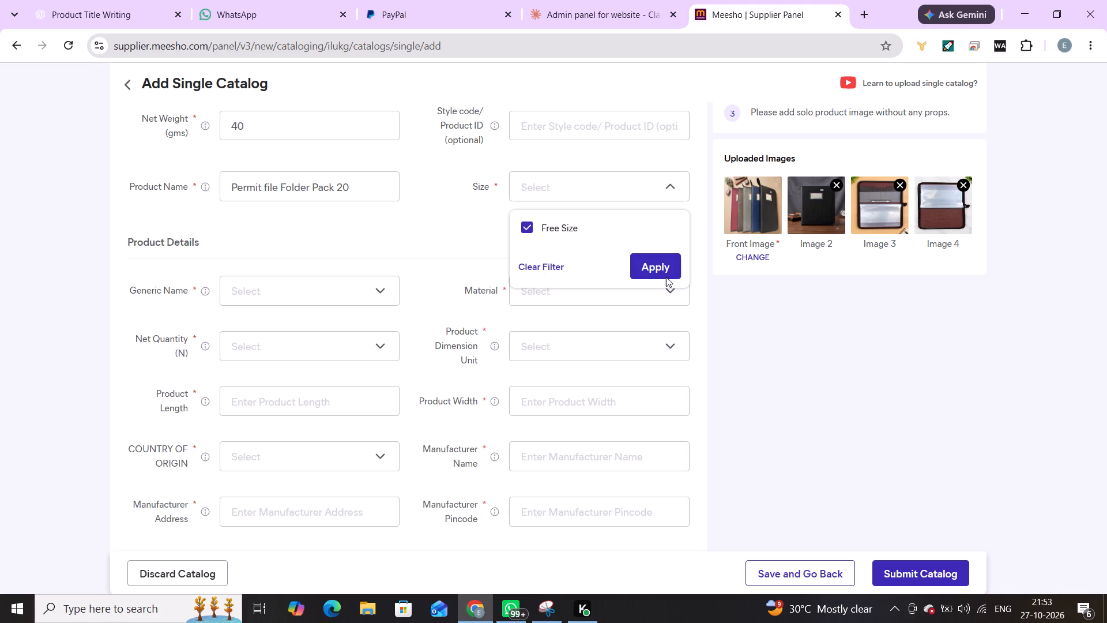
pyautogui.click(660, 265)
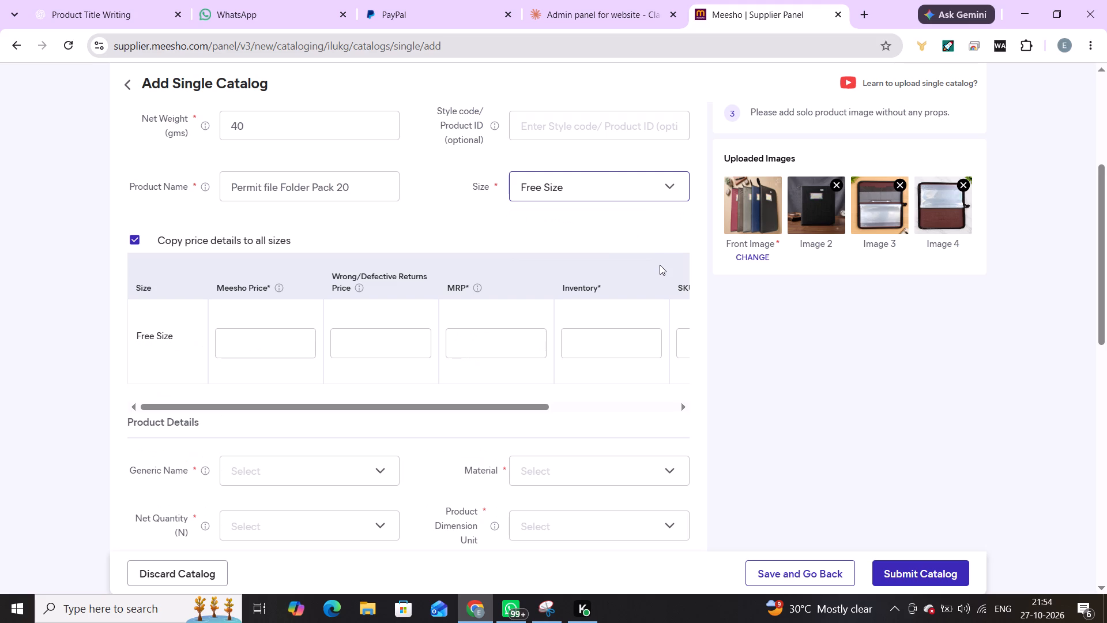
# Start entering the Meesho price for the Free Size row.
pyautogui.click(261, 348)
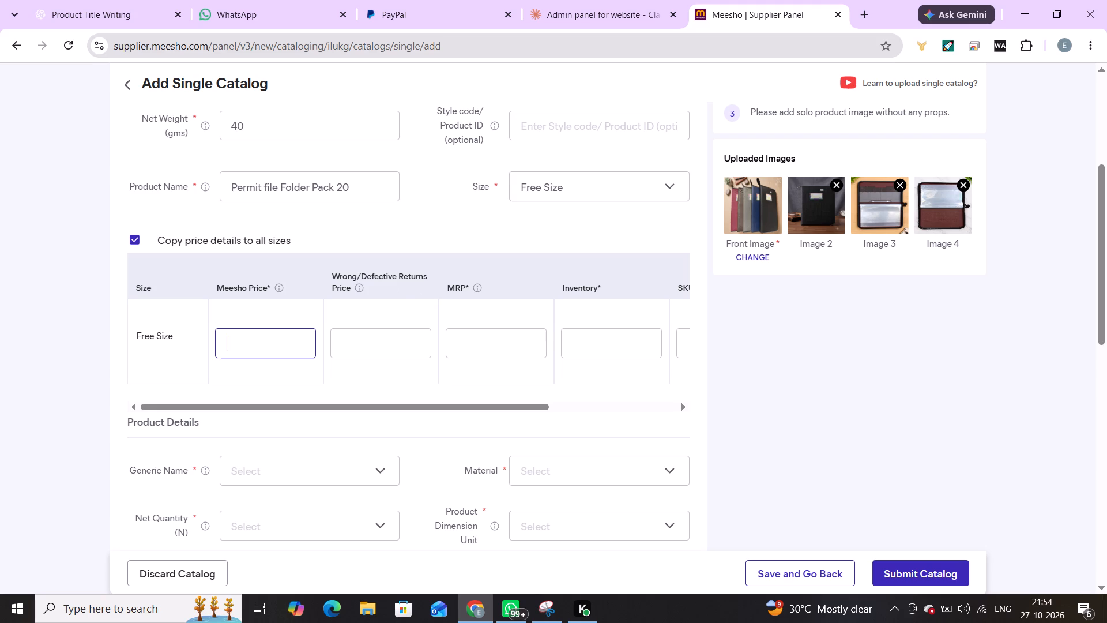
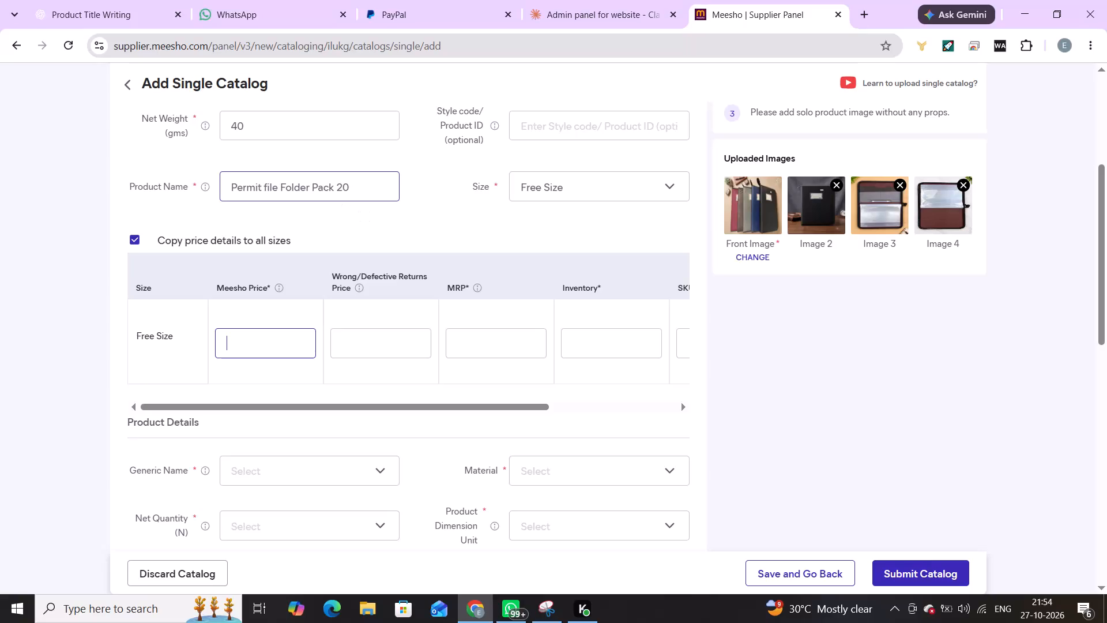
# Delete the extra trailing character at the end of the product name so it reads Permit file Folder Pack 20.
pyautogui.click(345, 187)
pyautogui.press('Right')
pyautogui.press('BackSpace')
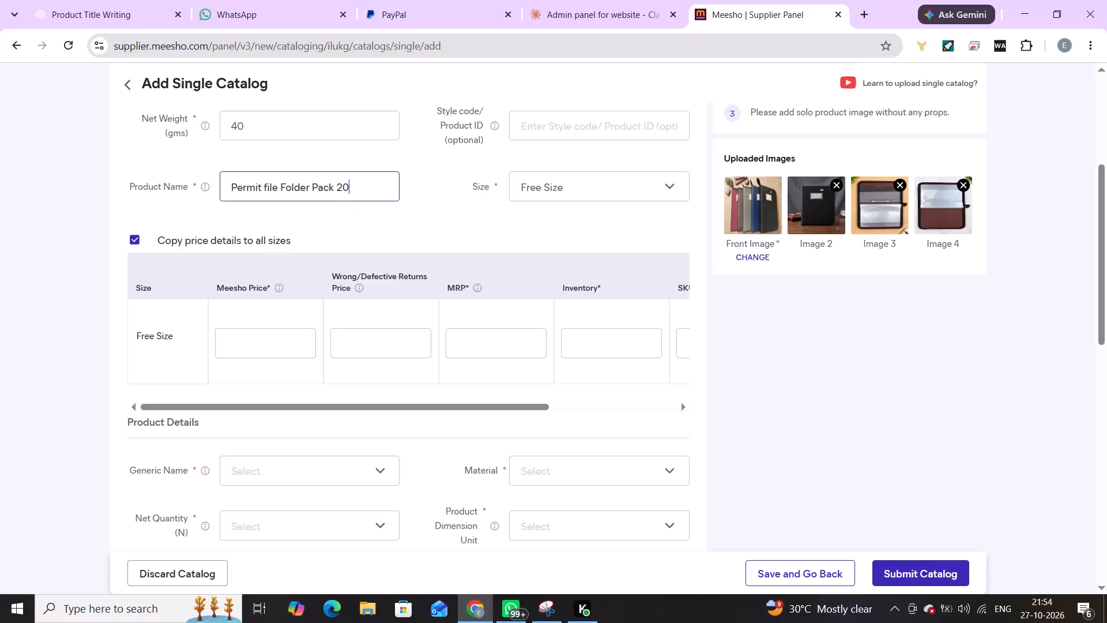
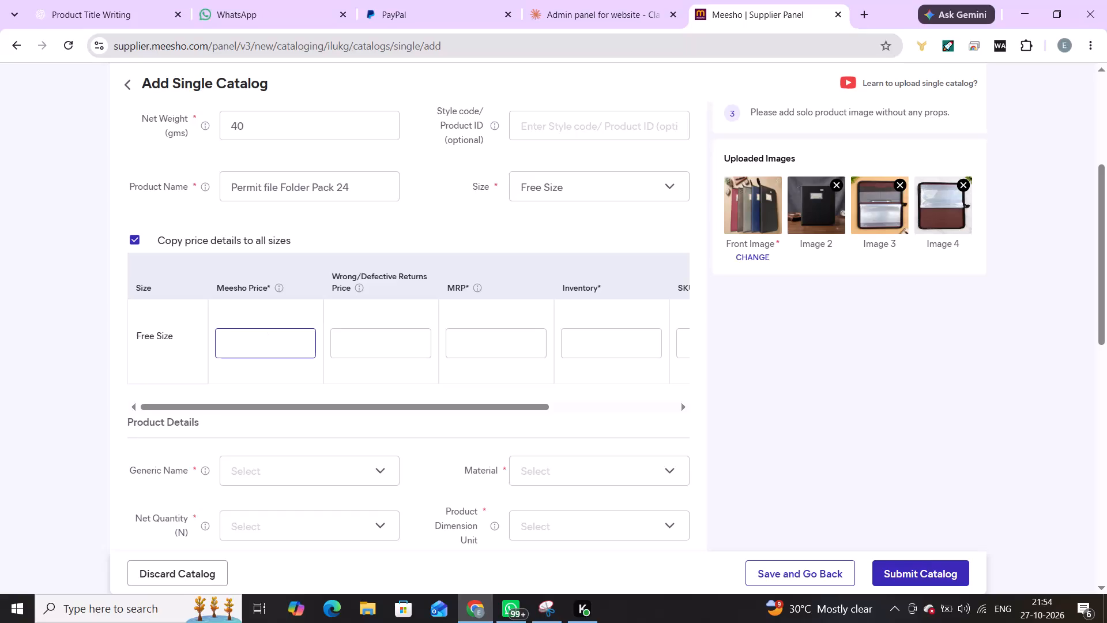
# Set the Free Size Meesho price to 194, wrong/defective returns price to 185, MRP to 245 and inventory to 100.
pyautogui.click(263, 343)
pyautogui.write('194')
pyautogui.press('Tab')
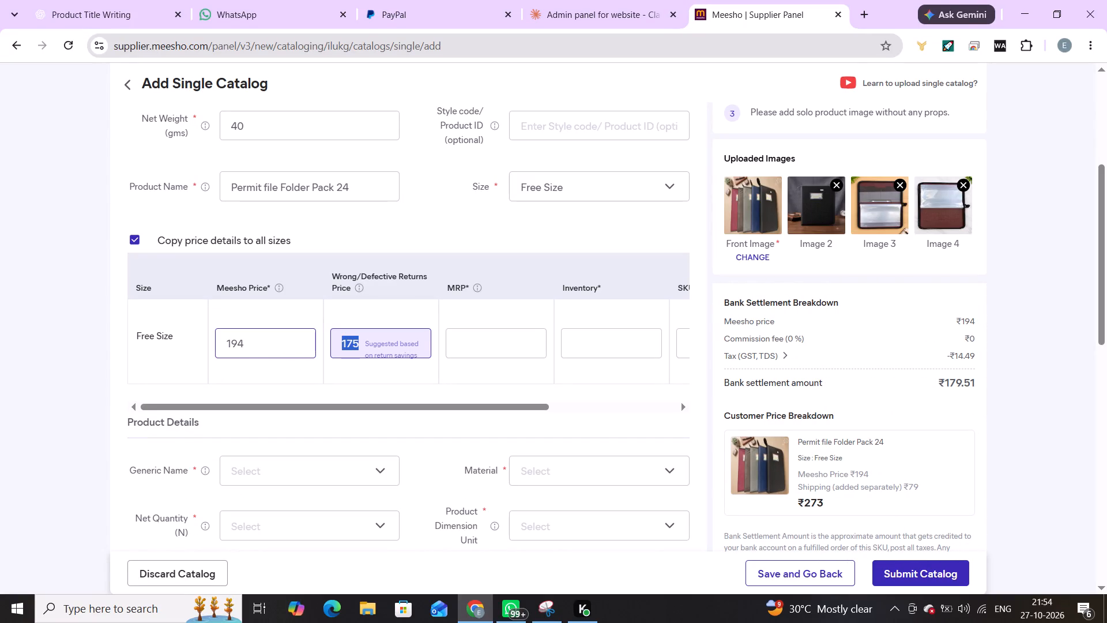
pyautogui.write('185')
pyautogui.press('Tab')
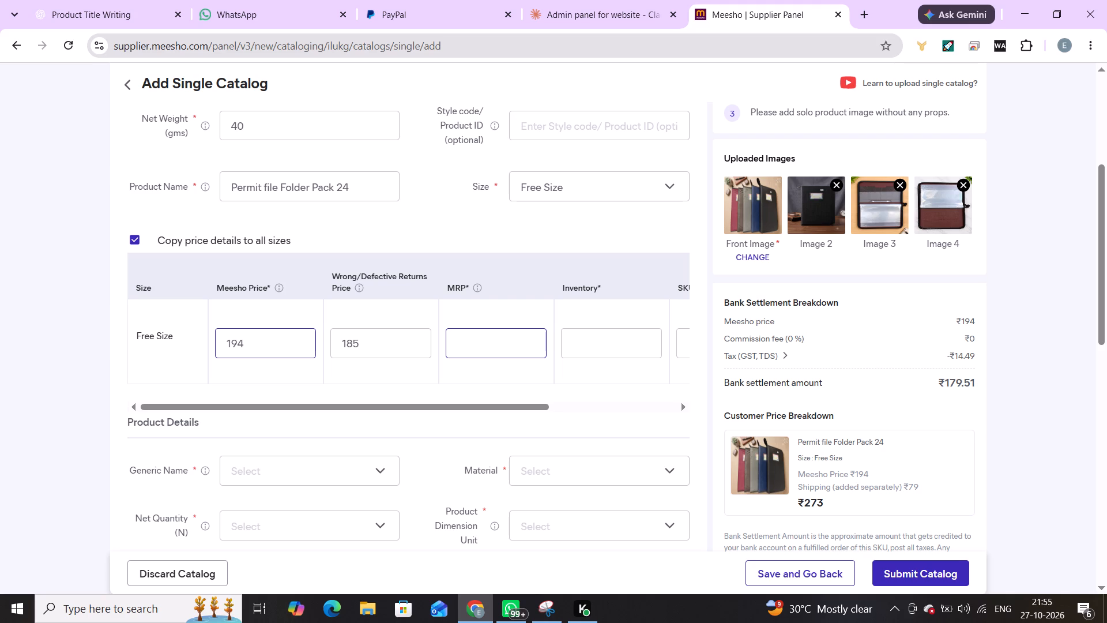
pyautogui.press('2')
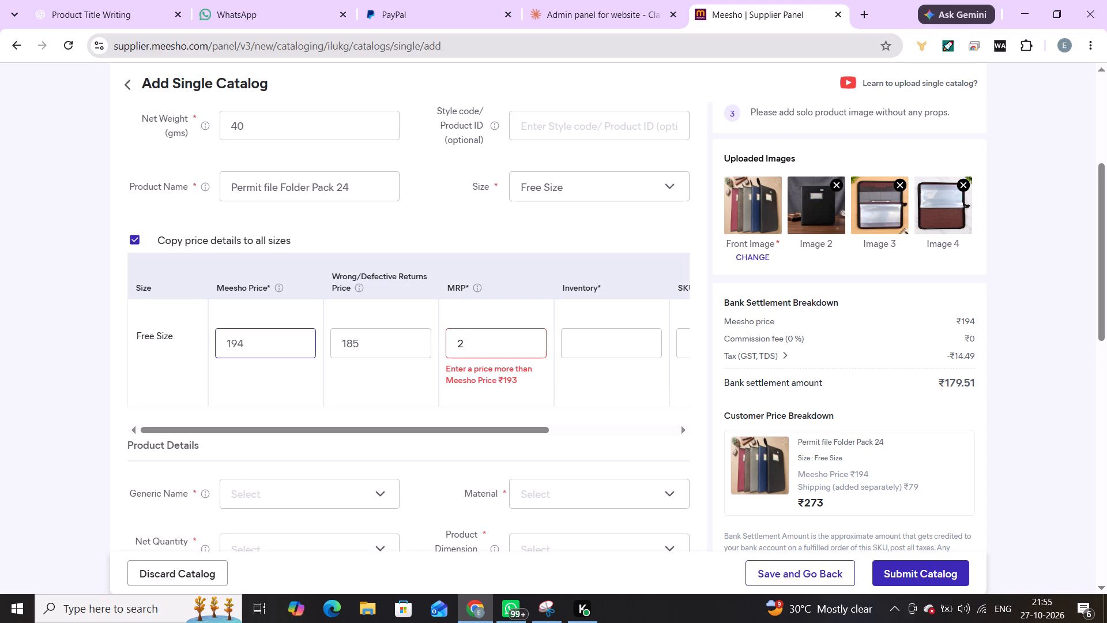
pyautogui.write('45')
pyautogui.press('Tab')
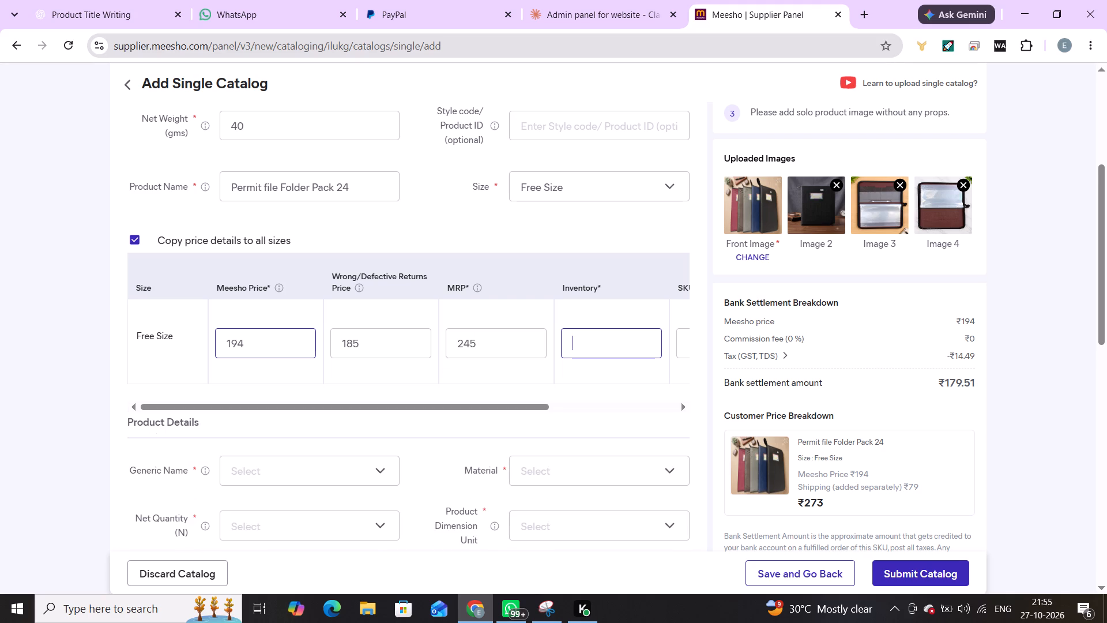
pyautogui.press('1')
pyautogui.write('001')
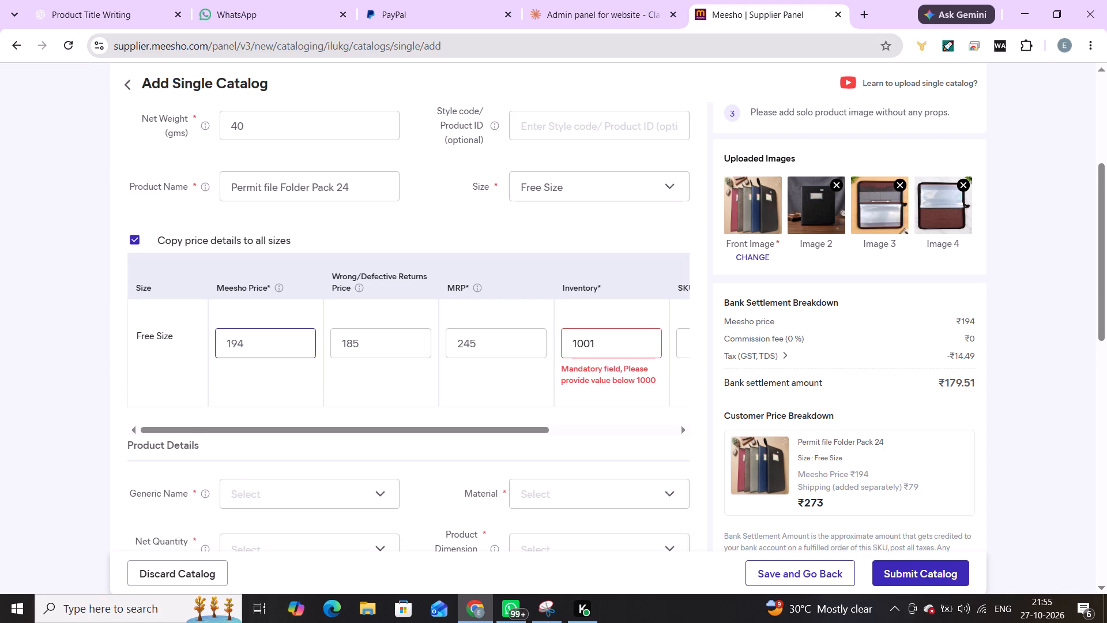
pyautogui.press('Insert')
pyautogui.press('BackSpace')
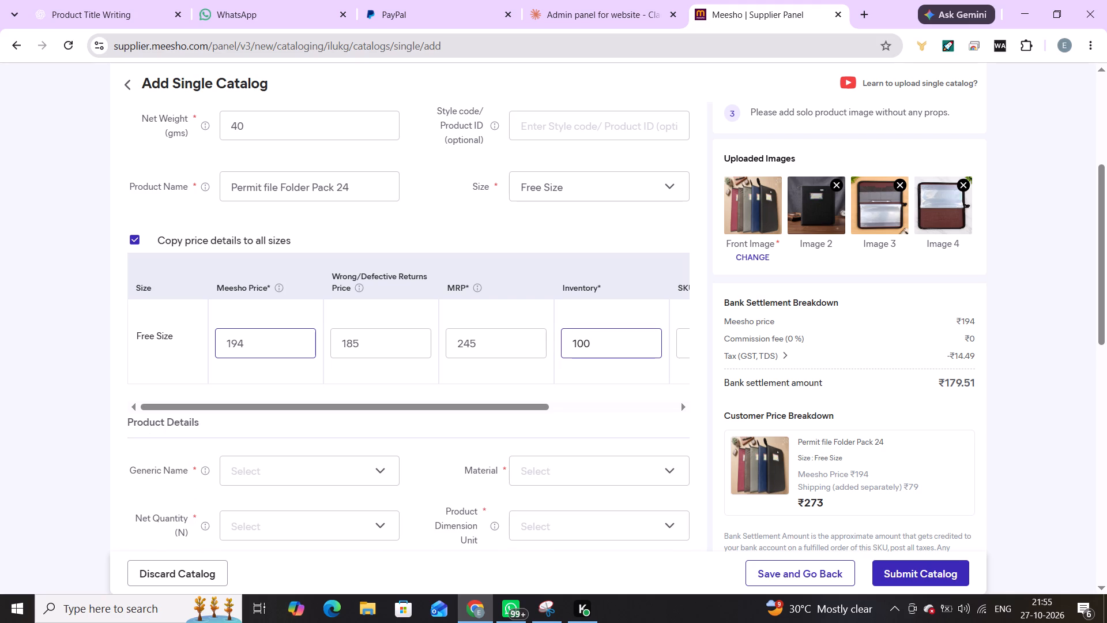
pyautogui.moveTo(201, 340); pyautogui.dragTo(2, 459)
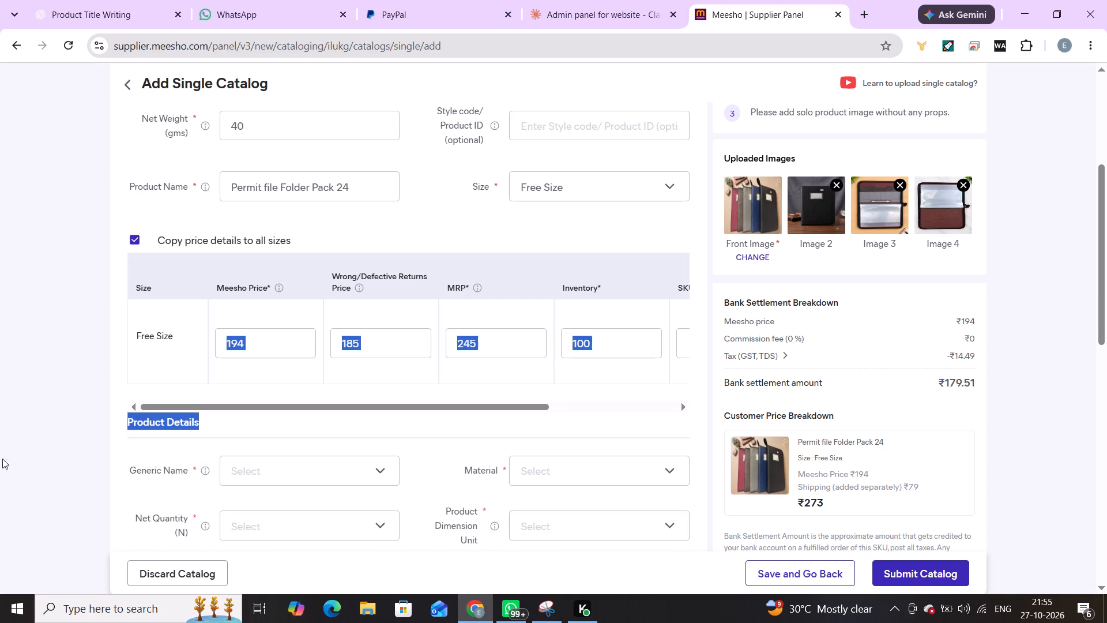
pyautogui.moveTo(2, 459); pyautogui.dragTo(2, 455)
# Set the generic name to File Folders, the material to Leather and the net quantity to 1.
pyautogui.click(223, 470)
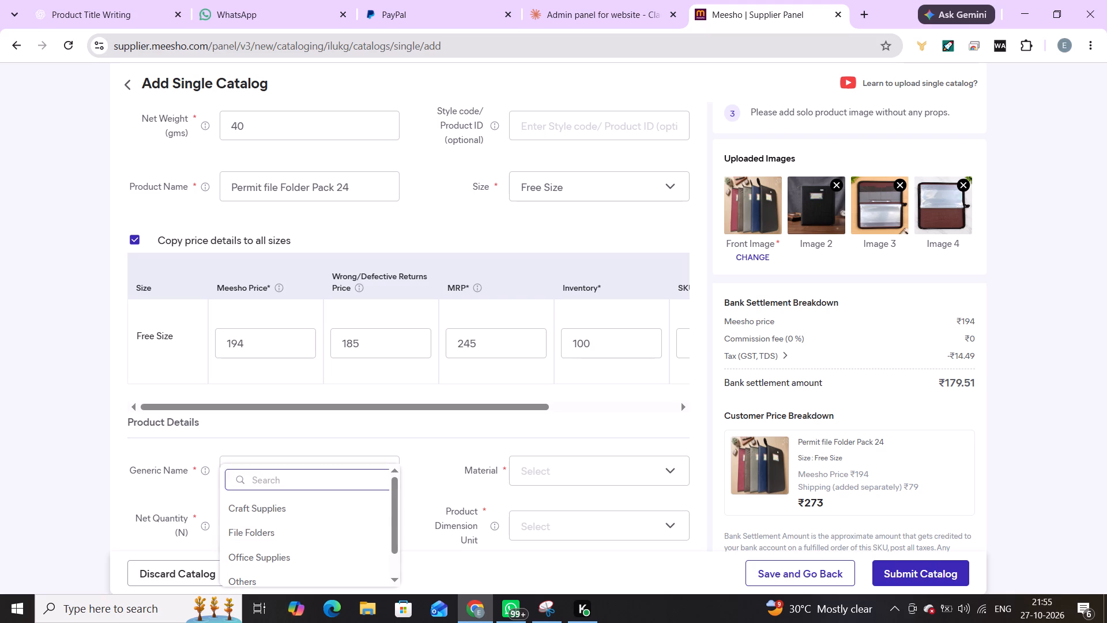
pyautogui.click(278, 534)
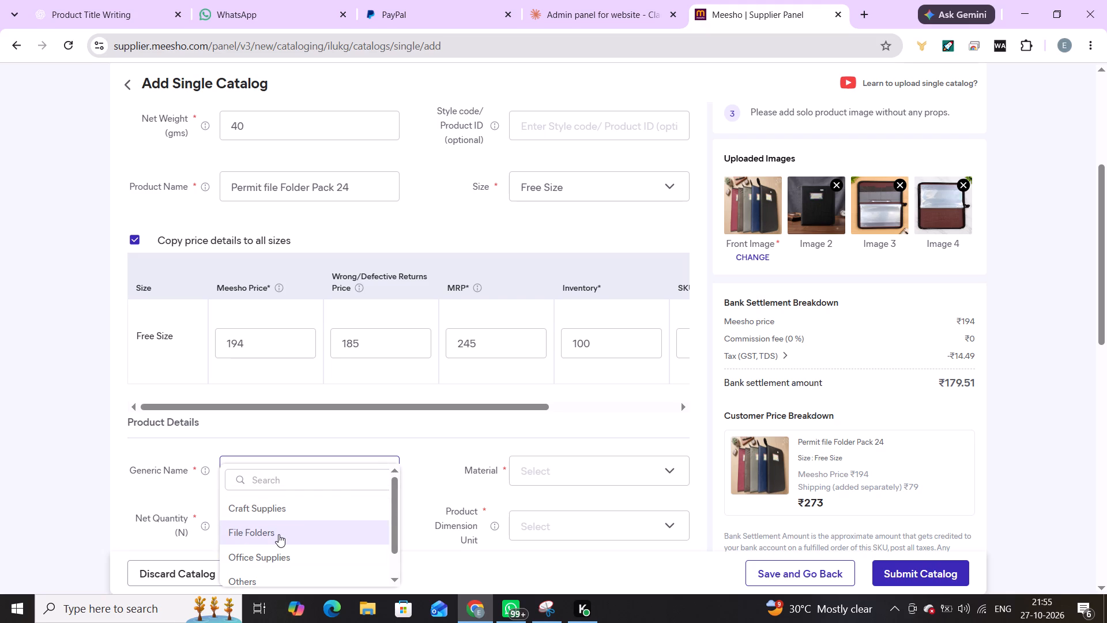
pyautogui.click(589, 472)
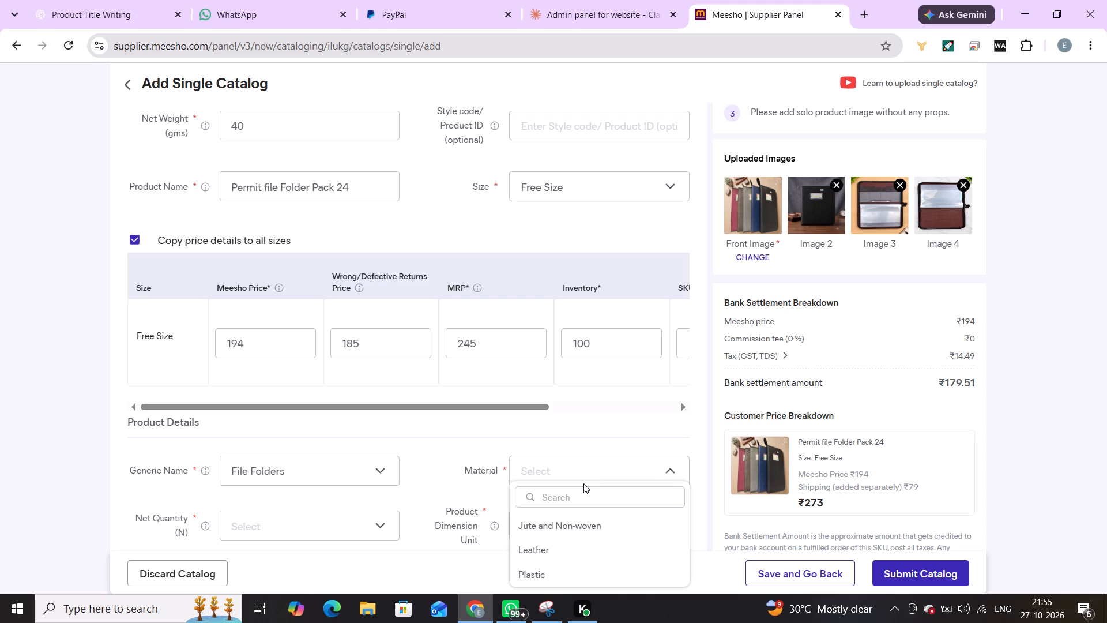
pyautogui.click(566, 553)
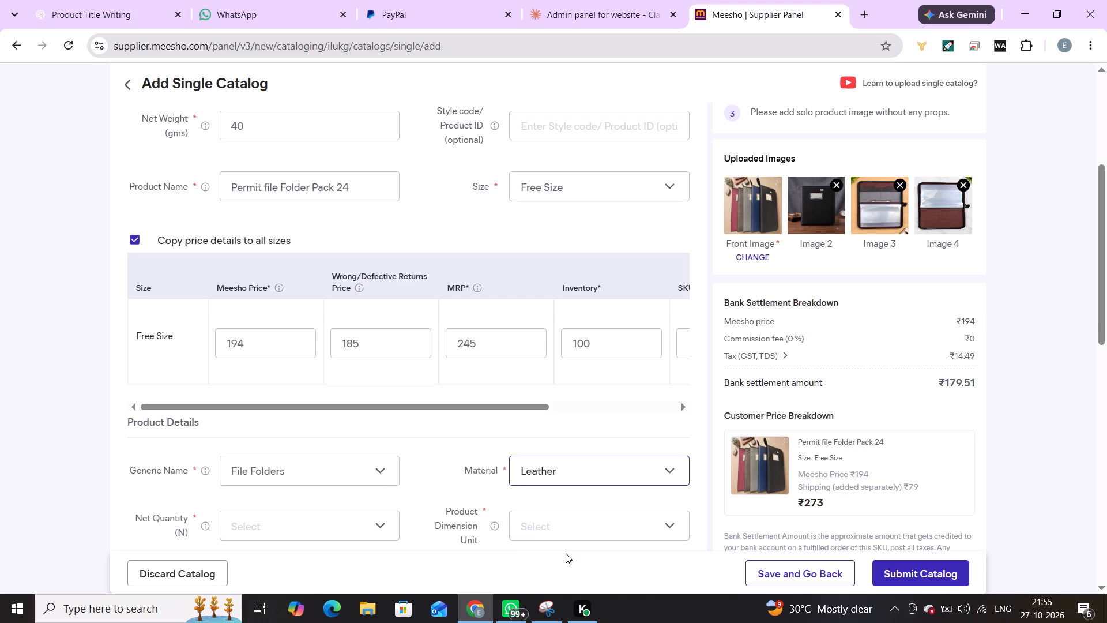
pyautogui.click(347, 524)
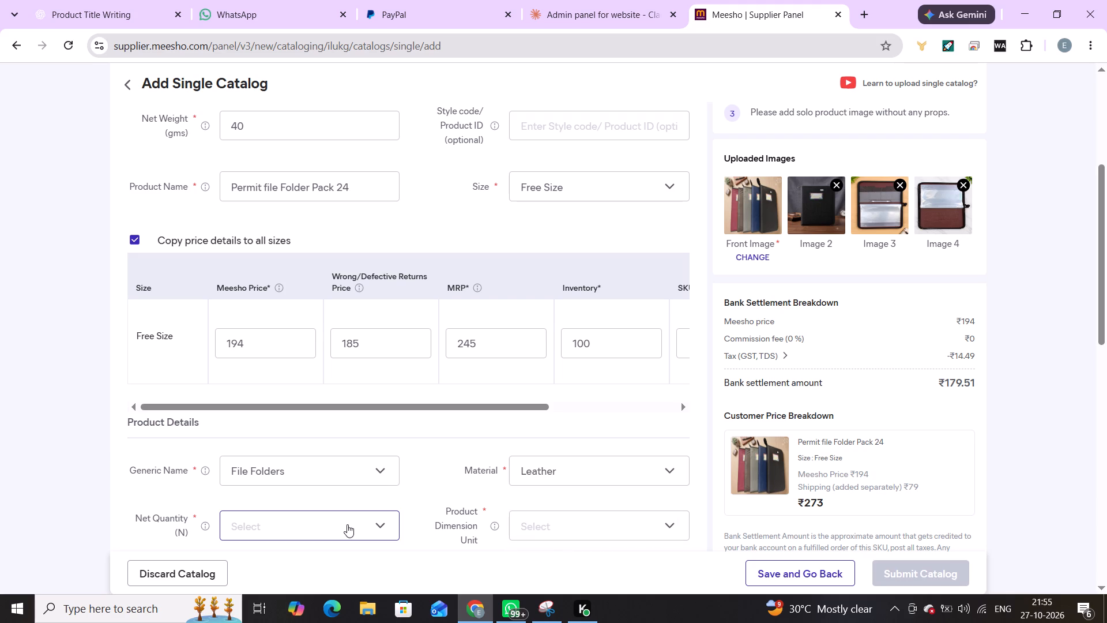
pyautogui.click(306, 507)
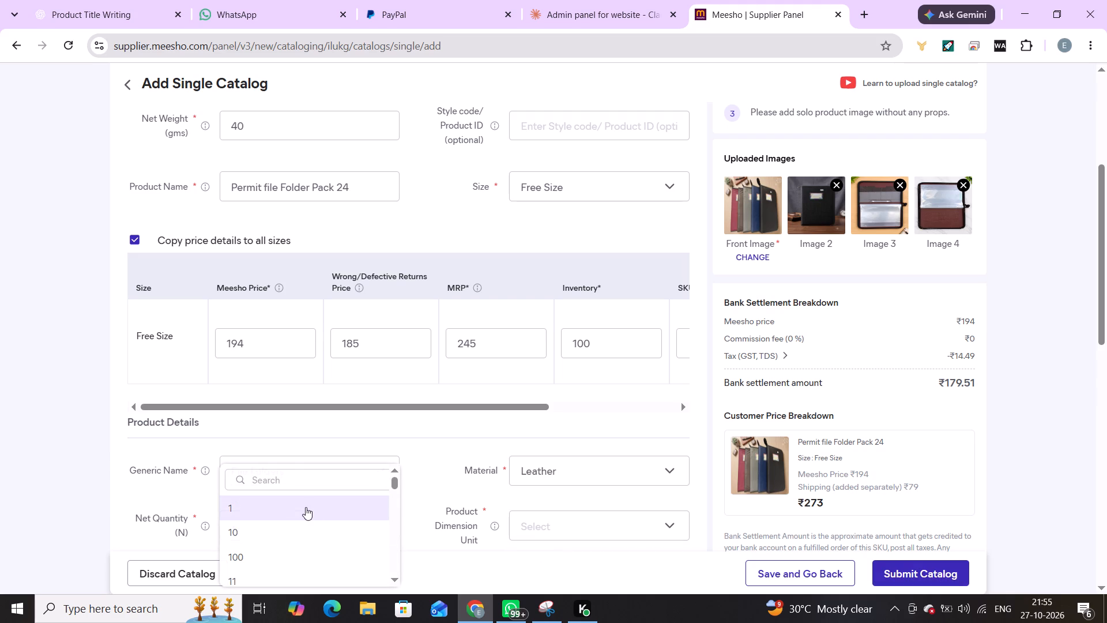
# Set the product dimensions in cm with a length of 40 and a width of 30.
pyautogui.click(615, 527)
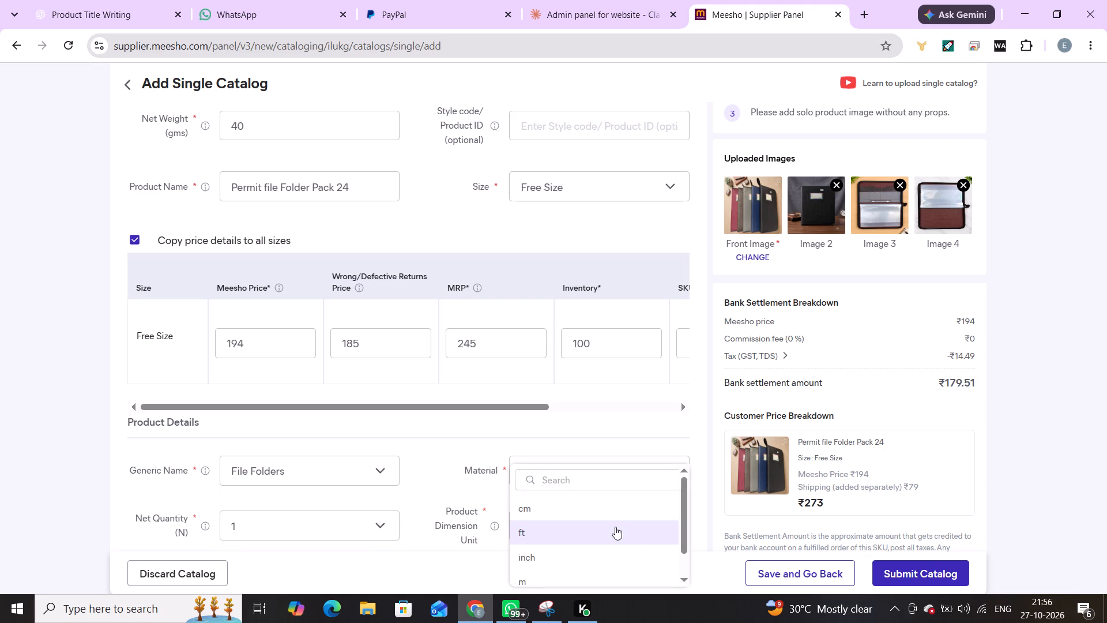
pyautogui.click(551, 510)
pyautogui.scroll(-2, 430, 502)
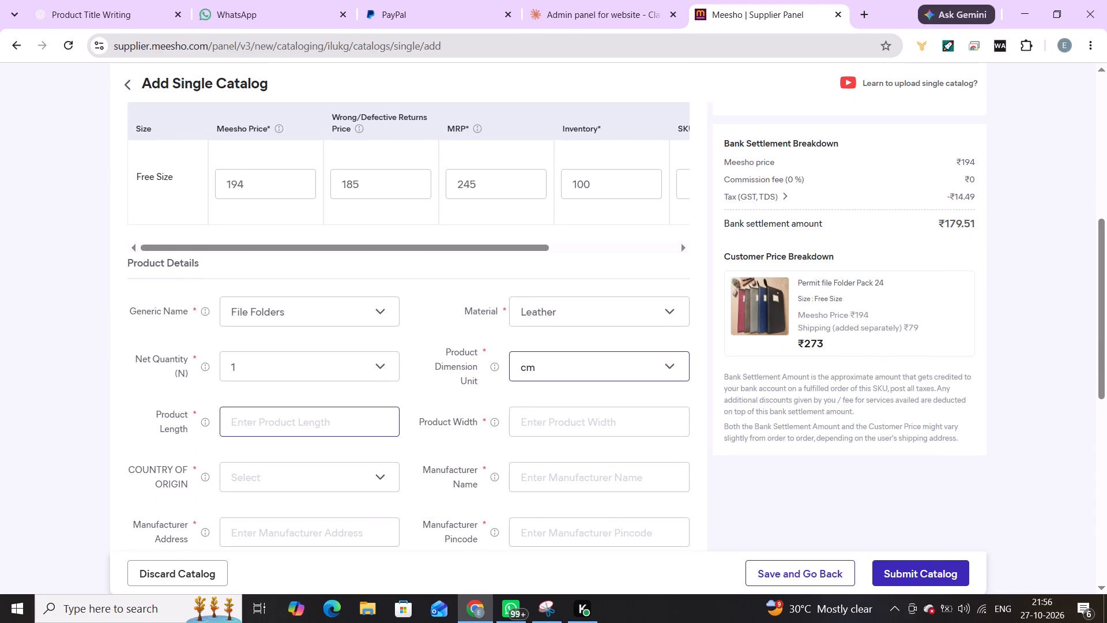
pyautogui.click(281, 425)
pyautogui.click(332, 469)
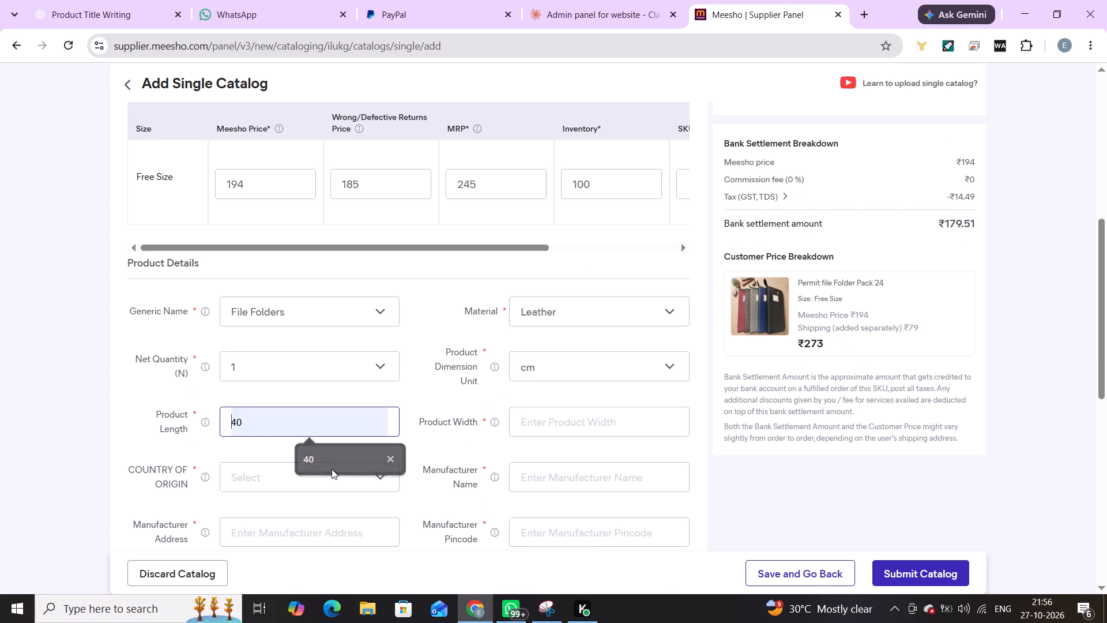
pyautogui.click(534, 422)
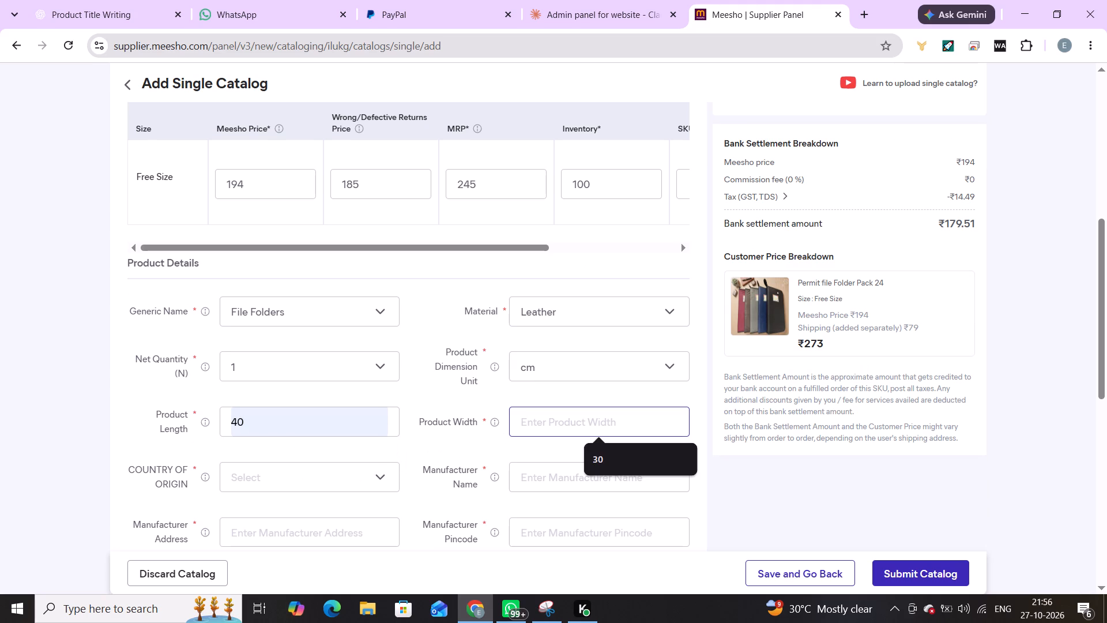
pyautogui.click(600, 460)
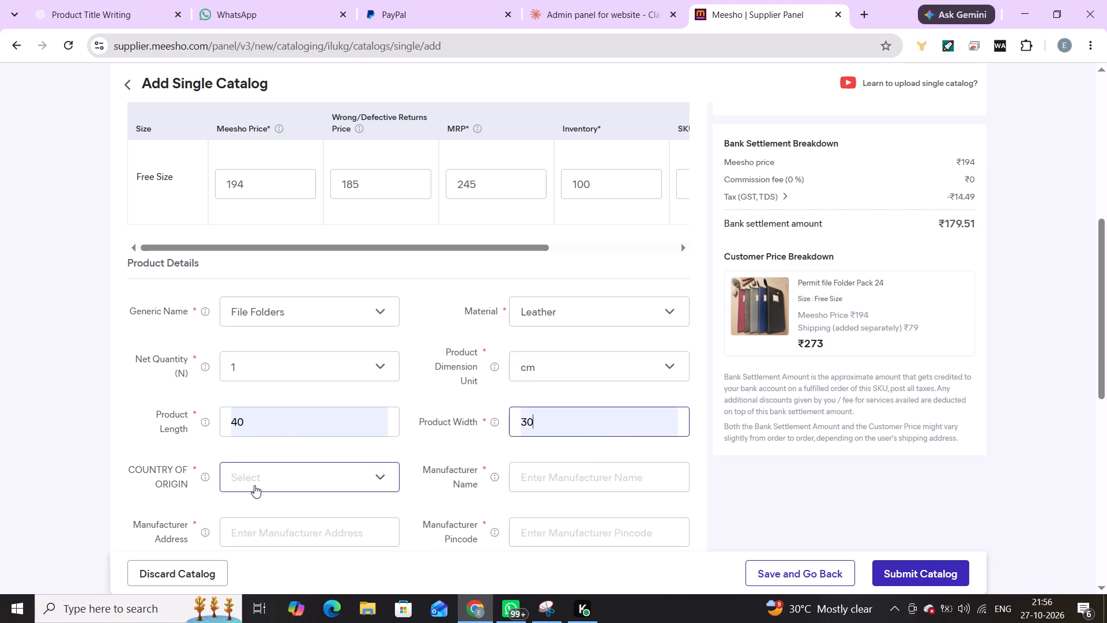
# Set the country of origin to India and complete the manufacturer details with the name APS File, its address and pincode.
pyautogui.click(254, 485)
pyautogui.click(258, 505)
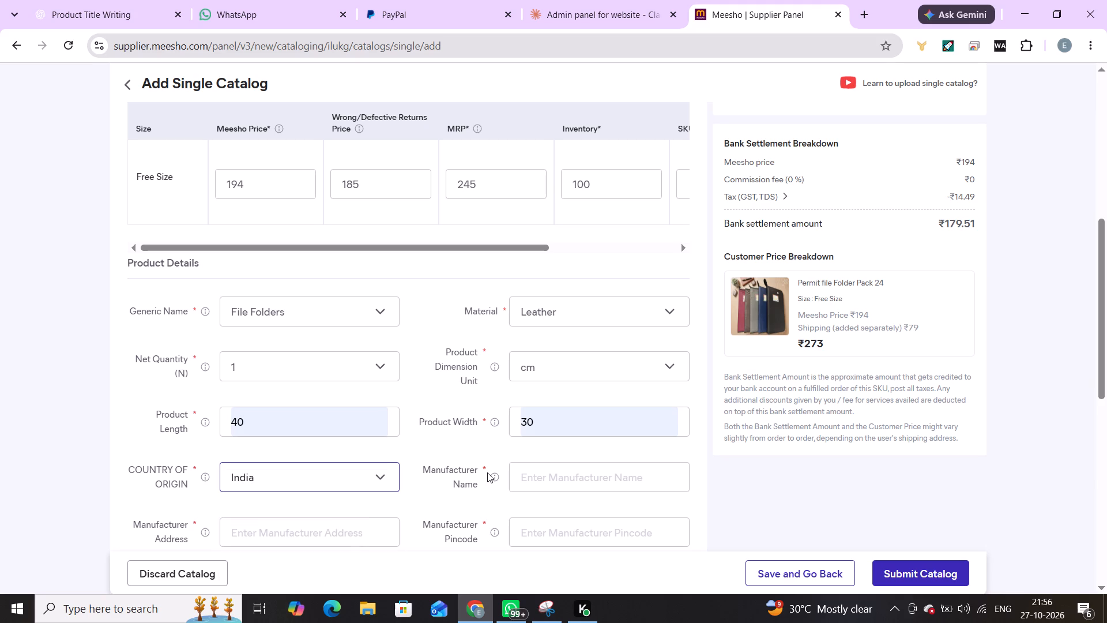
pyautogui.click(535, 484)
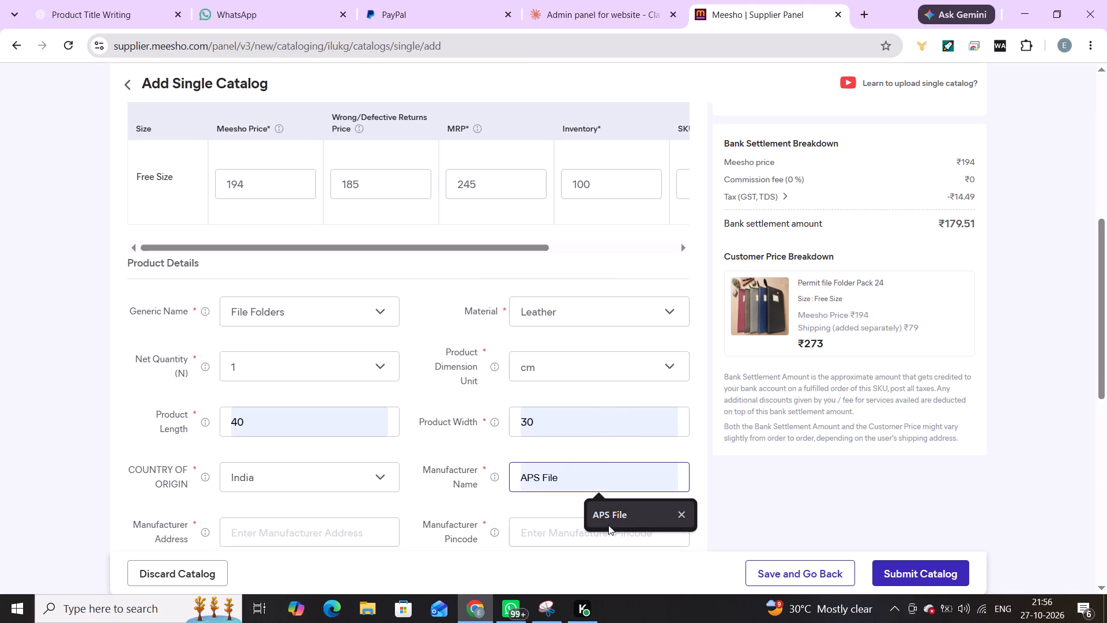
pyautogui.click(608, 525)
pyautogui.click(335, 543)
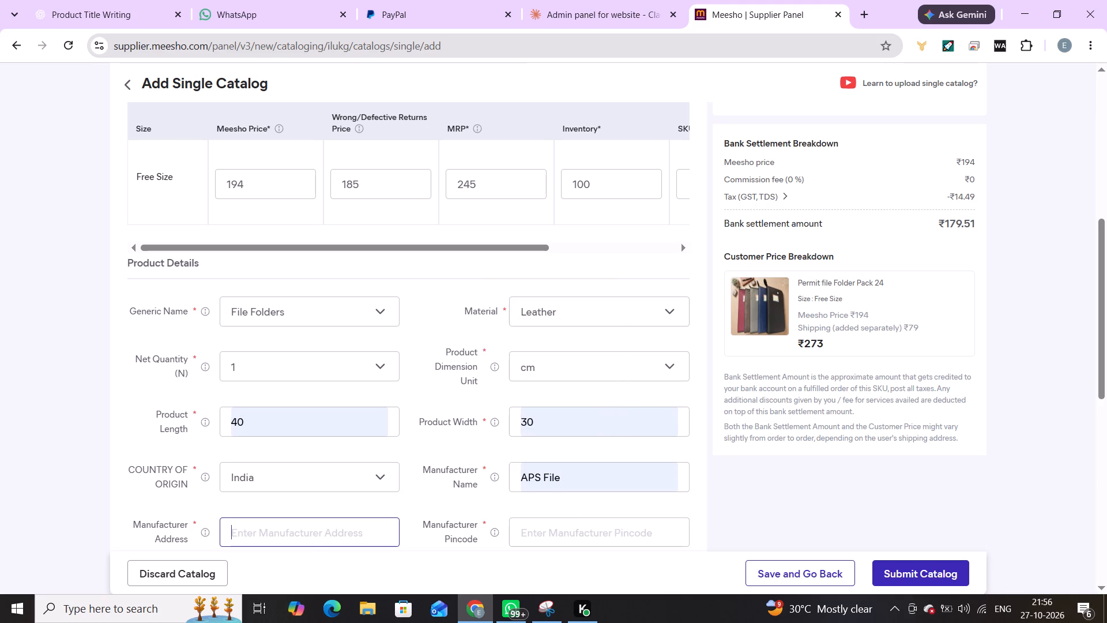
pyautogui.click(351, 571)
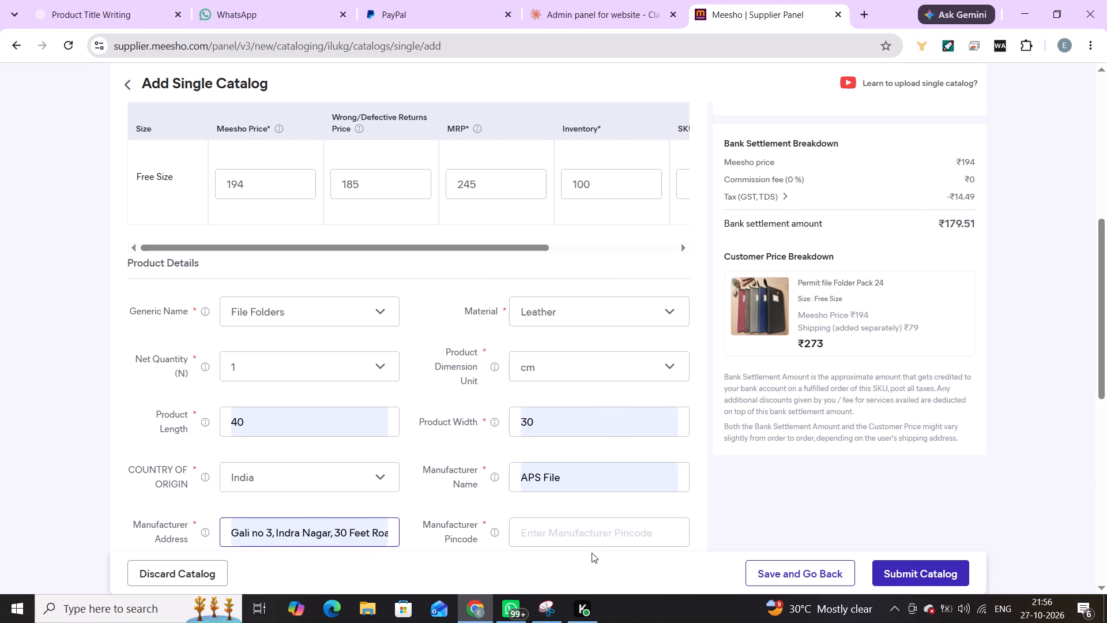
pyautogui.click(590, 542)
pyautogui.click(590, 542)
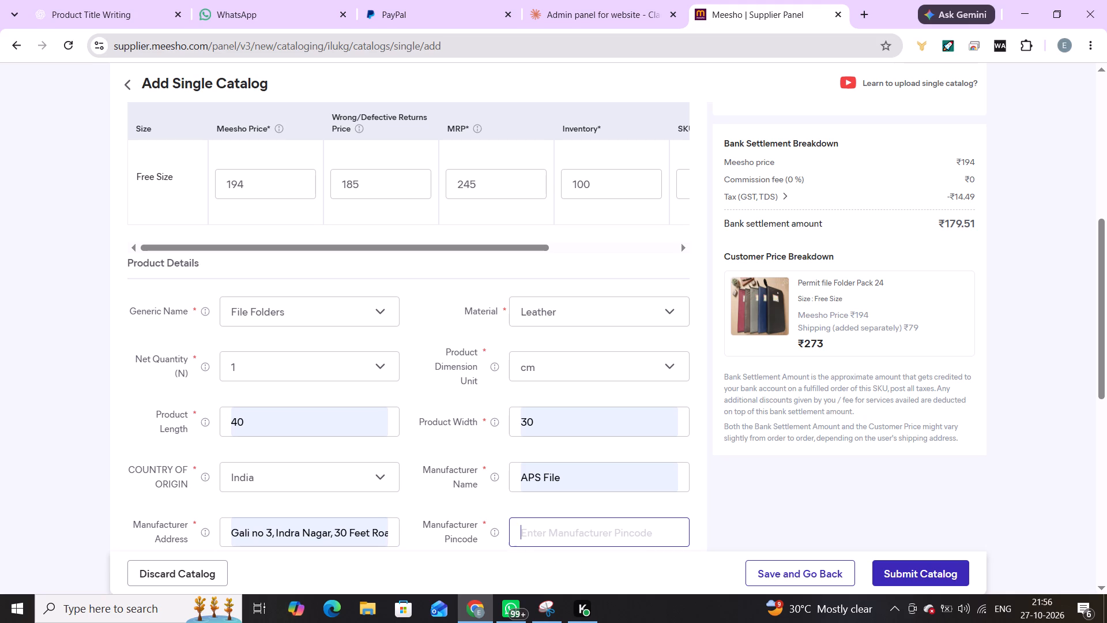
pyautogui.scroll(-1, 555, 418)
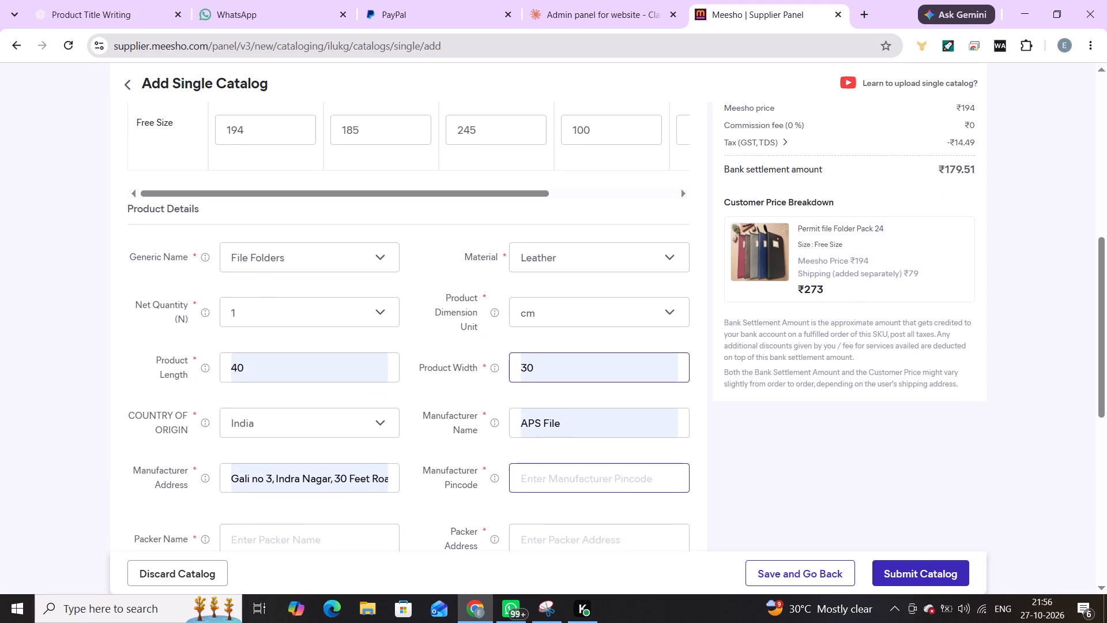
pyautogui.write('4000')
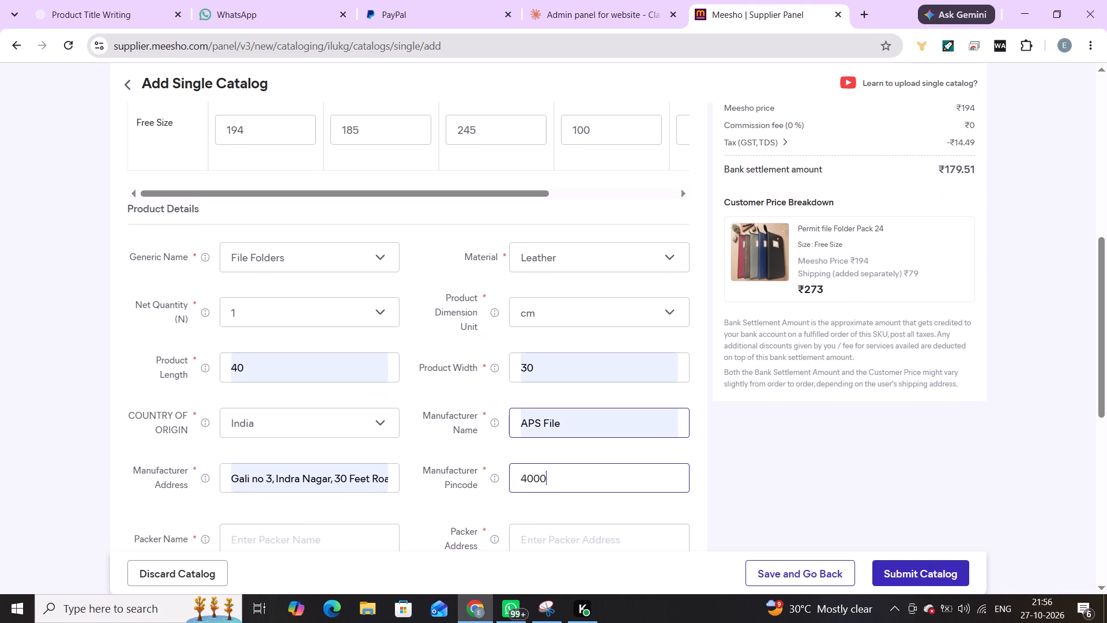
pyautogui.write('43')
# Make the packer details the same as the manufacturer details.
pyautogui.scroll(-2, 371, 482)
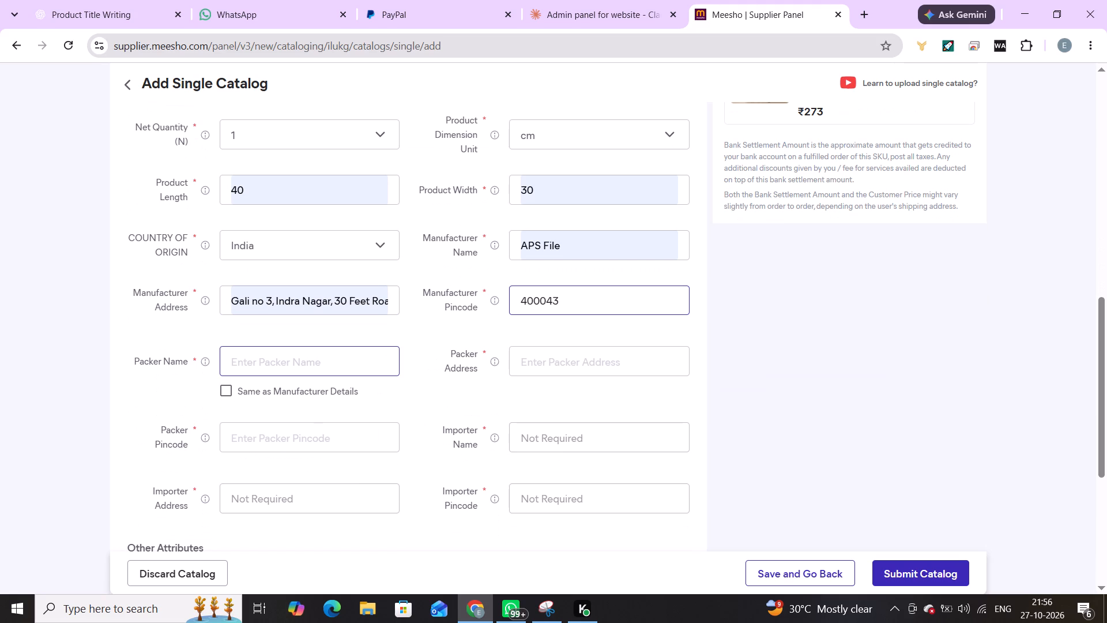
pyautogui.click(223, 386)
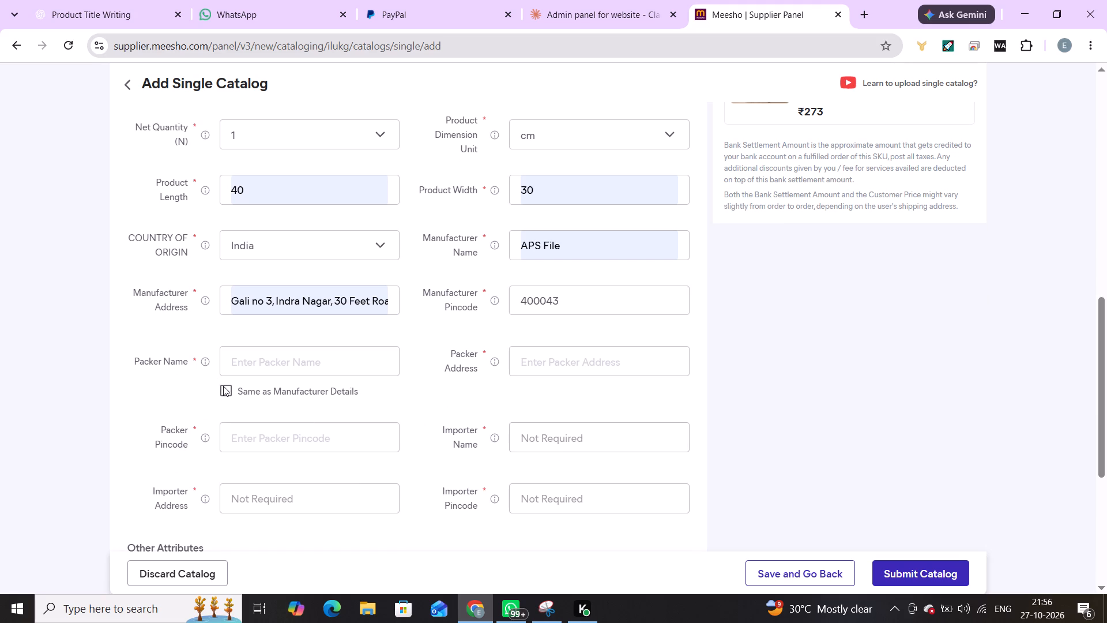
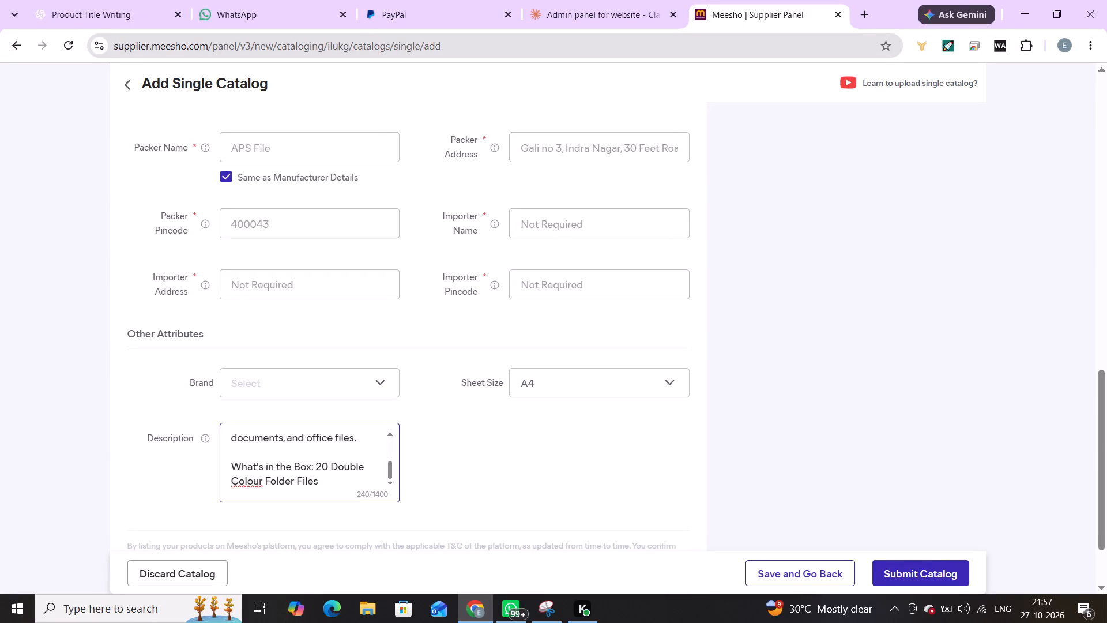
# Change the What's in the Box line of the description to read 24 Permit file Folder.
pyautogui.click(325, 468)
pyautogui.press('4')
pyautogui.moveTo(329, 466); pyautogui.dragTo(327, 498)
pyautogui.hotkey('ctrl', 'v')
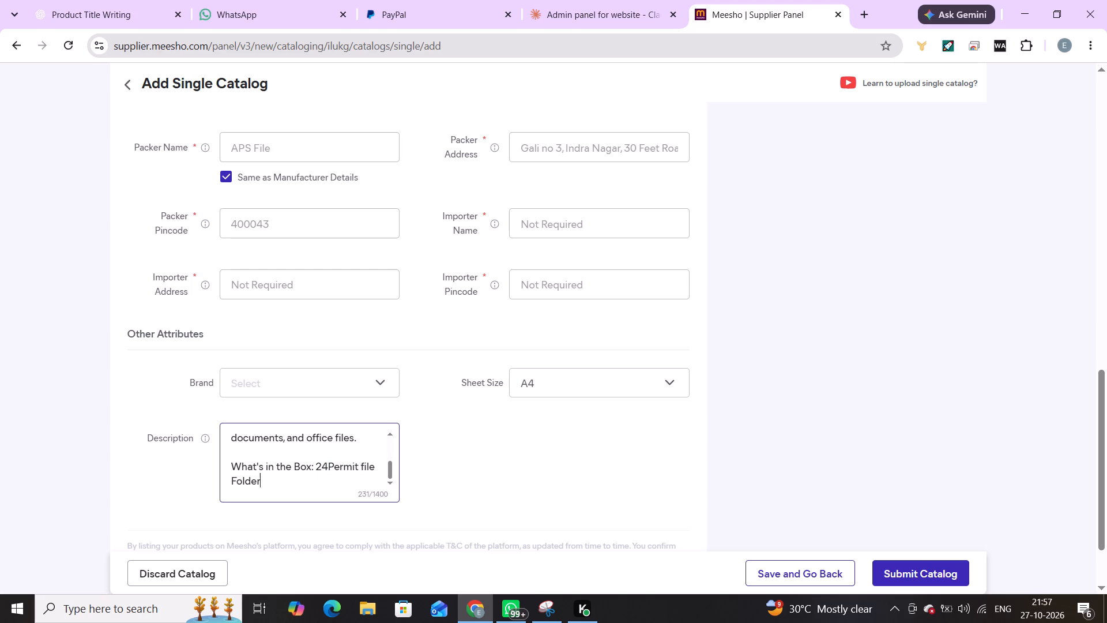
pyautogui.click(330, 459)
pyautogui.press('space')
# Review the filled-in Permit file Folder Pack 24 catalog details and submit the catalog.
pyautogui.scroll(2, 862, 421)
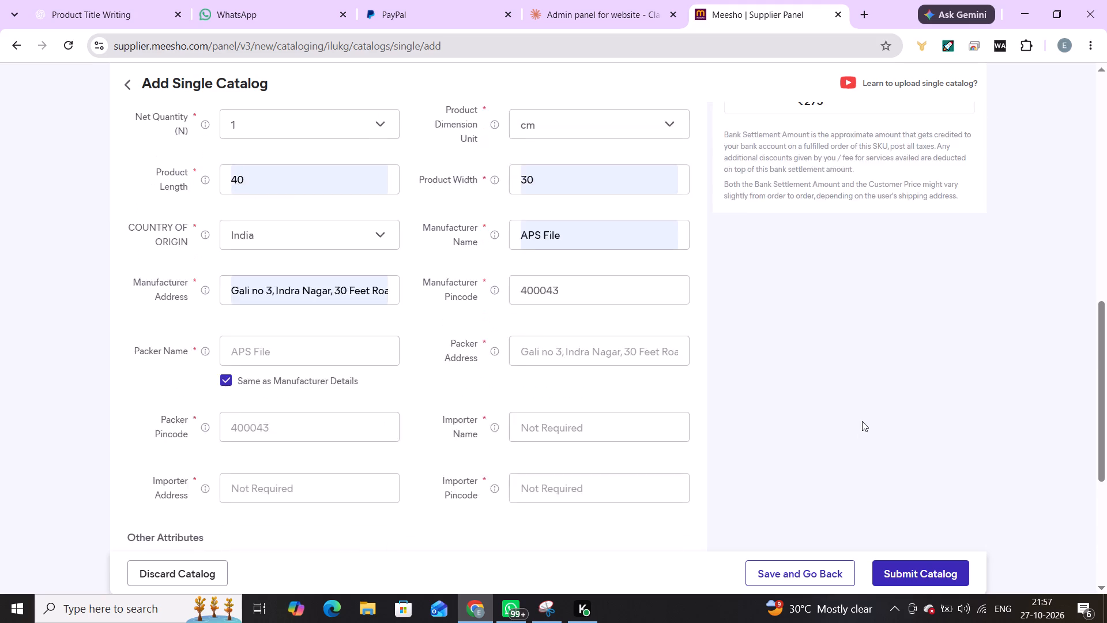
pyautogui.scroll(6, 862, 421)
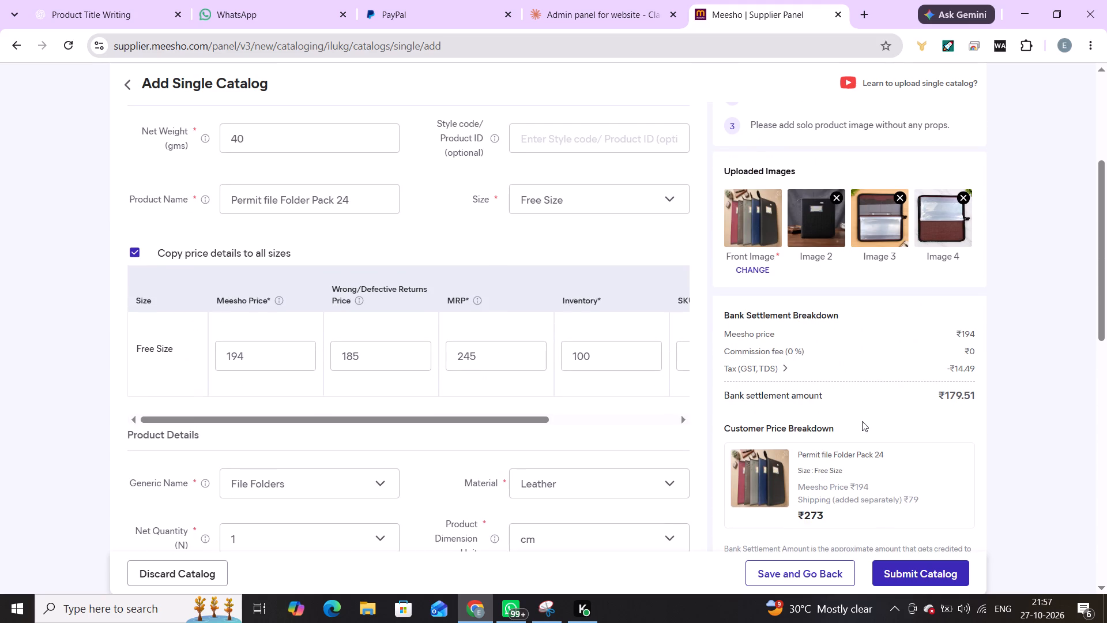
pyautogui.click(916, 575)
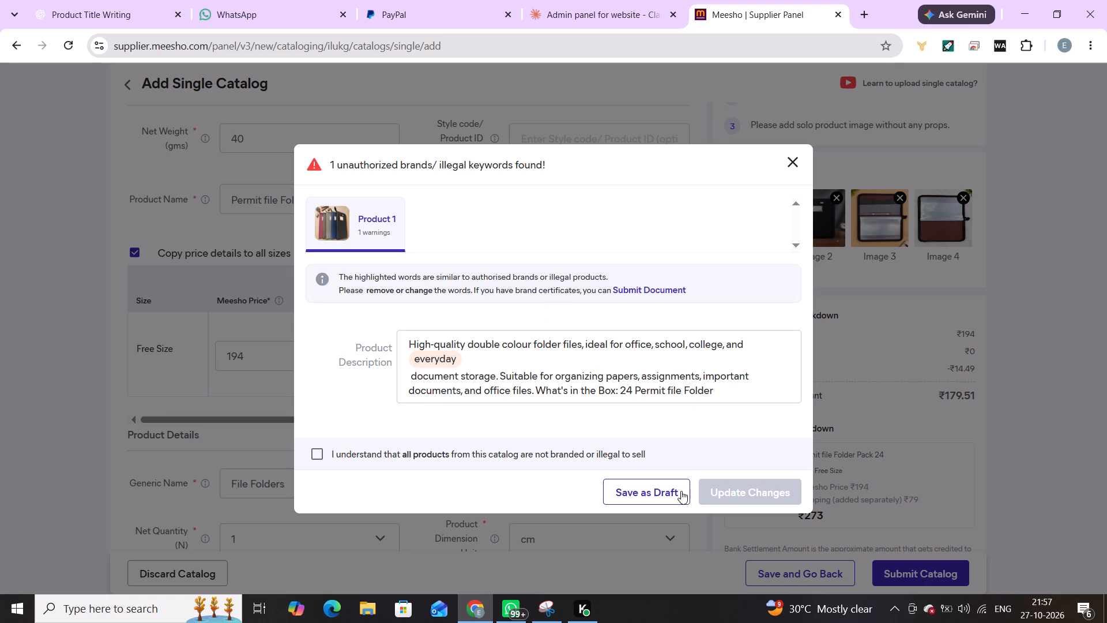
# Change the flagged word everyday in the product description to eeveryday.
pyautogui.click(665, 472)
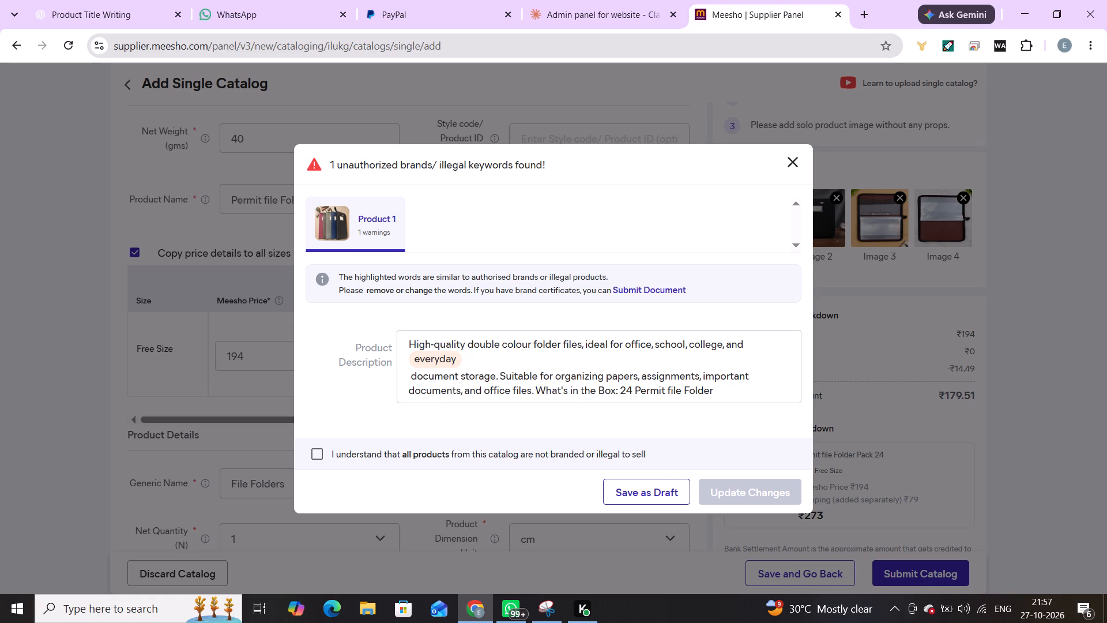
pyautogui.click(421, 358)
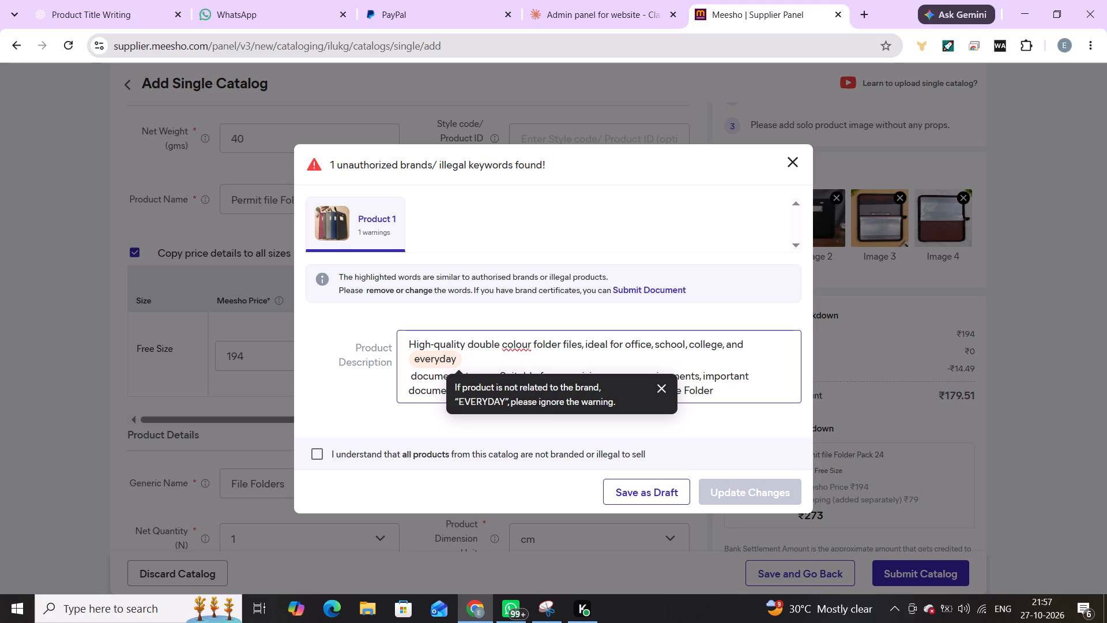
pyautogui.press('e')
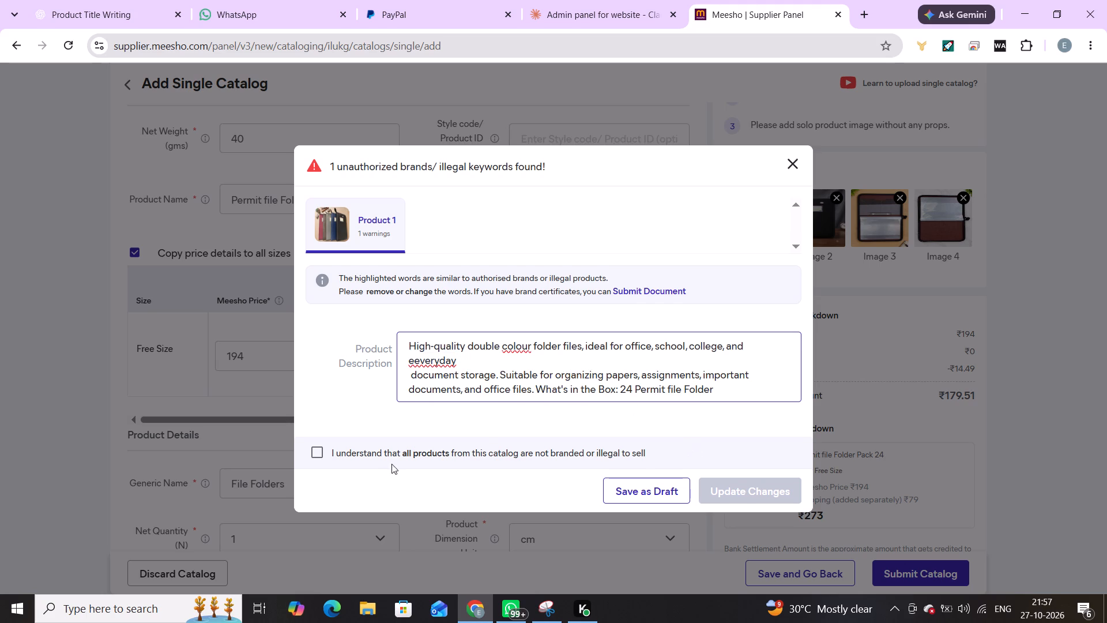
# Accept the declaration that all products from this catalog are not branded or illegal to sell.
pyautogui.click(397, 456)
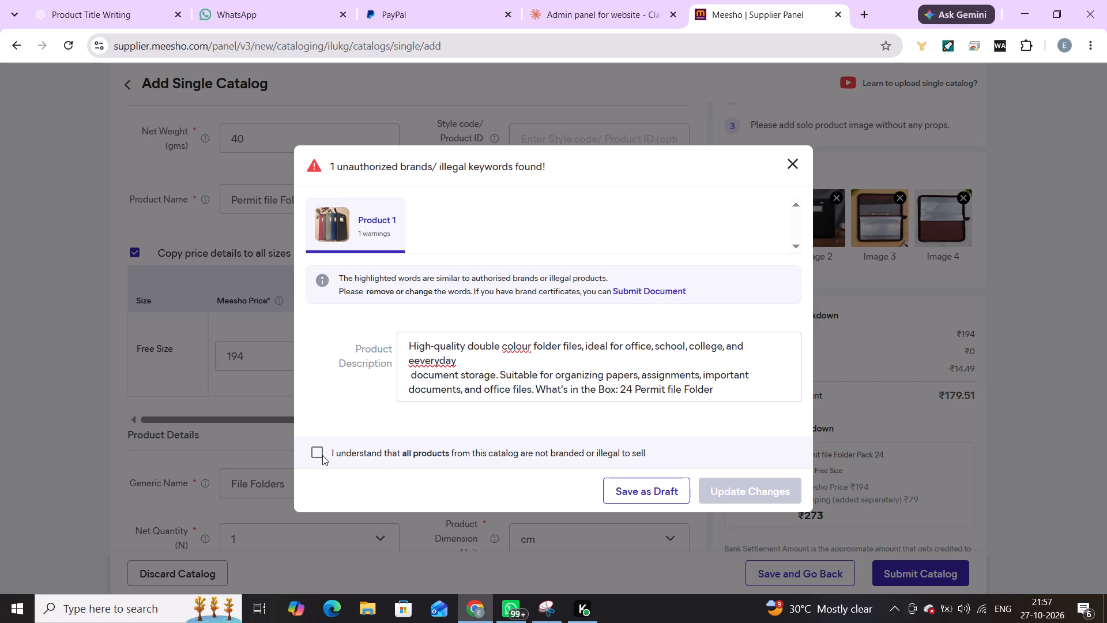
# Submit the Permit file Folder Pack 24 catalog for quality check with the not-branded-or-illegal declaration accepted, and dismiss the visibility suggestions.
pyautogui.click(322, 455)
pyautogui.click(741, 493)
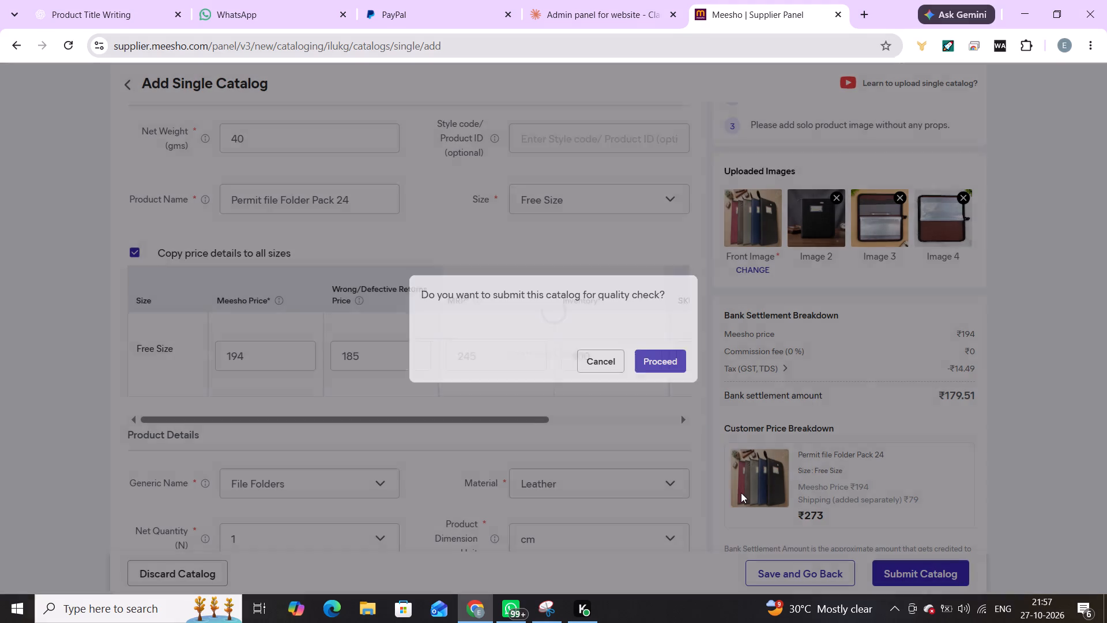
pyautogui.click(659, 365)
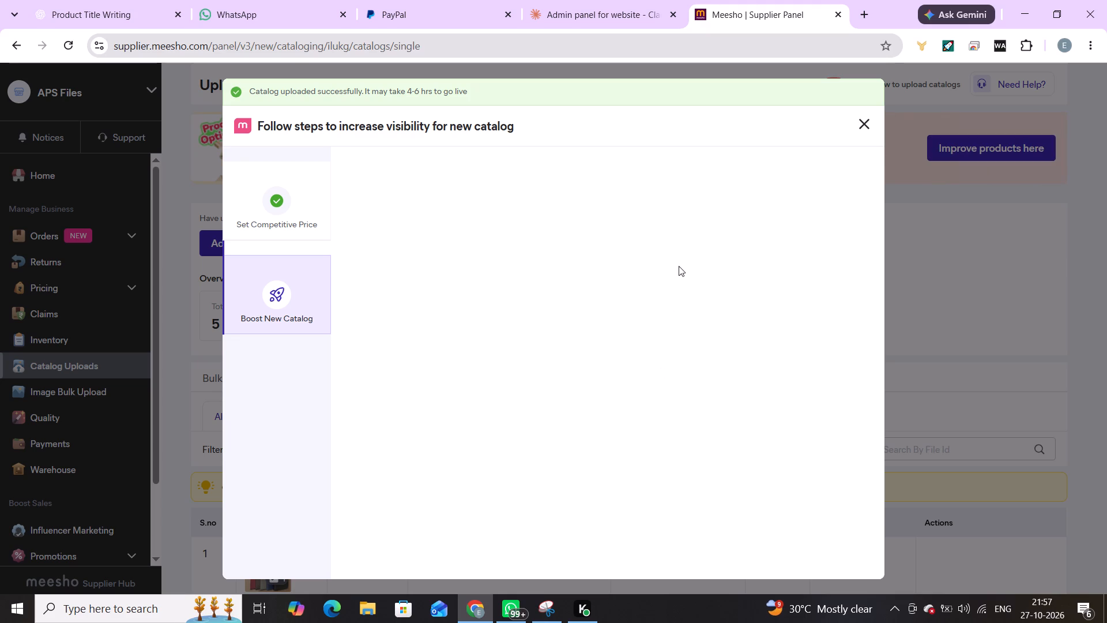
pyautogui.click(867, 115)
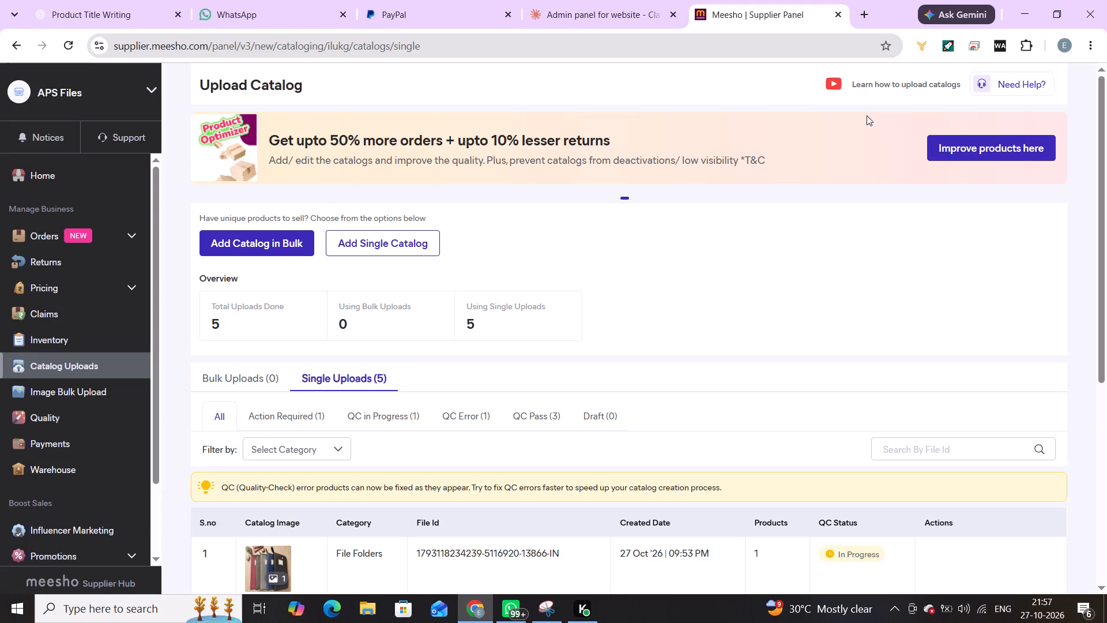
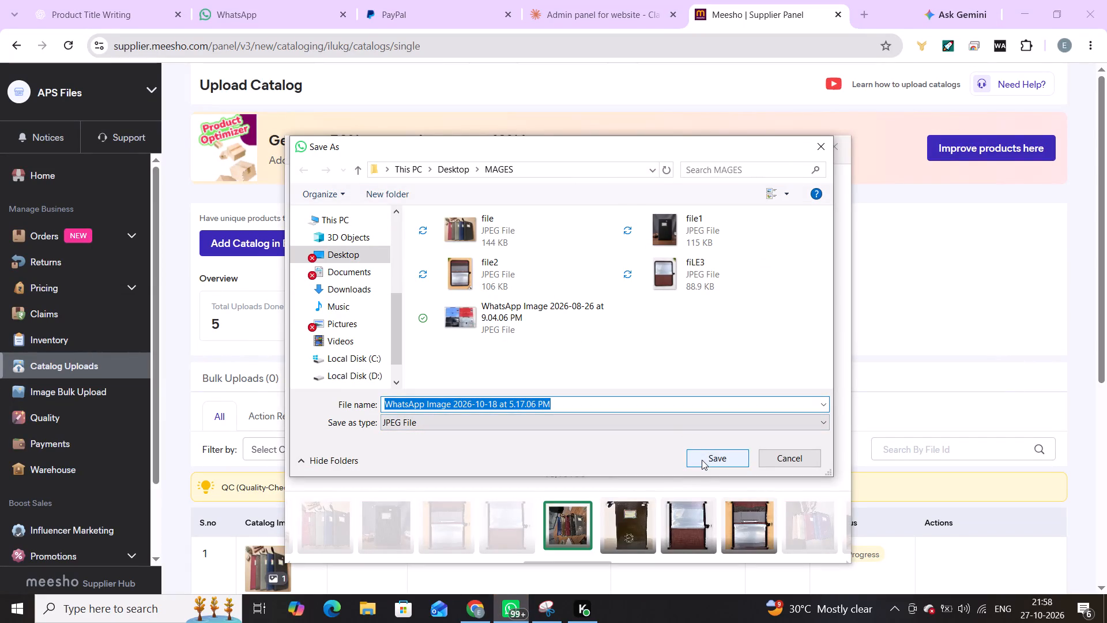
# Save the open WhatsApp folder photo as a JPEG in the MAGES folder, reusing the existing image name file.
pyautogui.click(490, 229)
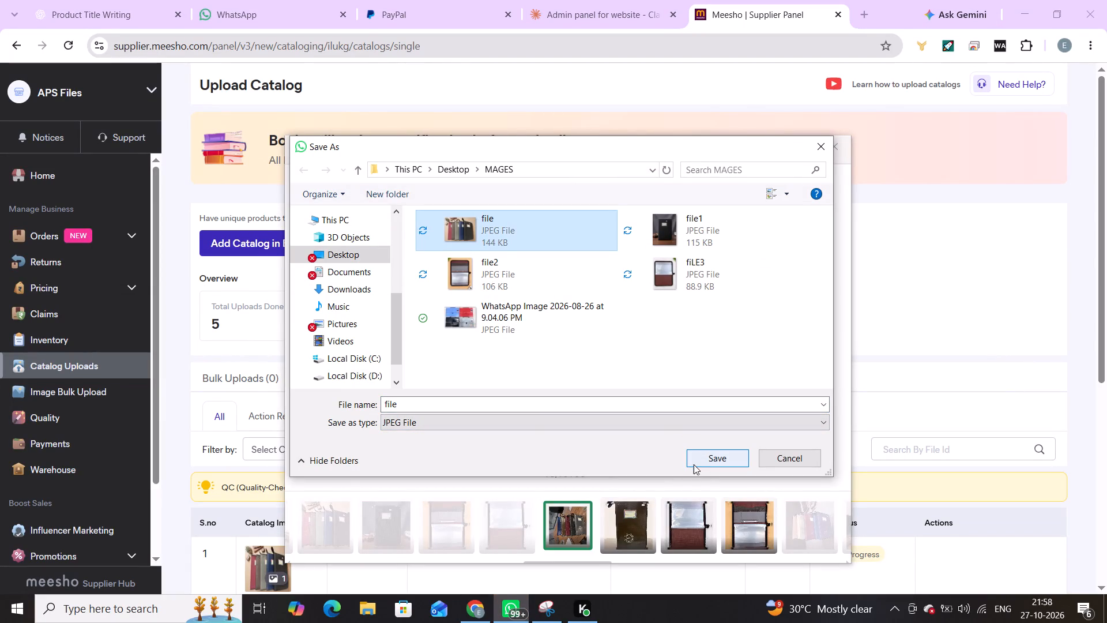
pyautogui.click(697, 453)
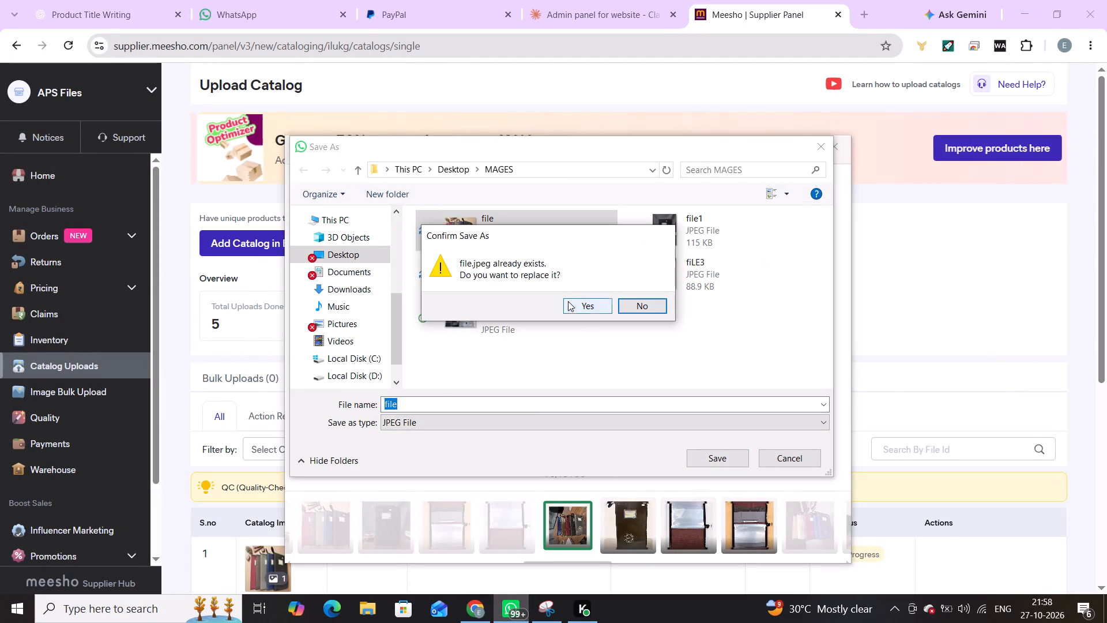
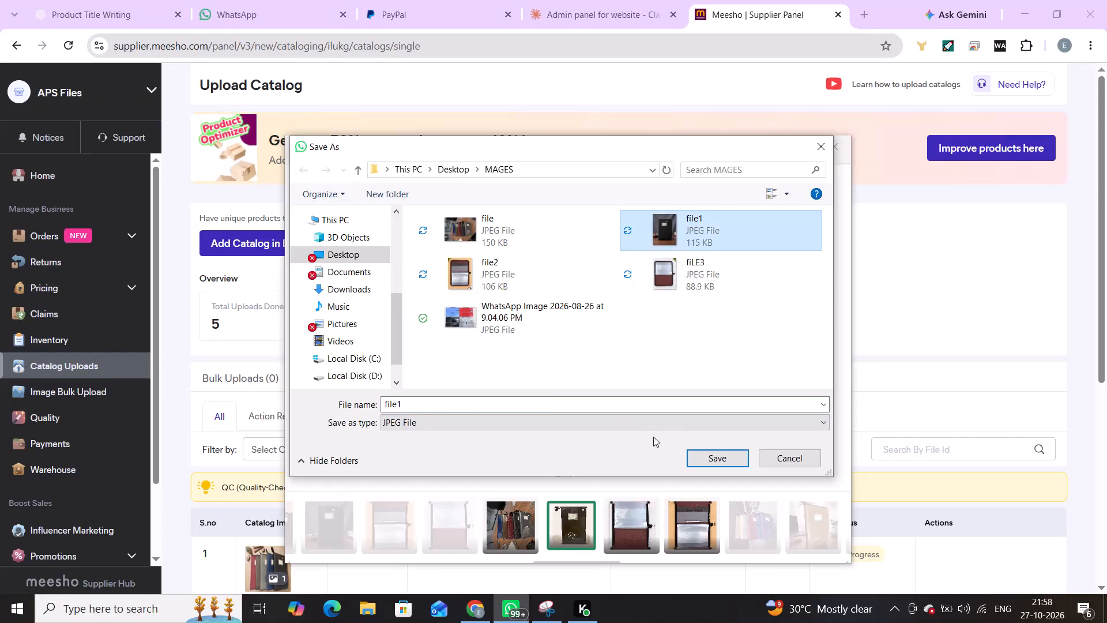
# Save the open WhatsApp folder photo into the MAGES folder as file1, in JPEG format.
pyautogui.click(712, 453)
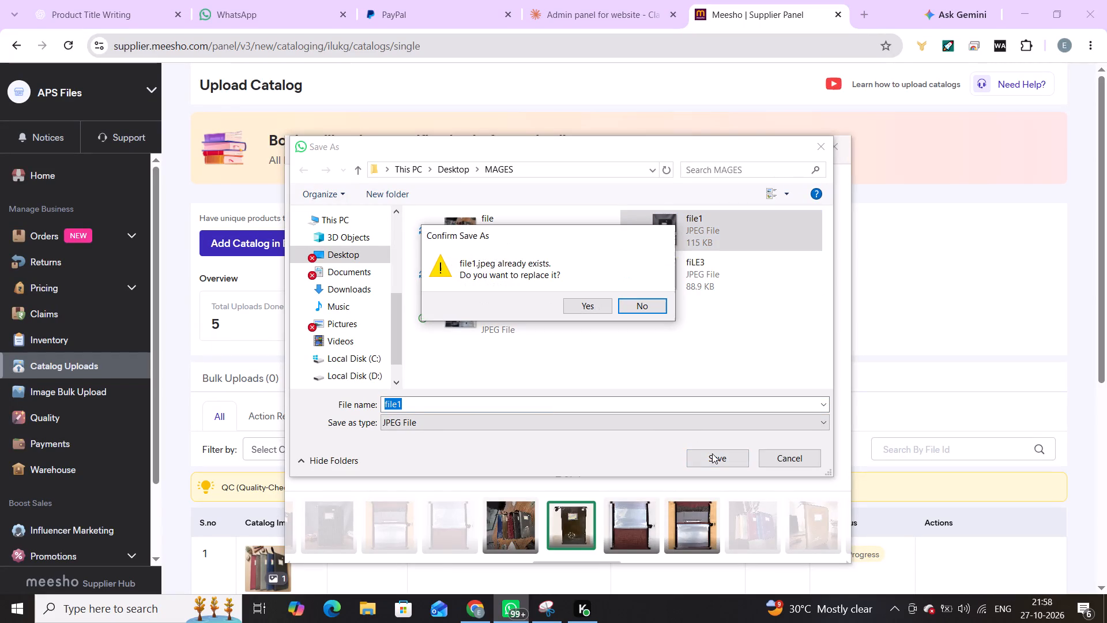
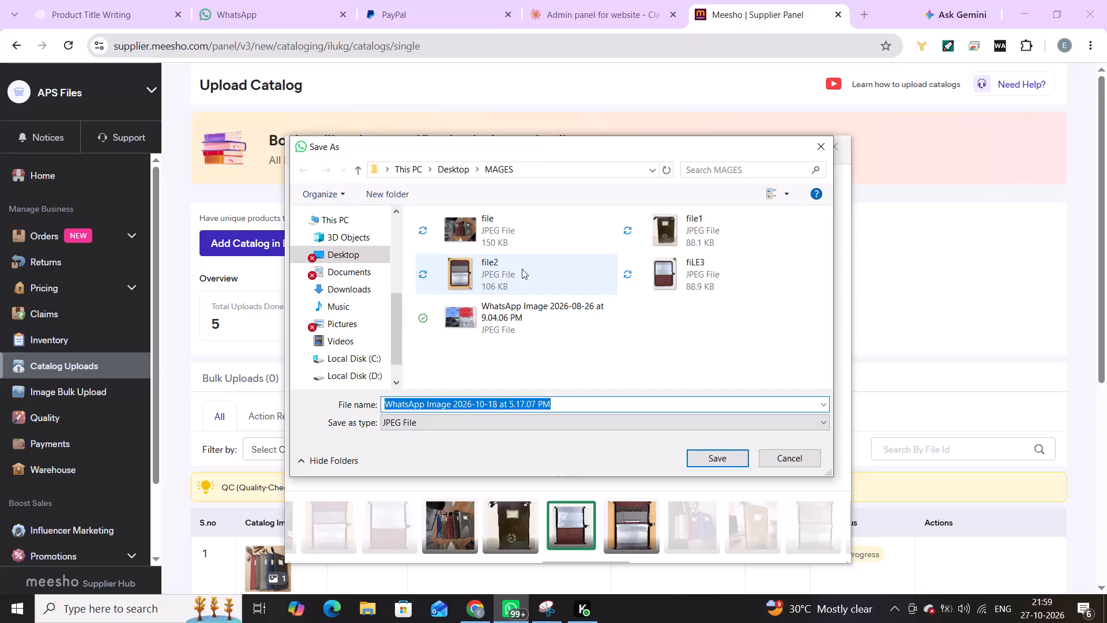
# Save the WhatsApp folder photo into the MAGES folder under the existing file name fiLE3.
pyautogui.click(675, 285)
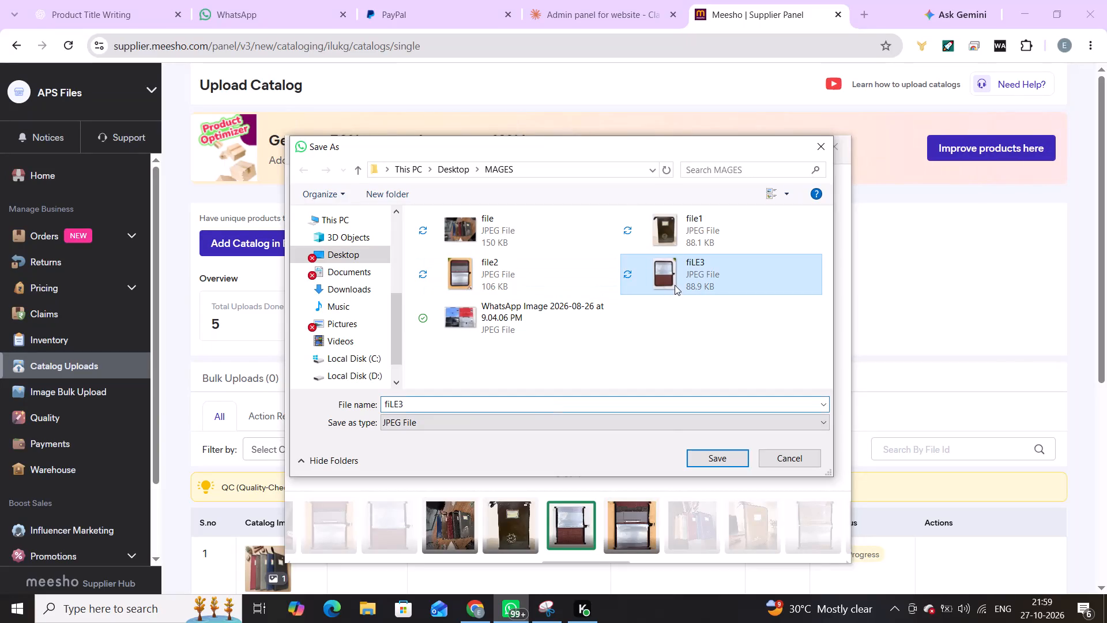
pyautogui.click(709, 457)
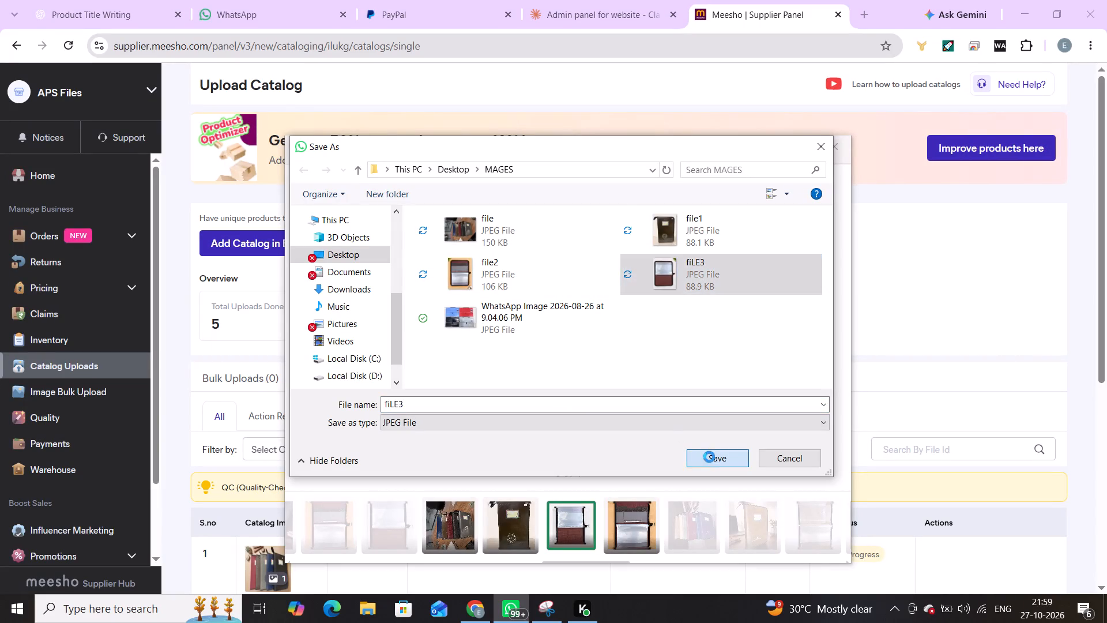
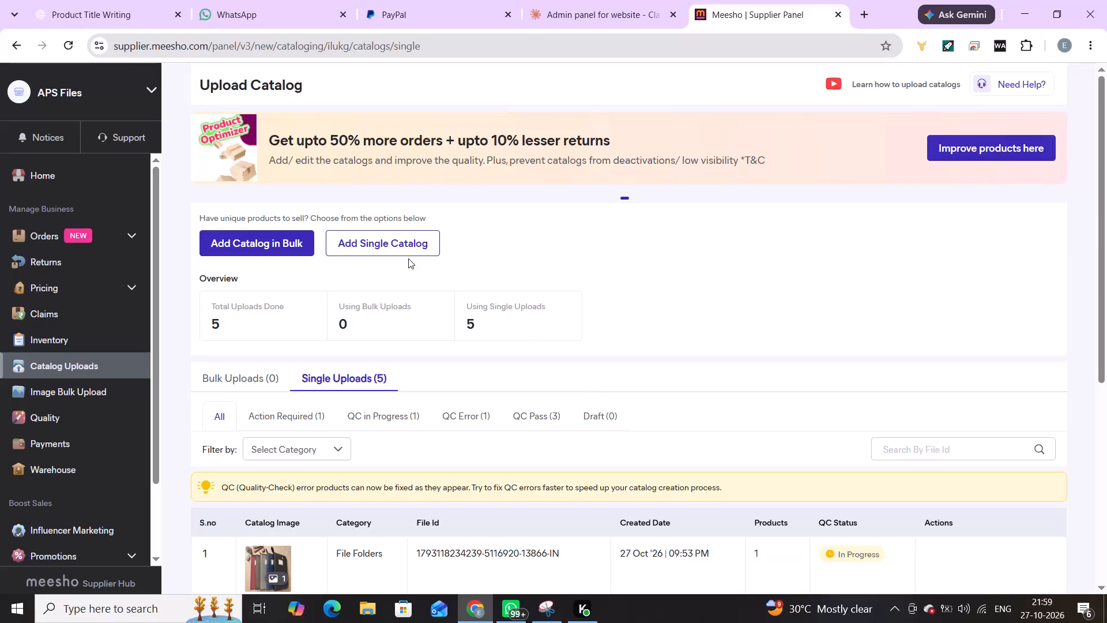
# Start a new single catalog in the File Folders category with the image "file" from the MAGES folder as its front image.
pyautogui.click(394, 256)
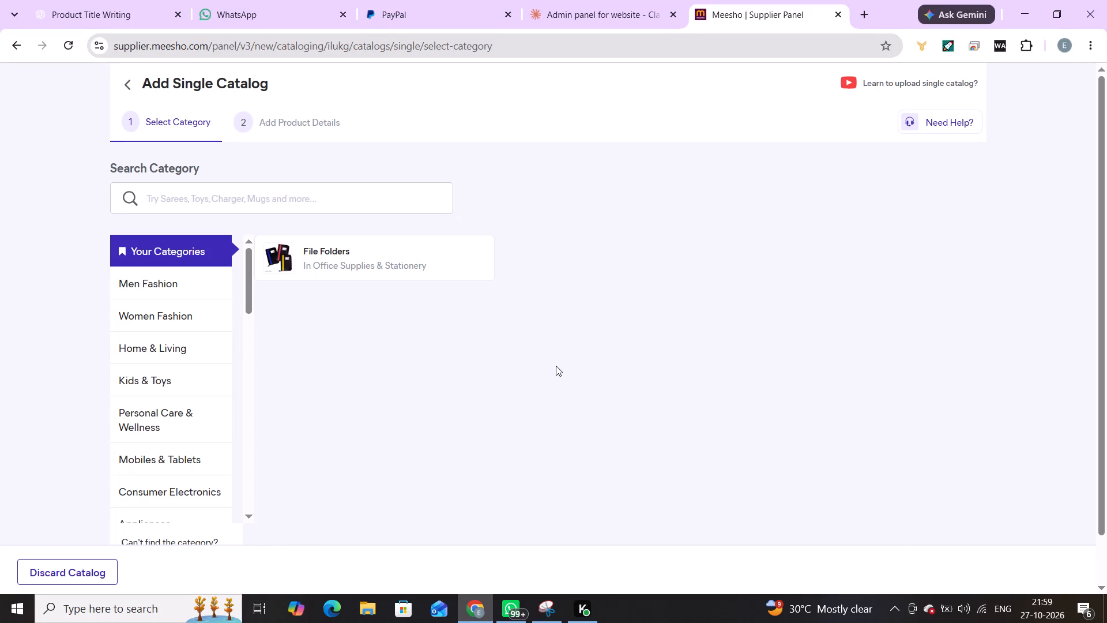
pyautogui.click(338, 259)
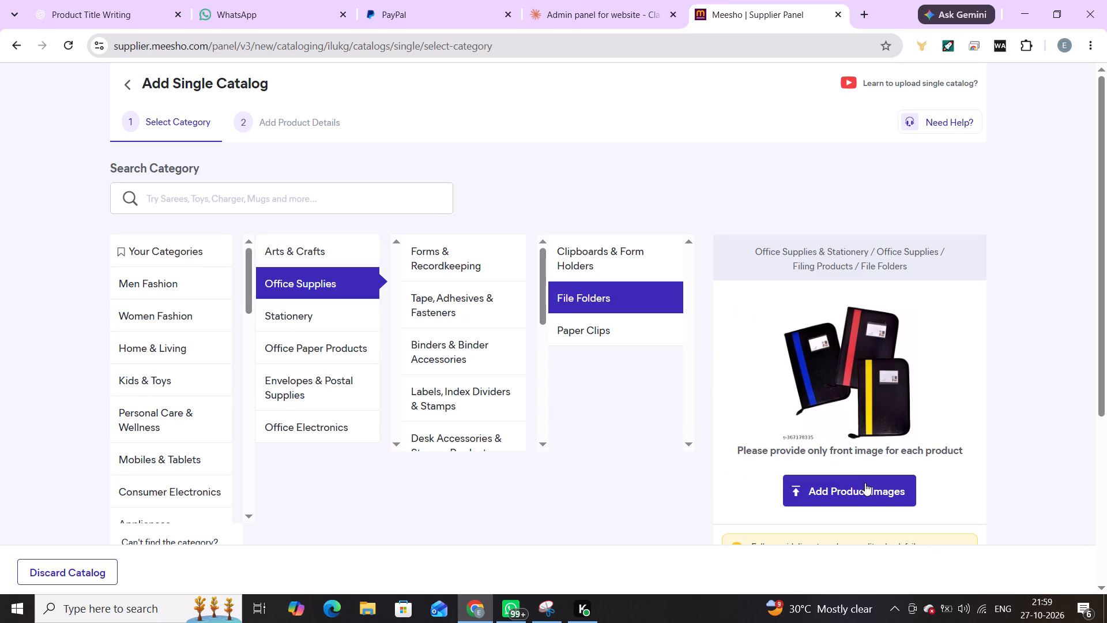
pyautogui.click(871, 496)
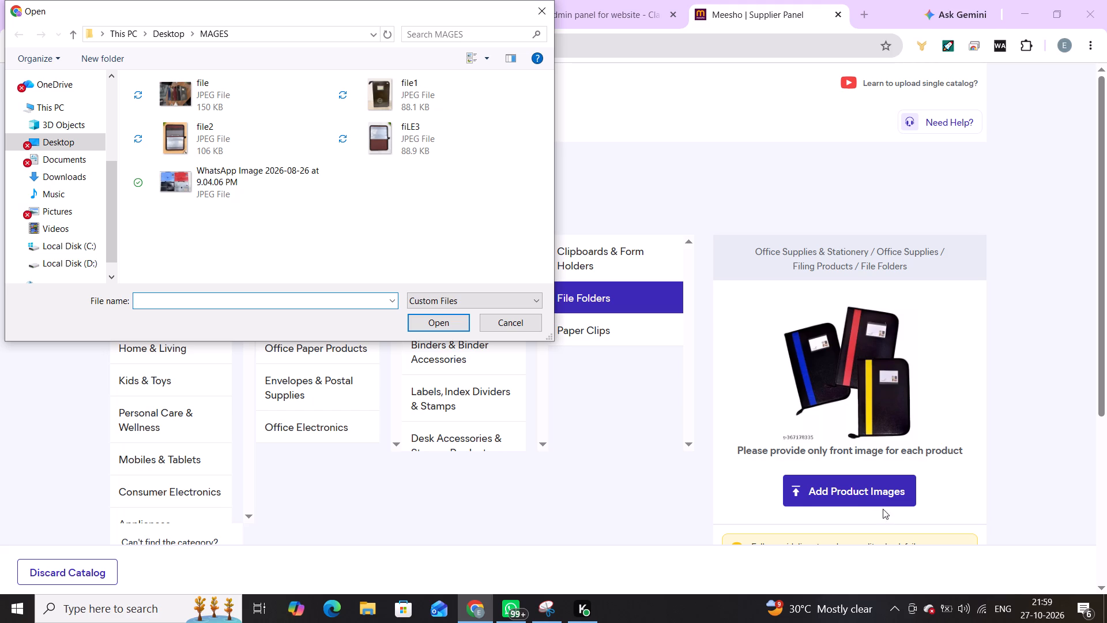
pyautogui.moveTo(716, 474); pyautogui.dragTo(563, 388)
pyautogui.click(353, 235)
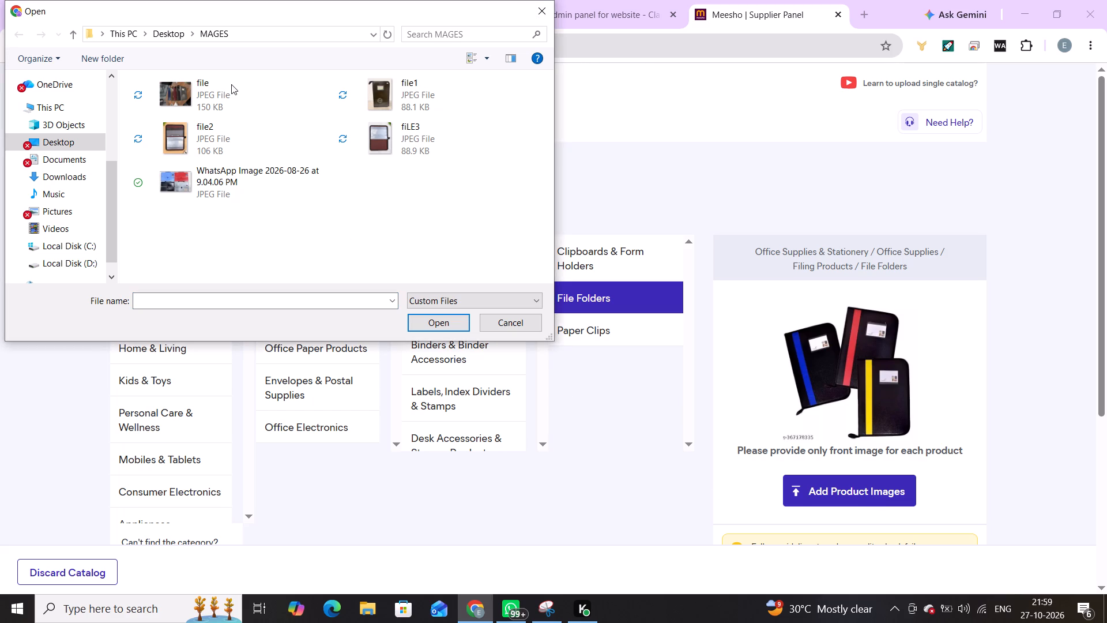
pyautogui.doubleClick(231, 84)
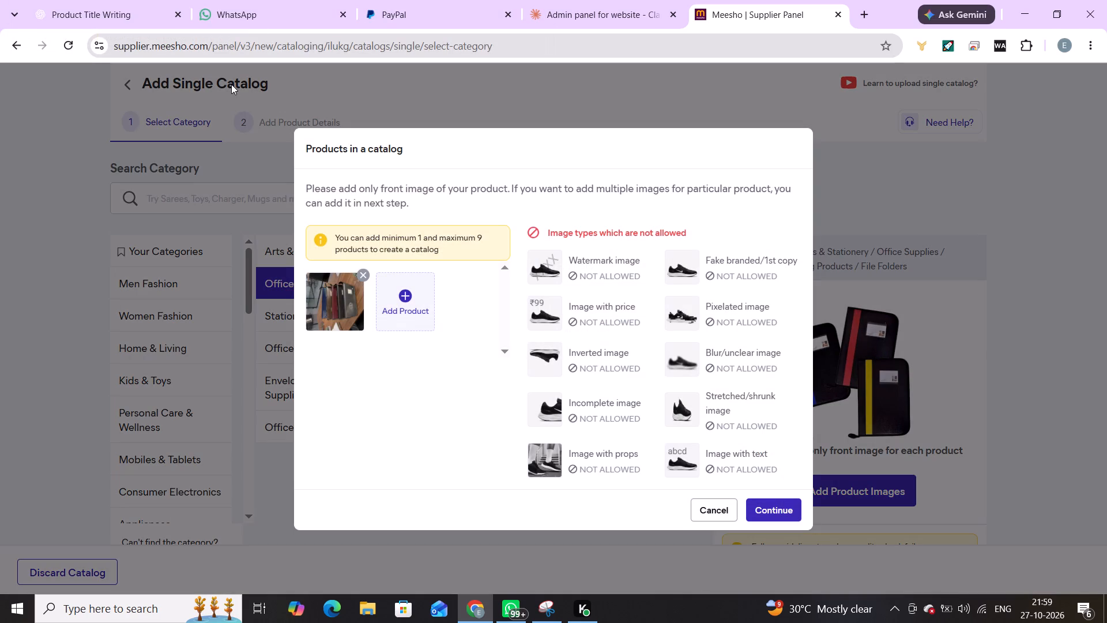
pyautogui.click(772, 512)
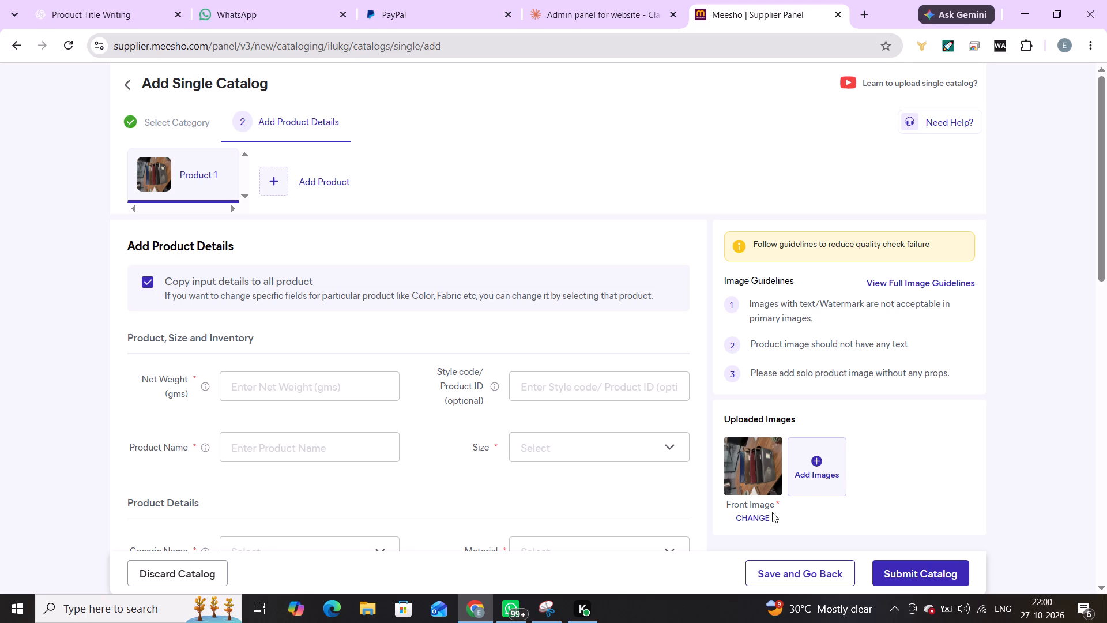
# Set the product's net weight to 40 gms and leave the optional style code empty.
pyautogui.click(314, 395)
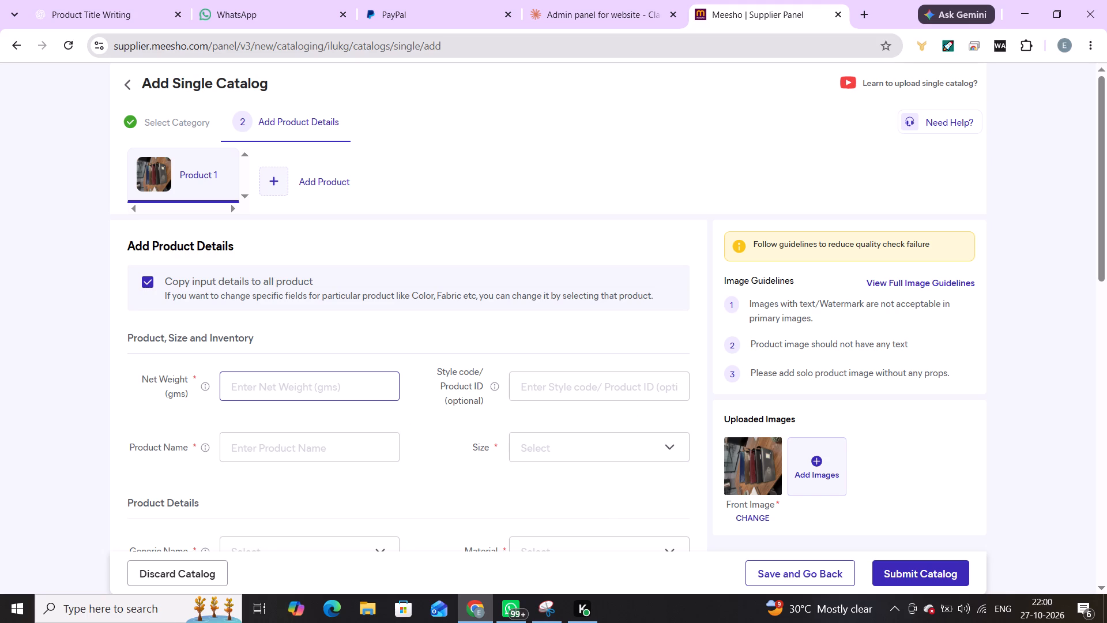
pyautogui.click(314, 395)
pyautogui.write('40')
pyautogui.press('Tab')
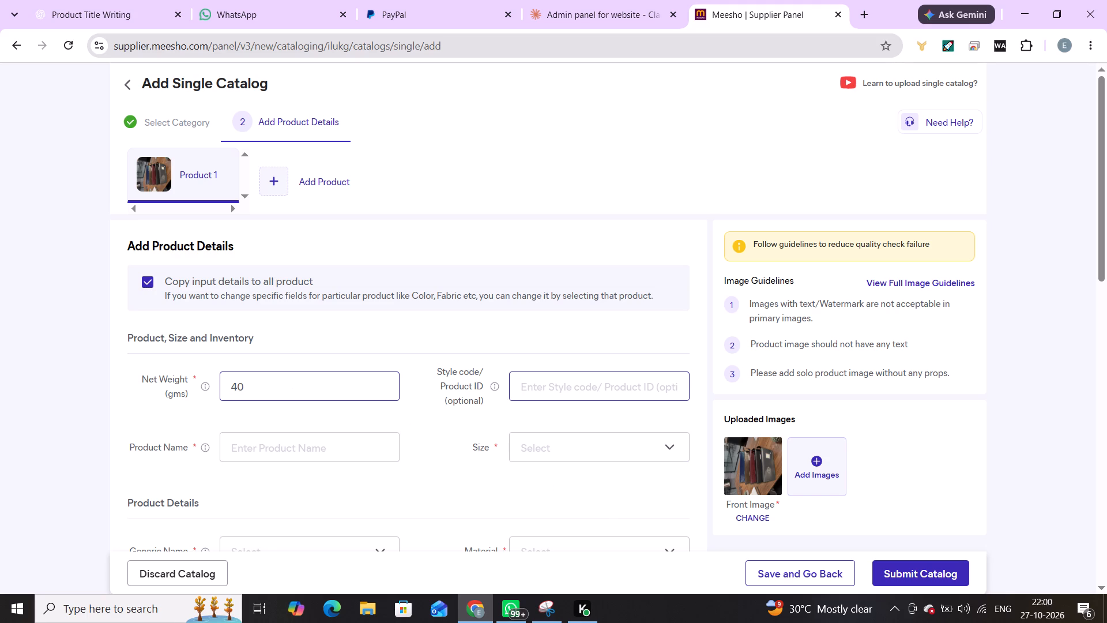
pyautogui.press('Tab')
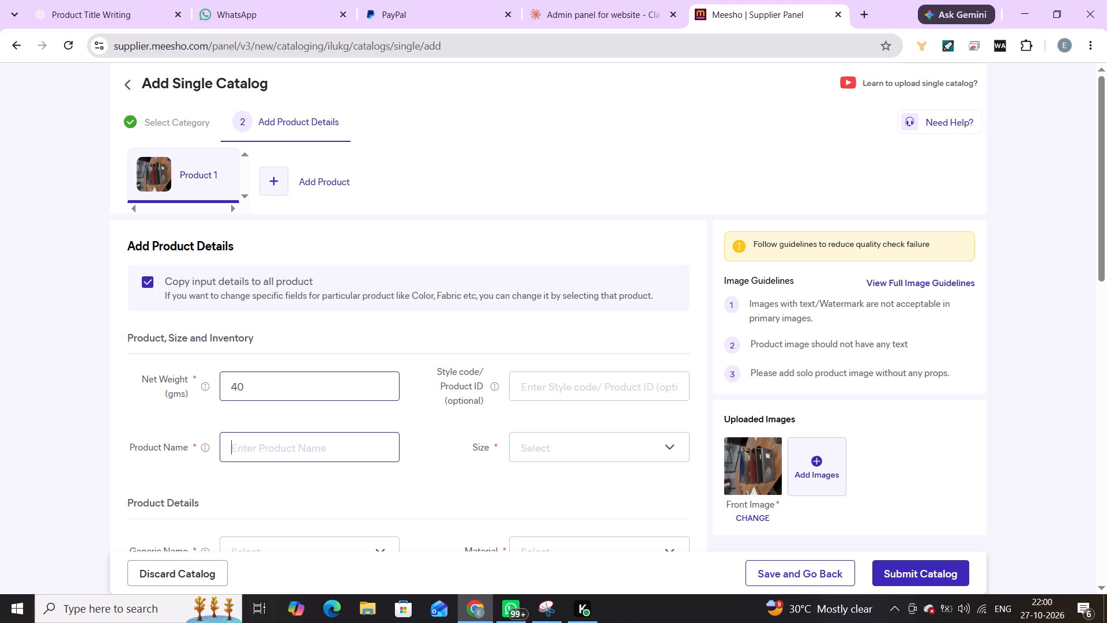
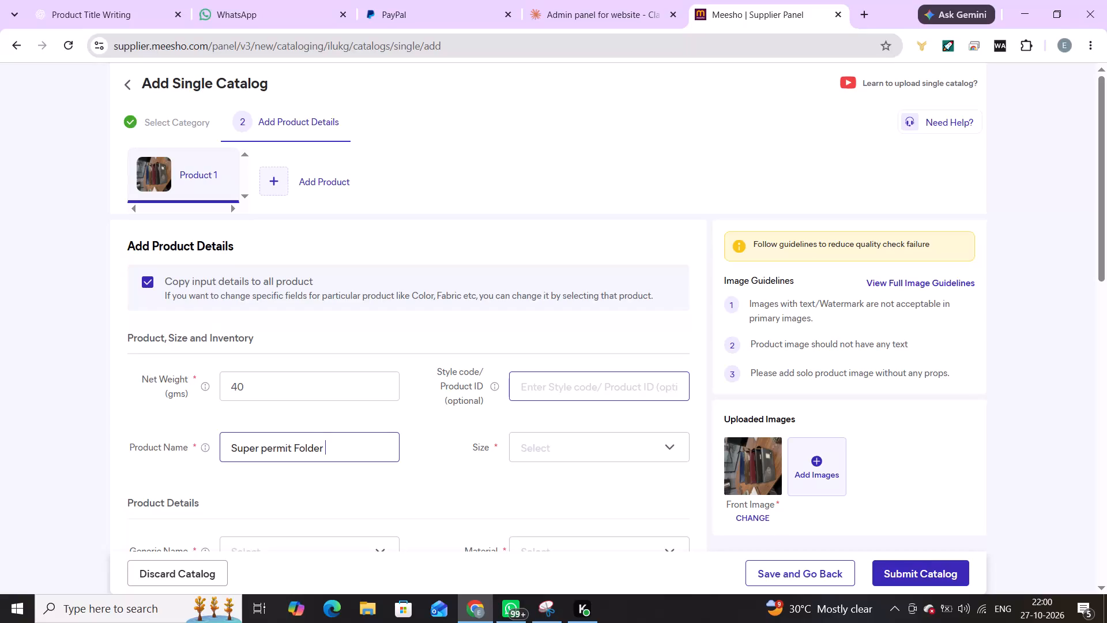
# Complete the product name as "Super permit Folder 24 Pack".
pyautogui.press('2')
pyautogui.write('4 Pck')
pyautogui.press('space')
pyautogui.press('BackSpace')
pyautogui.press('BackSpace')
pyautogui.press('BackSpace')
pyautogui.press('BackSpace')
pyautogui.write('ac')
pyautogui.press('BackSpace')
pyautogui.press('BackSpace')
pyautogui.write('PAck')
pyautogui.press('BackSpace')
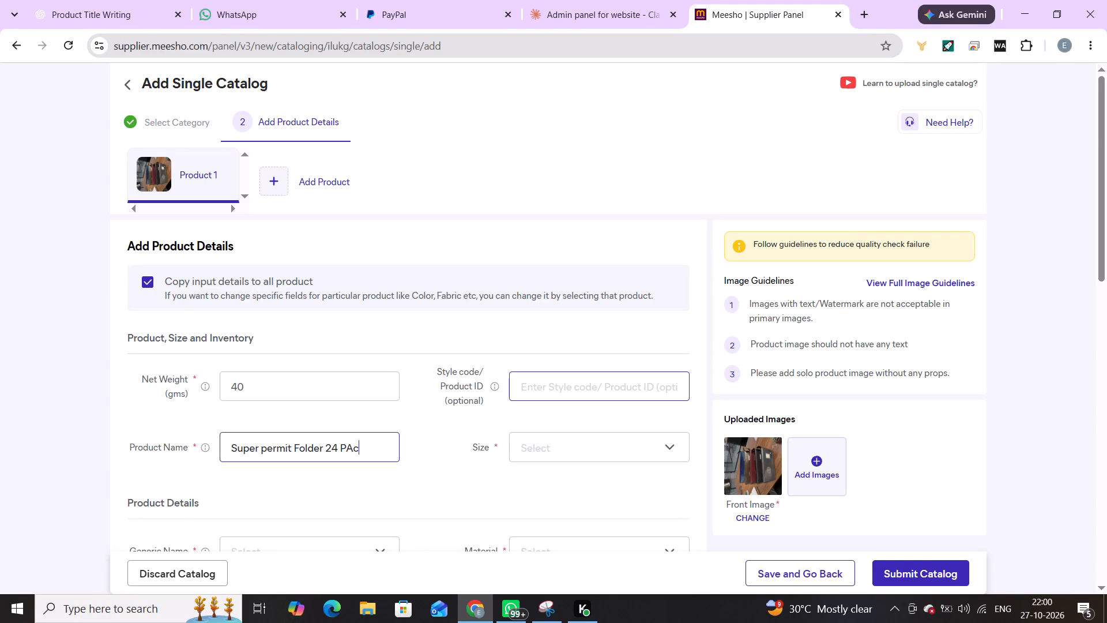
pyautogui.press('BackSpace')
pyautogui.press('BackSpace')
pyautogui.write('ack')
pyautogui.press('Tab')
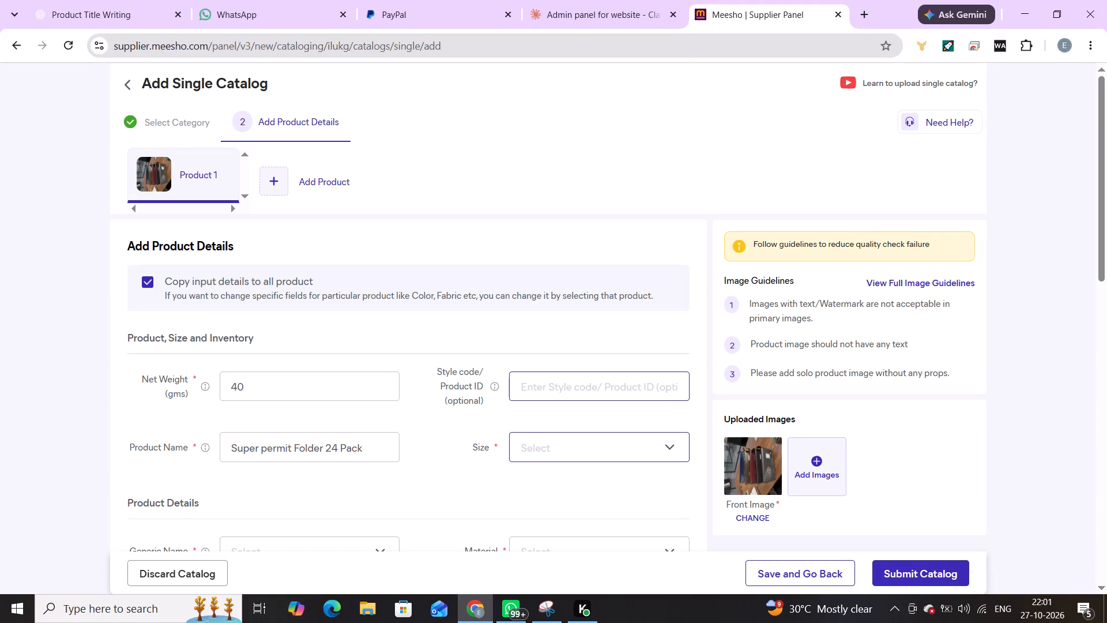
# Set the product's size to Free Size and apply the selection.
pyautogui.click(661, 450)
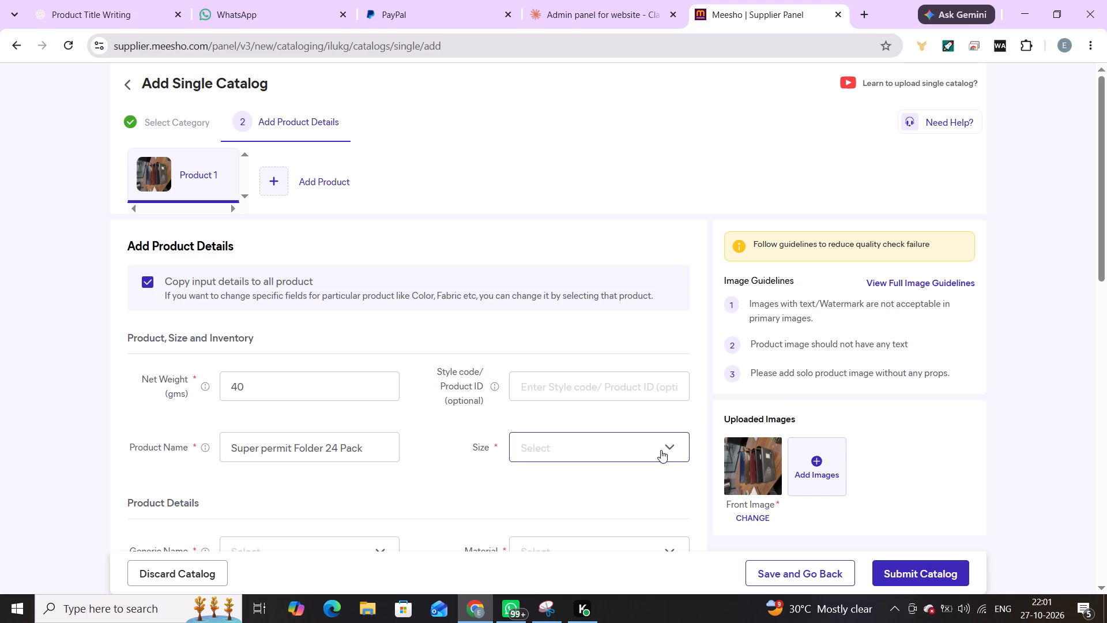
pyautogui.click(575, 482)
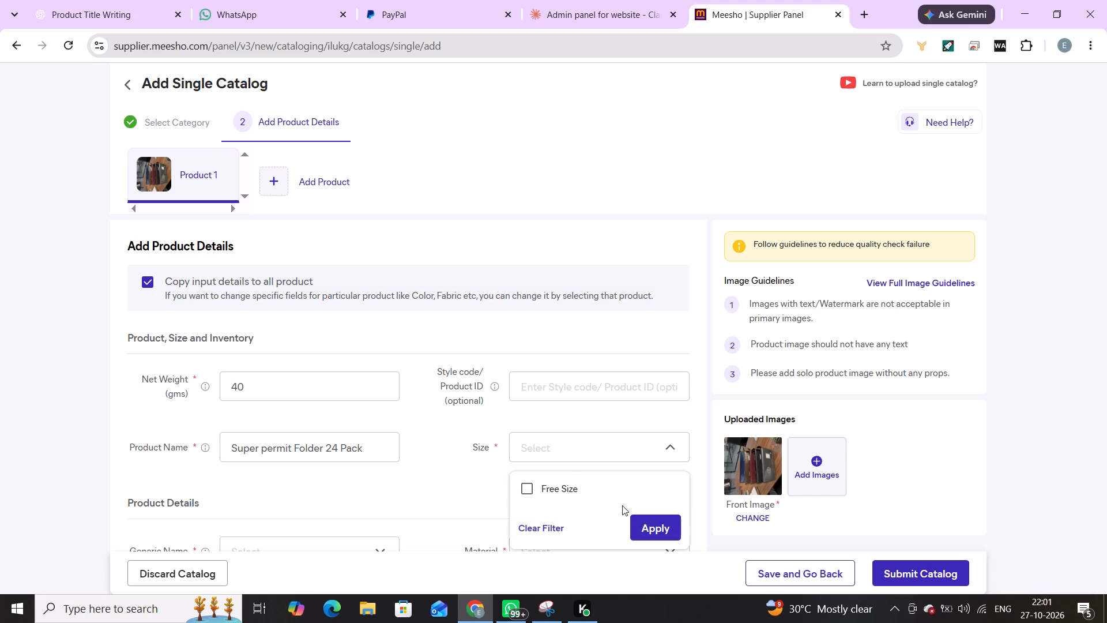
pyautogui.click(536, 491)
pyautogui.click(526, 493)
pyautogui.click(650, 524)
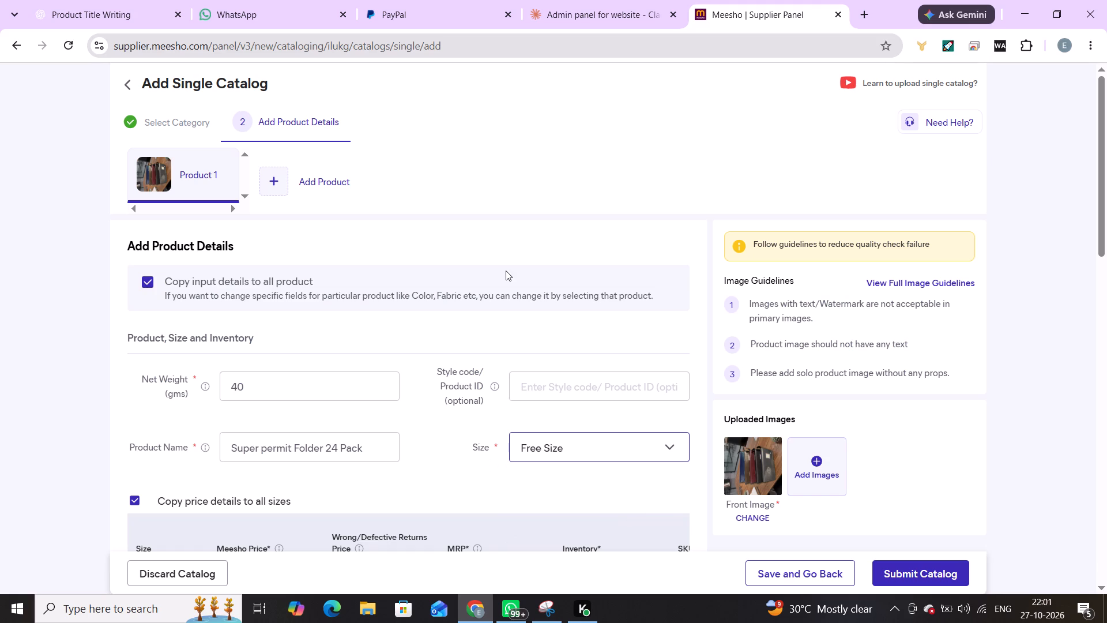
# Begin entering the Meesho price for the Free Size row of the price table.
pyautogui.scroll(-2, 521, 436)
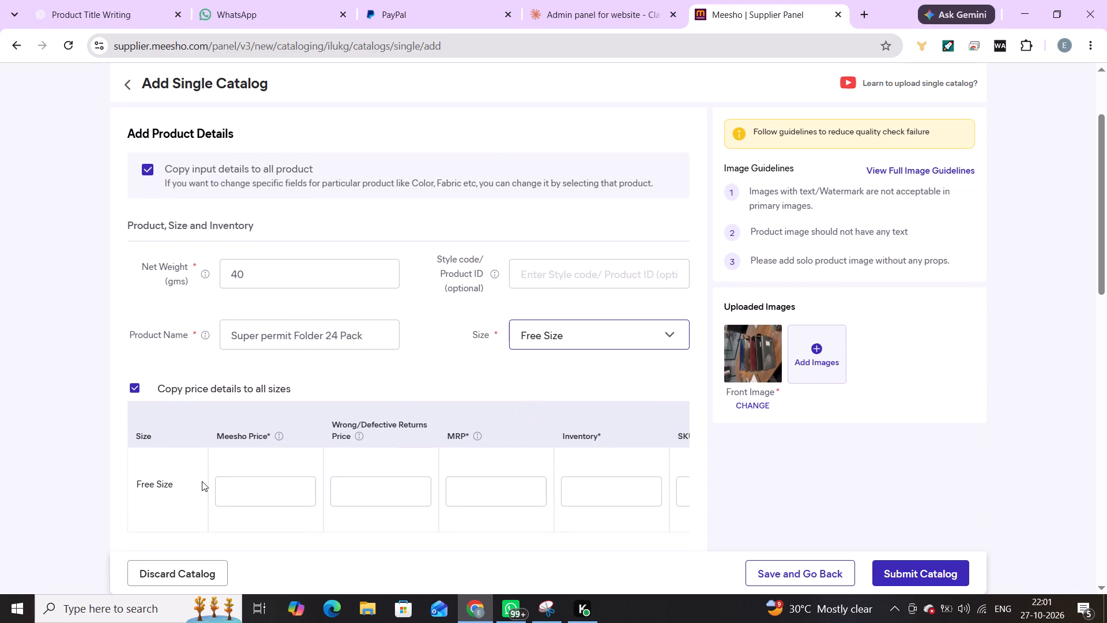
pyautogui.click(231, 486)
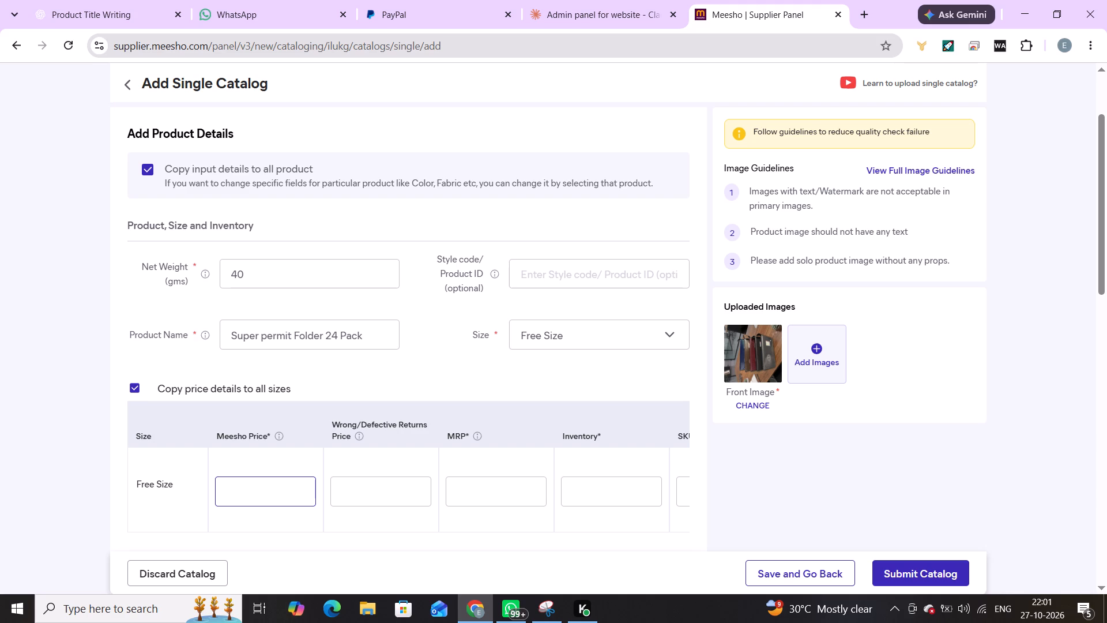
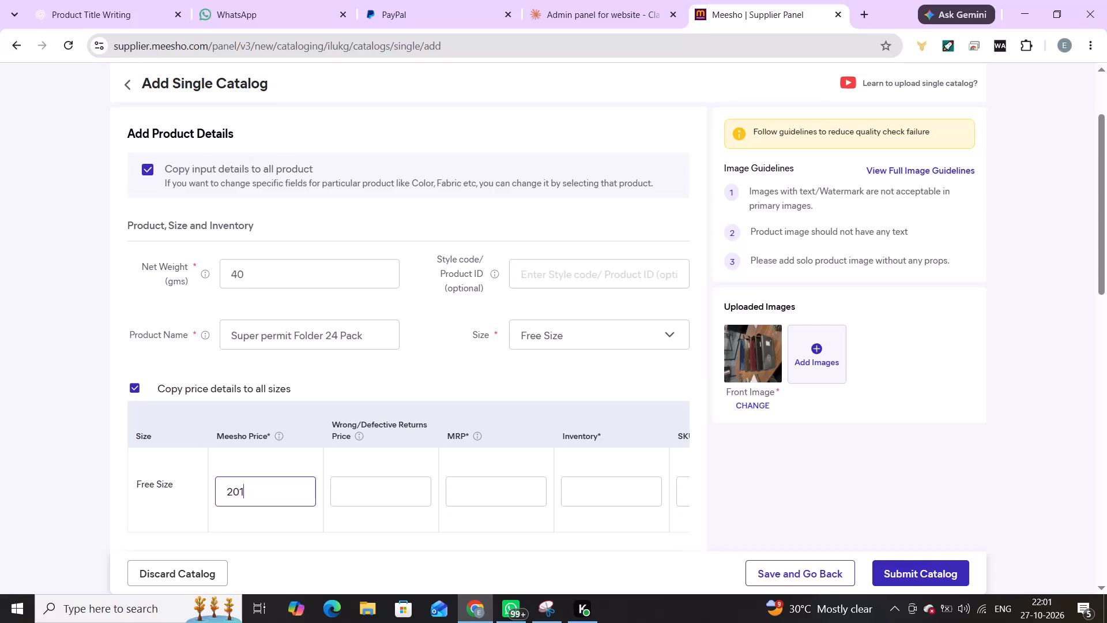
# Complete the Free Size row with the suggested wrong/defective returns price of 182, an MRP of 240 and an inventory of 100.
pyautogui.press('Tab')
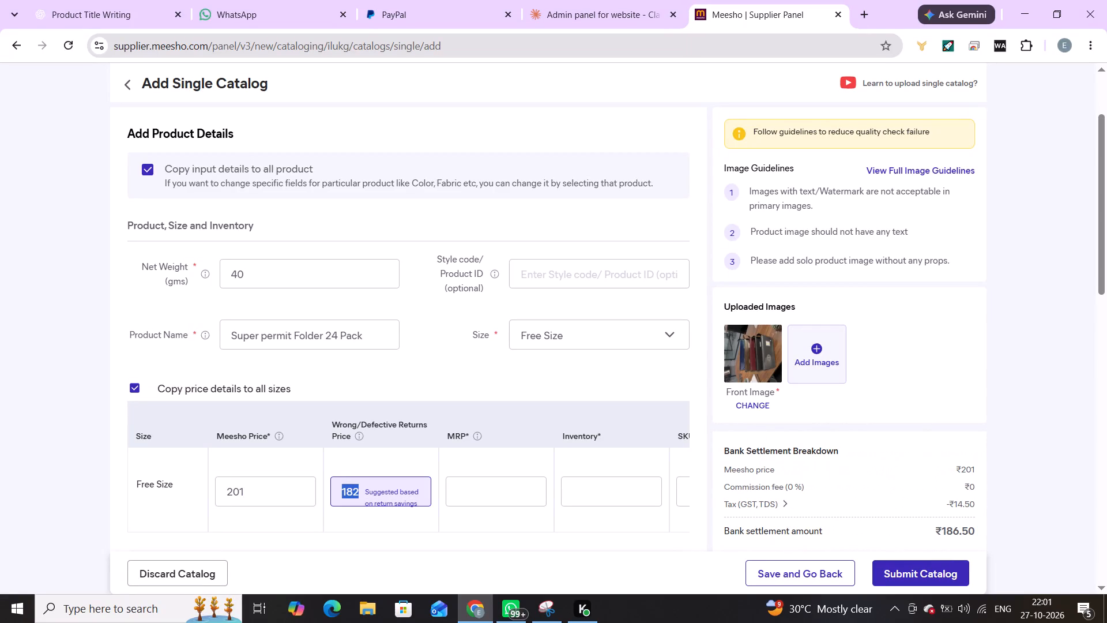
pyautogui.press('Tab')
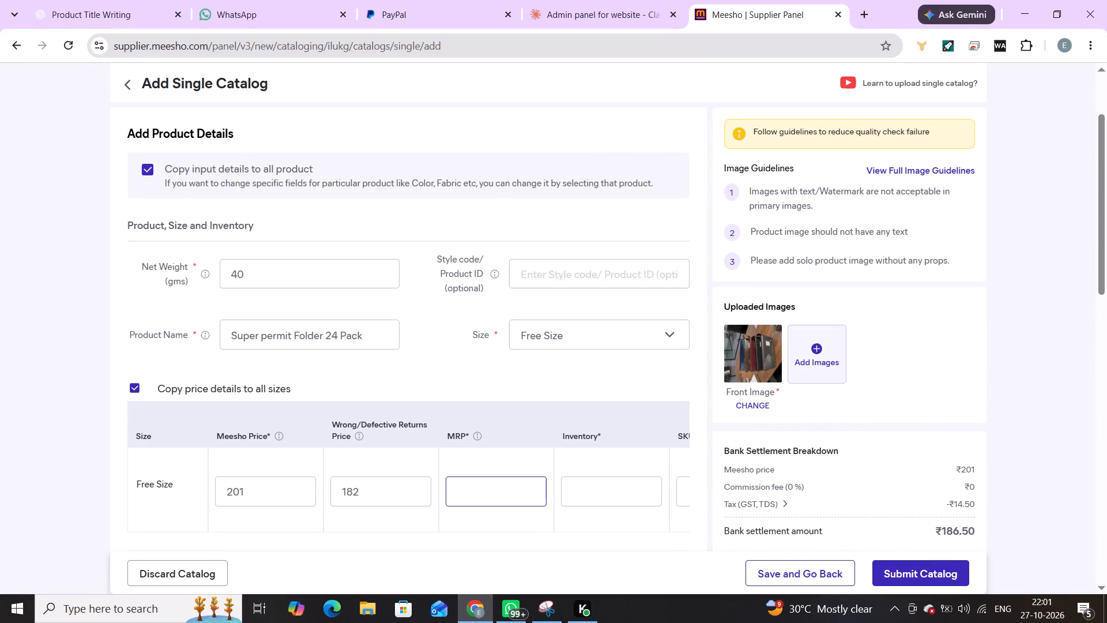
pyautogui.press('2')
pyautogui.write('40')
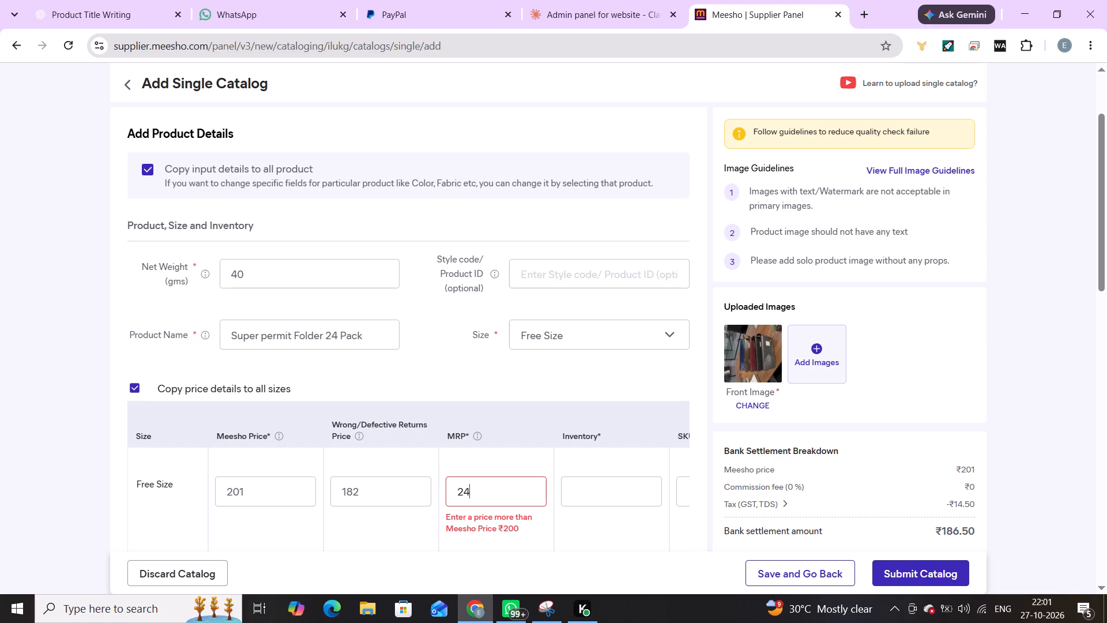
pyautogui.press('Tab')
pyautogui.write('100')
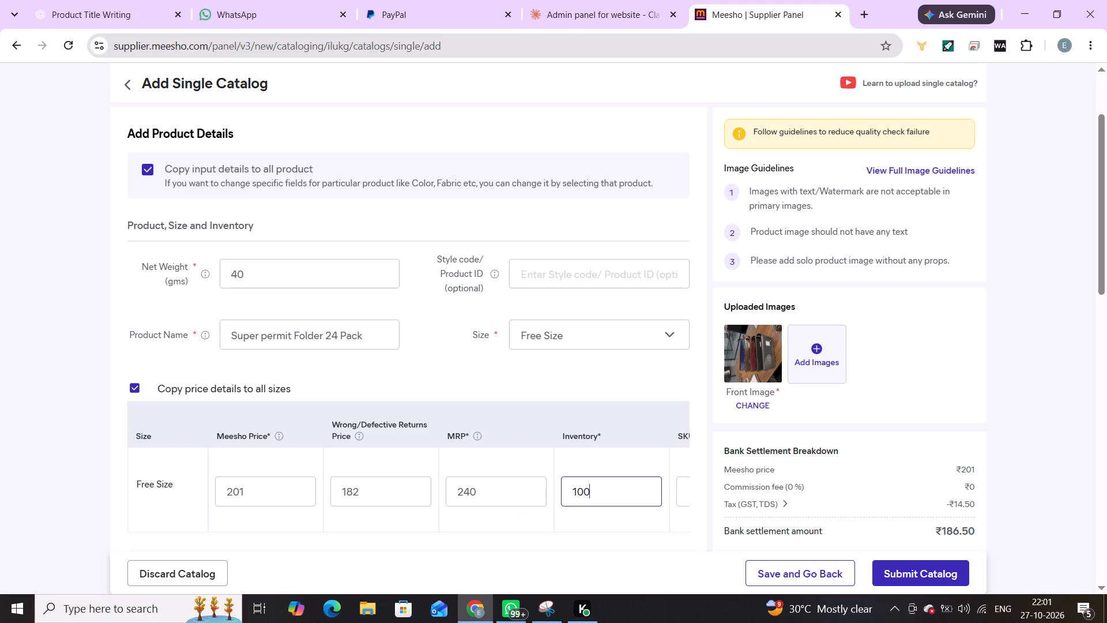
# In the product details, set the generic name to File Folders, the material to Leather and the net quantity to 1.
pyautogui.scroll(-2, 239, 475)
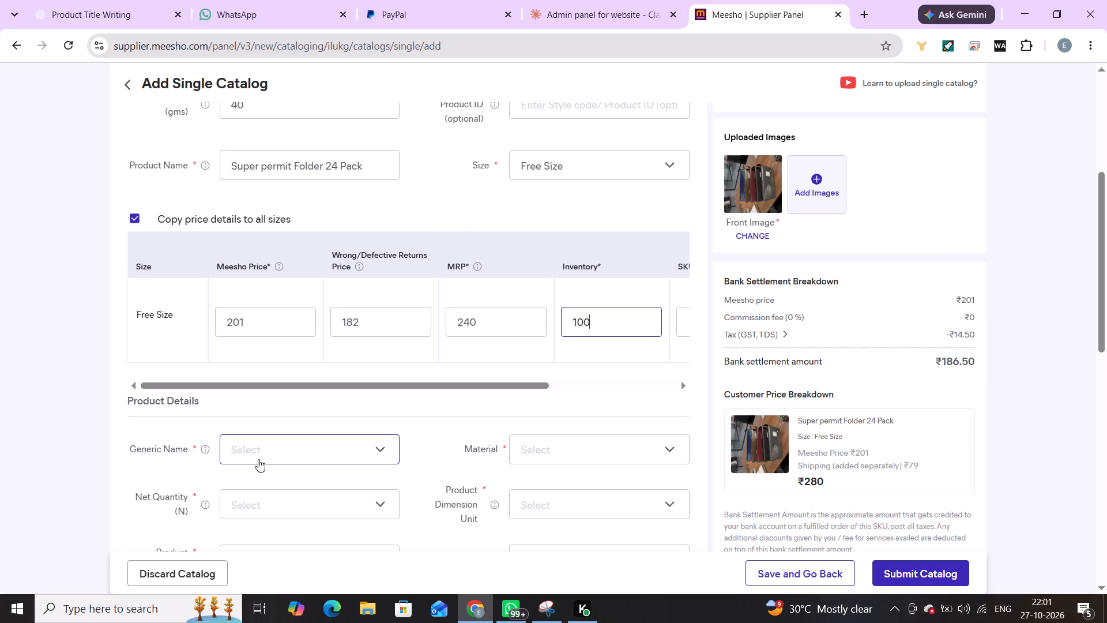
pyautogui.click(258, 459)
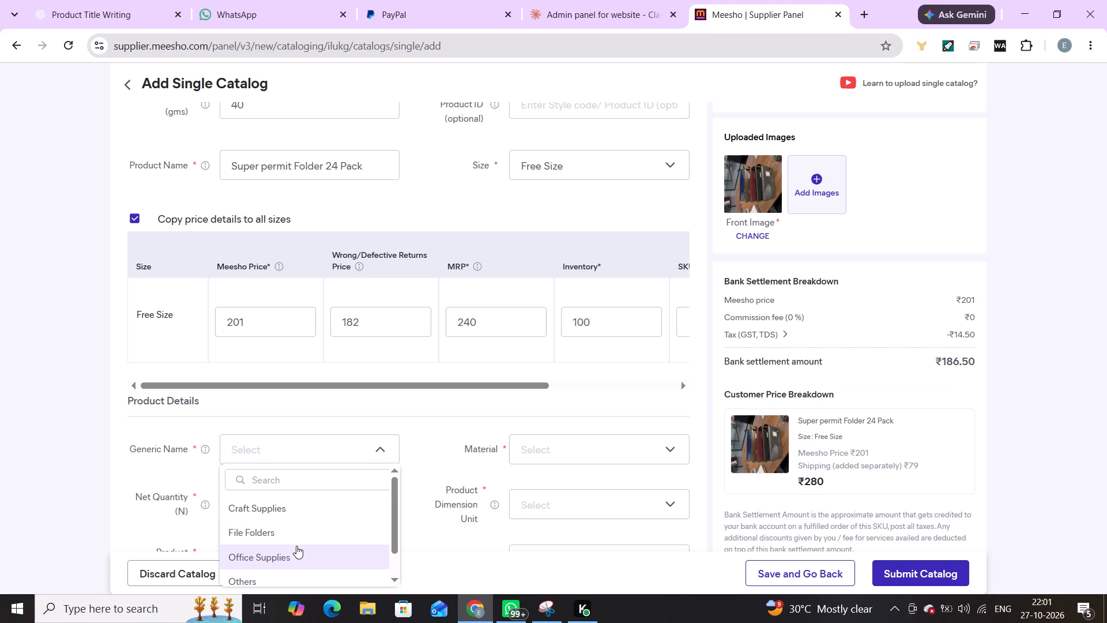
pyautogui.click(296, 546)
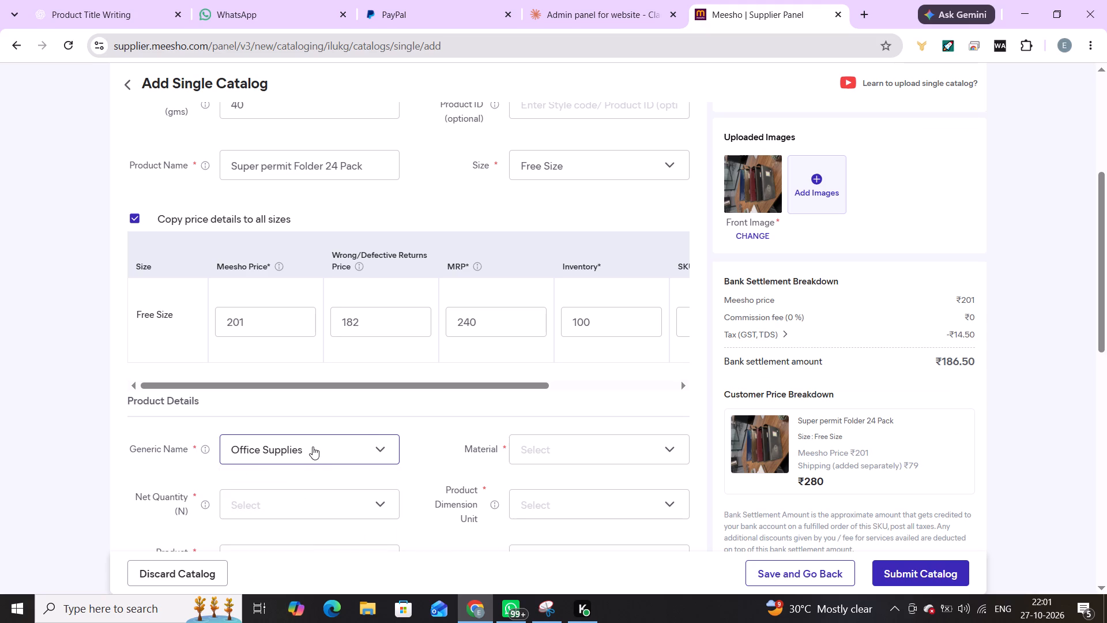
pyautogui.click(312, 446)
pyautogui.click(289, 528)
pyautogui.click(579, 454)
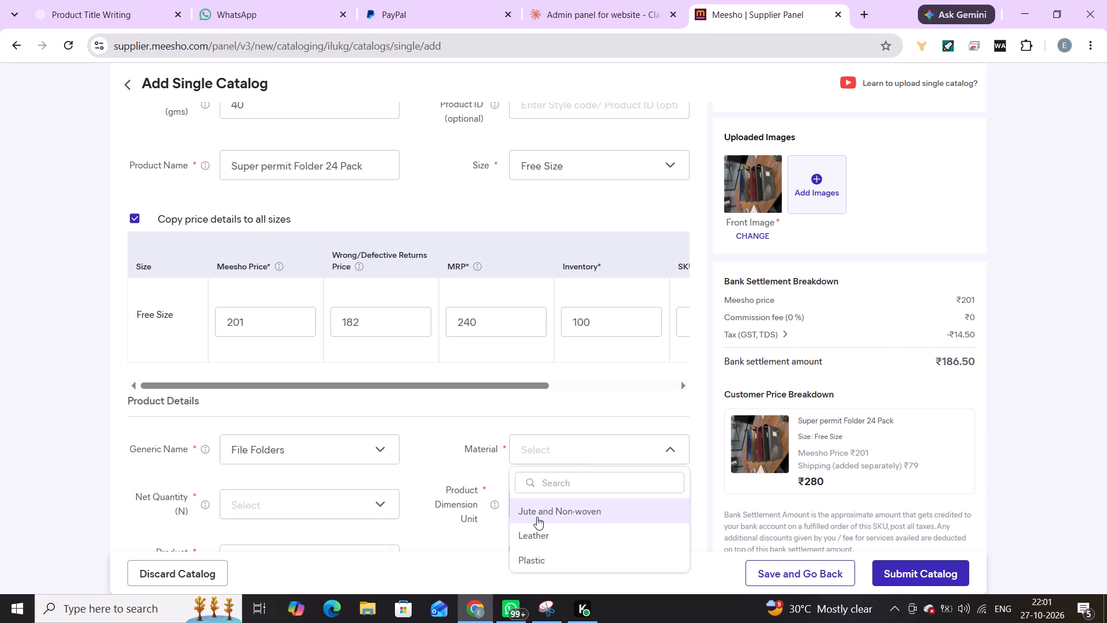
pyautogui.click(537, 532)
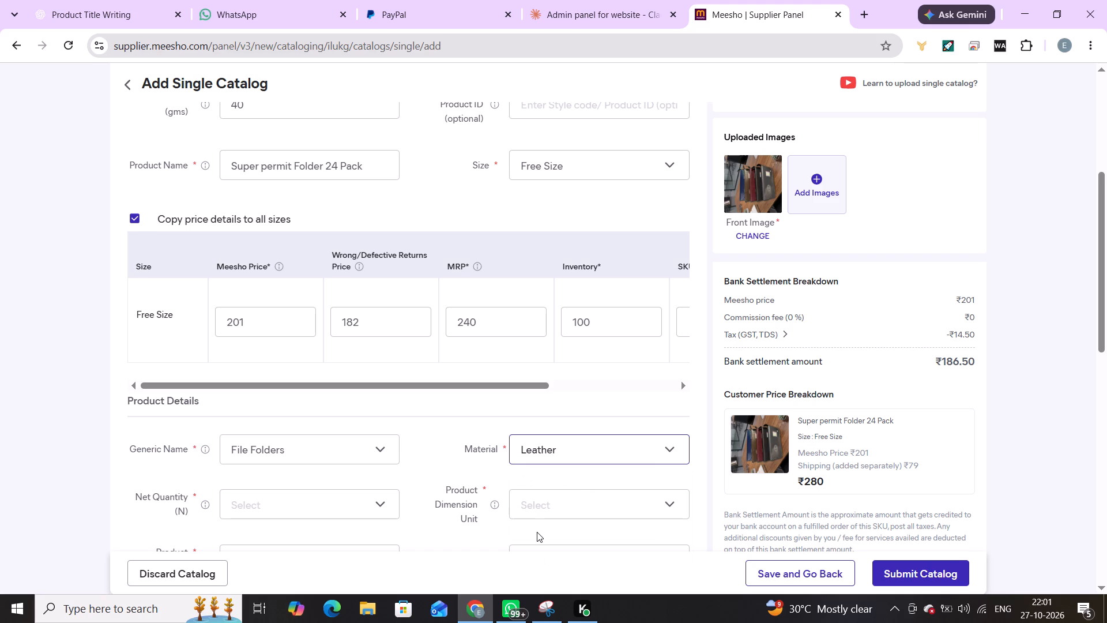
pyautogui.click(356, 507)
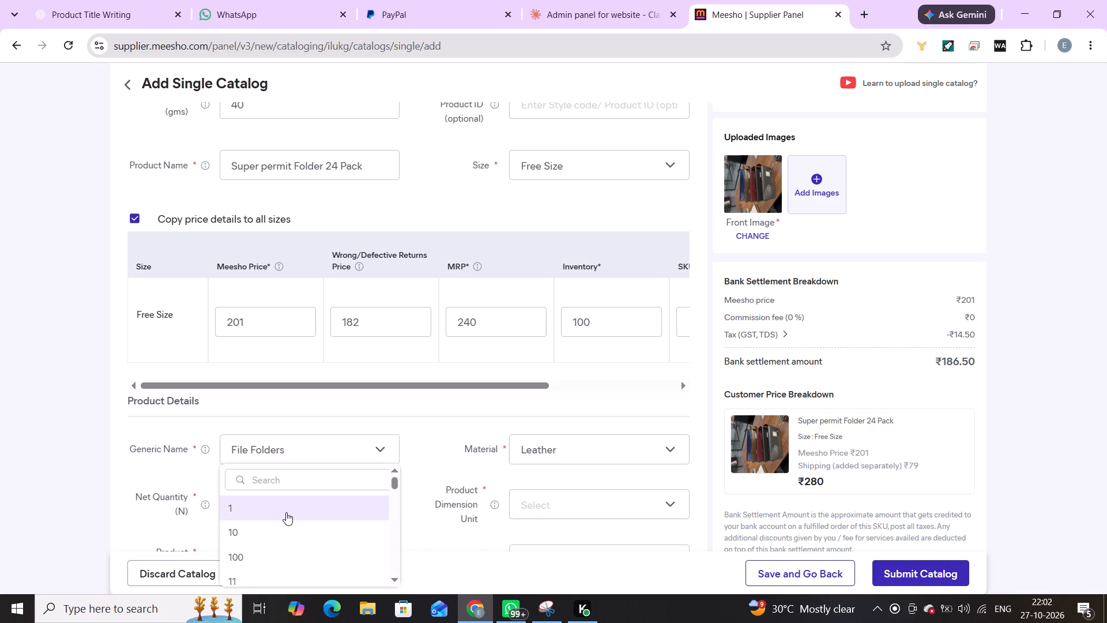
pyautogui.click(286, 512)
# Set the product dimensions in cm, with a length of 40 and a width of 30.
pyautogui.scroll(-1, 454, 502)
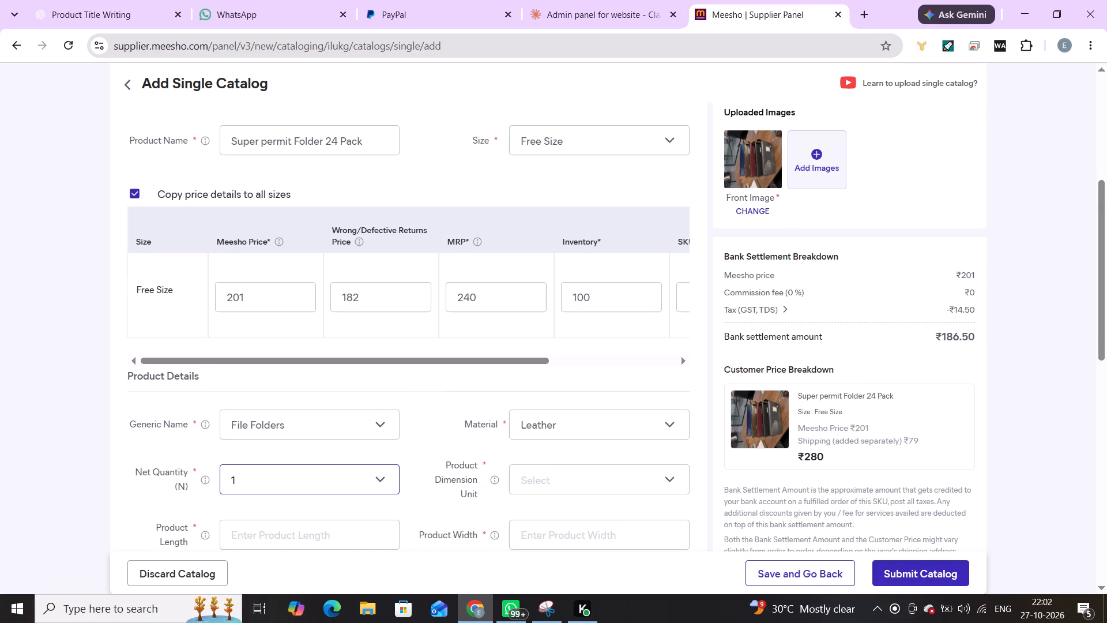
pyautogui.click(526, 421)
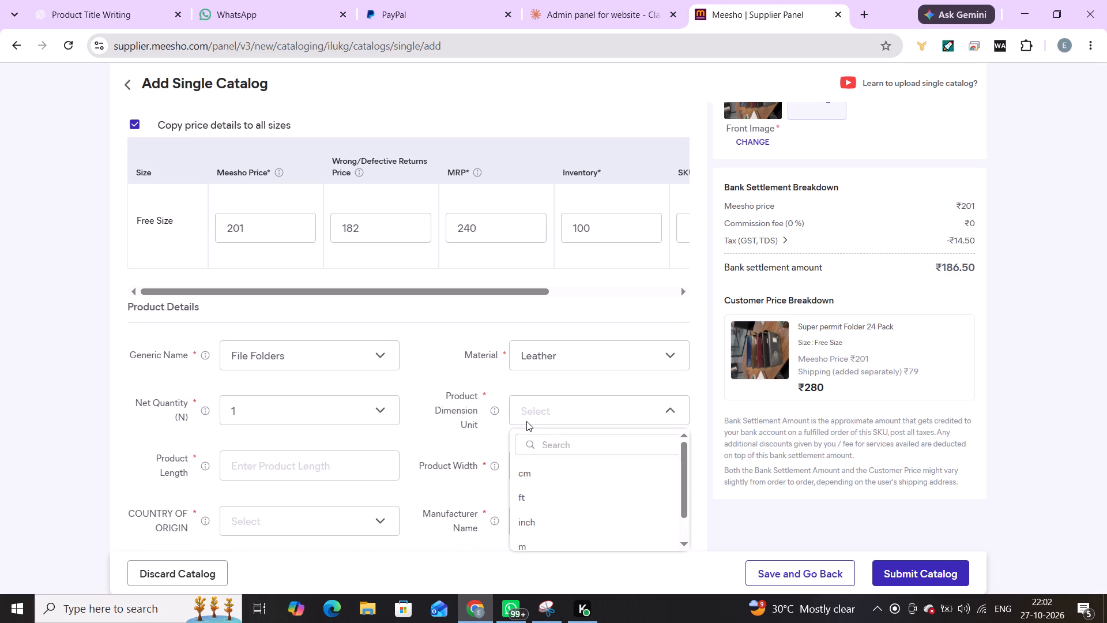
pyautogui.click(522, 481)
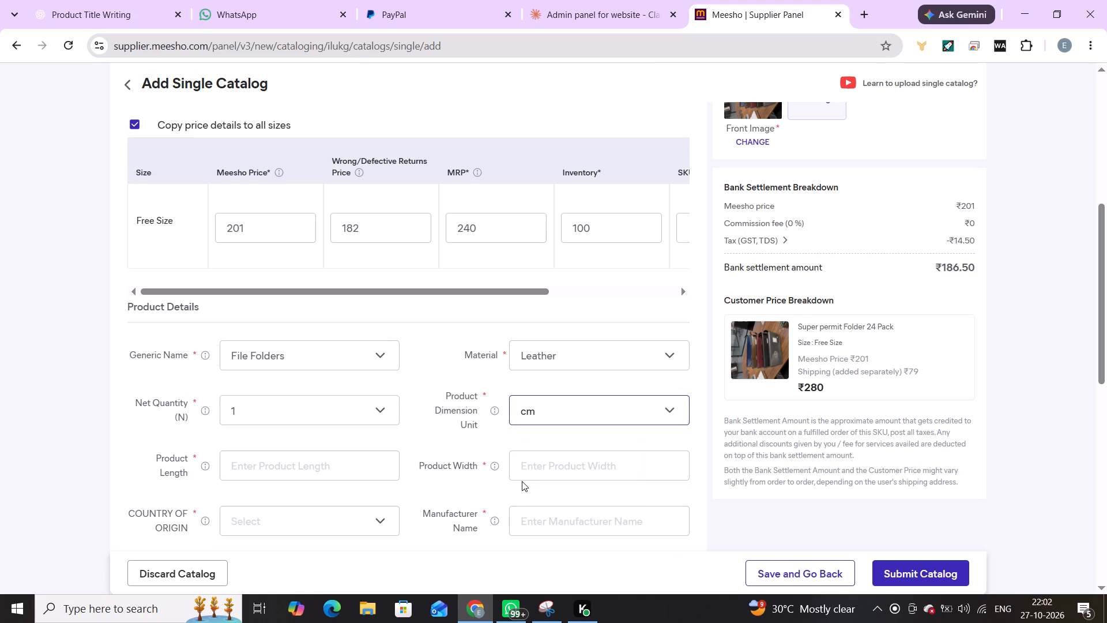
pyautogui.click(307, 465)
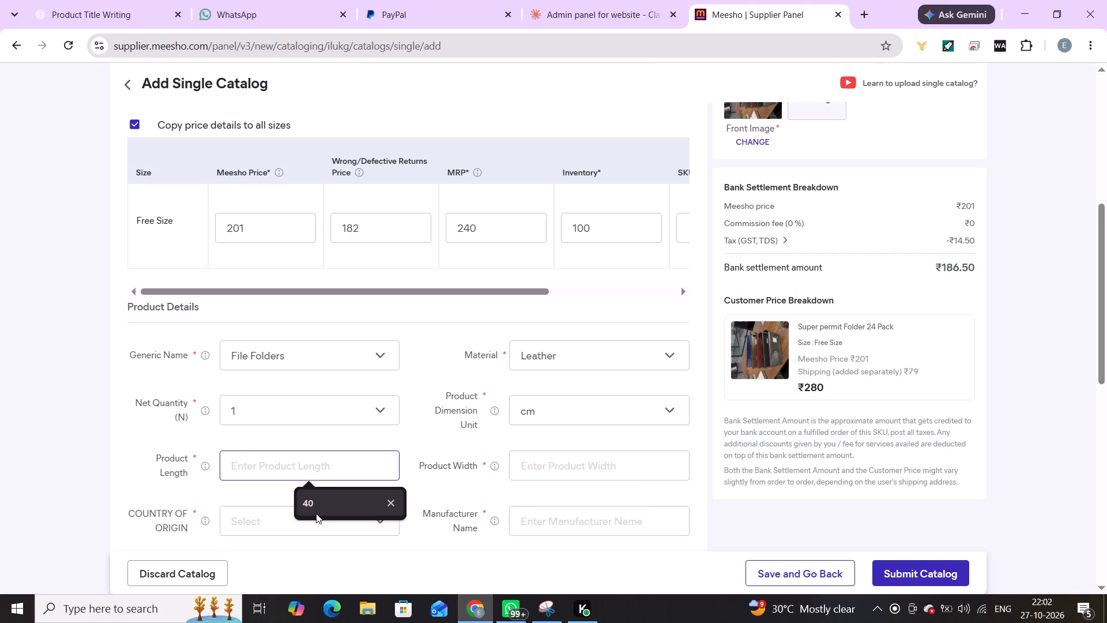
pyautogui.click(316, 505)
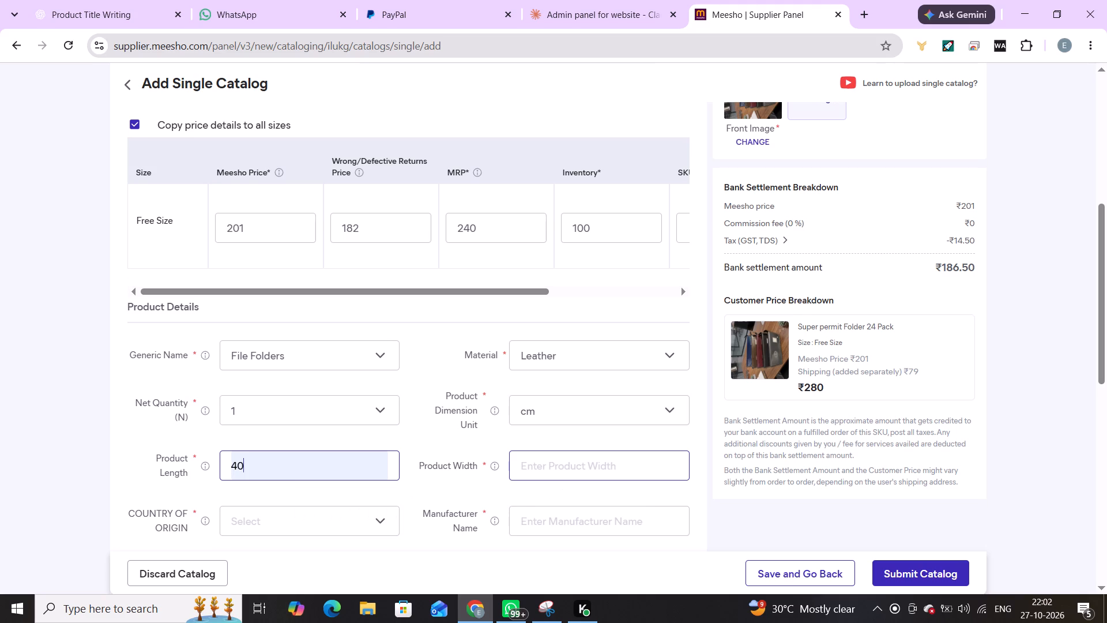
pyautogui.click(566, 469)
pyautogui.click(609, 500)
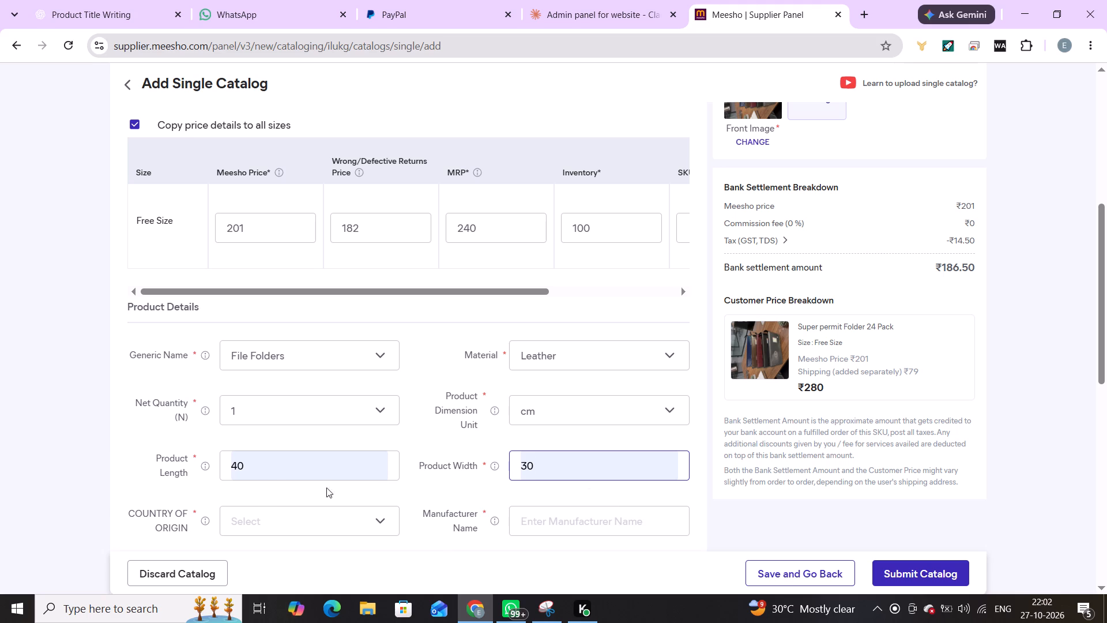
# Set the country of origin to India.
pyautogui.click(298, 518)
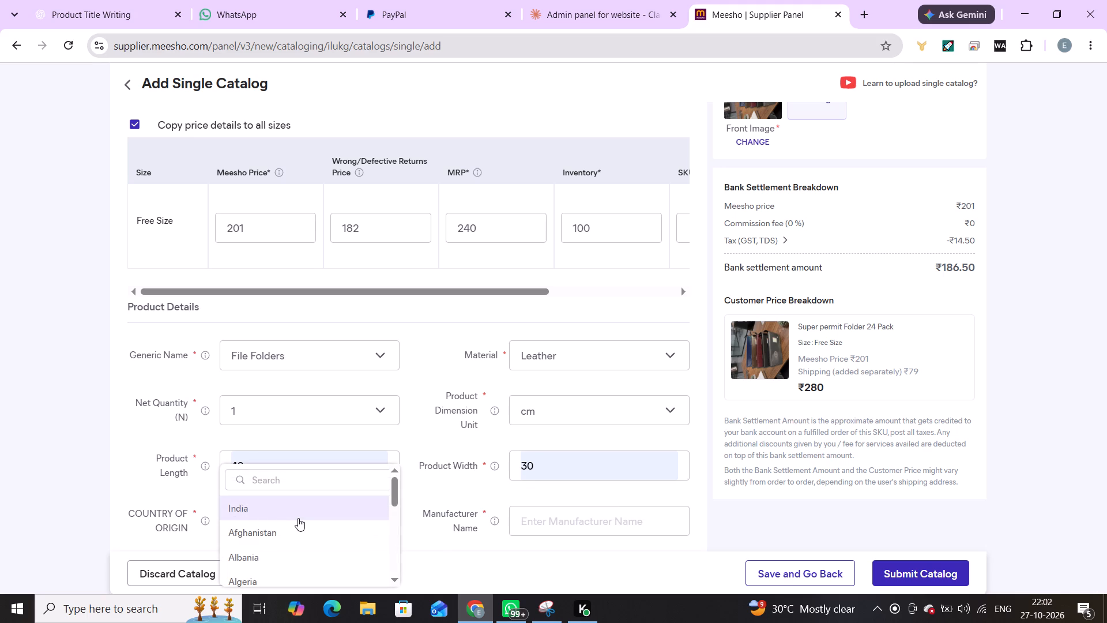
pyautogui.click(298, 518)
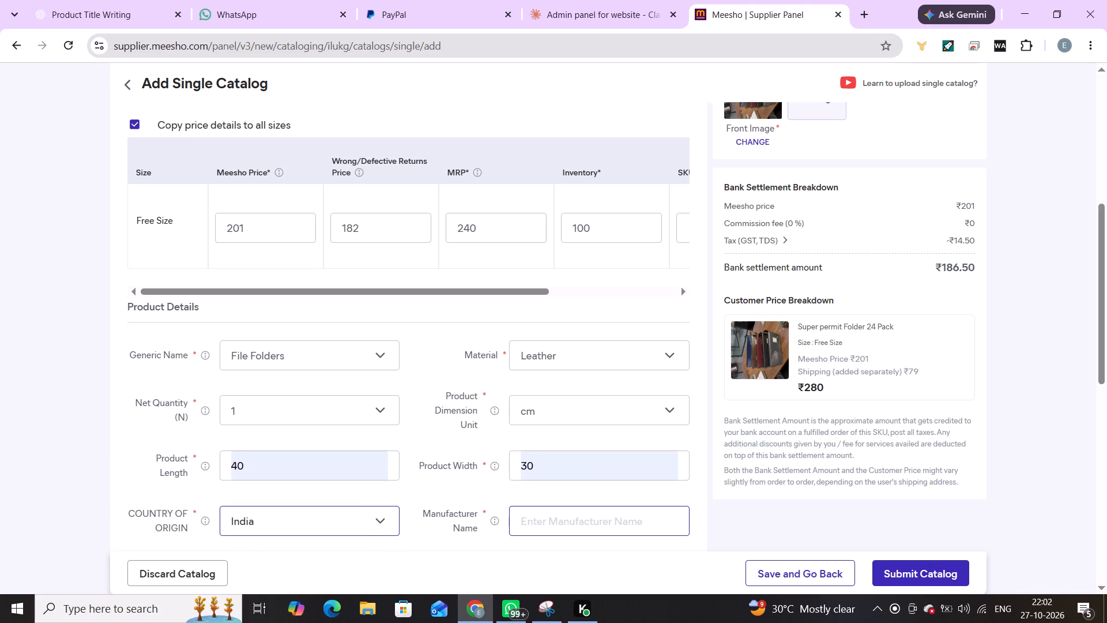
# Fill in the manufacturer details with the name APS File and the saved manufacturer address, and start on the manufacturer pincode.
pyautogui.click(562, 535)
pyautogui.click(618, 557)
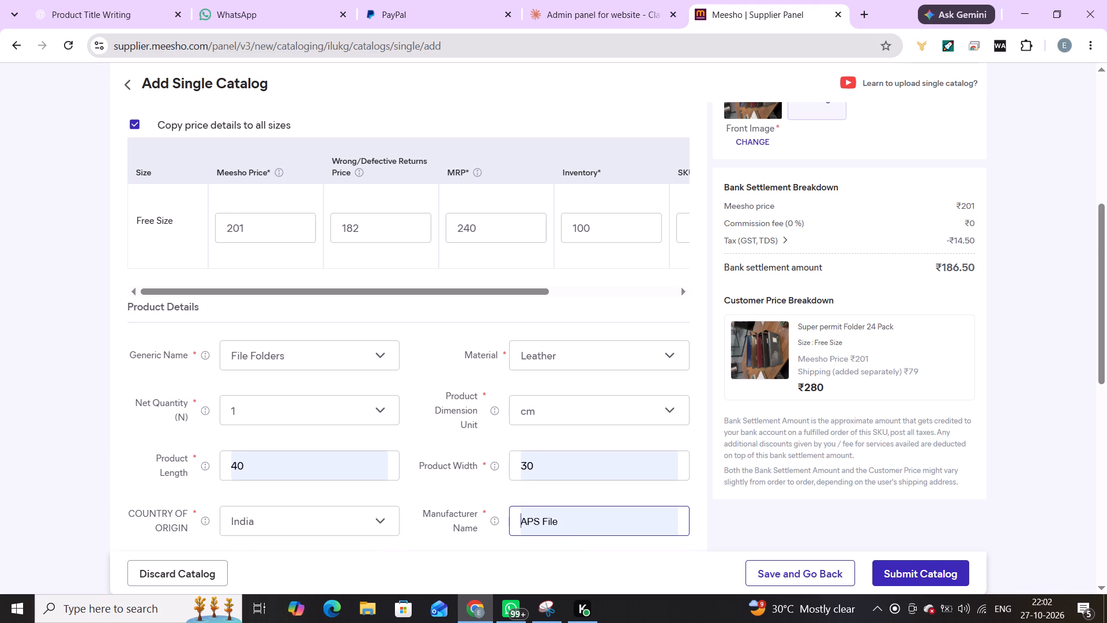
pyautogui.scroll(-2, 461, 508)
pyautogui.click(299, 431)
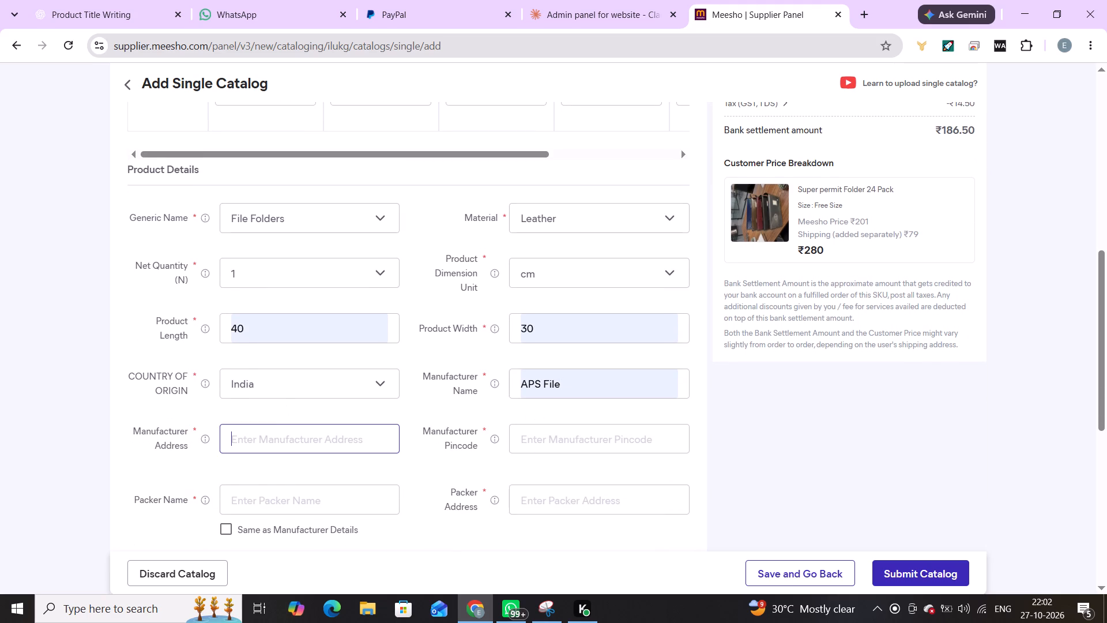
pyautogui.click(334, 483)
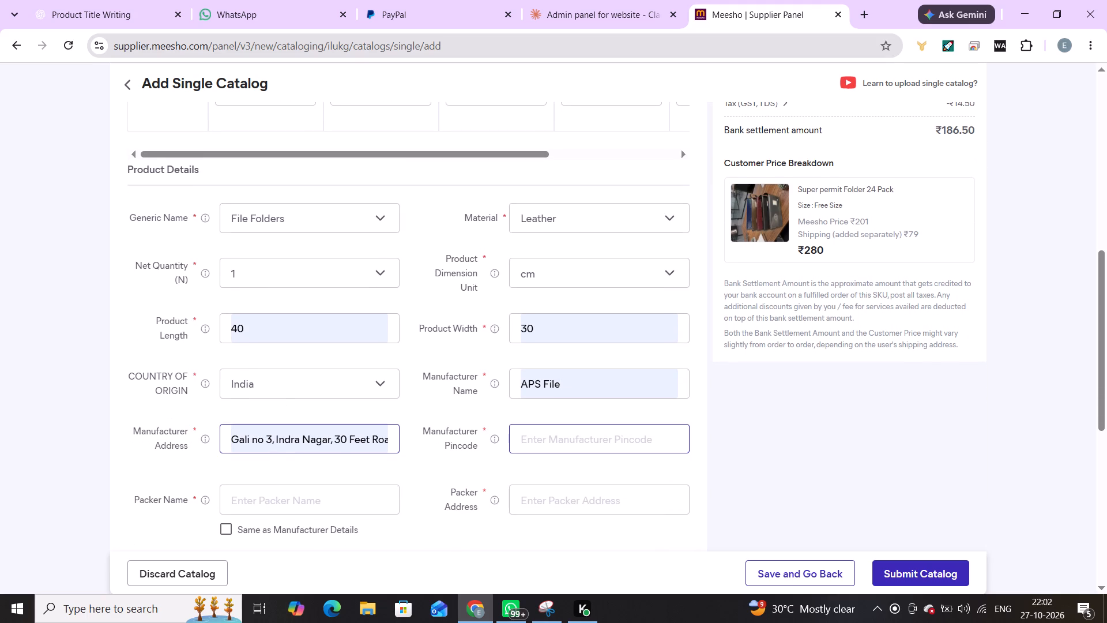
pyautogui.doubleClick(549, 452)
# Complete the manufacturer details with the manufacturer's pincode and set the packer details to be the same as the manufacturer's.
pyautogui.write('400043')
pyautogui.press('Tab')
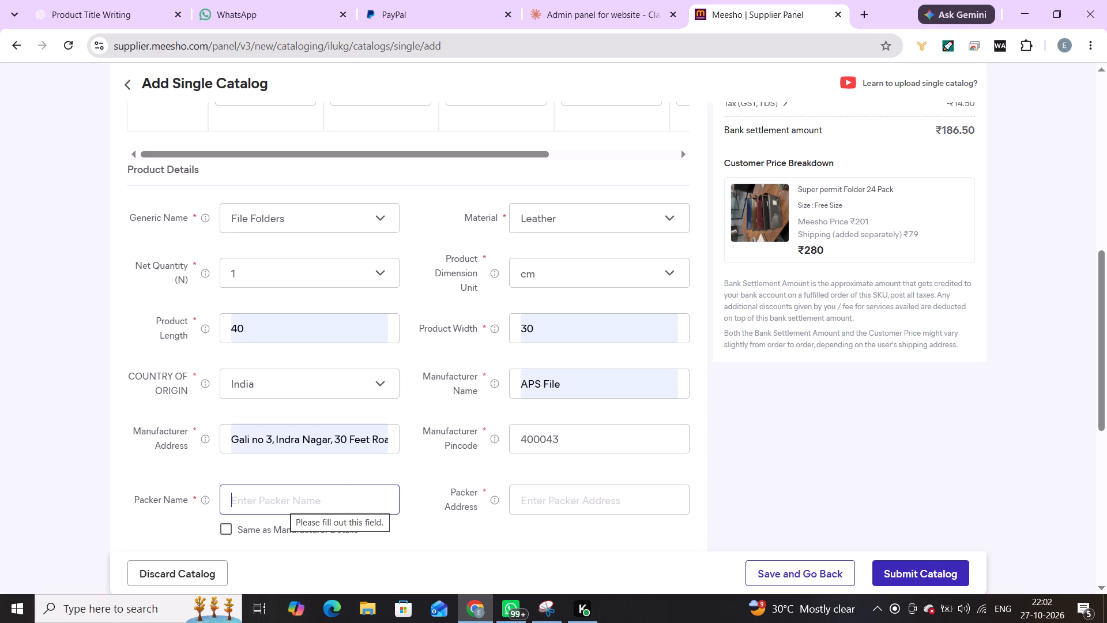
pyautogui.click(228, 529)
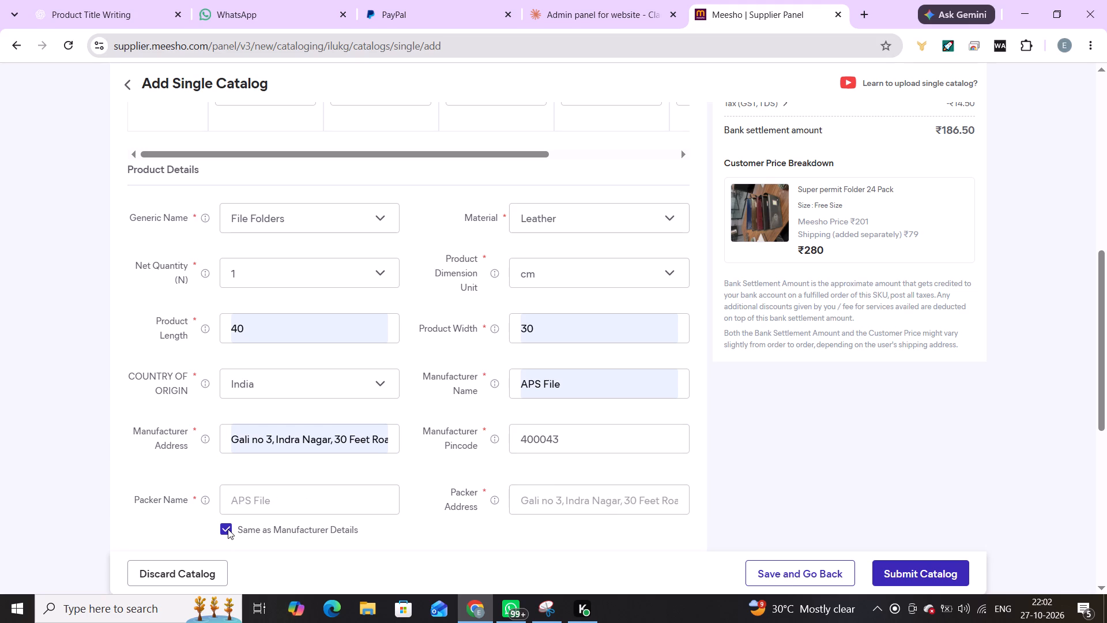
# Start on the product description under Other Attributes.
pyautogui.scroll(-1, 480, 515)
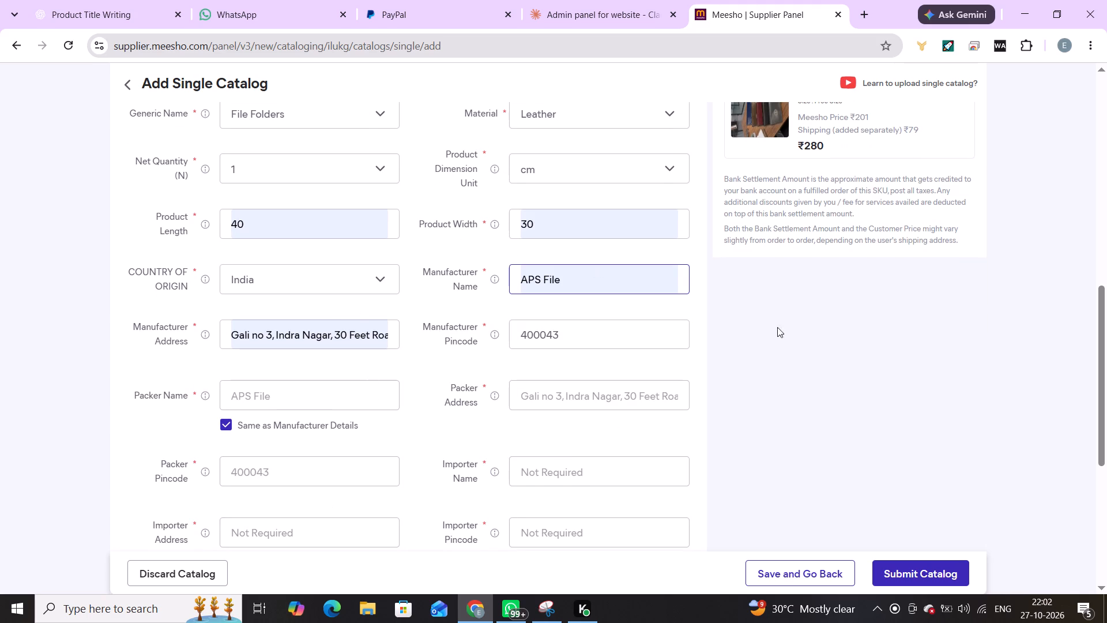
pyautogui.moveTo(1106, 348); pyautogui.dragTo(1106, 437)
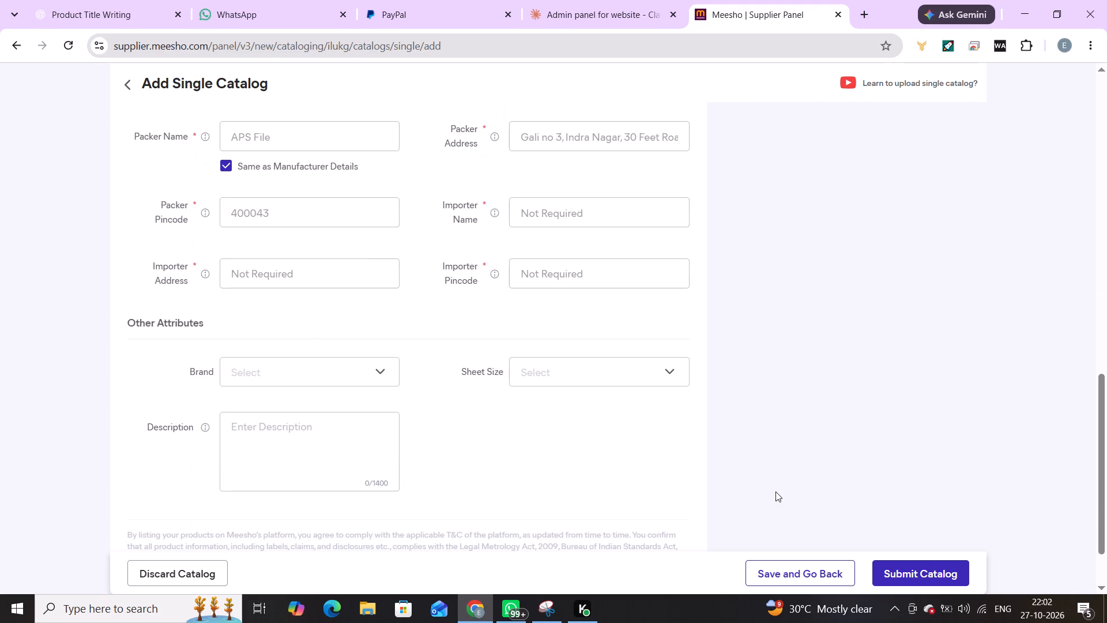
pyautogui.click(297, 423)
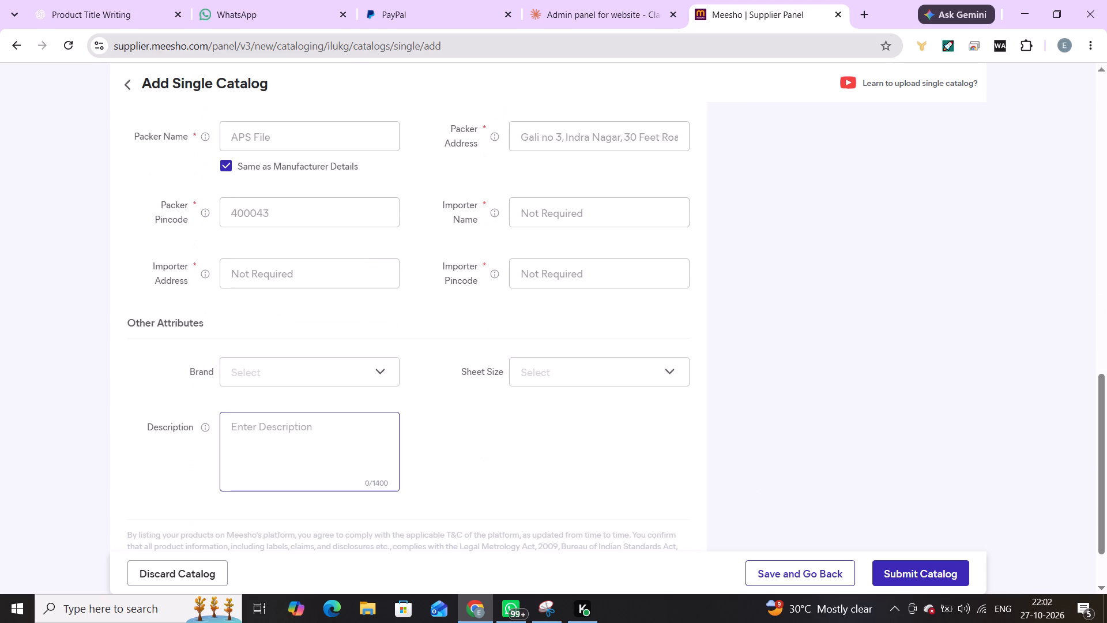
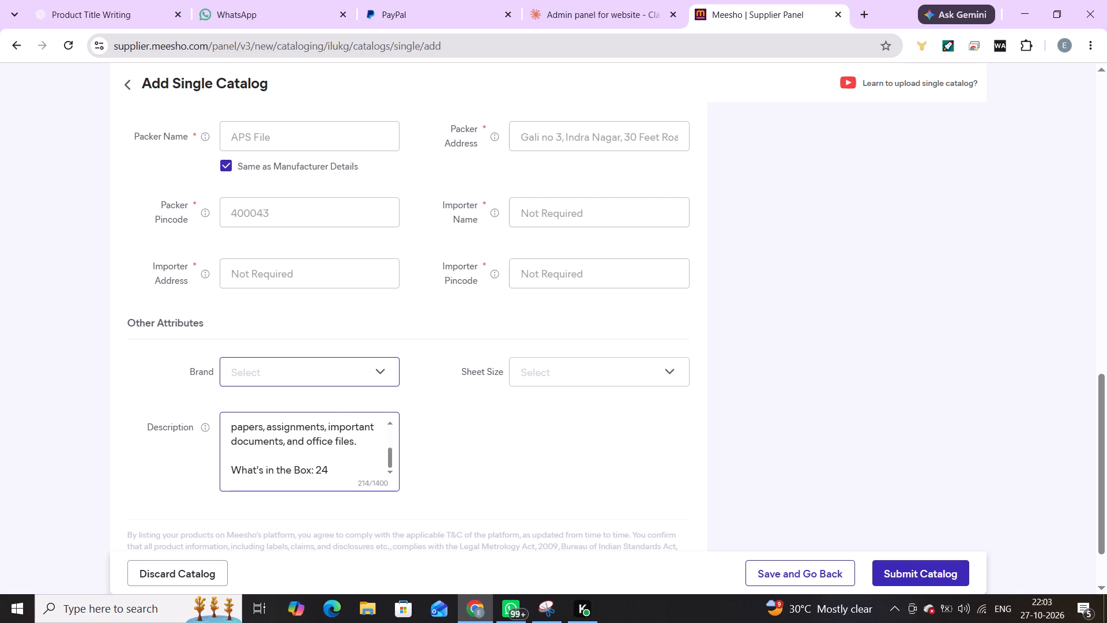
# Complete the What's in the Box line of the product description by adding "Surper Permit" after 24.
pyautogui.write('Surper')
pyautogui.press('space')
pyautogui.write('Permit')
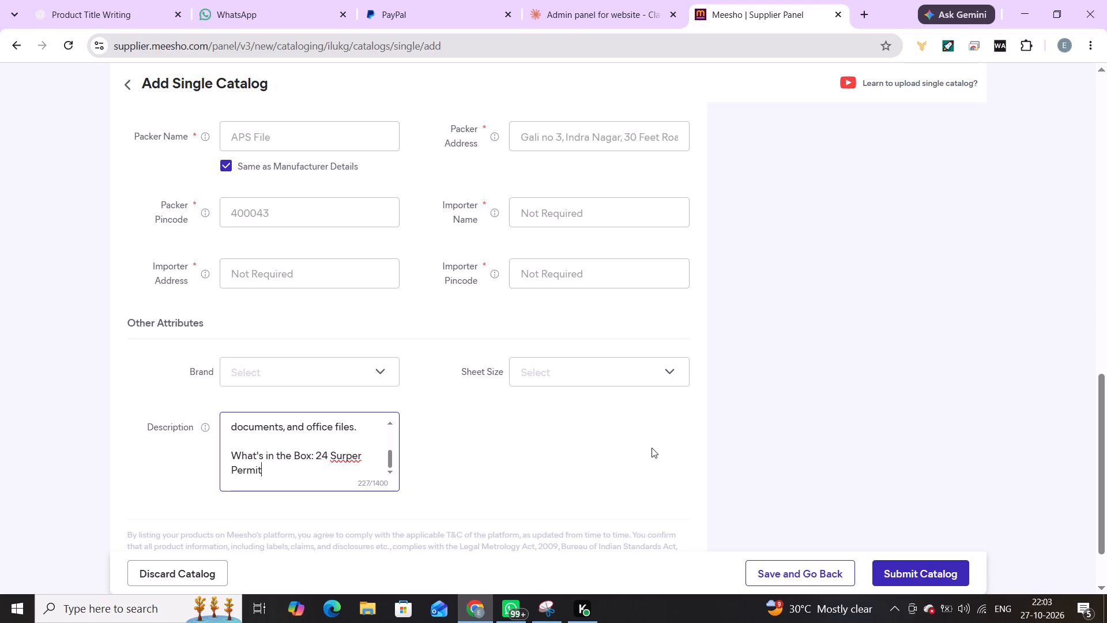
# Open the sheet size choices under Other Attributes and browse the available sizes.
pyautogui.click(546, 376)
pyautogui.scroll(-1, 533, 460)
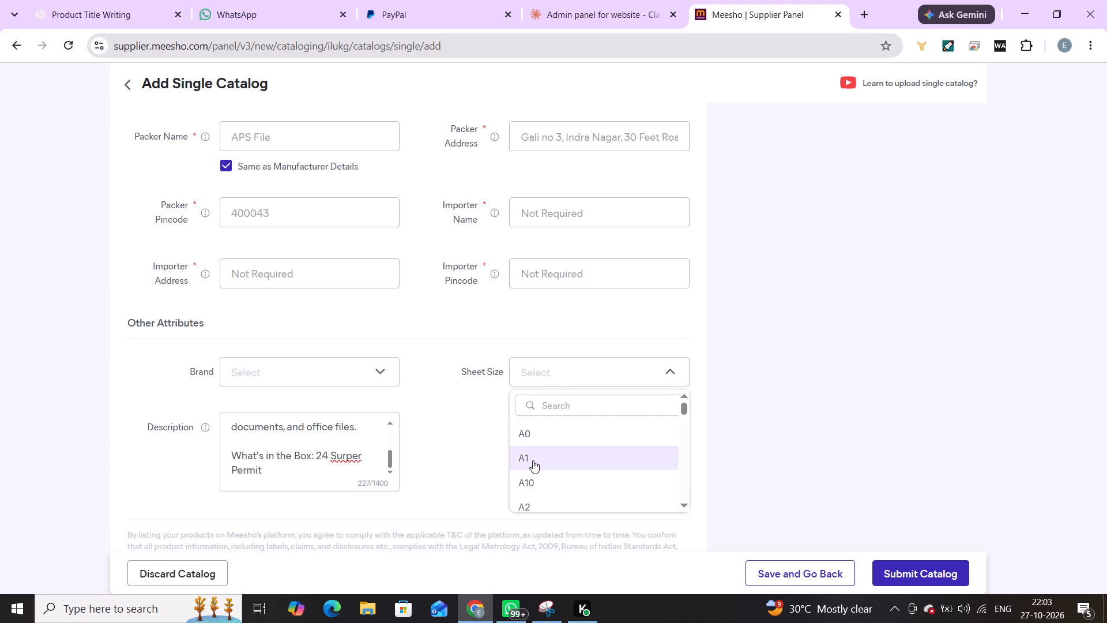
# Set the sheet size to A4 in the other attributes.
pyautogui.scroll(-1, 533, 460)
pyautogui.click(515, 456)
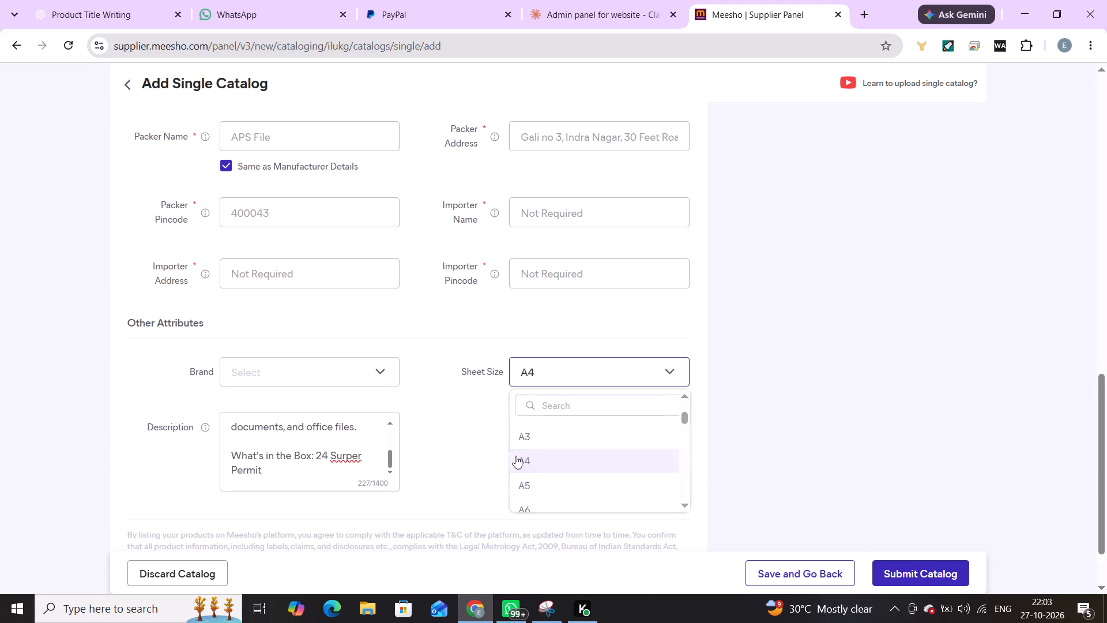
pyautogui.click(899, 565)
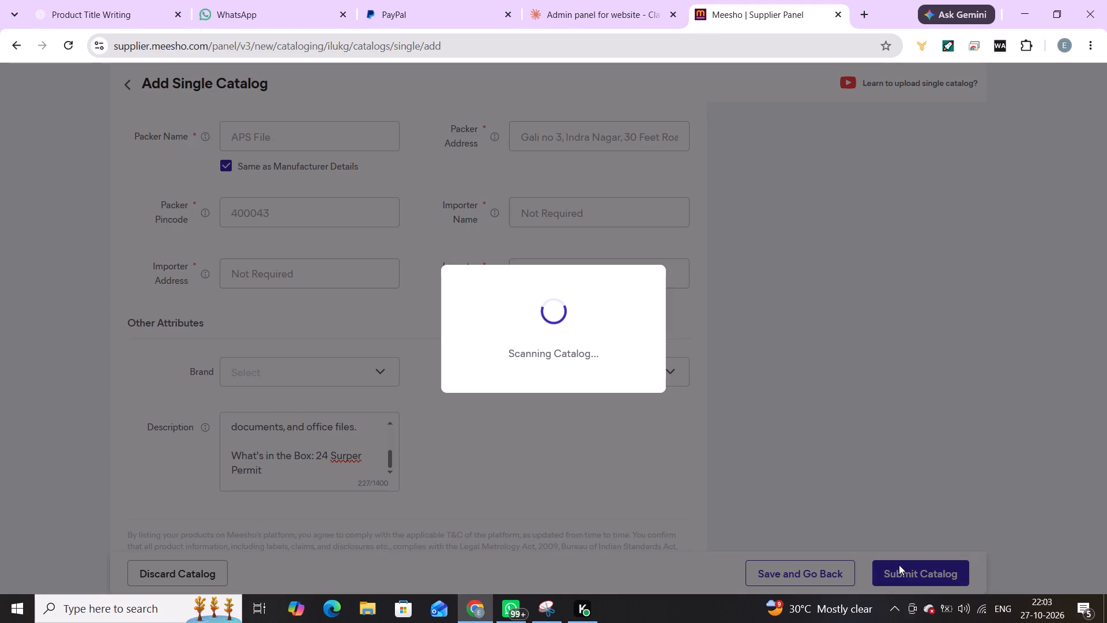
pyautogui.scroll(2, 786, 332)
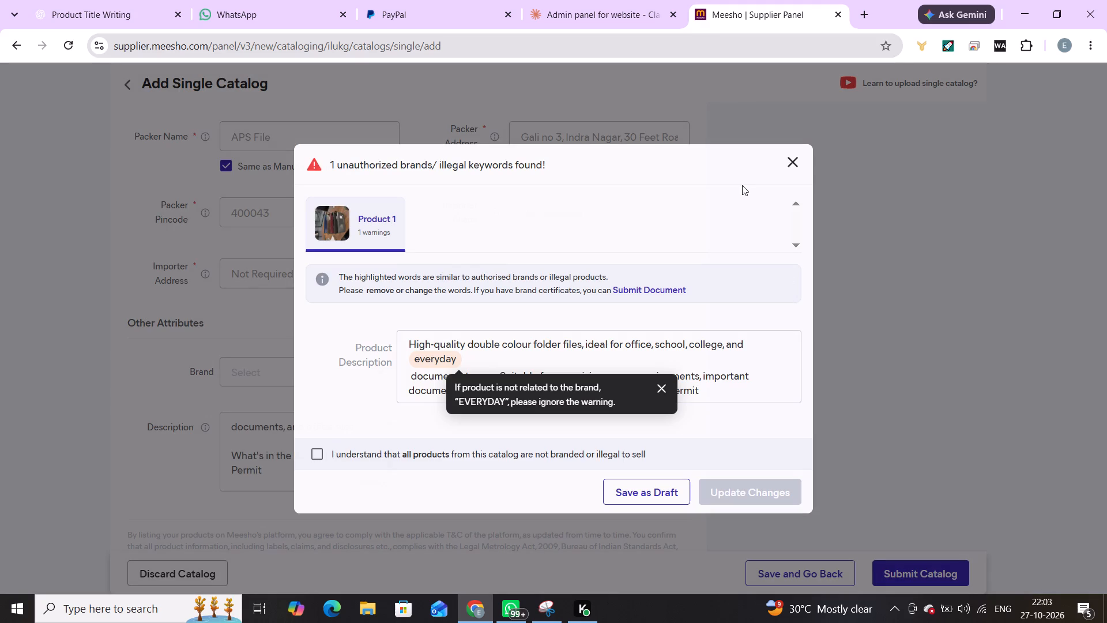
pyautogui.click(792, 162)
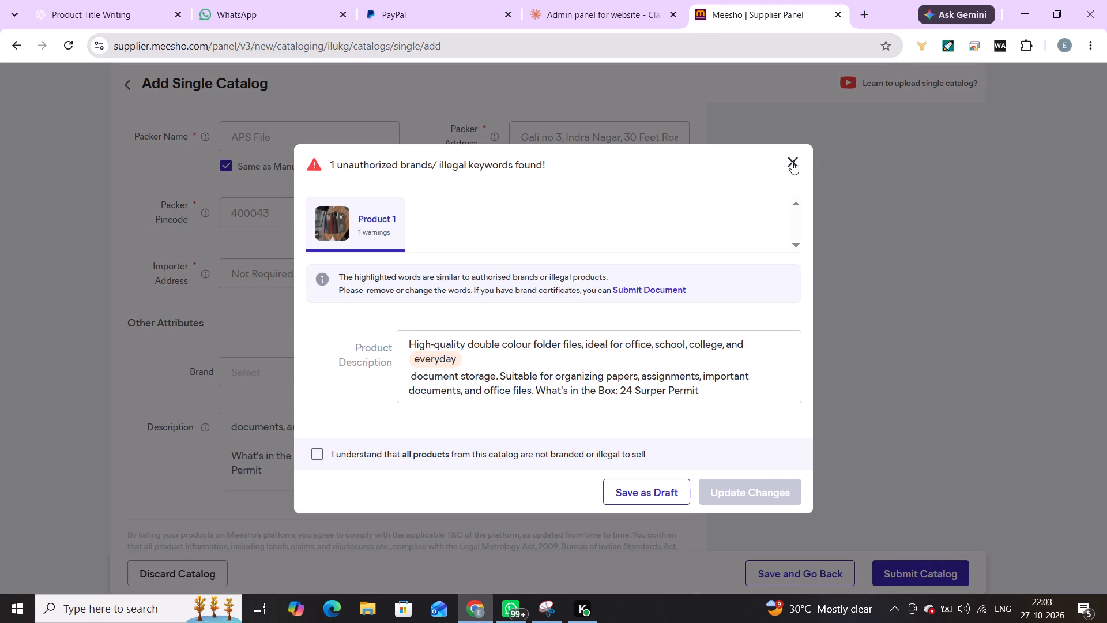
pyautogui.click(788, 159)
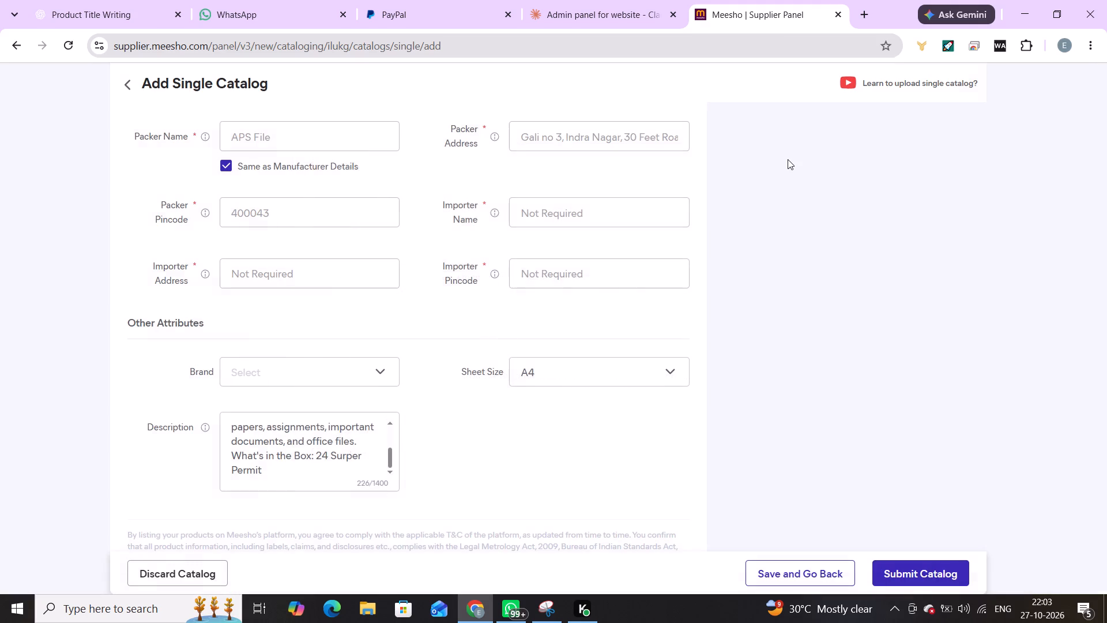
# Add the pictures file1, file2 and fiLE3 from the MAGES folder as additional product images.
pyautogui.scroll(8, 788, 159)
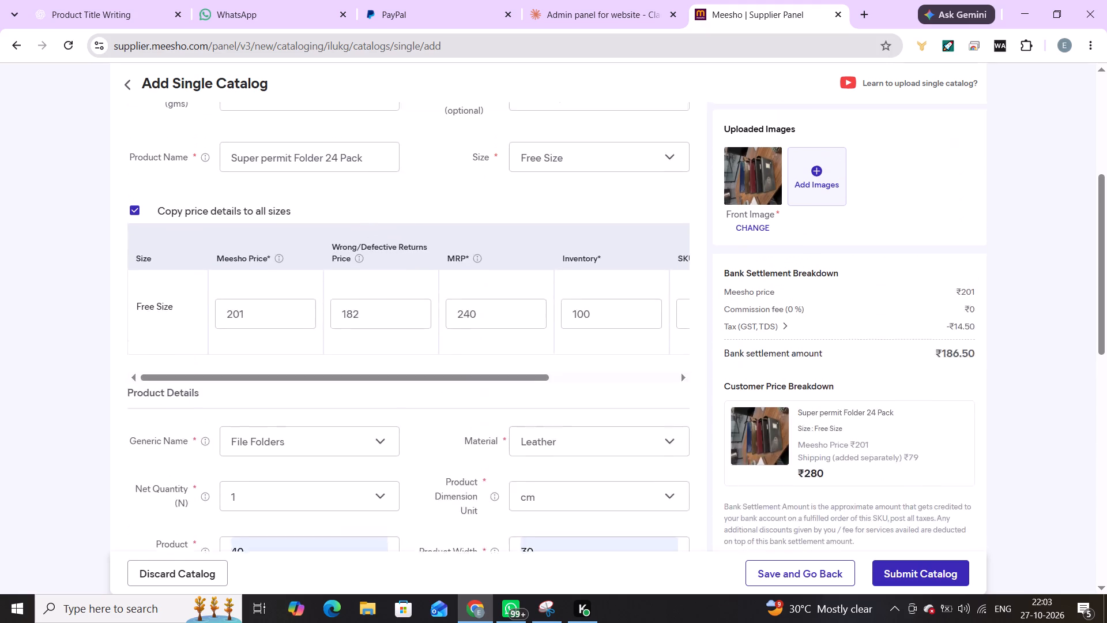
pyautogui.scroll(1, 788, 159)
pyautogui.click(819, 240)
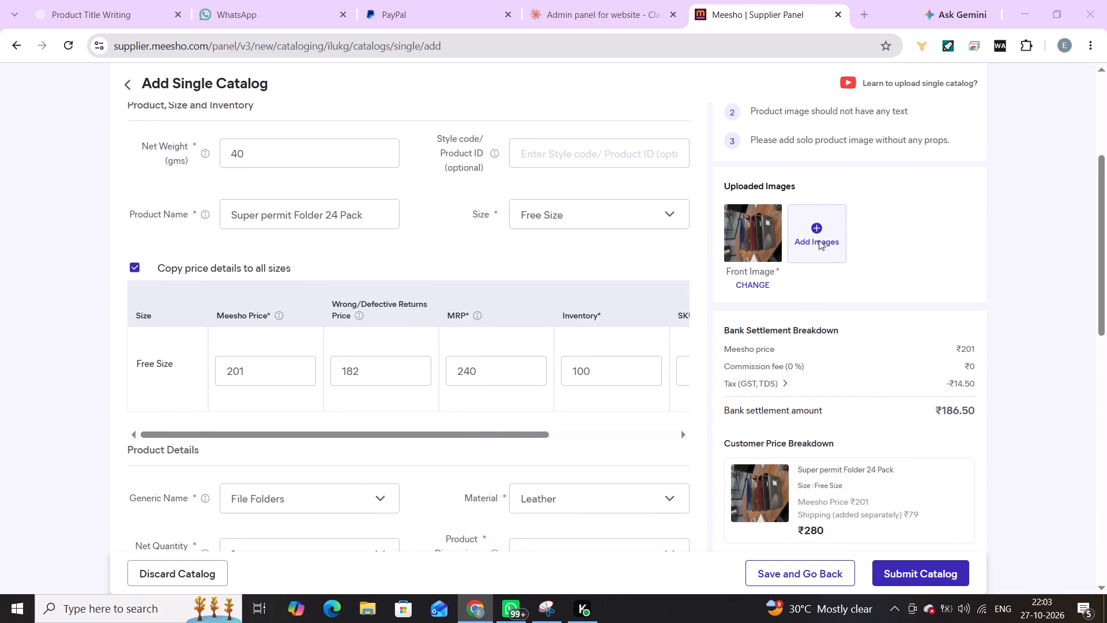
pyautogui.click(391, 96)
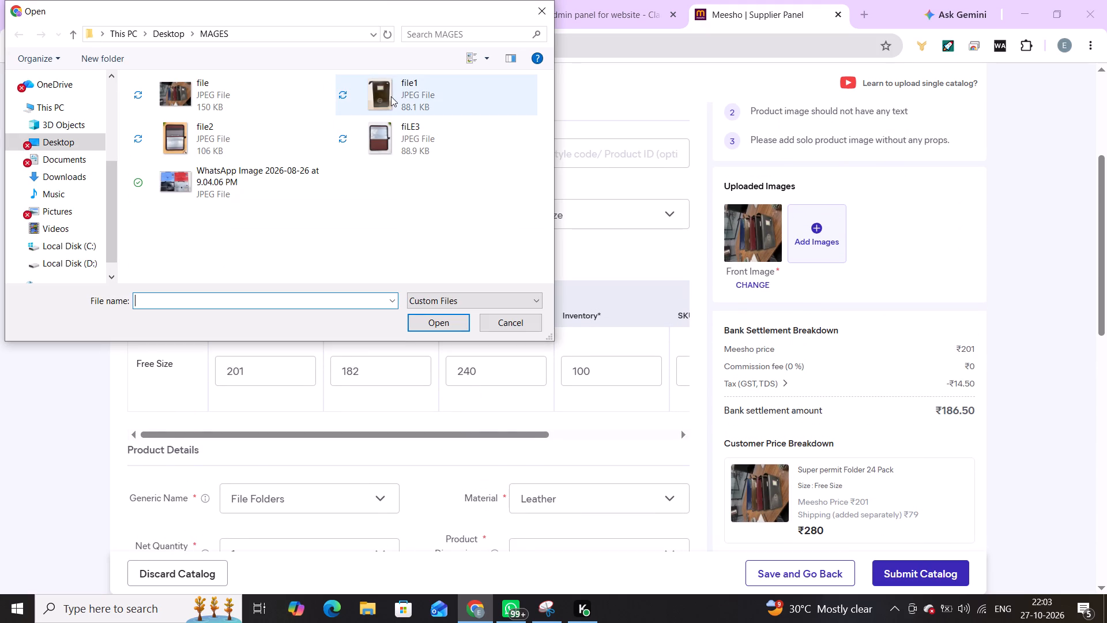
pyautogui.click(435, 326)
pyautogui.click(875, 241)
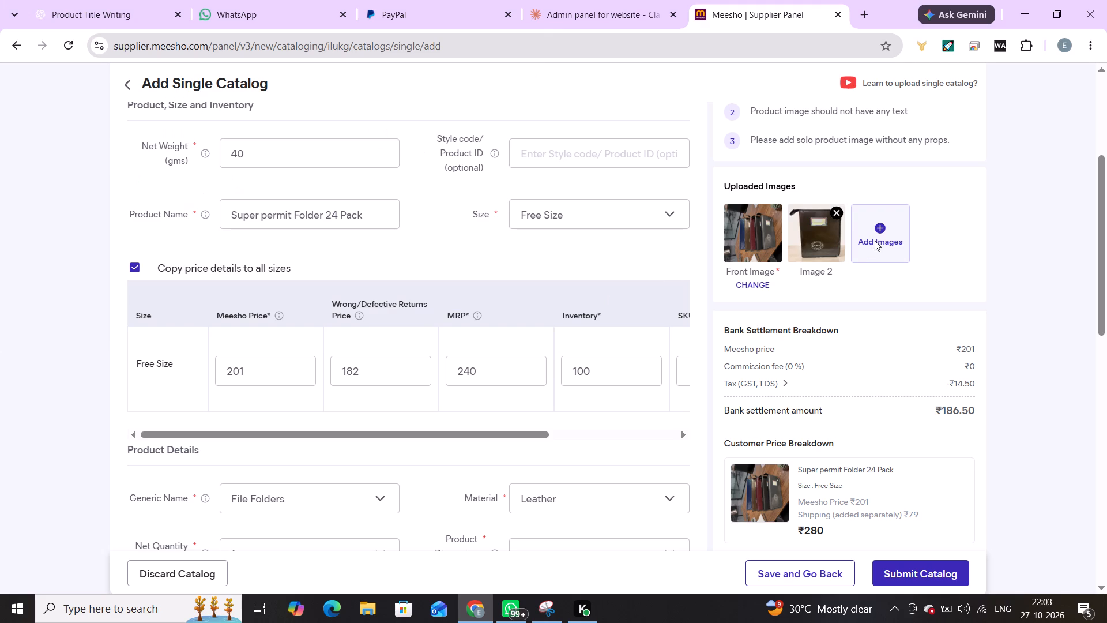
pyautogui.click(249, 140)
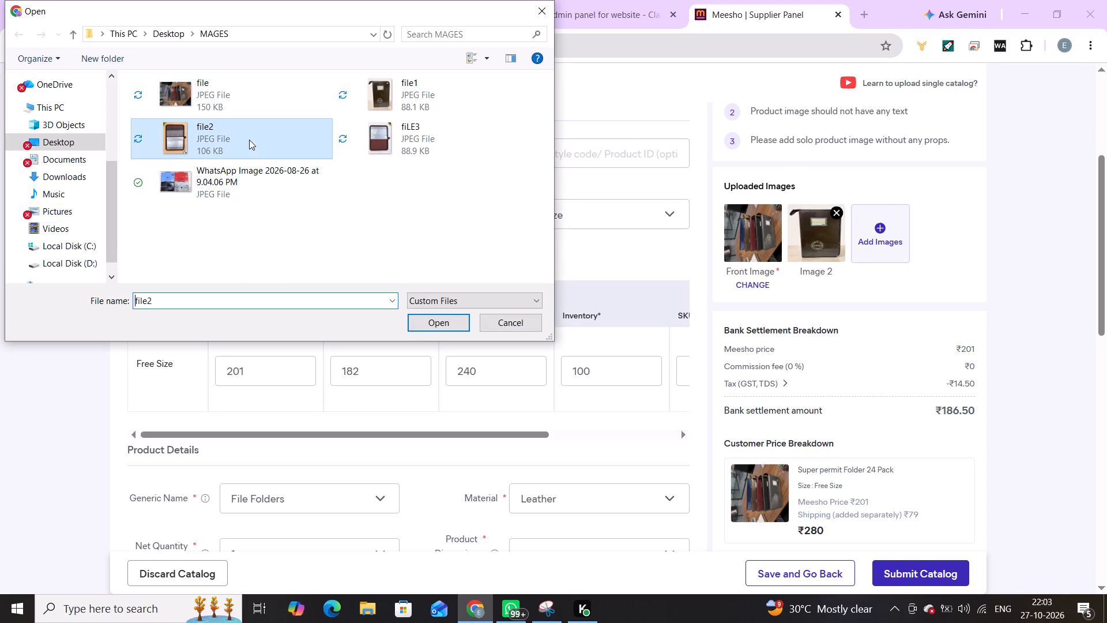
pyautogui.click(435, 328)
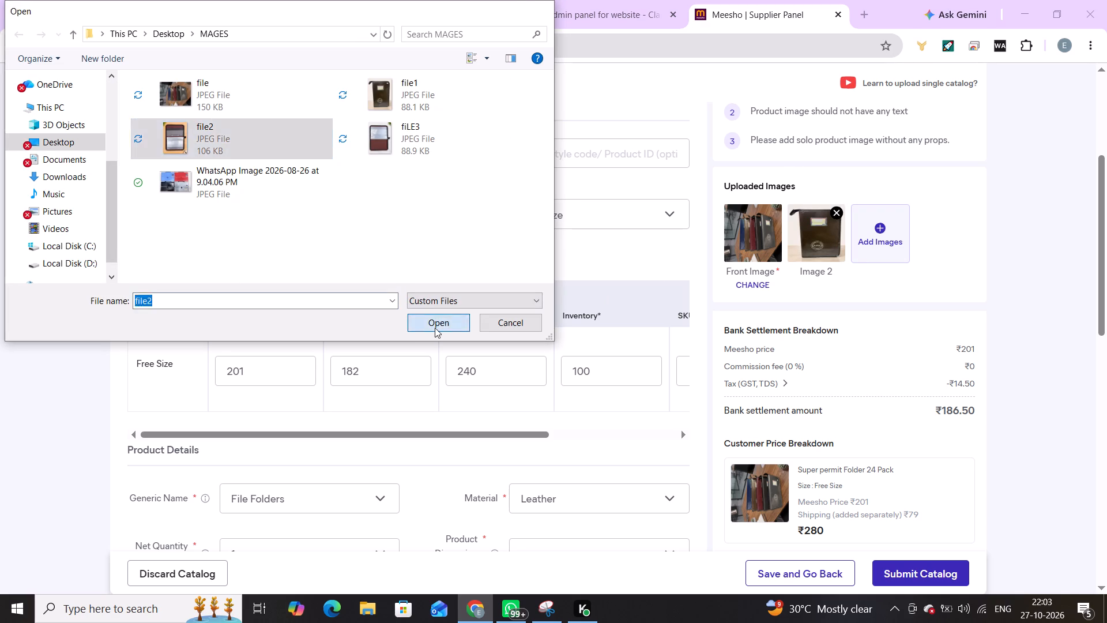
pyautogui.click(946, 242)
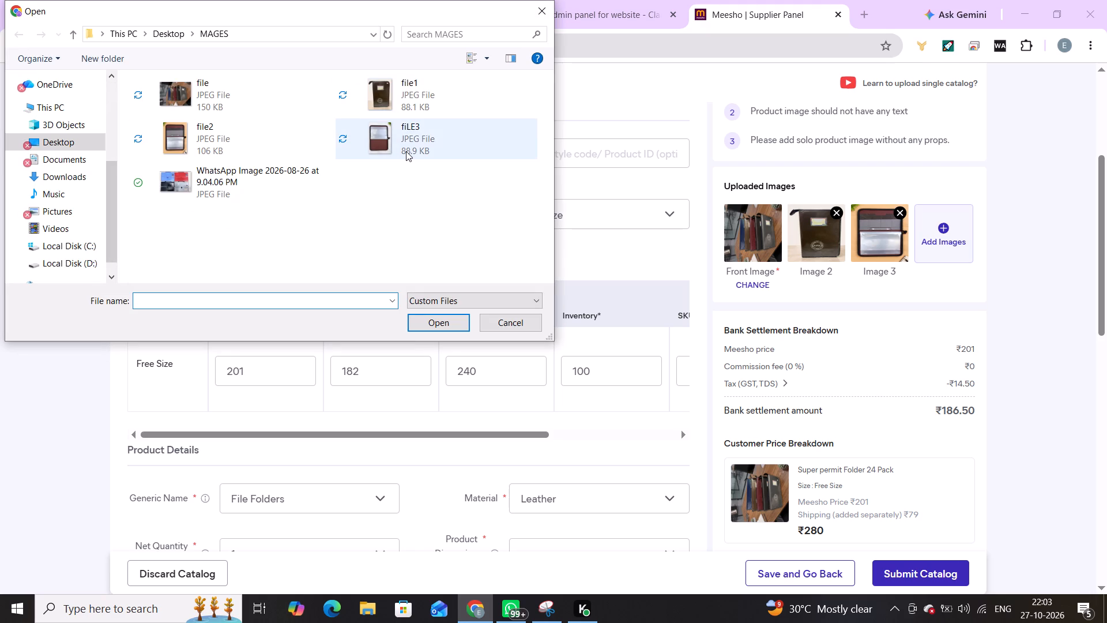
pyautogui.click(406, 151)
pyautogui.click(421, 325)
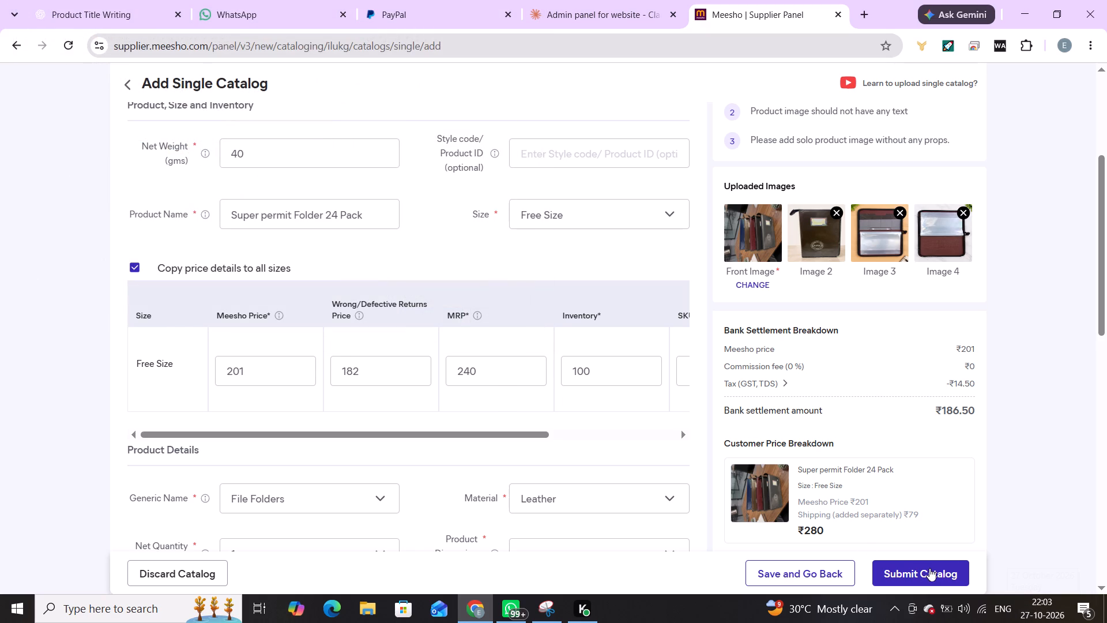
# Submit the catalog for scanning, change "everyday" to "everydays" in the description, and declare all products not branded or illegal to sell.
pyautogui.click(929, 569)
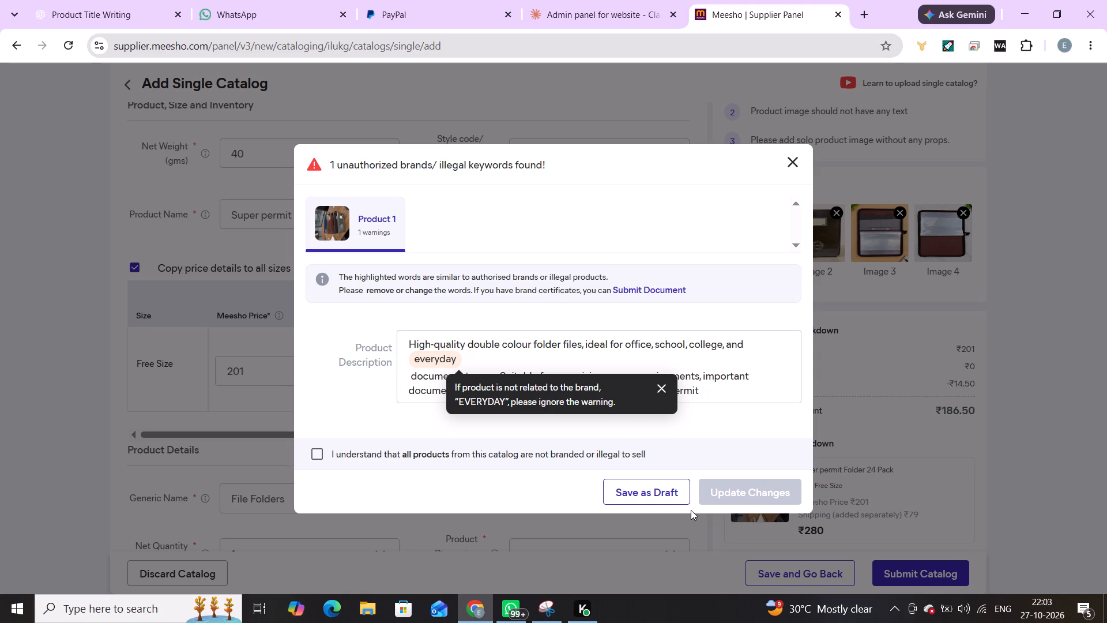
pyautogui.click(456, 361)
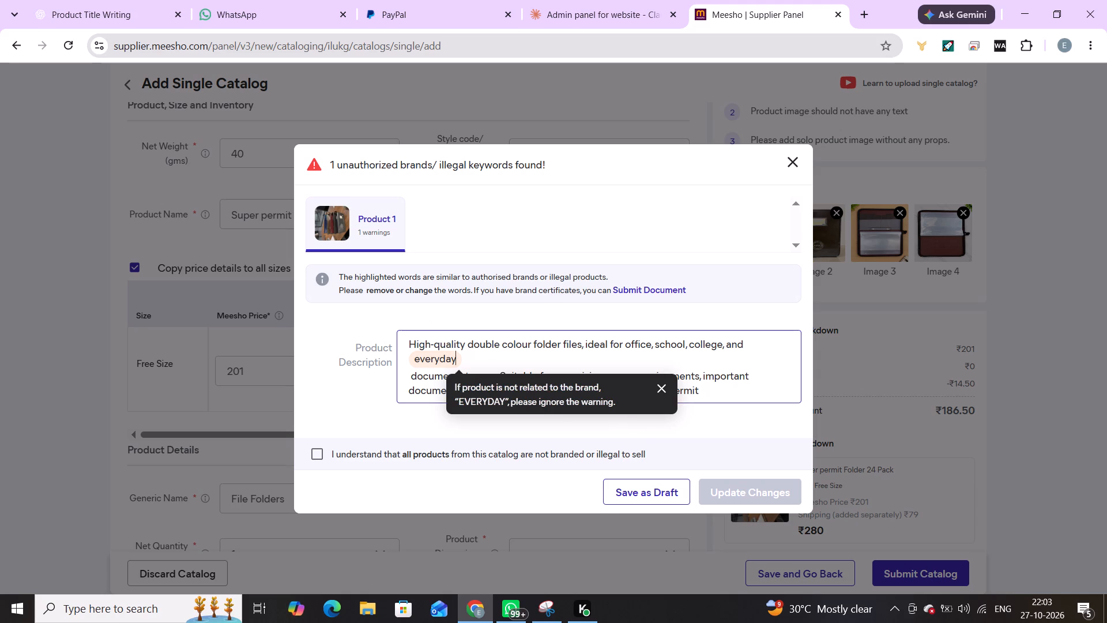
pyautogui.press('s')
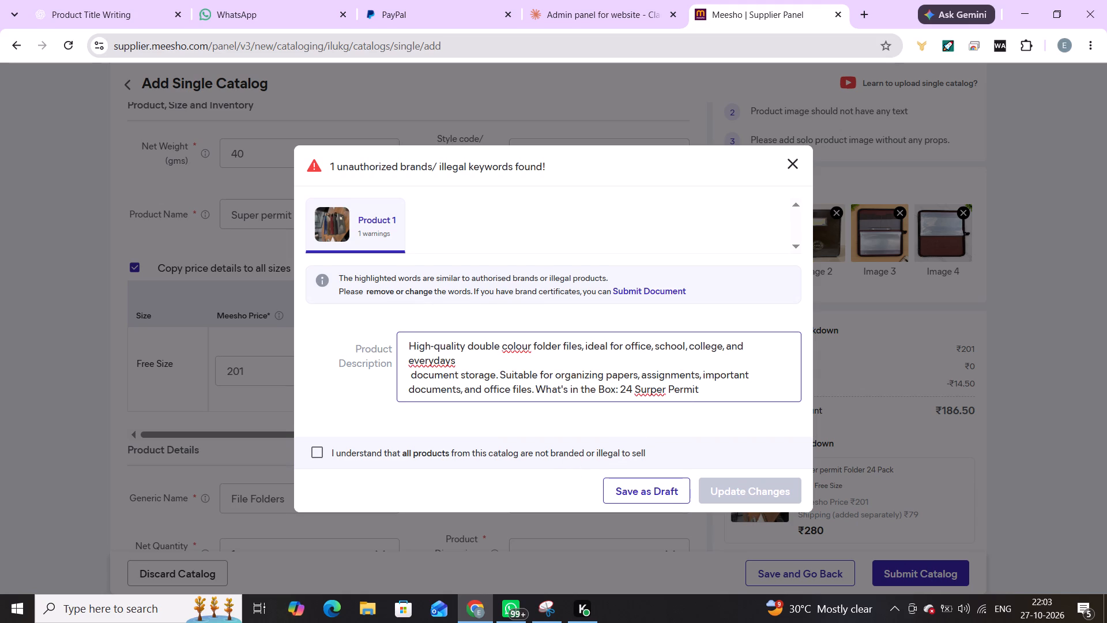
pyautogui.click(539, 454)
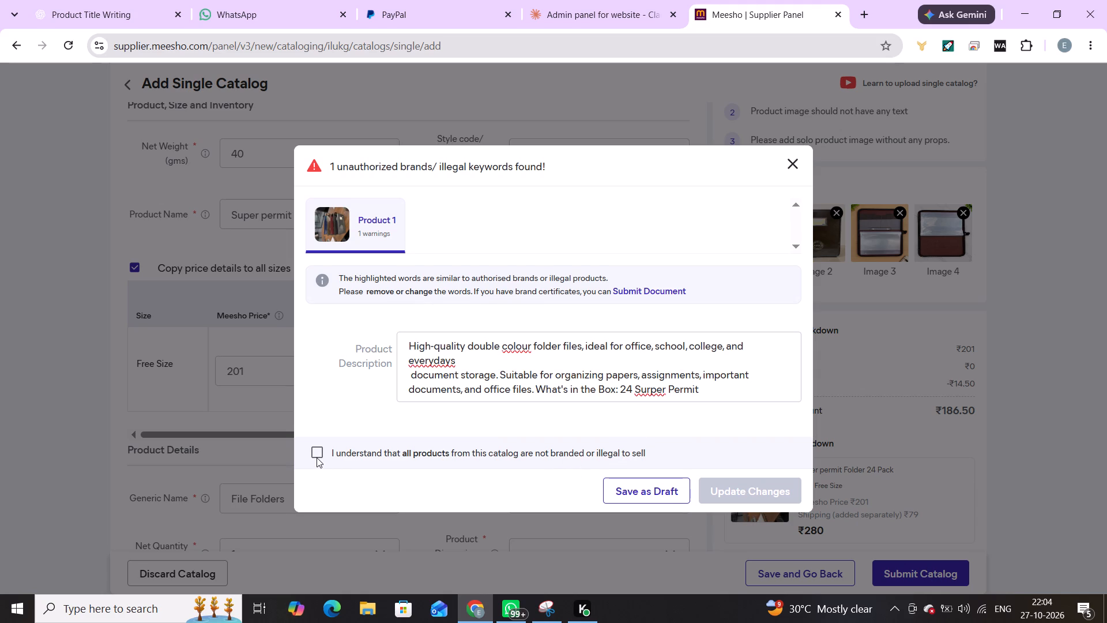
pyautogui.click(317, 457)
pyautogui.click(750, 489)
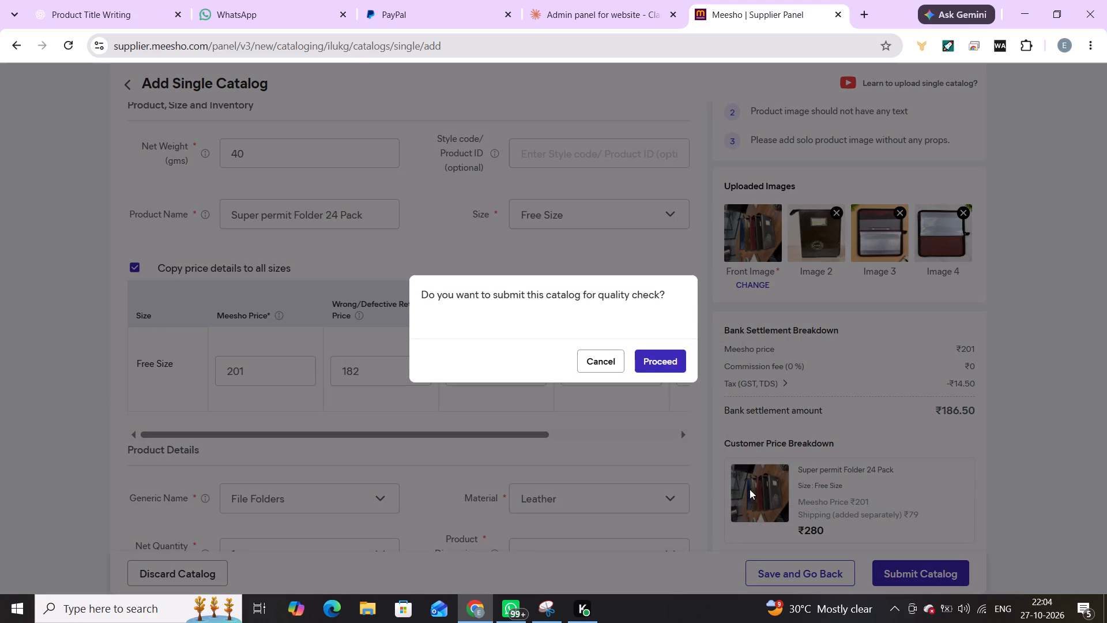
# Proceed with submitting the catalog for quality check and skip the recommended competitive price.
pyautogui.click(663, 366)
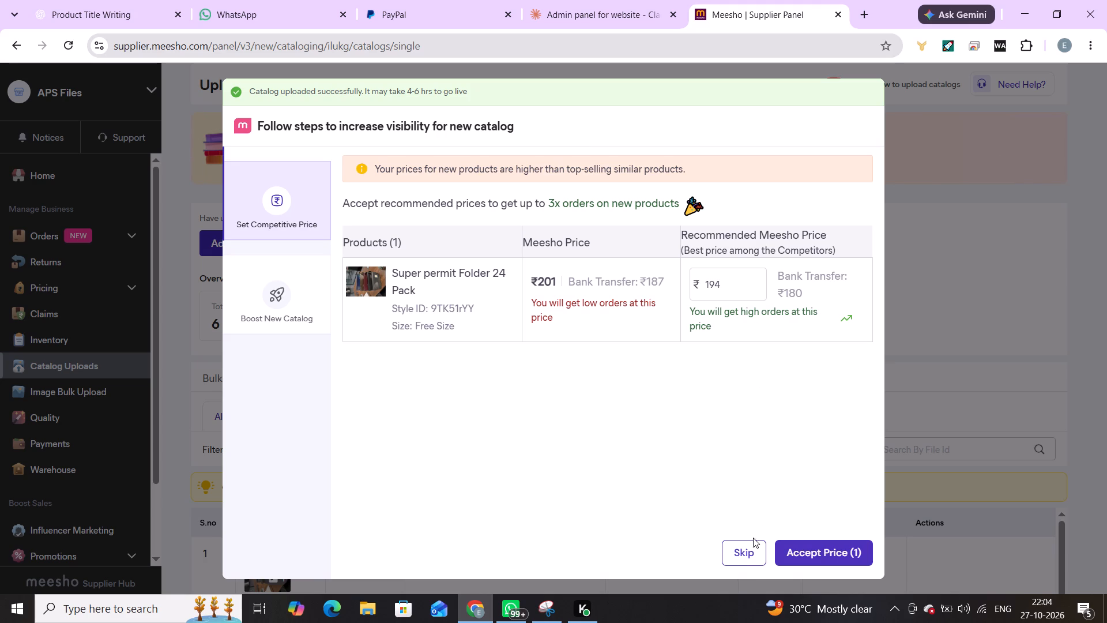
pyautogui.click(741, 562)
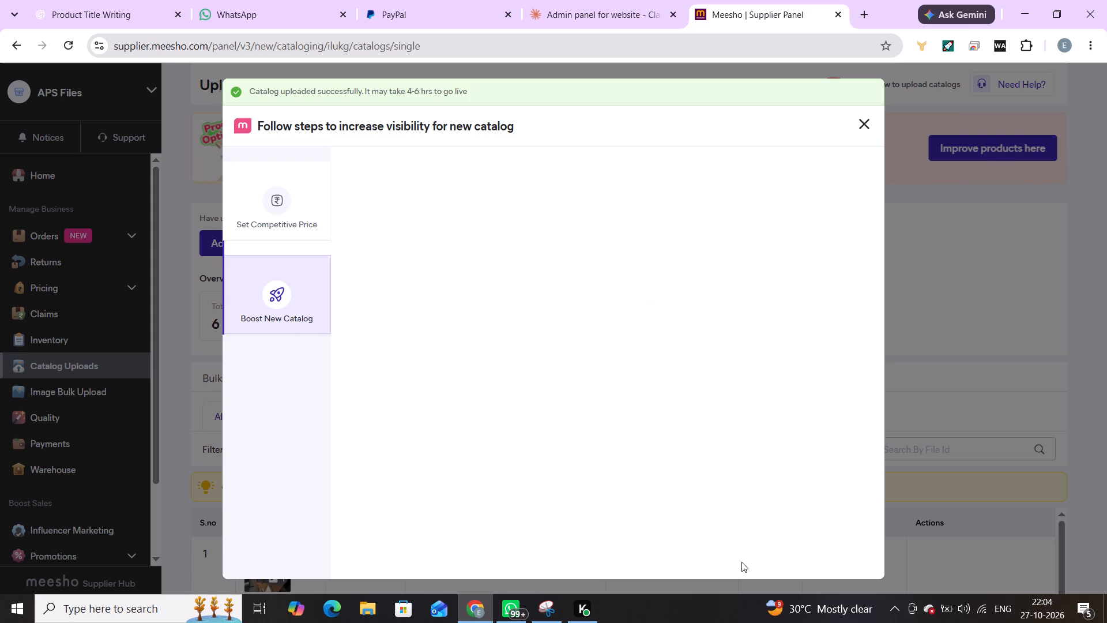
# Dismiss the steps for increasing the new catalog's visibility without boosting it.
pyautogui.click(871, 123)
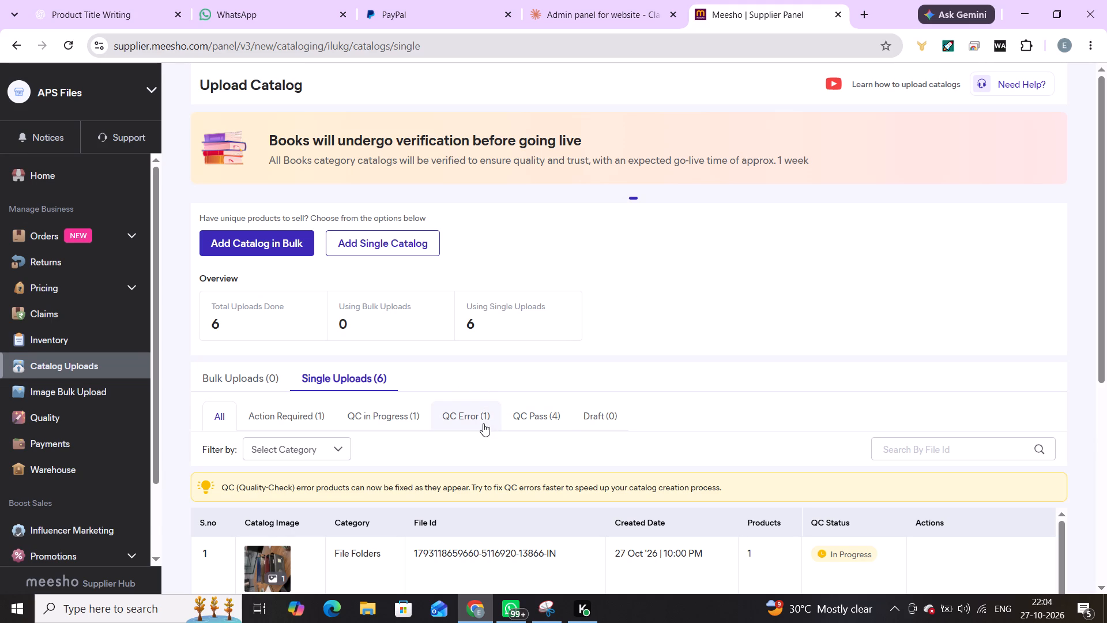
# Check the single catalog uploads listed under the QC Pass, QC in Progress and Action Required statuses.
pyautogui.click(552, 421)
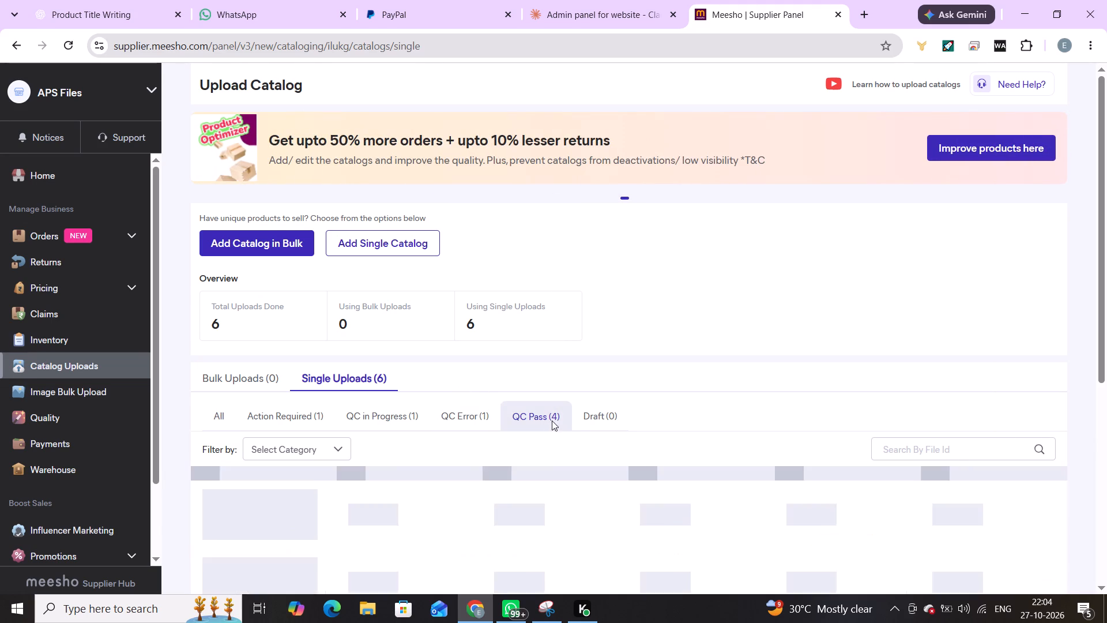
pyautogui.click(409, 429)
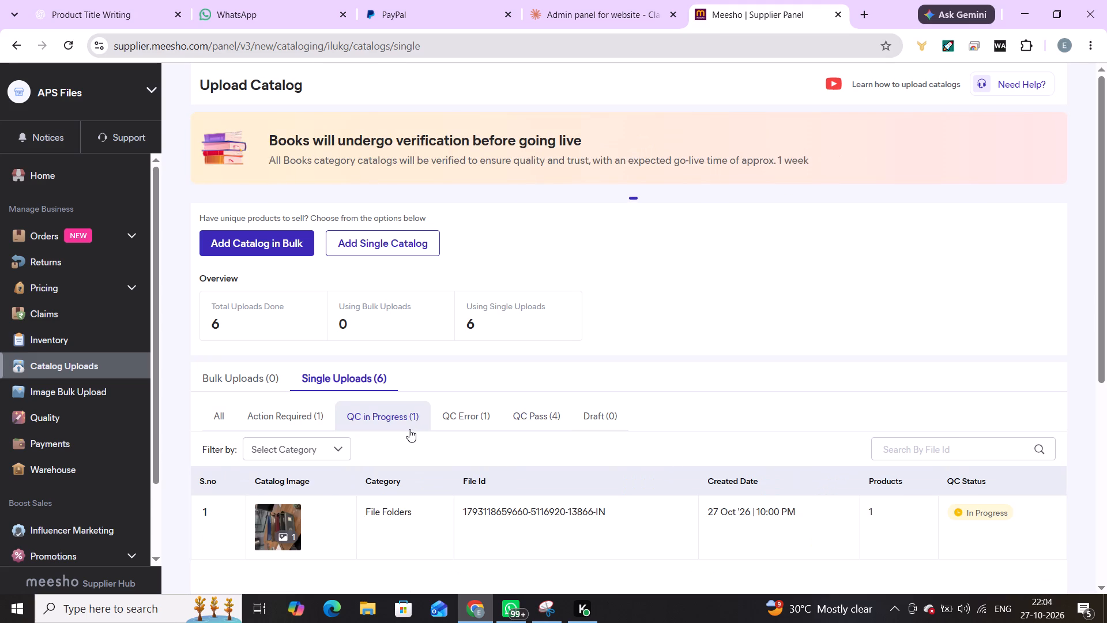
pyautogui.click(280, 412)
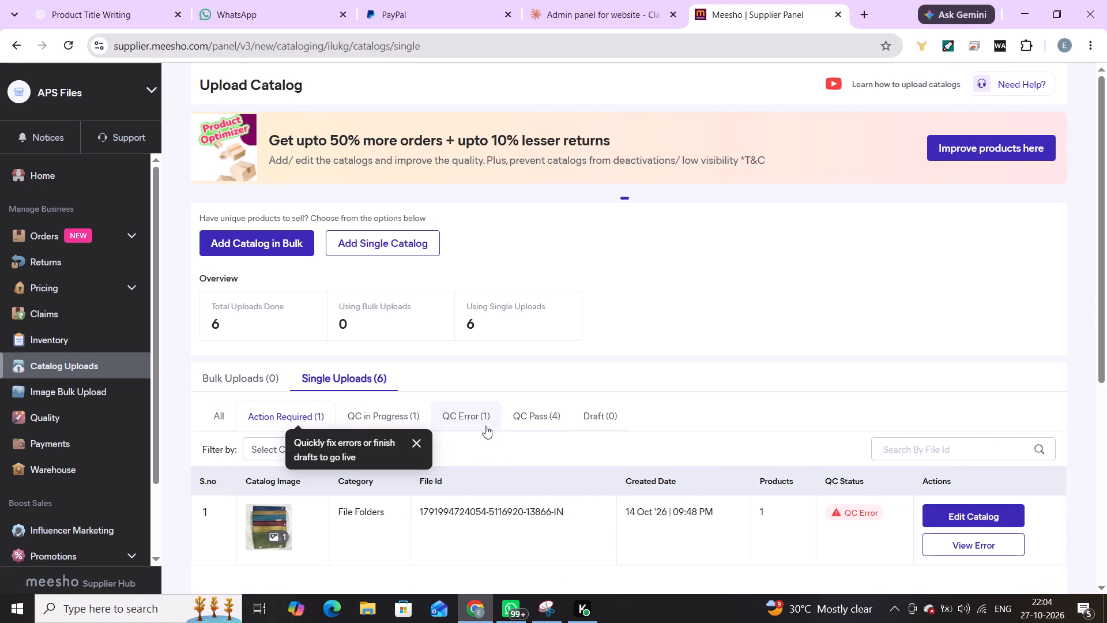
pyautogui.click(552, 417)
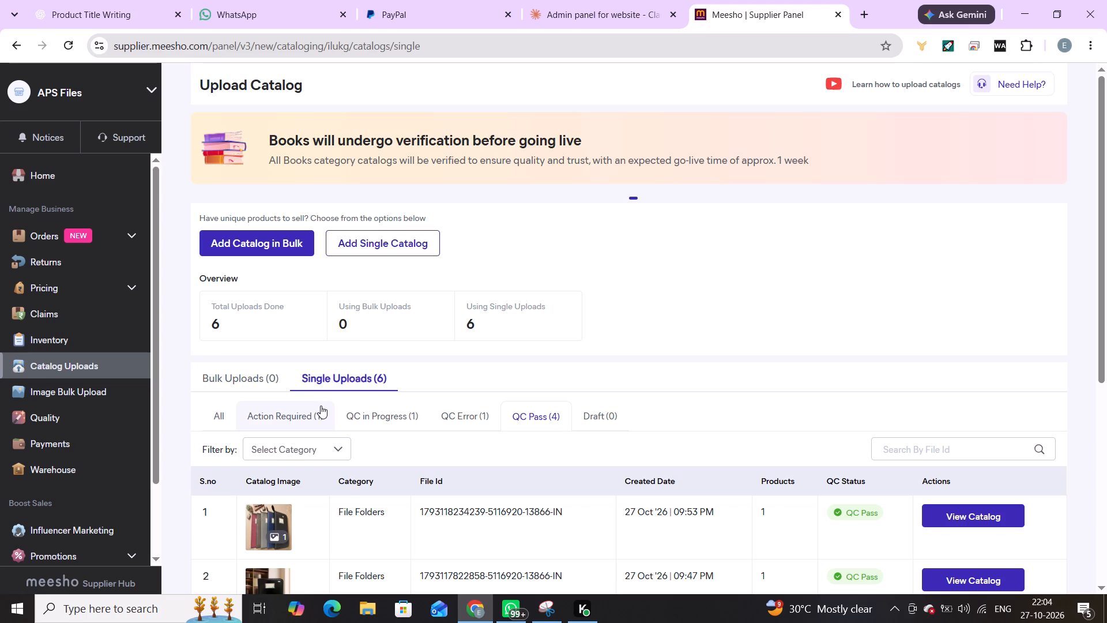
pyautogui.click(399, 410)
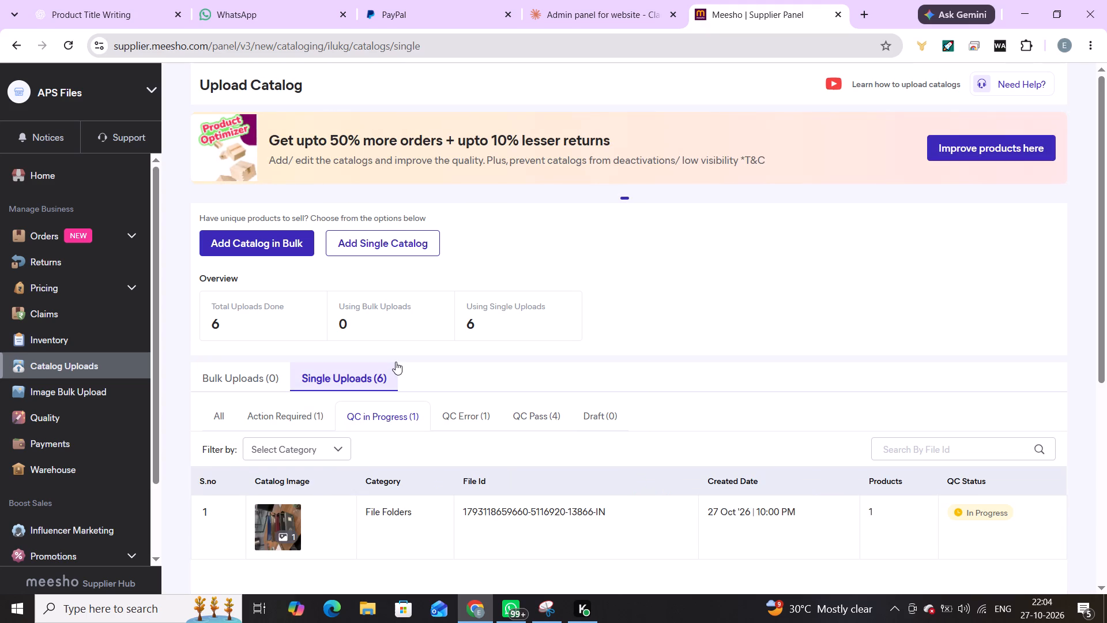
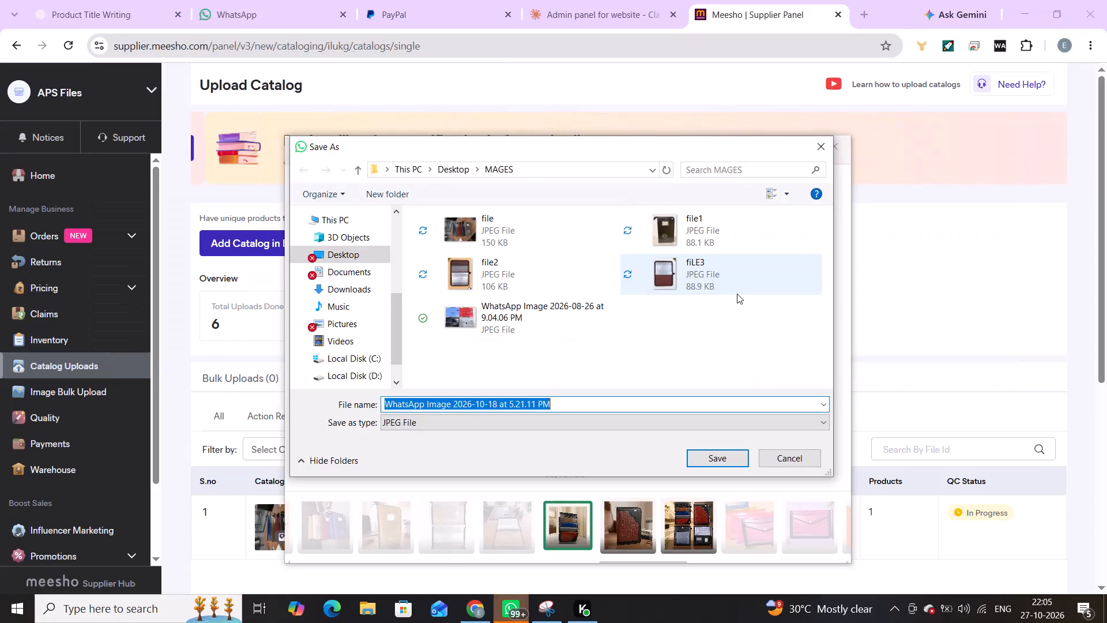
# Save the WhatsApp product picture in the MAGES folder over the existing JPEG named file.
pyautogui.click(545, 234)
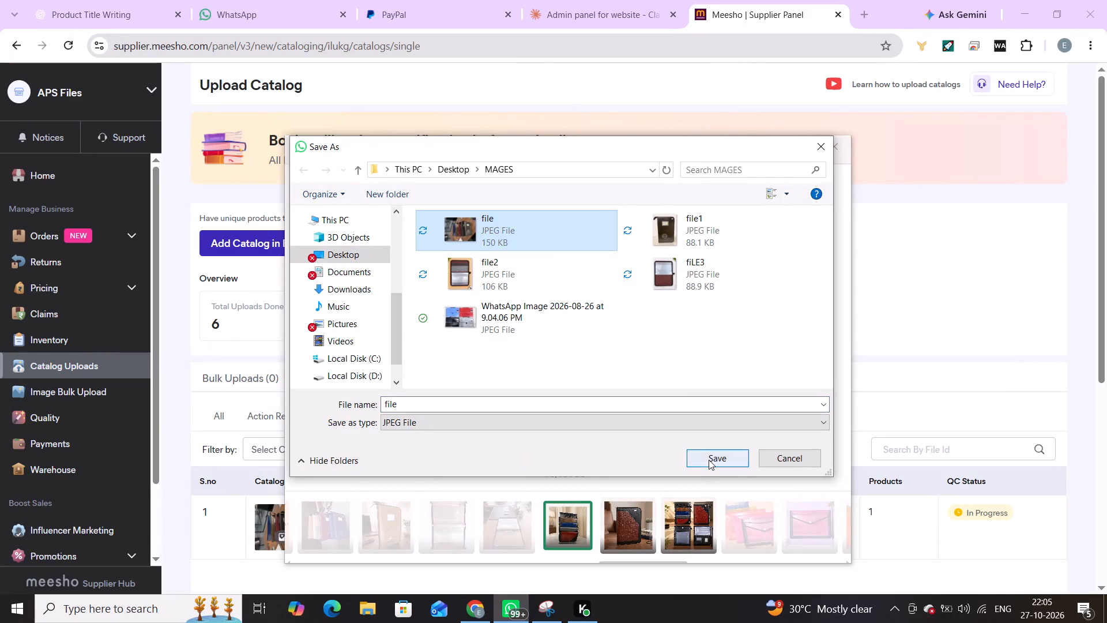
pyautogui.click(709, 460)
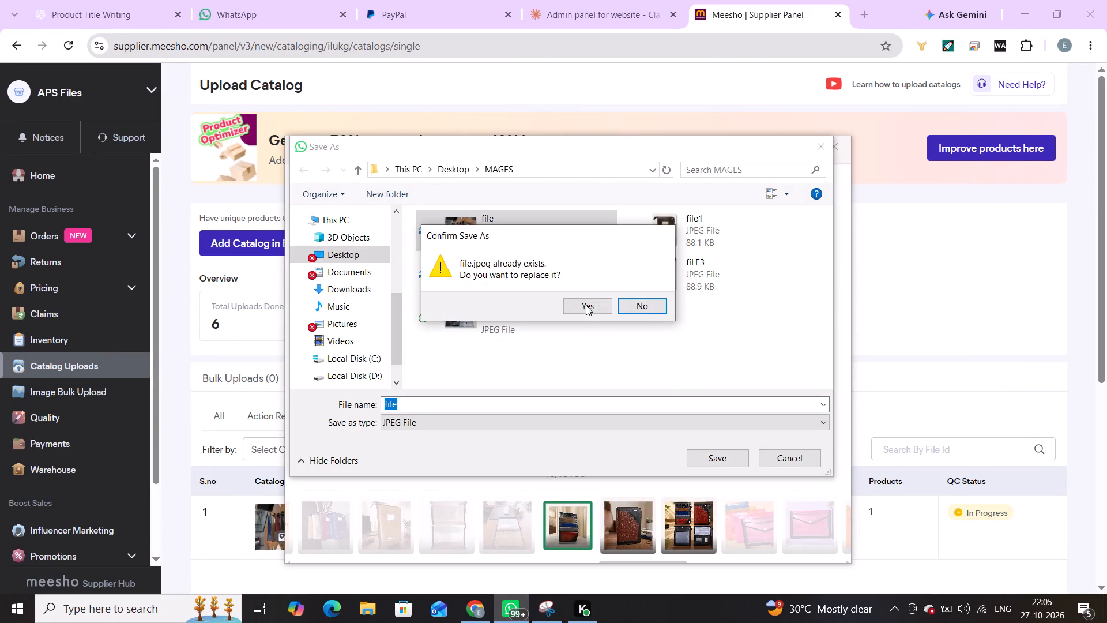
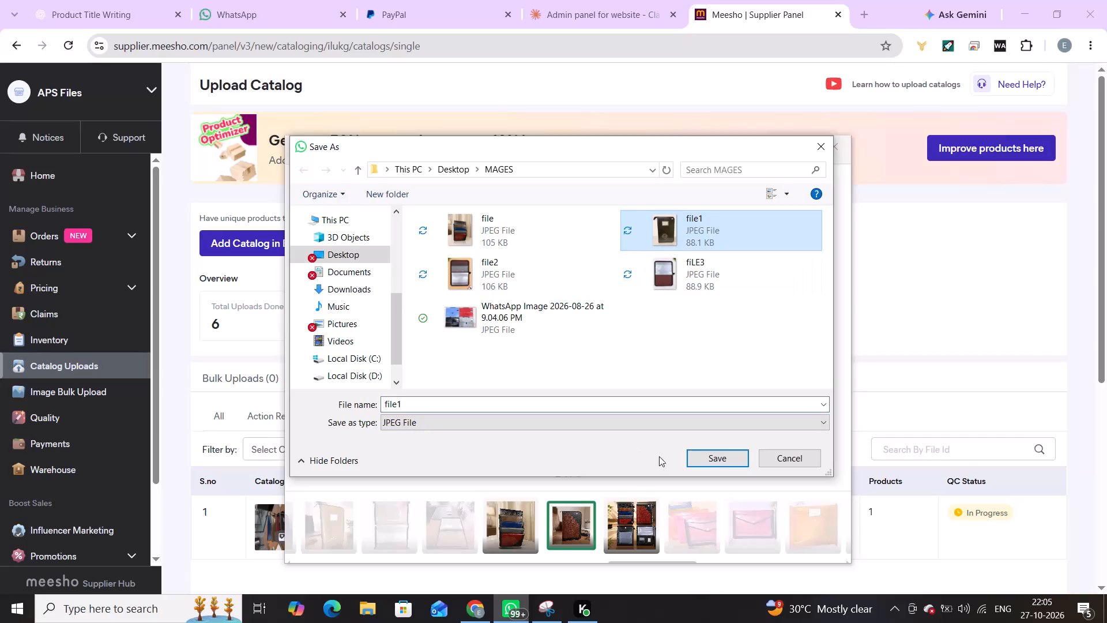
# Save the open WhatsApp product picture as file1 in the MAGES folder, over the existing JPEG of that name.
pyautogui.click(713, 462)
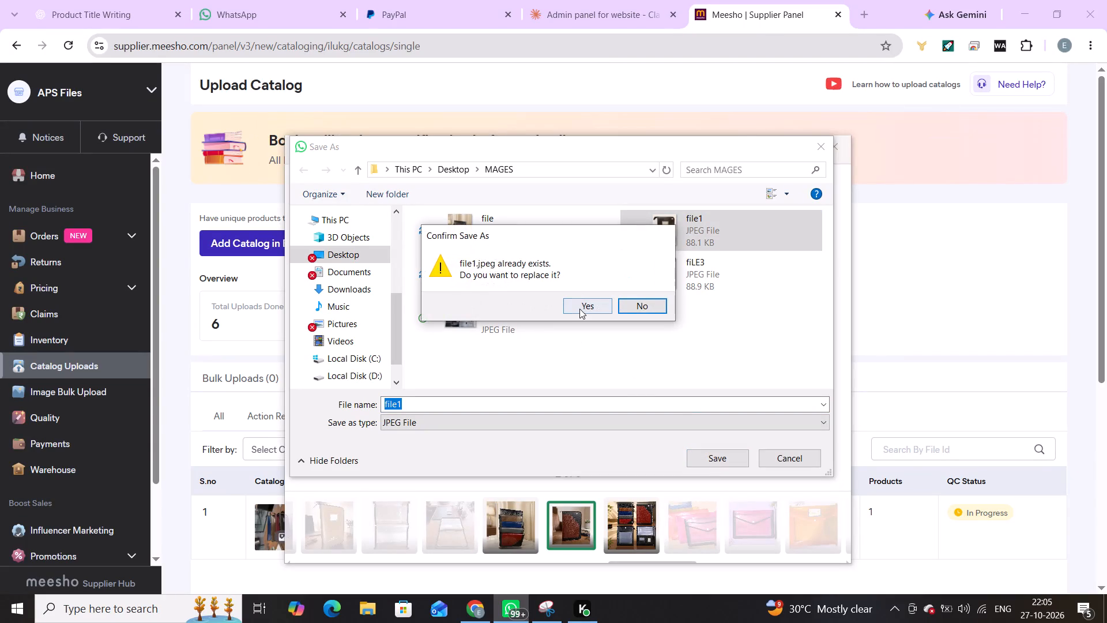
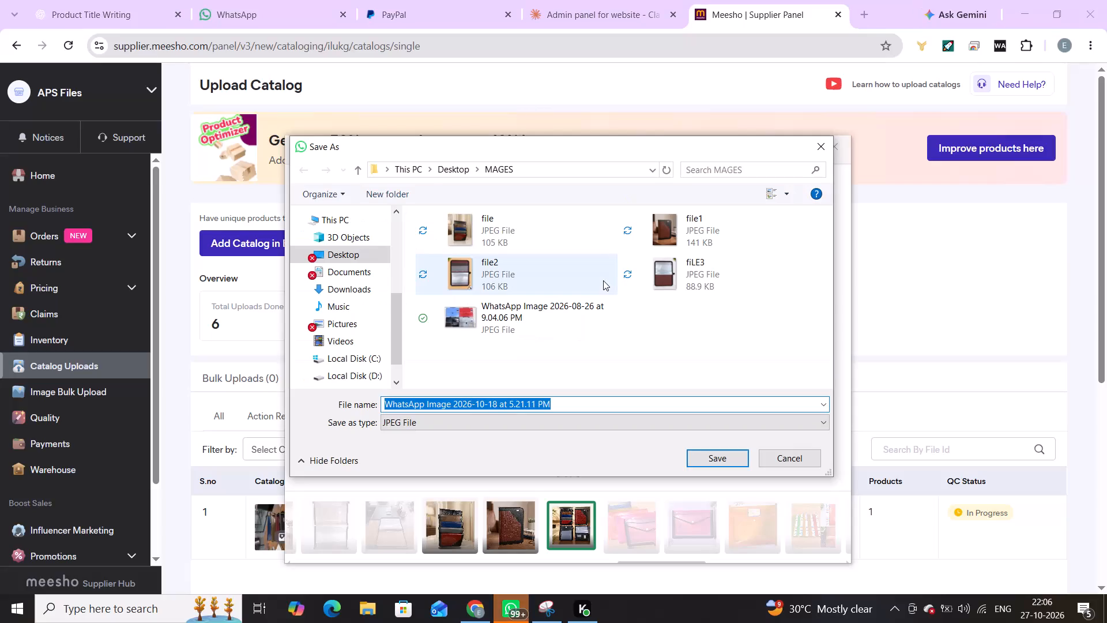
# Save the open WhatsApp folder picture into the MAGES folder under the existing file name file2.
pyautogui.click(603, 280)
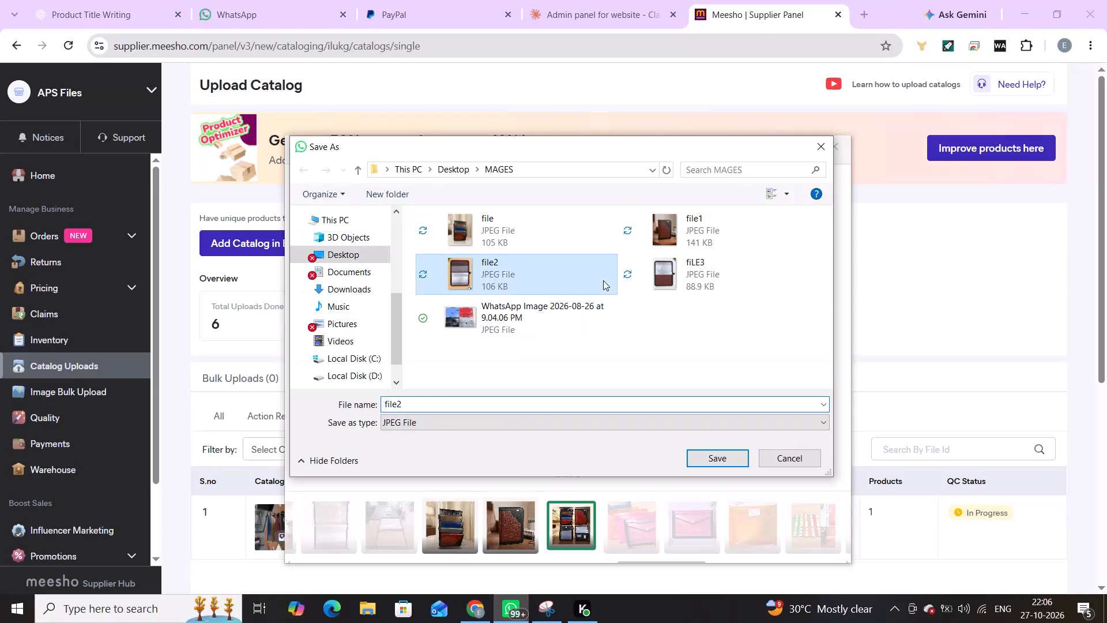
pyautogui.click(733, 457)
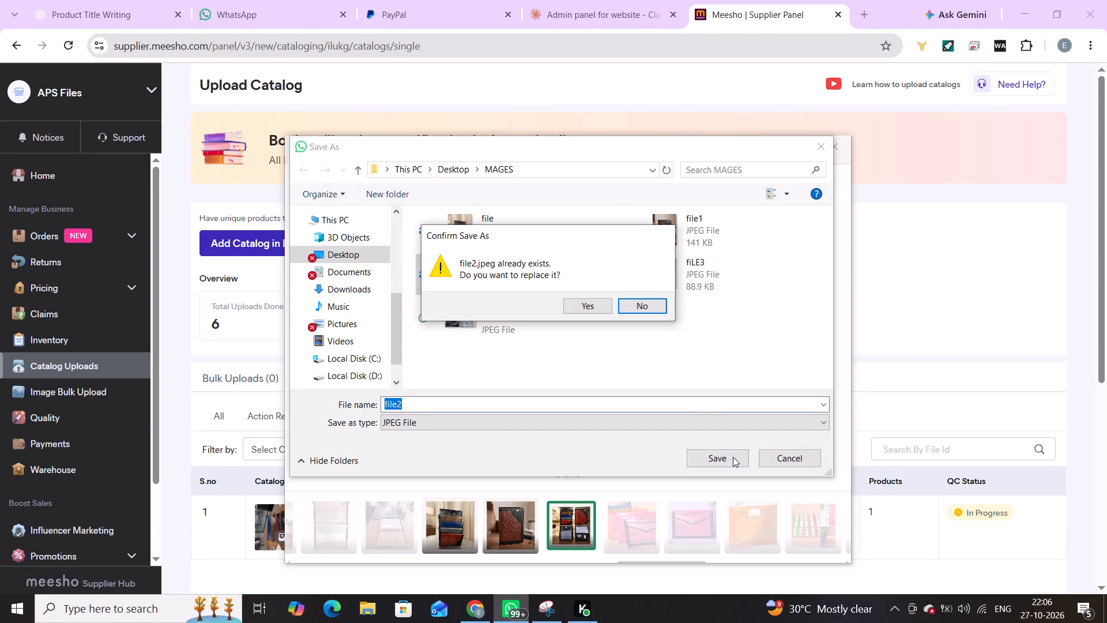
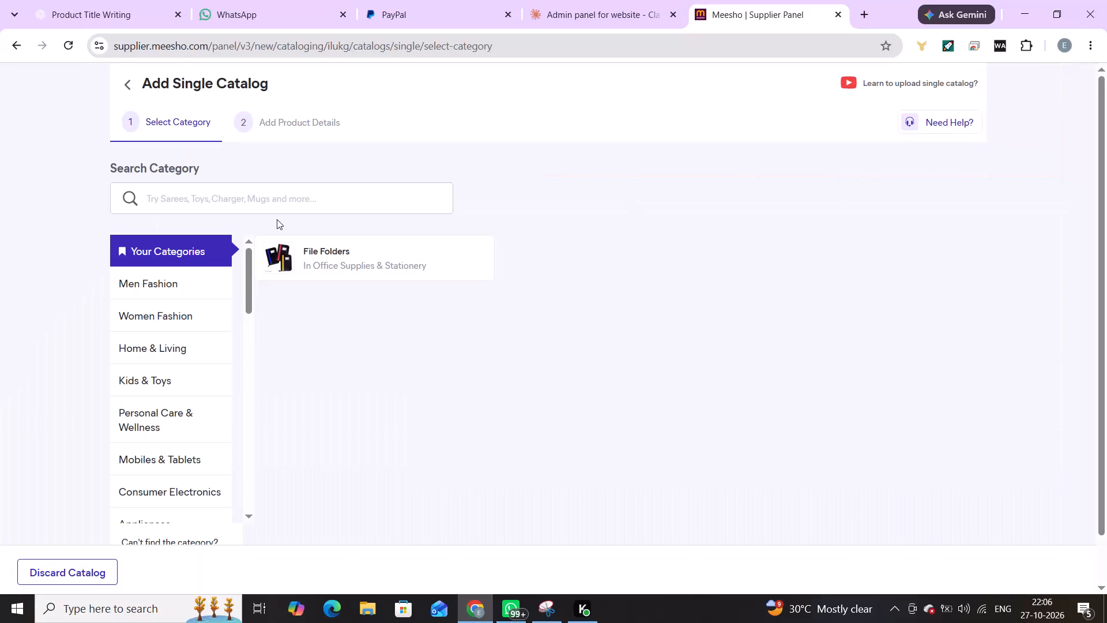
# Start a single catalog in the File Folders category with the picture named file as the product's front image.
pyautogui.click(315, 253)
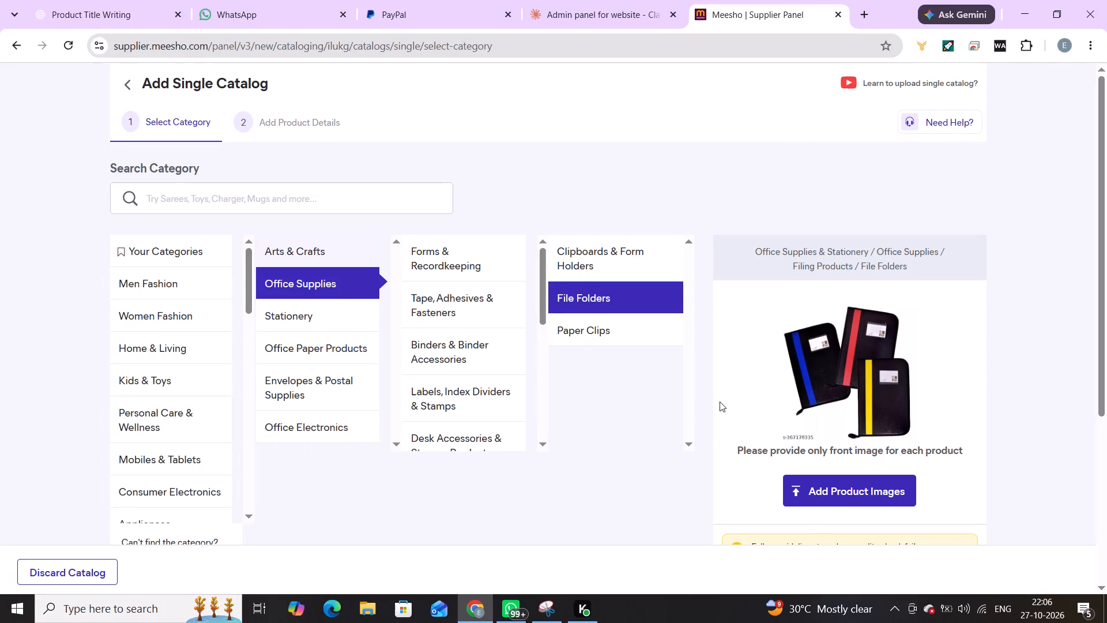
pyautogui.click(812, 503)
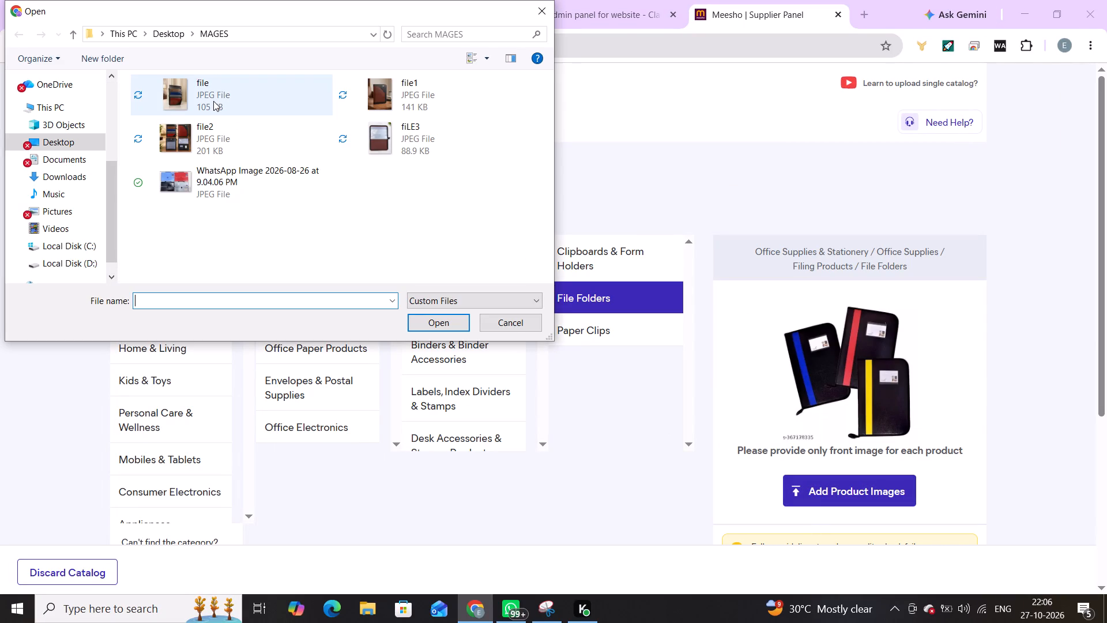
pyautogui.click(213, 101)
pyautogui.moveTo(430, 175); pyautogui.dragTo(428, 237)
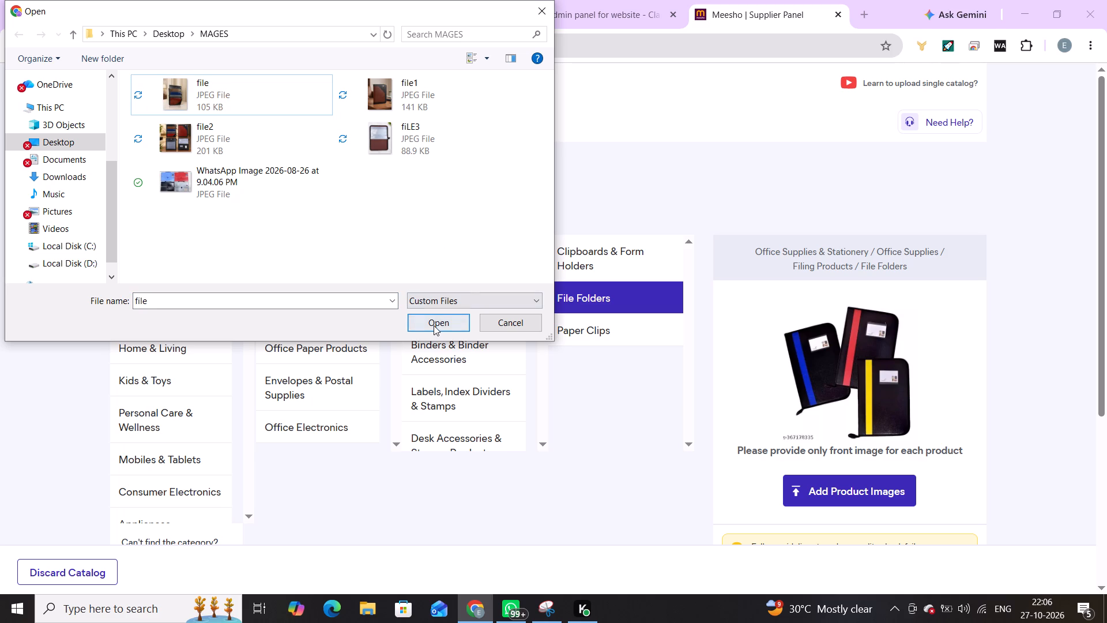
pyautogui.click(434, 325)
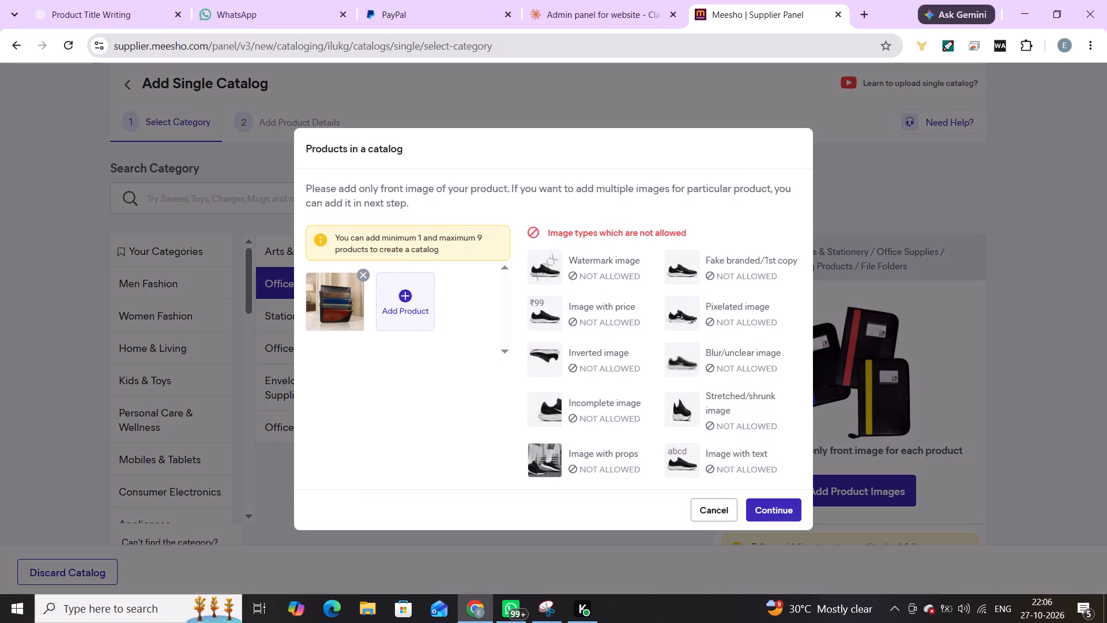
pyautogui.click(787, 512)
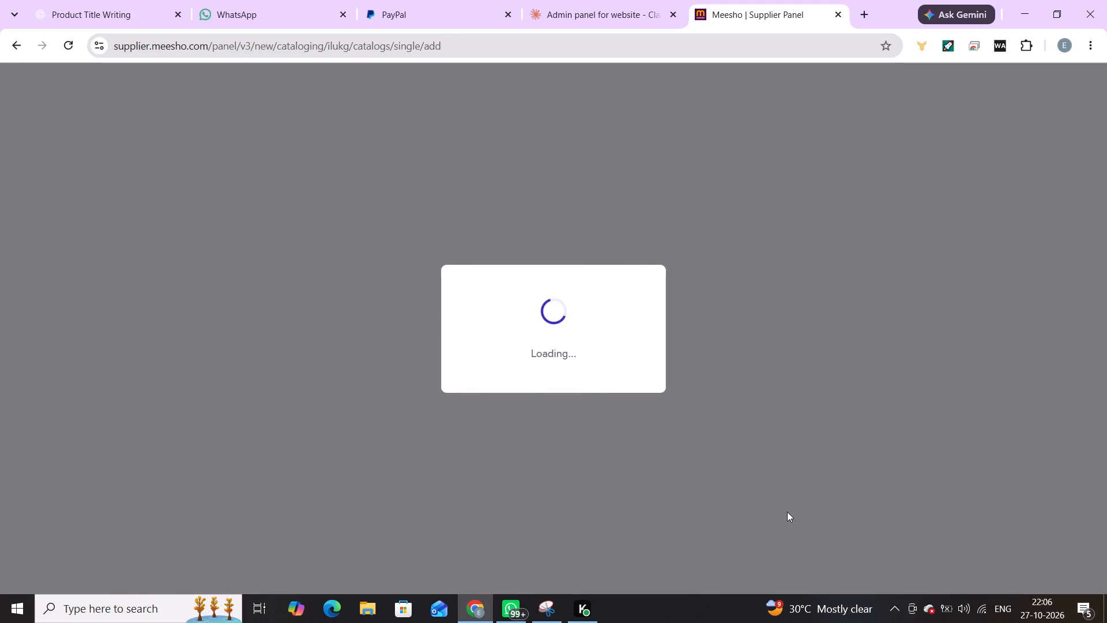
# Add the pictures file1, file2 and fiLE3 from the MAGES folder as the product's additional images.
pyautogui.click(809, 457)
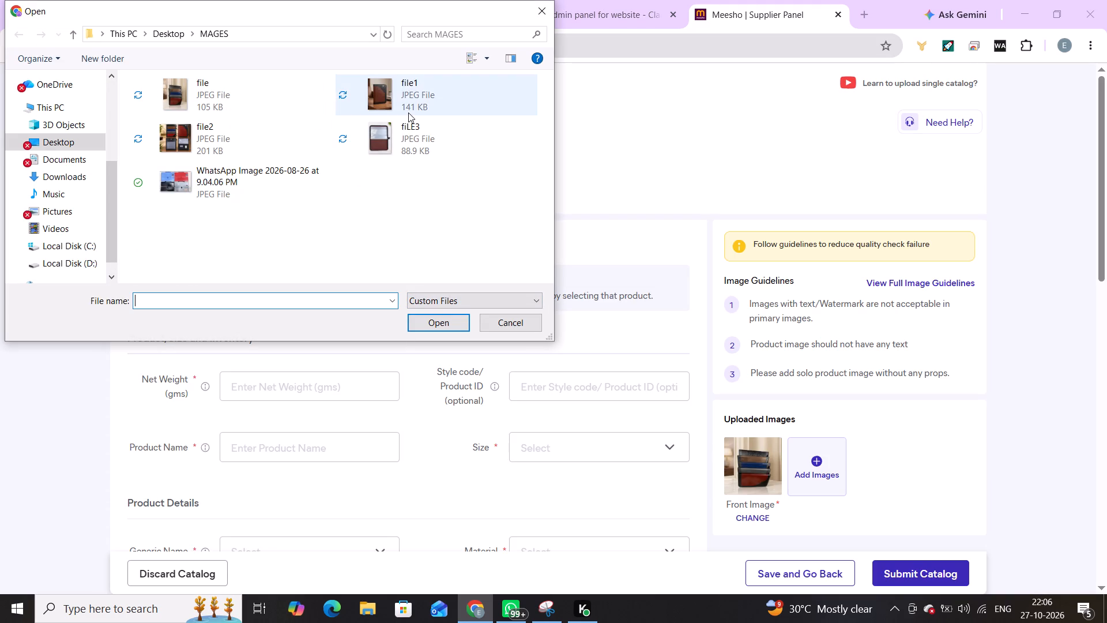
pyautogui.click(408, 112)
pyautogui.click(430, 317)
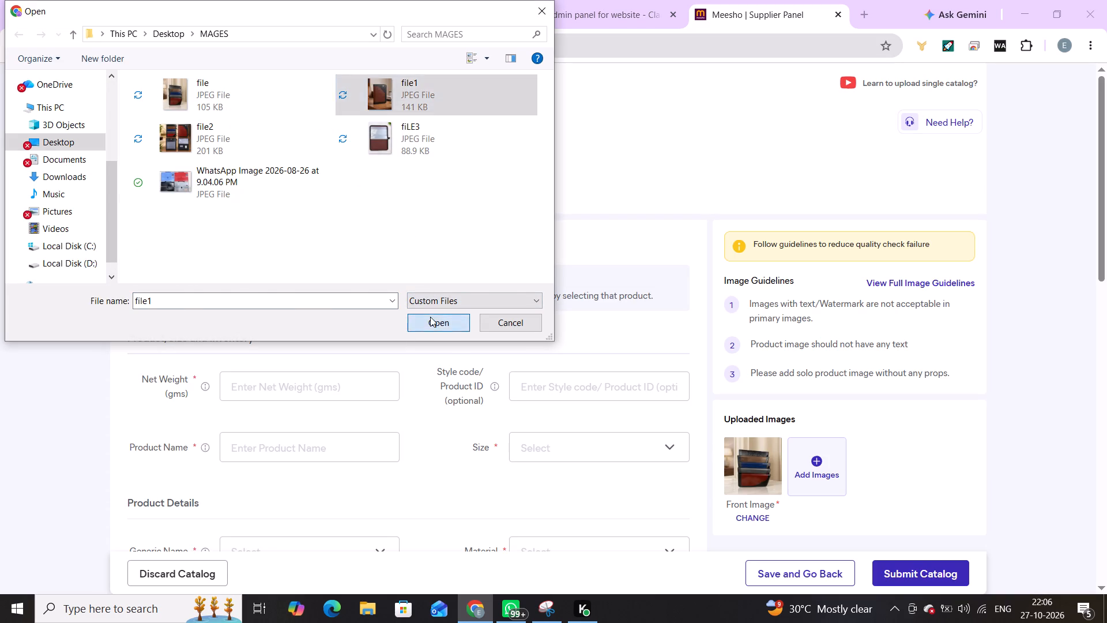
pyautogui.click(875, 470)
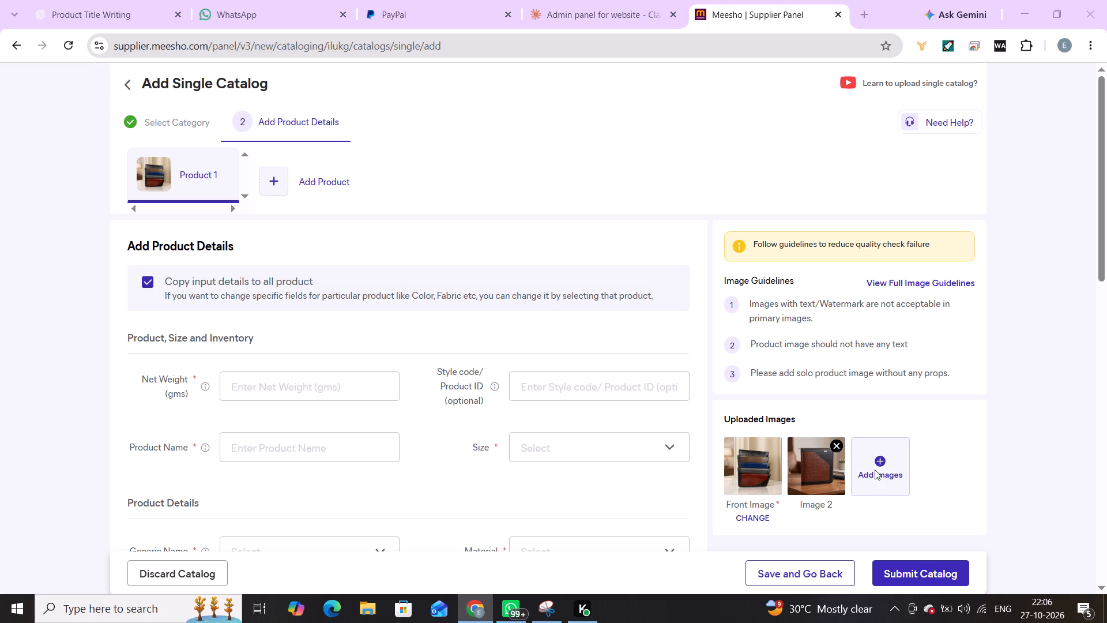
pyautogui.click(243, 149)
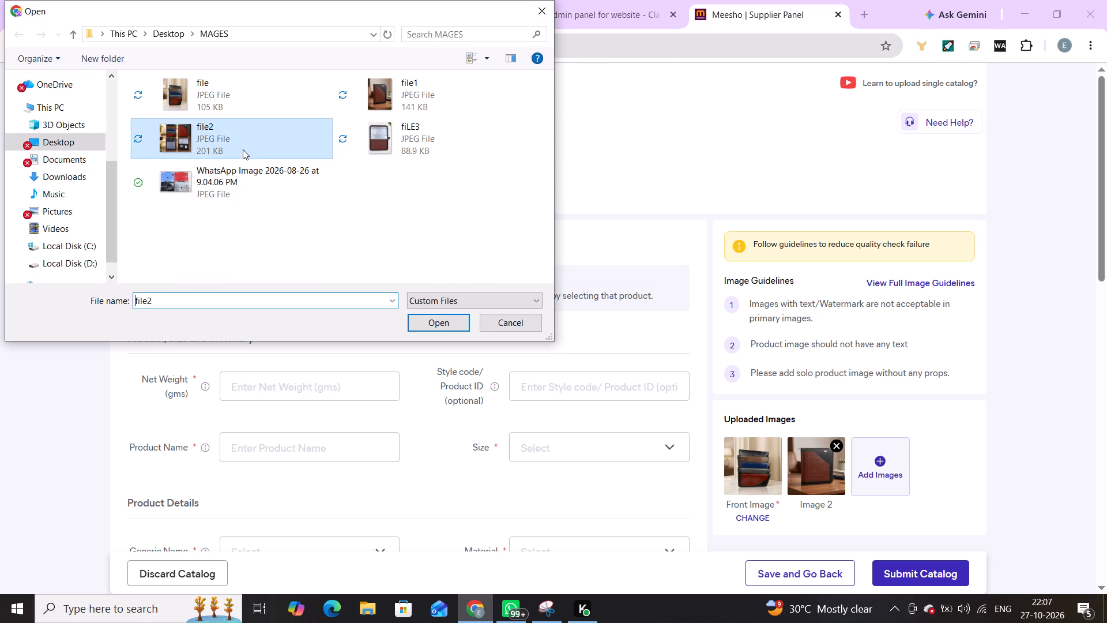
pyautogui.click(446, 314)
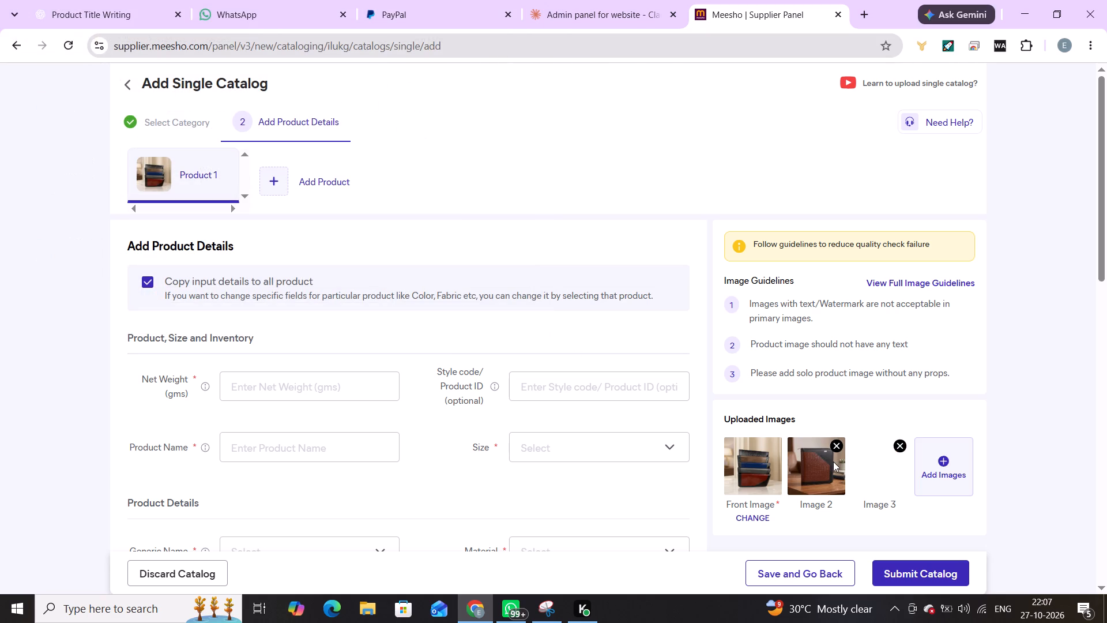
pyautogui.click(932, 472)
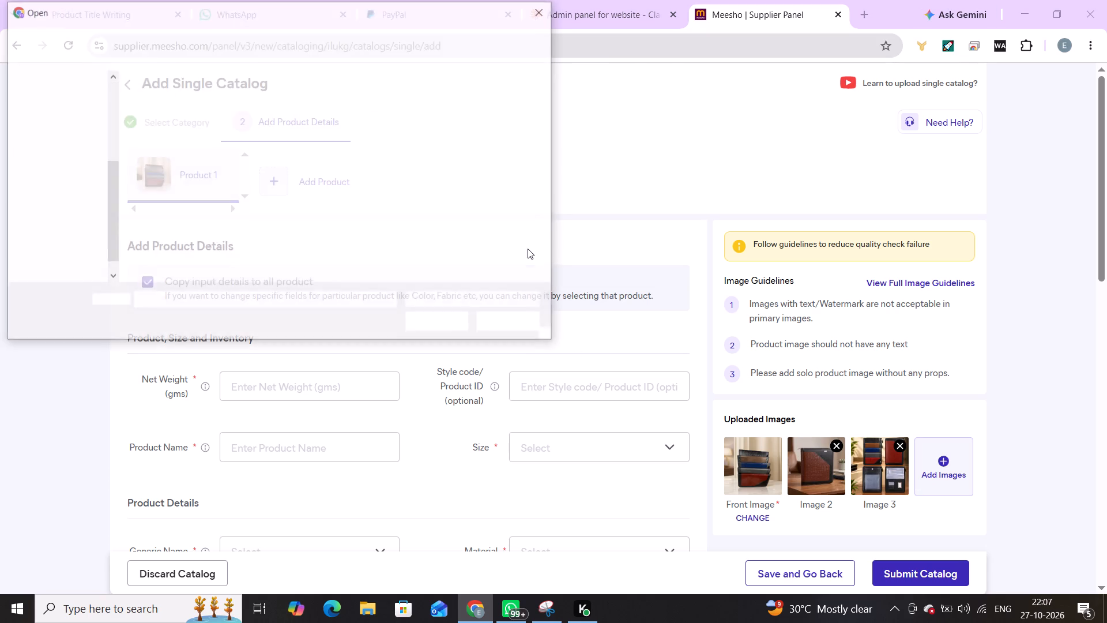
pyautogui.click(369, 133)
pyautogui.moveTo(375, 140); pyautogui.dragTo(447, 269)
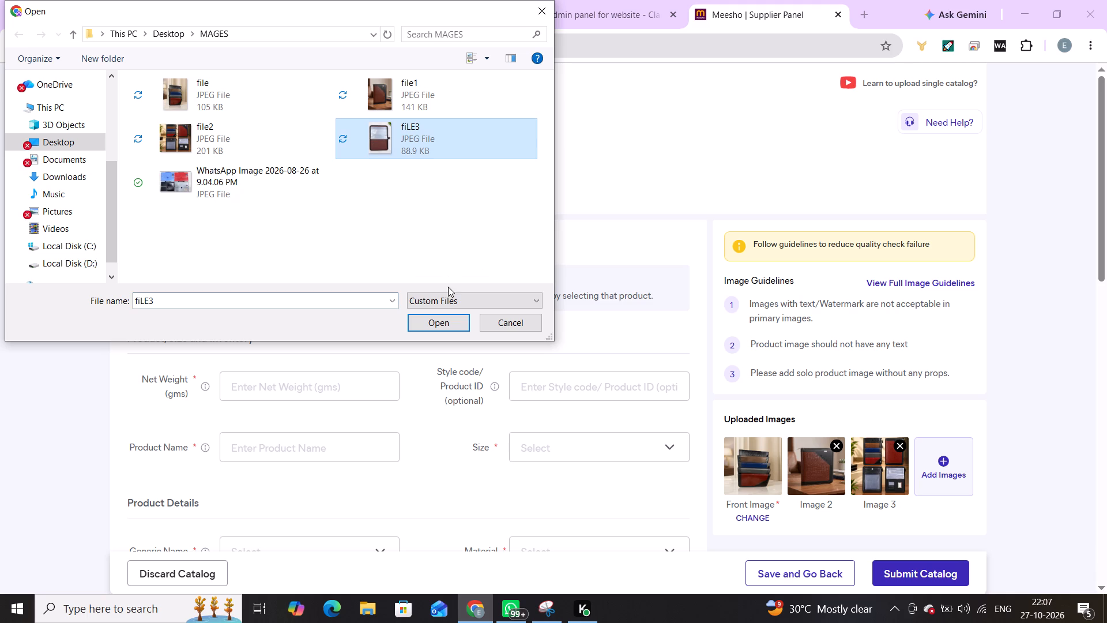
pyautogui.click(442, 325)
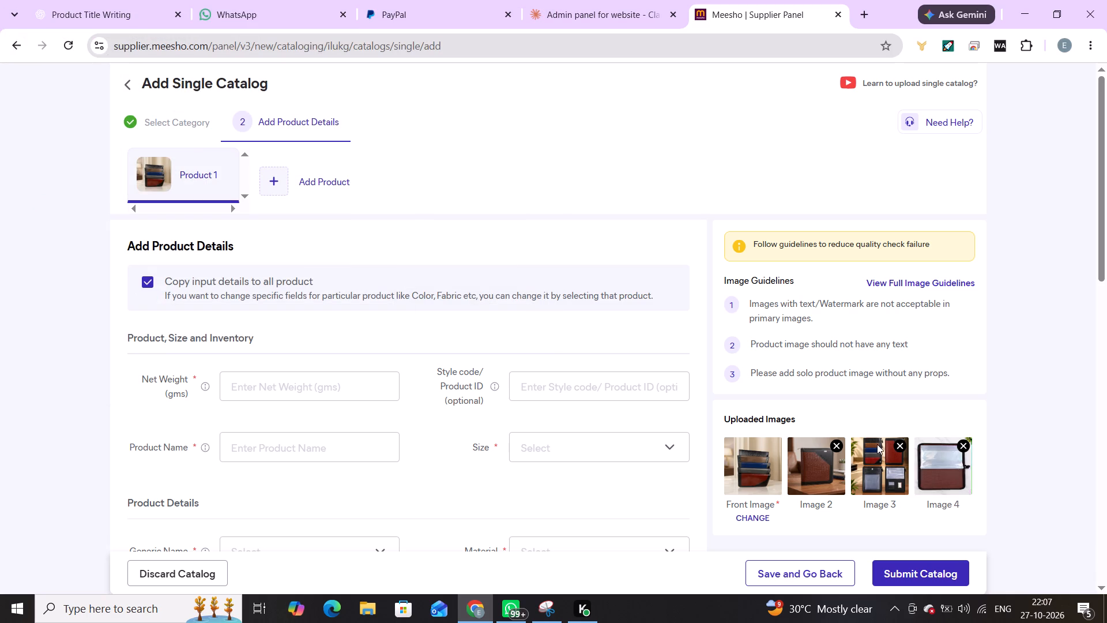
# Set the net weight to 40 gms and the product name to "Aristo file Folder 24 Pack".
pyautogui.click(346, 394)
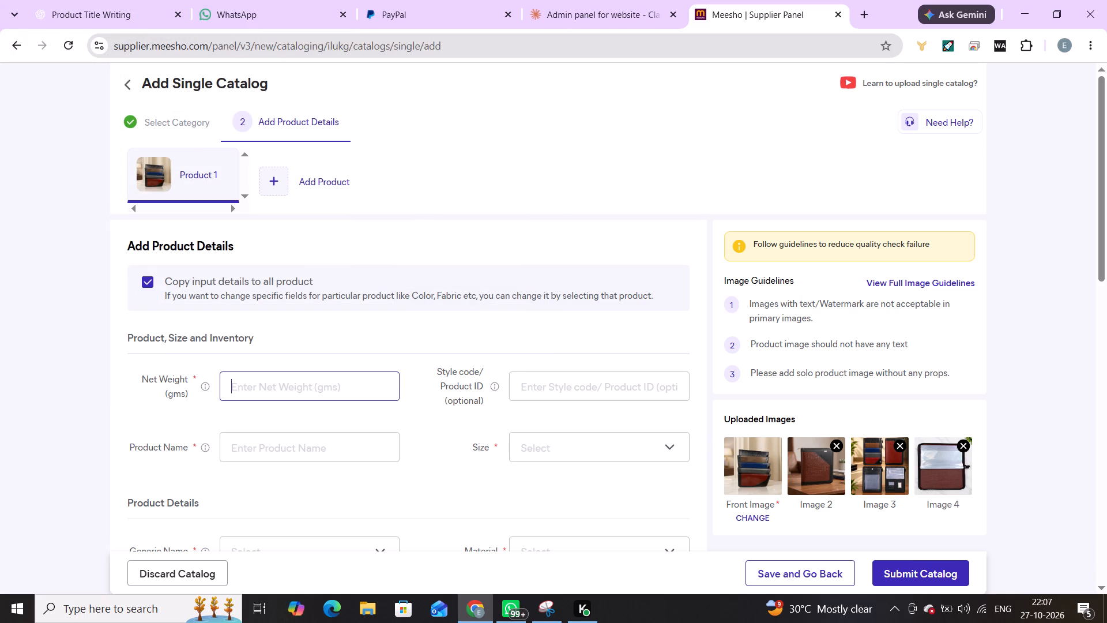
pyautogui.write('40')
pyautogui.press('Tab')
pyautogui.press('Tab')
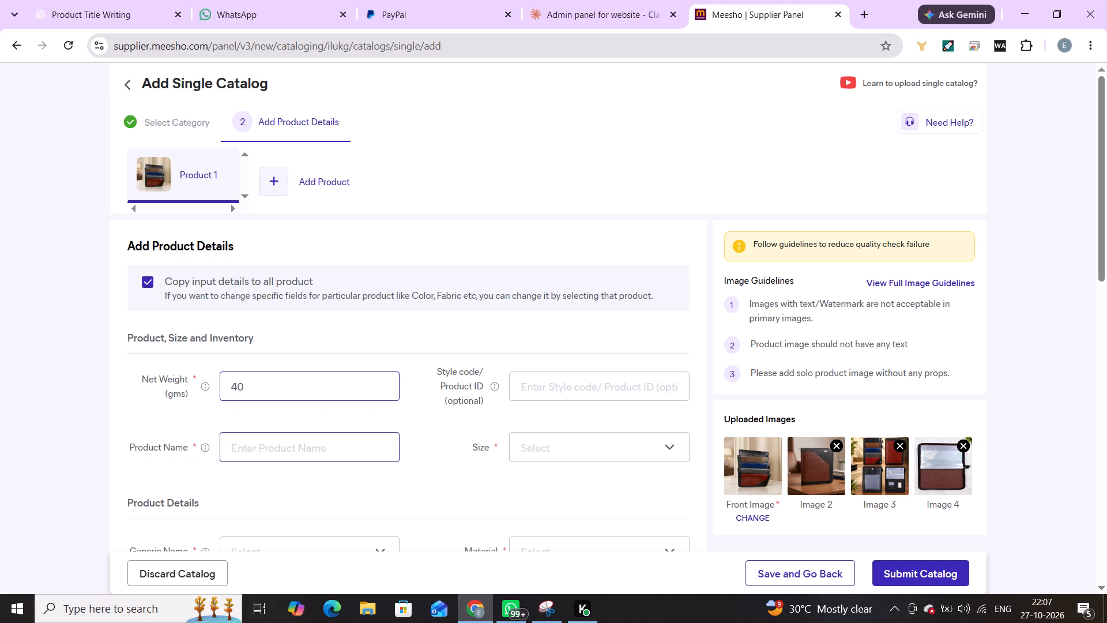
pyautogui.hotkey('ctrl', 'space')
pyautogui.hotkey('ctrl', 'v')
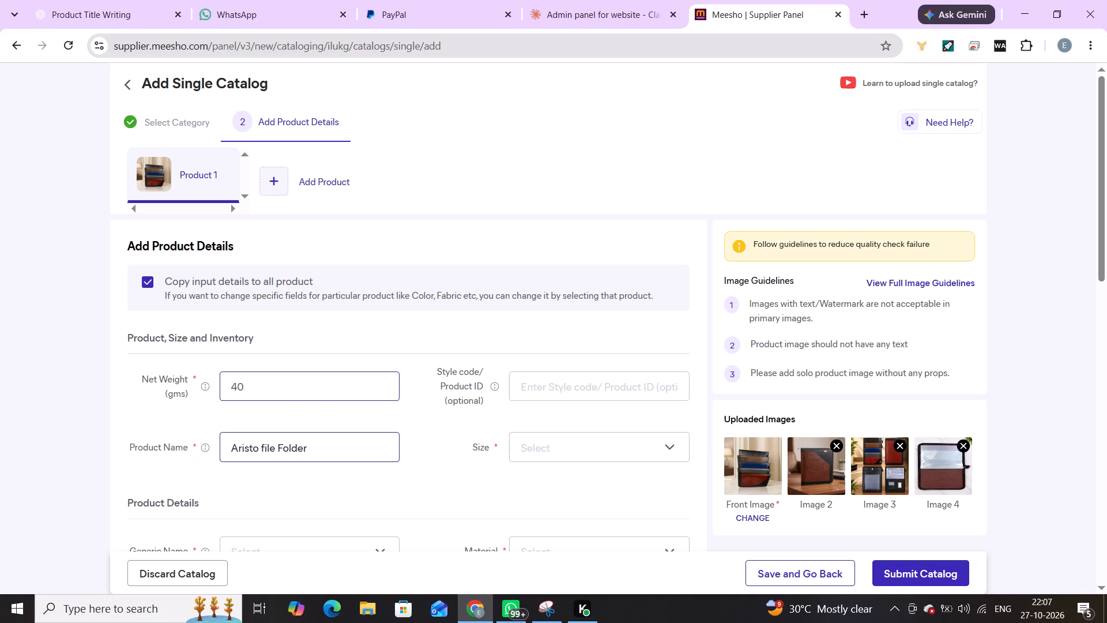
pyautogui.press('space')
pyautogui.write('24 P')
pyautogui.write('ack')
pyautogui.press('Tab')
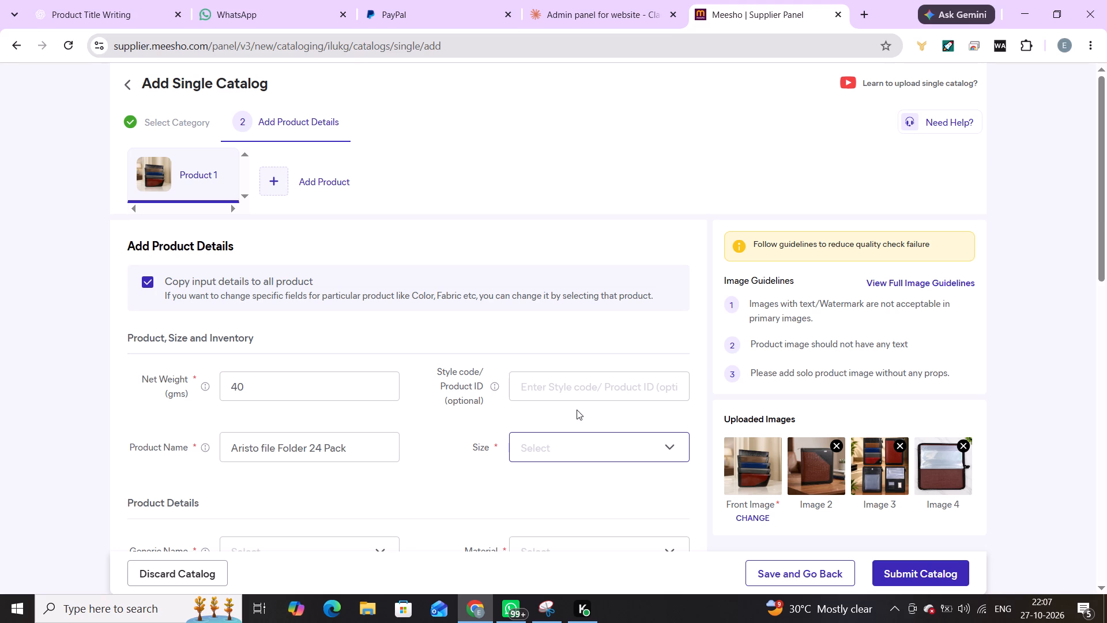
# Set the product's size to Free Size and apply it.
pyautogui.click(589, 446)
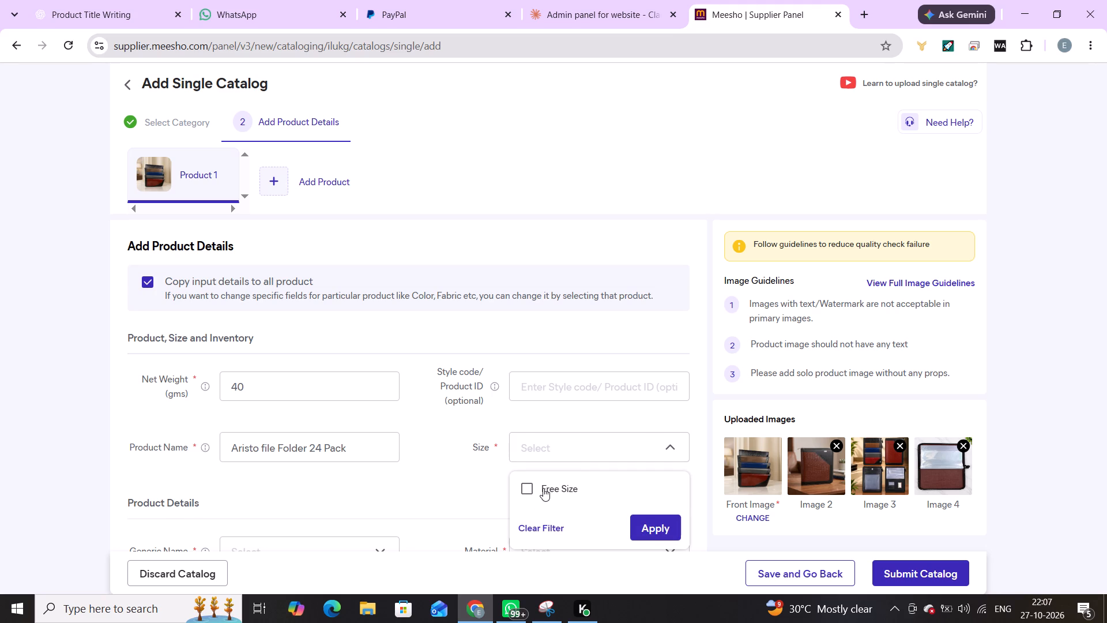
pyautogui.click(543, 488)
pyautogui.click(566, 487)
pyautogui.click(529, 488)
pyautogui.click(657, 528)
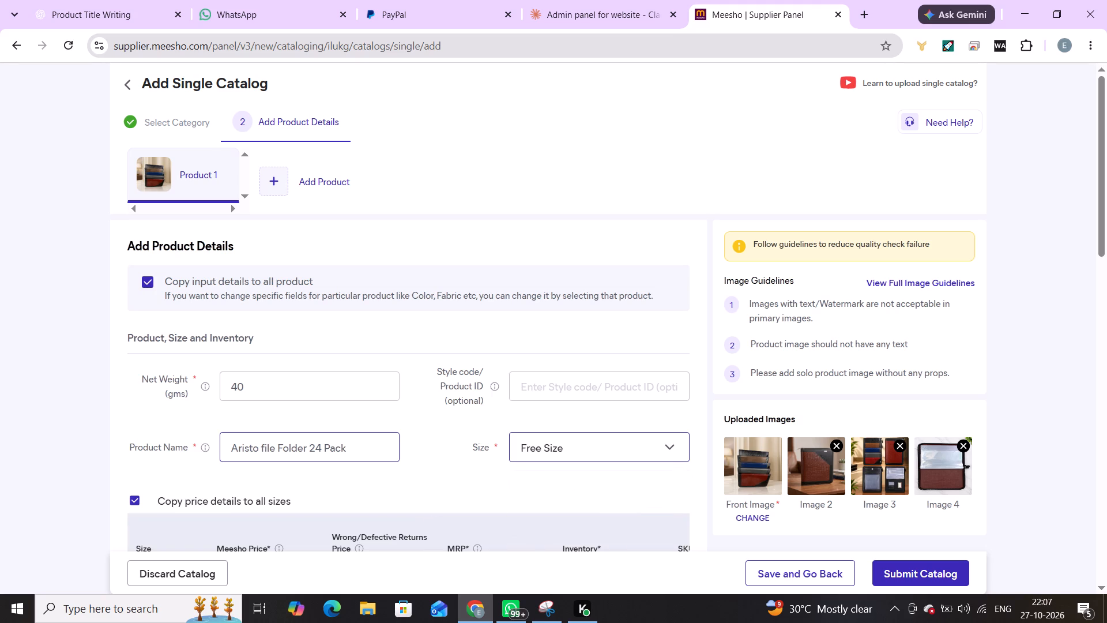
# Enter a Meesho price of 190 for the Free Size row.
pyautogui.scroll(-3, 327, 453)
pyautogui.click(259, 411)
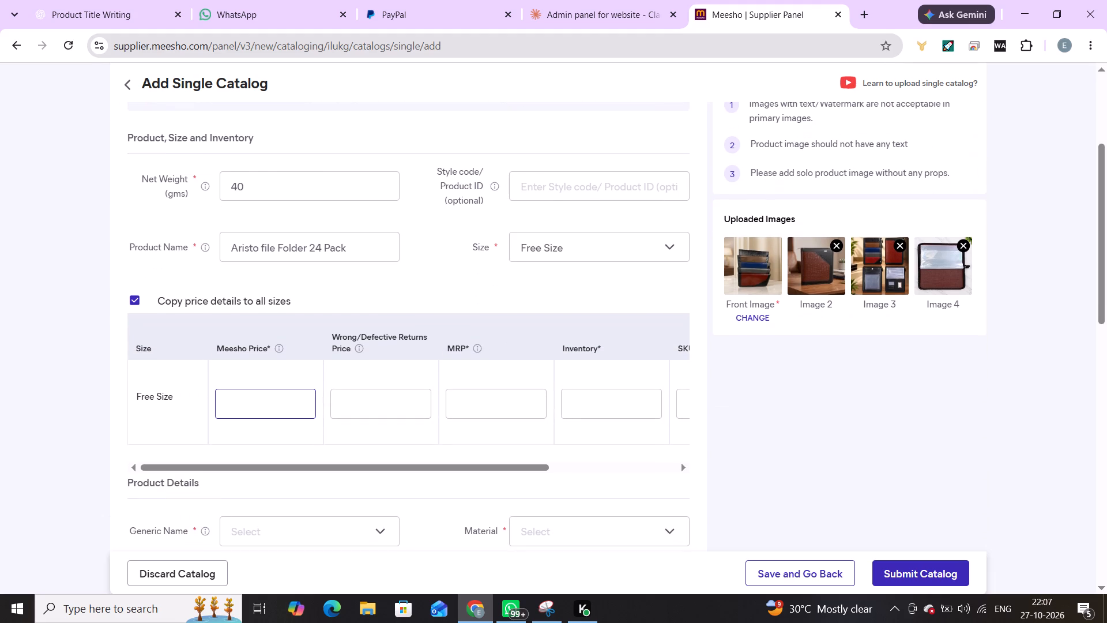
pyautogui.write('190')
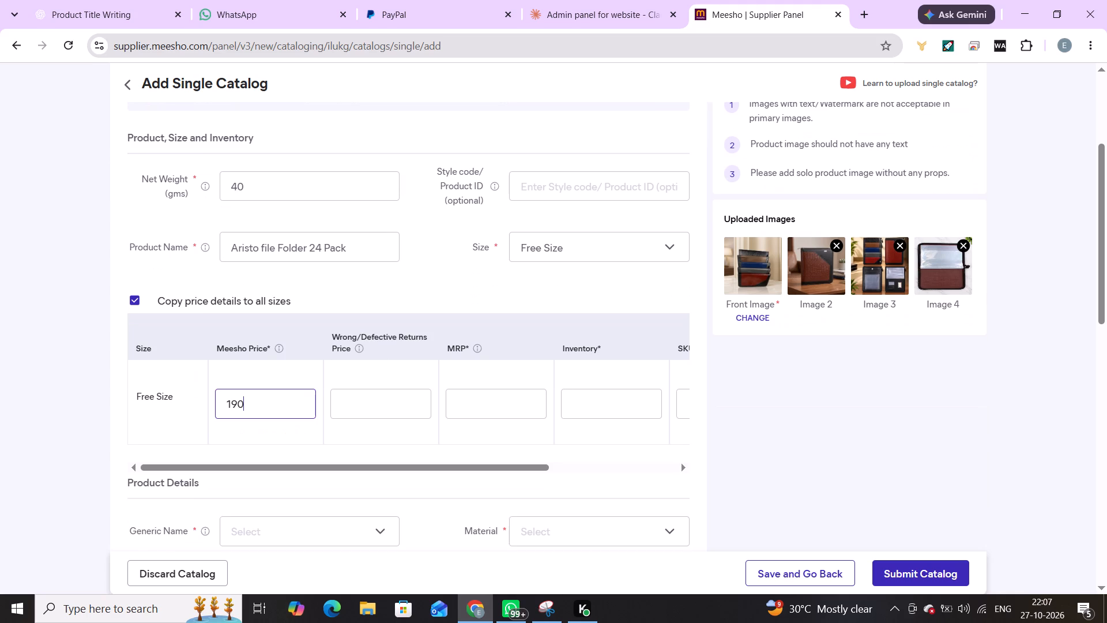
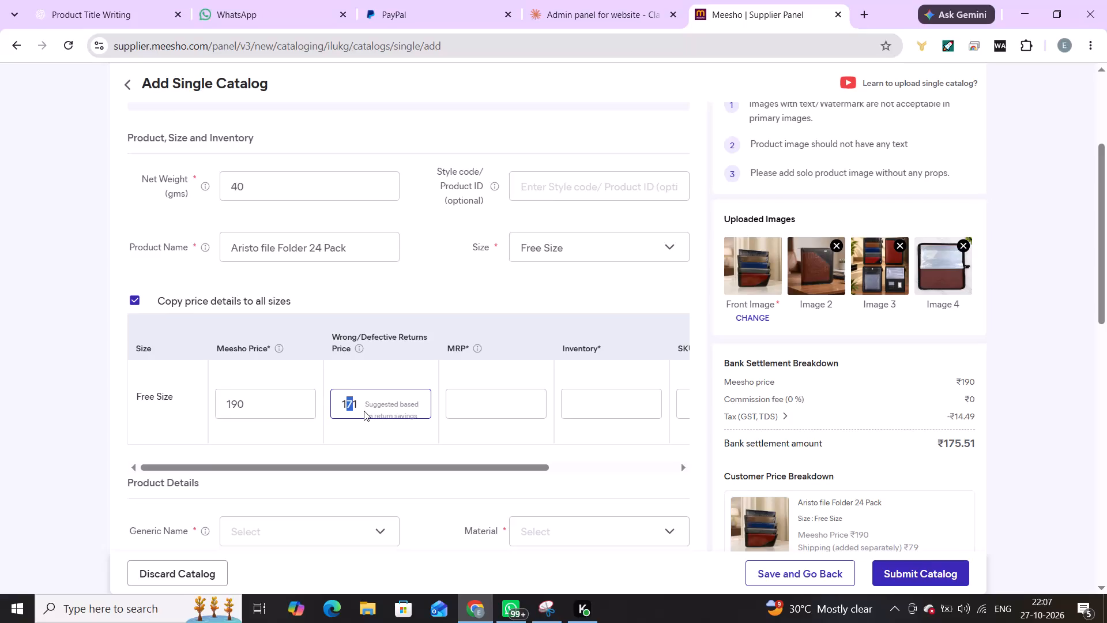
# Set the Free Size row's wrong/defective returns price to 184, MRP to 230 and inventory to 100.
pyautogui.write('845')
pyautogui.press('BackSpace')
pyautogui.press('Tab')
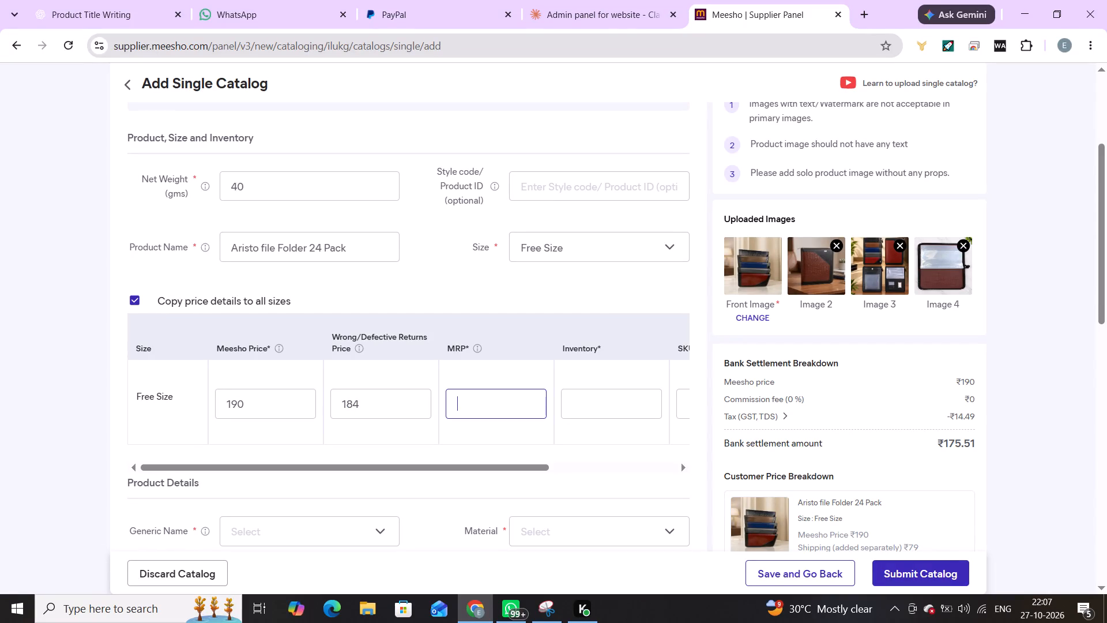
pyautogui.write('230')
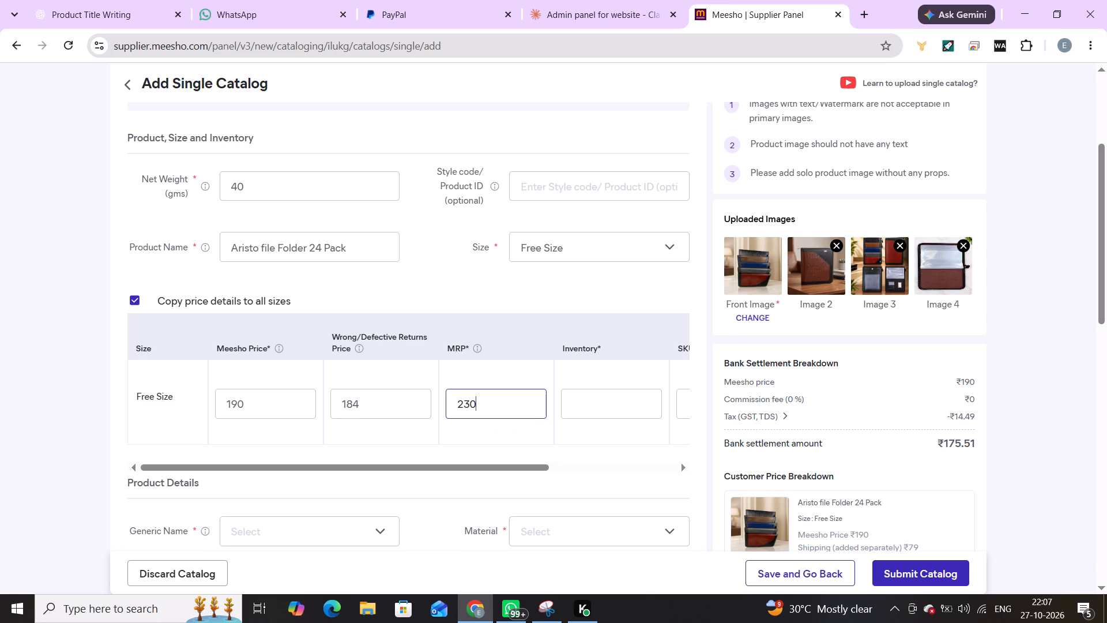
pyautogui.press('Tab')
pyautogui.write('100')
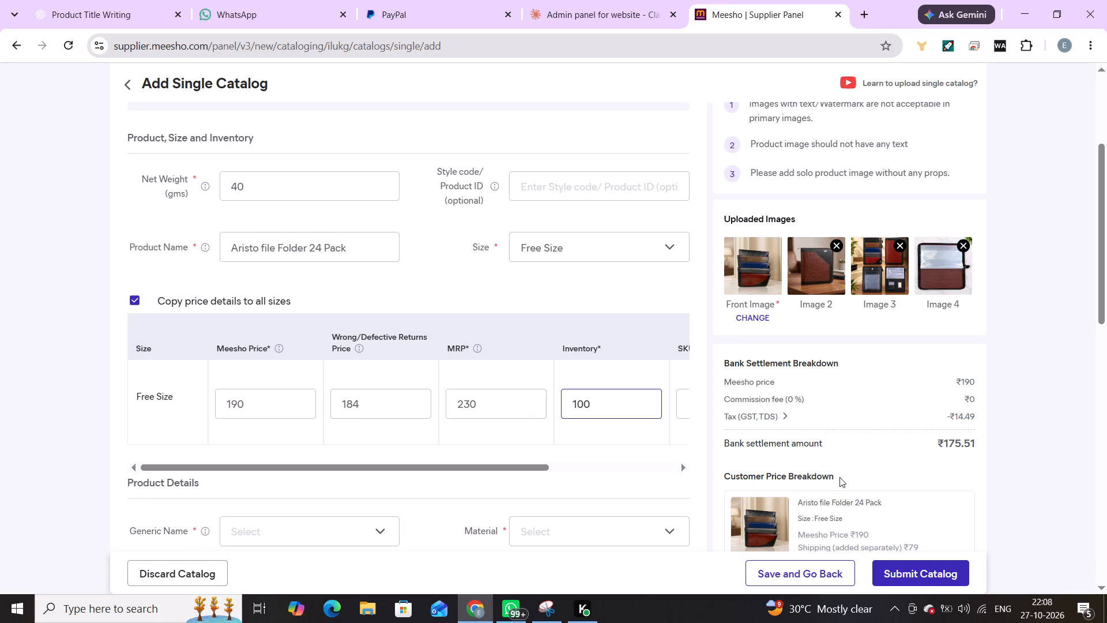
# Change the Free Size row's Meesho price to 201.
pyautogui.scroll(-1, 839, 477)
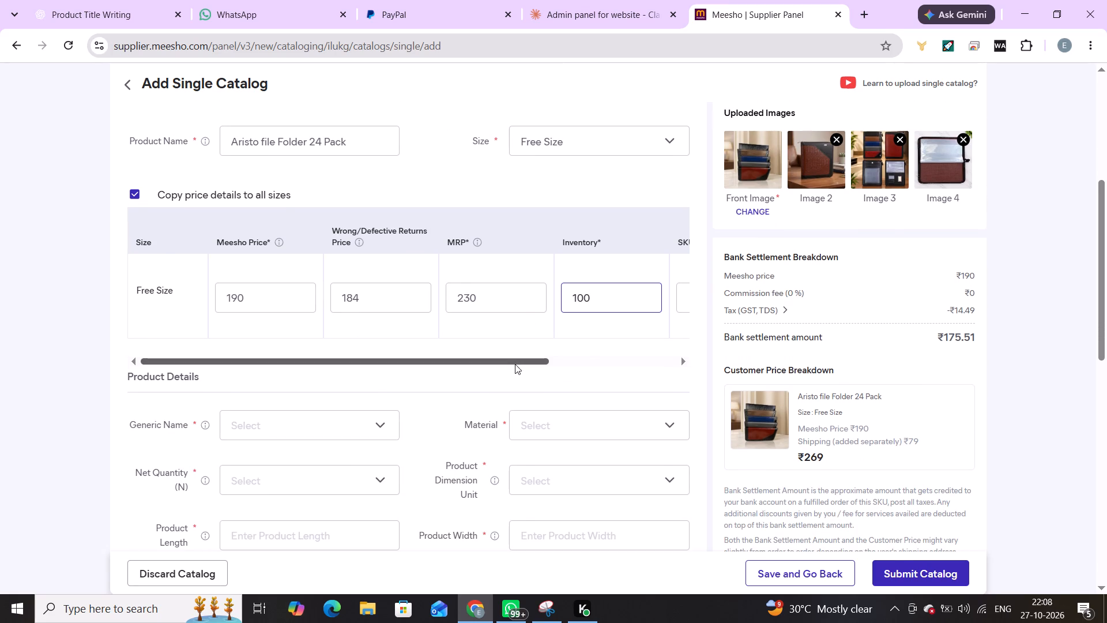
pyautogui.moveTo(269, 296); pyautogui.dragTo(214, 294)
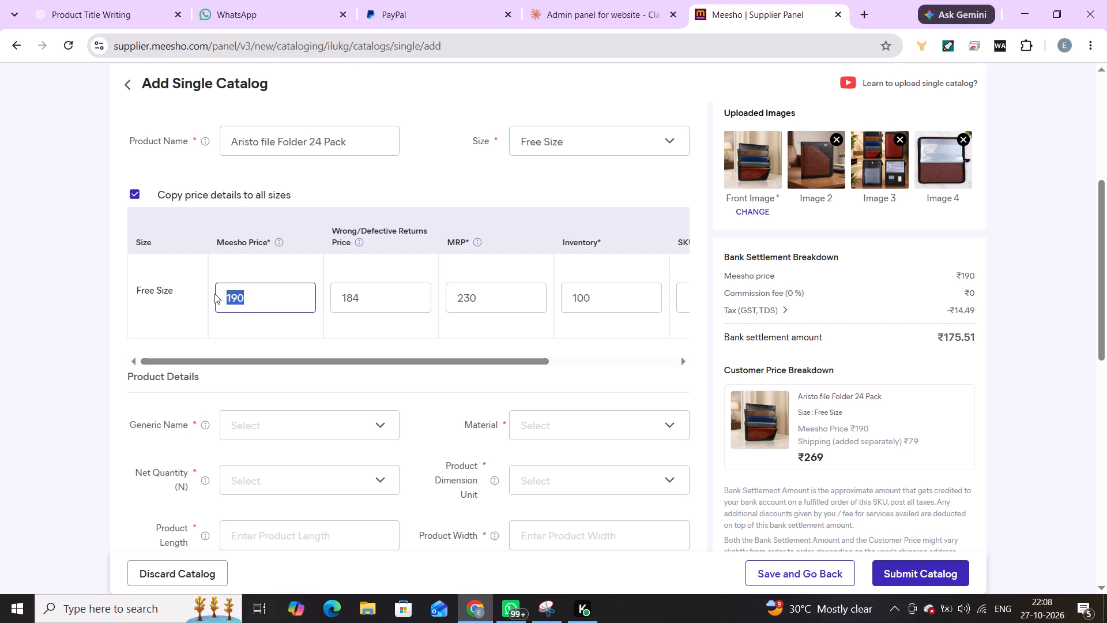
pyautogui.write('201')
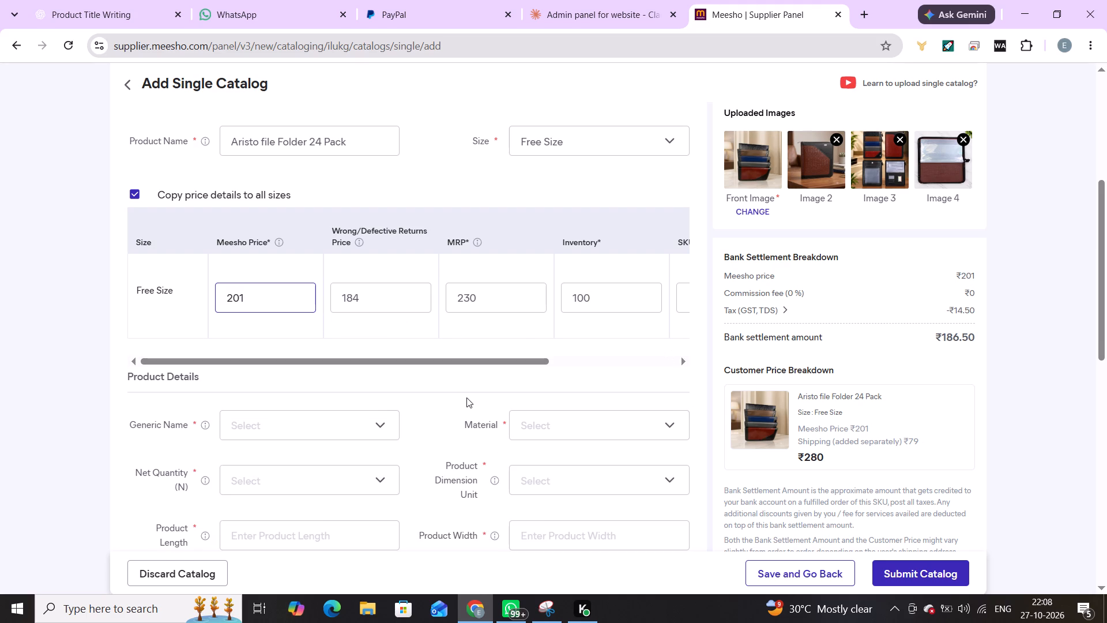
# Set the product's generic name to File Folders and its material to Leather.
pyautogui.click(295, 423)
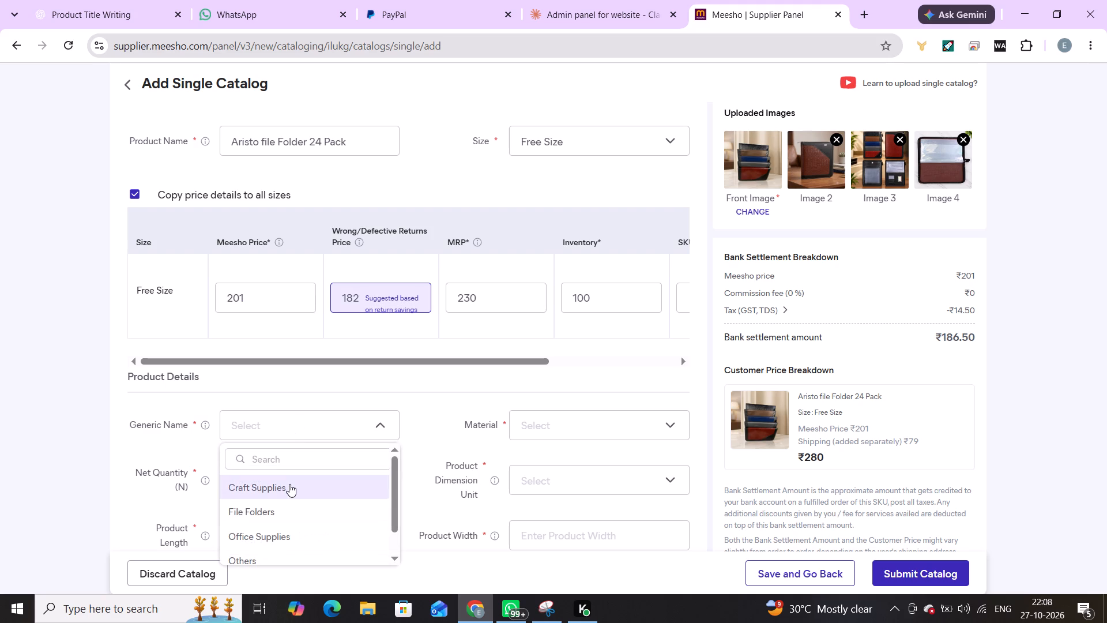
pyautogui.click(289, 510)
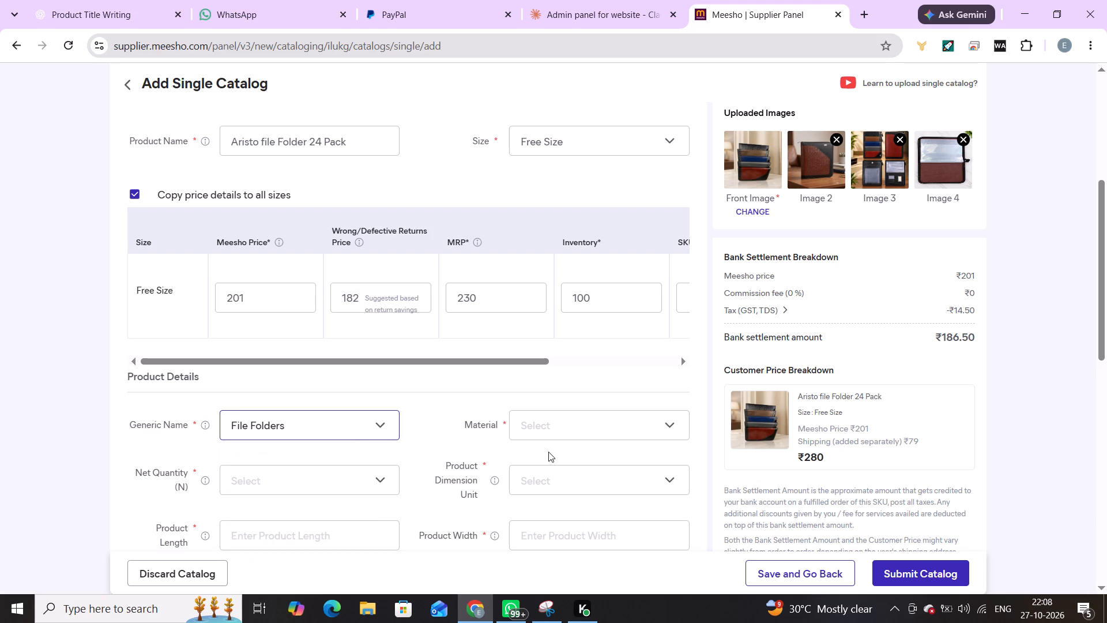
pyautogui.click(583, 435)
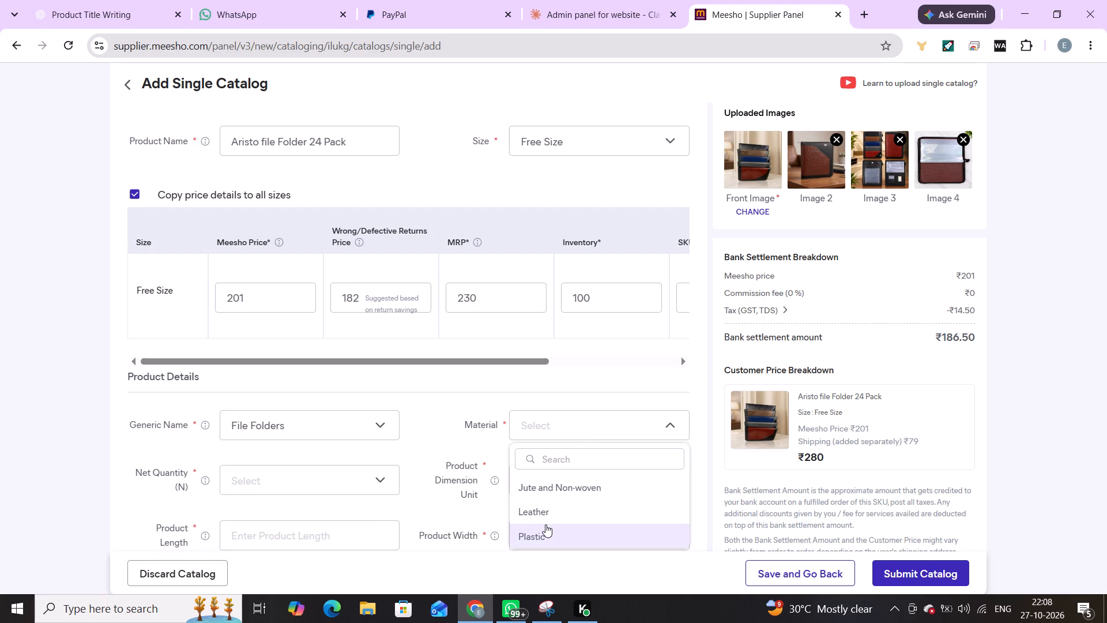
pyautogui.click(545, 524)
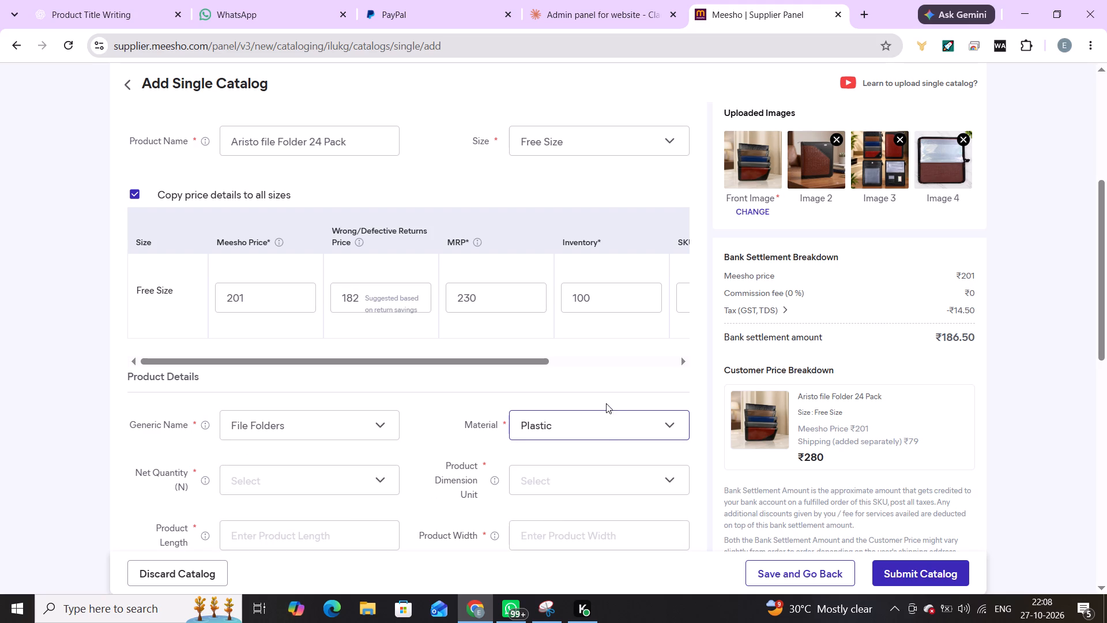
pyautogui.click(602, 423)
pyautogui.click(544, 504)
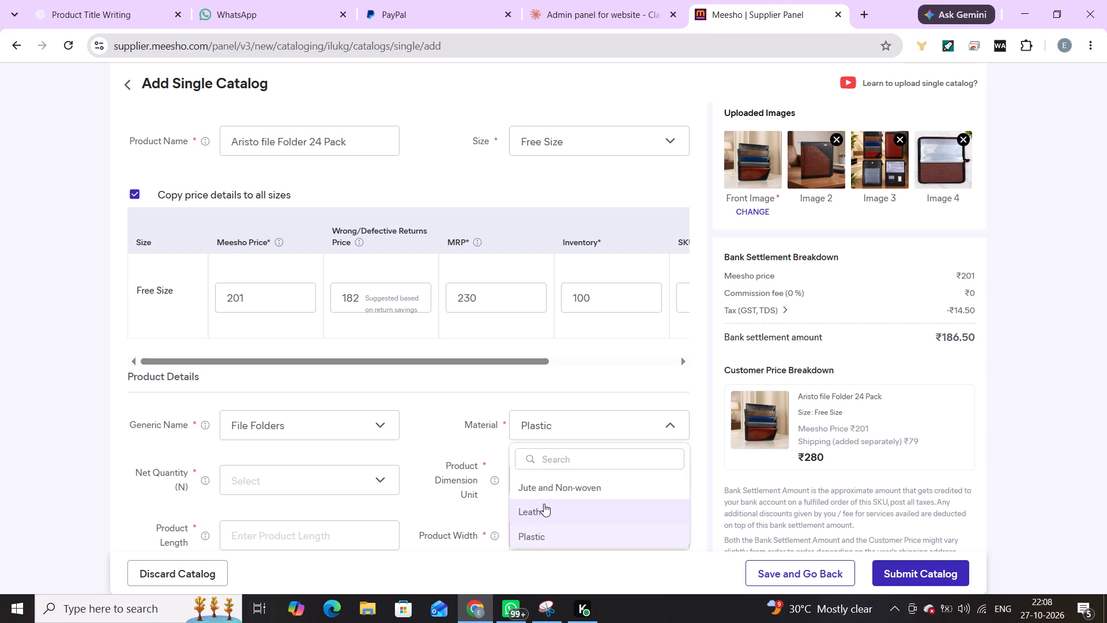
# Set the net quantity to 1 and the product dimensions to length 40 and width 30 in cm.
pyautogui.click(282, 495)
pyautogui.click(265, 497)
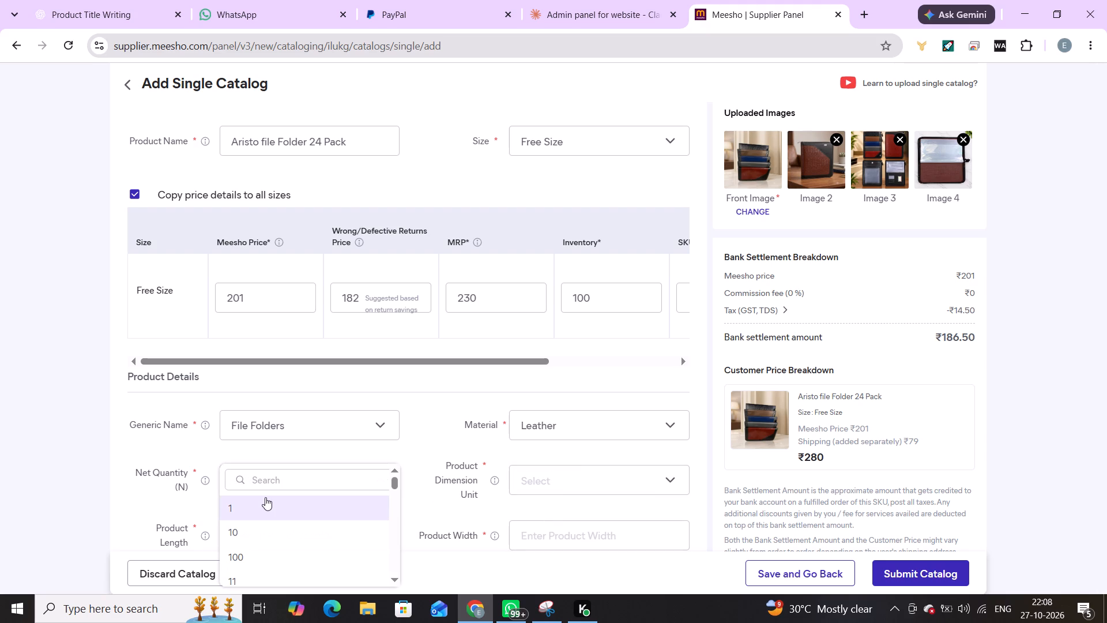
pyautogui.click(559, 486)
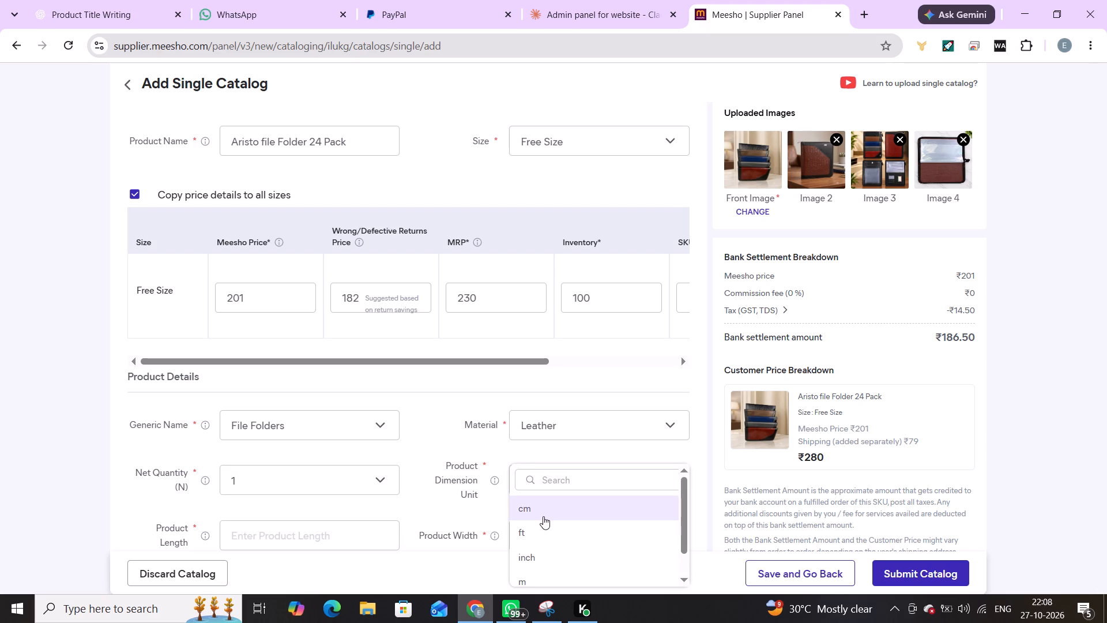
pyautogui.click(543, 516)
pyautogui.scroll(-1, 342, 517)
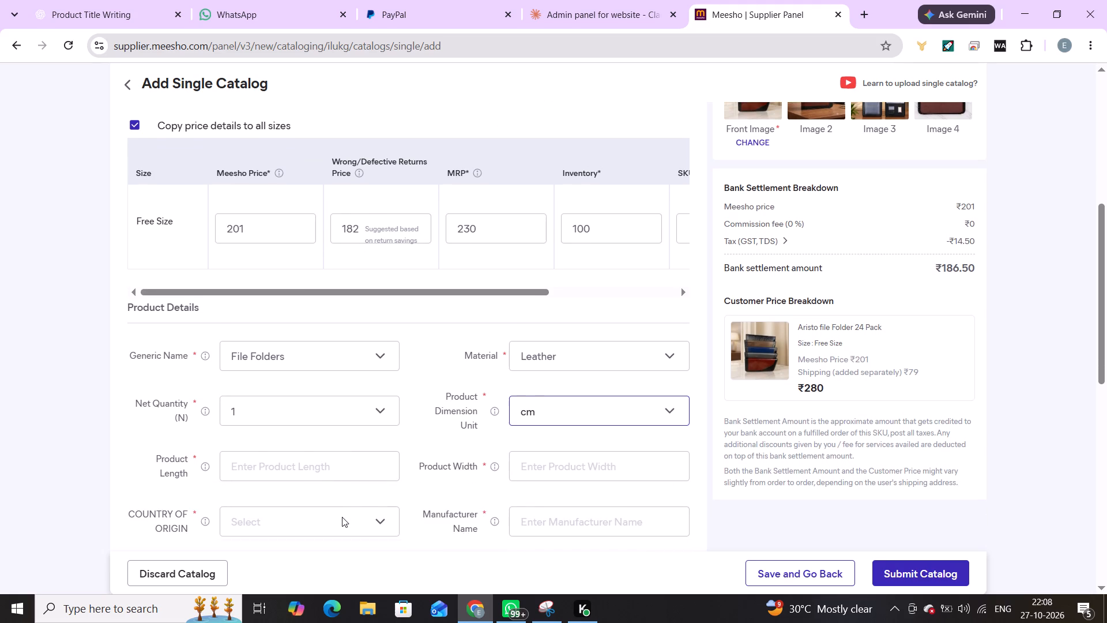
pyautogui.click(301, 464)
pyautogui.click(326, 504)
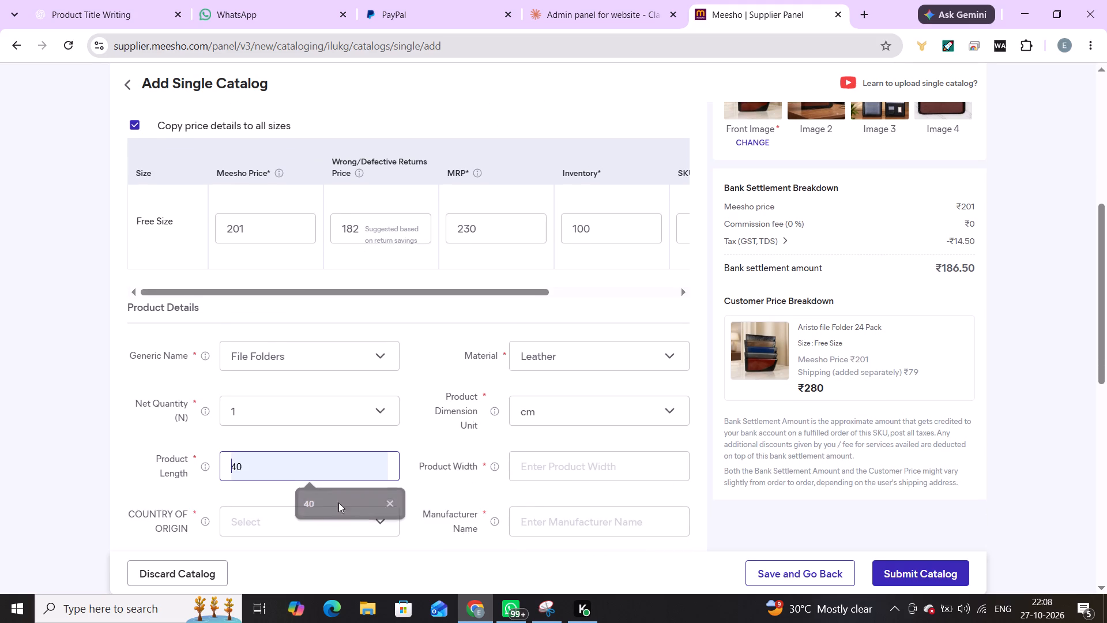
pyautogui.click(558, 468)
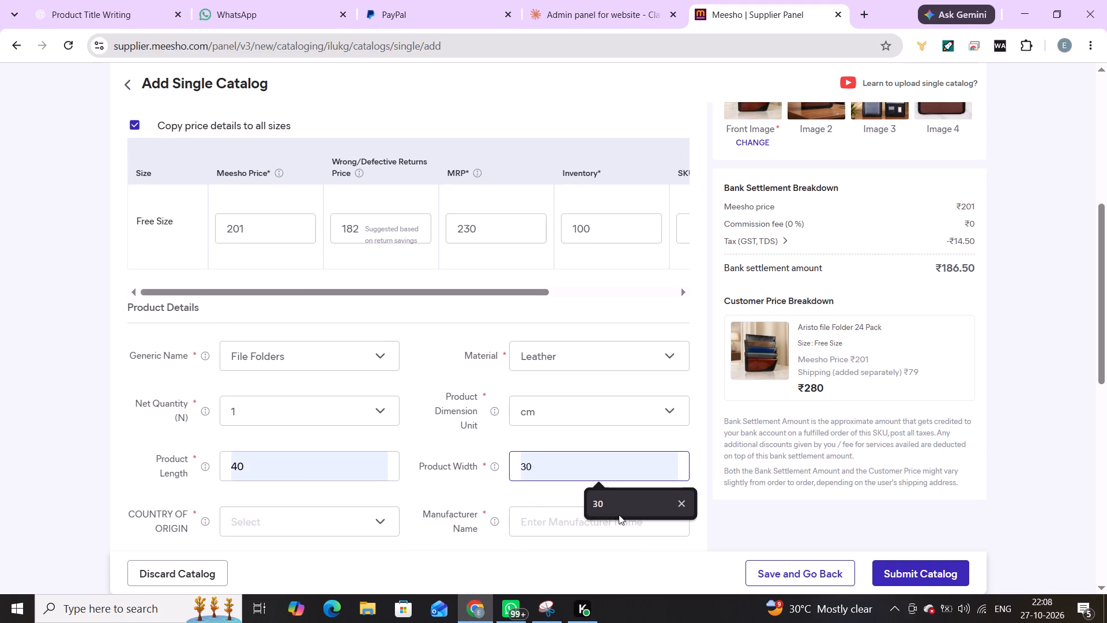
pyautogui.click(619, 515)
# Set the country of origin to India.
pyautogui.click(304, 520)
pyautogui.scroll(-1, 304, 520)
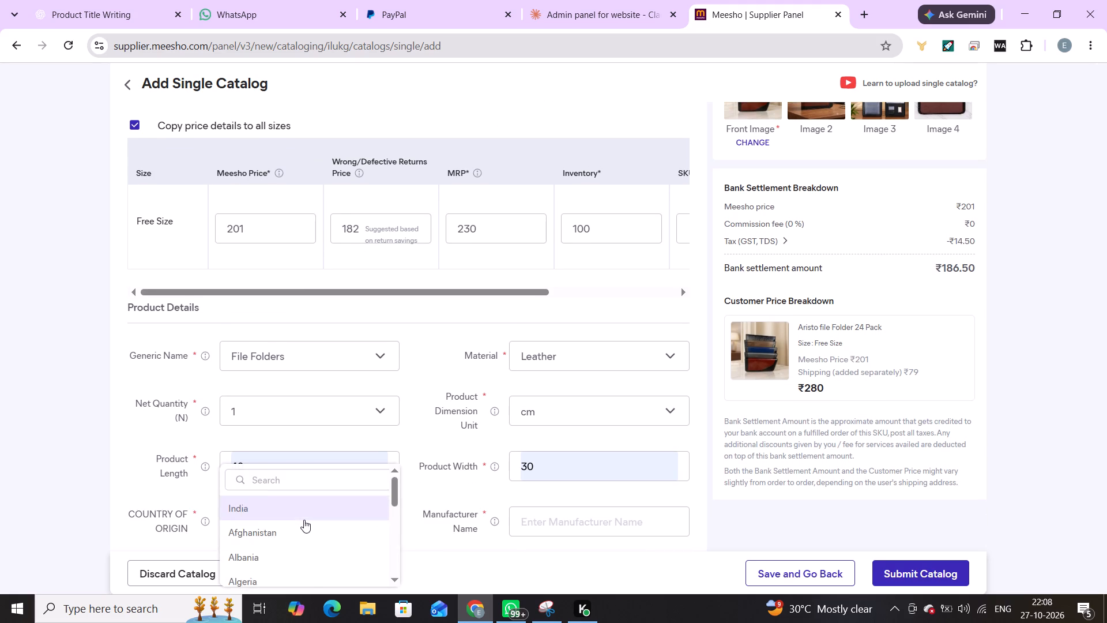
pyautogui.scroll(-1, 304, 520)
pyautogui.scroll(2, 304, 520)
pyautogui.click(240, 513)
# Fill in the manufacturer details with the name APS File, the saved manufacturer address and its pincode.
pyautogui.click(563, 525)
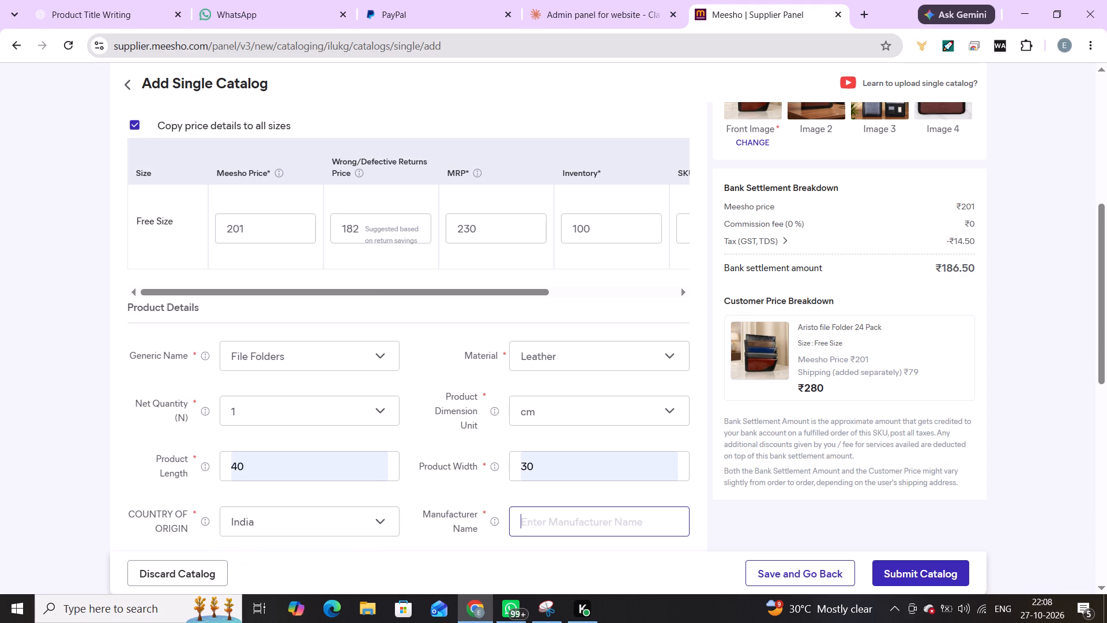
pyautogui.click(608, 558)
pyautogui.scroll(-2, 543, 530)
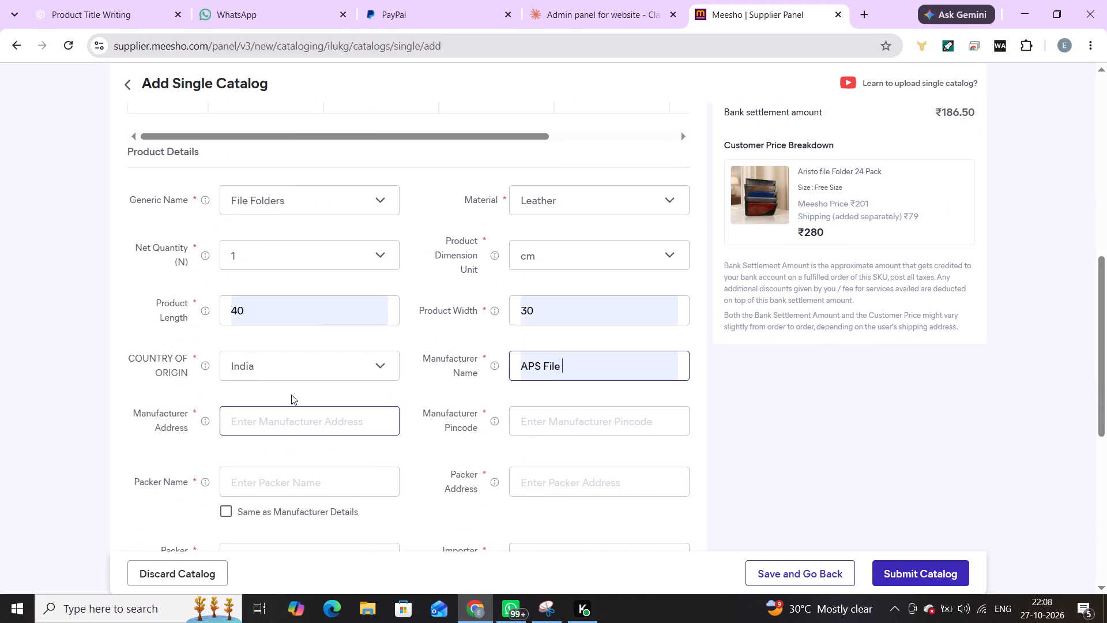
pyautogui.click(277, 410)
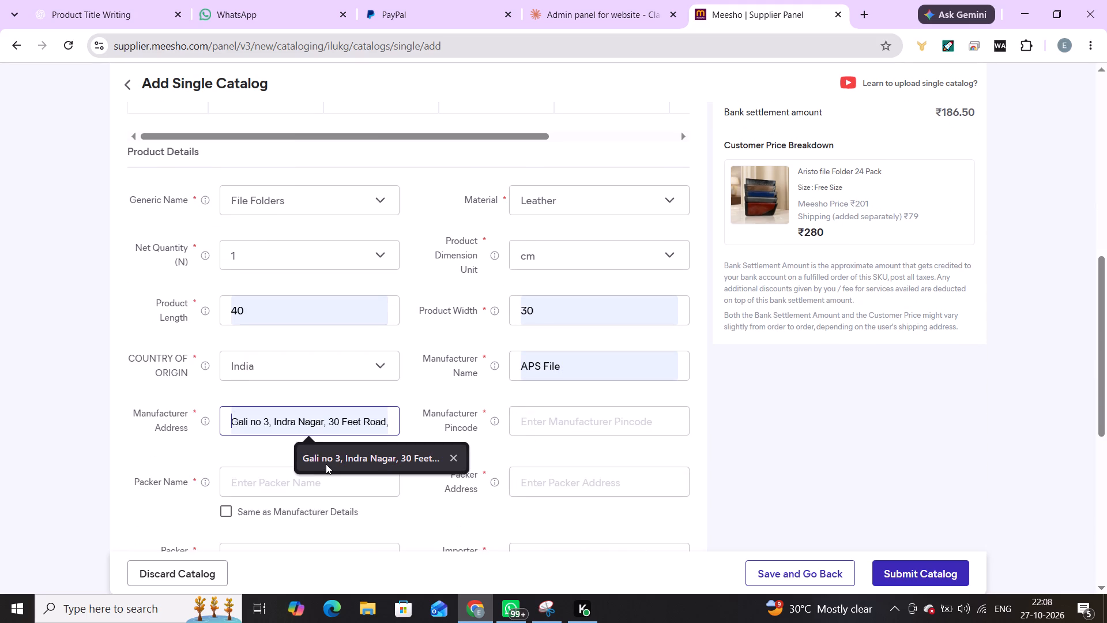
pyautogui.click(326, 464)
pyautogui.click(627, 416)
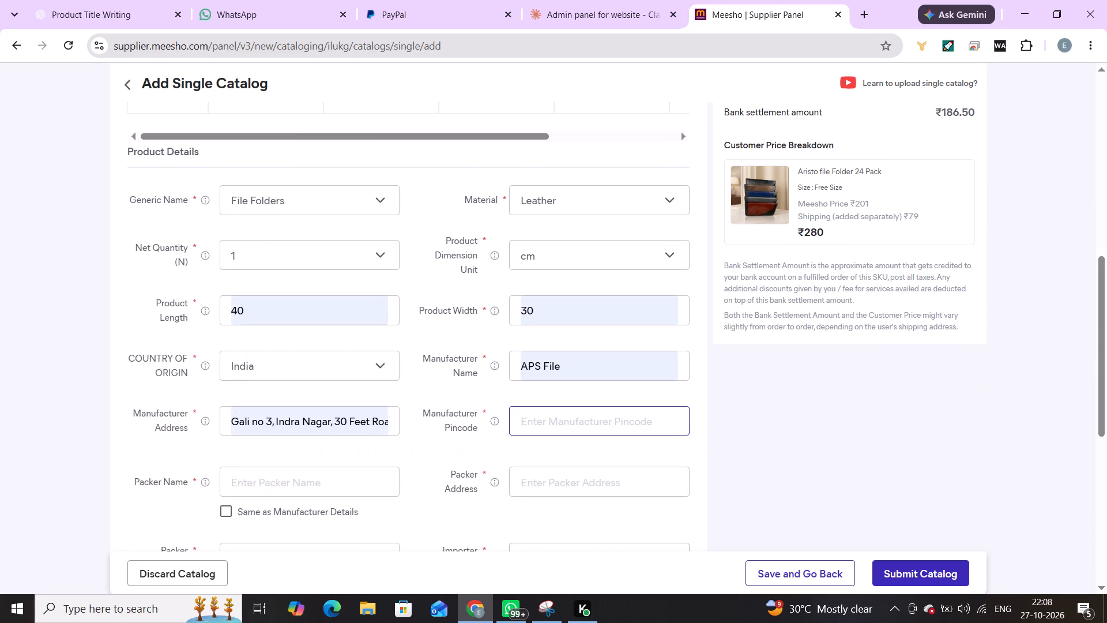
pyautogui.write('4004')
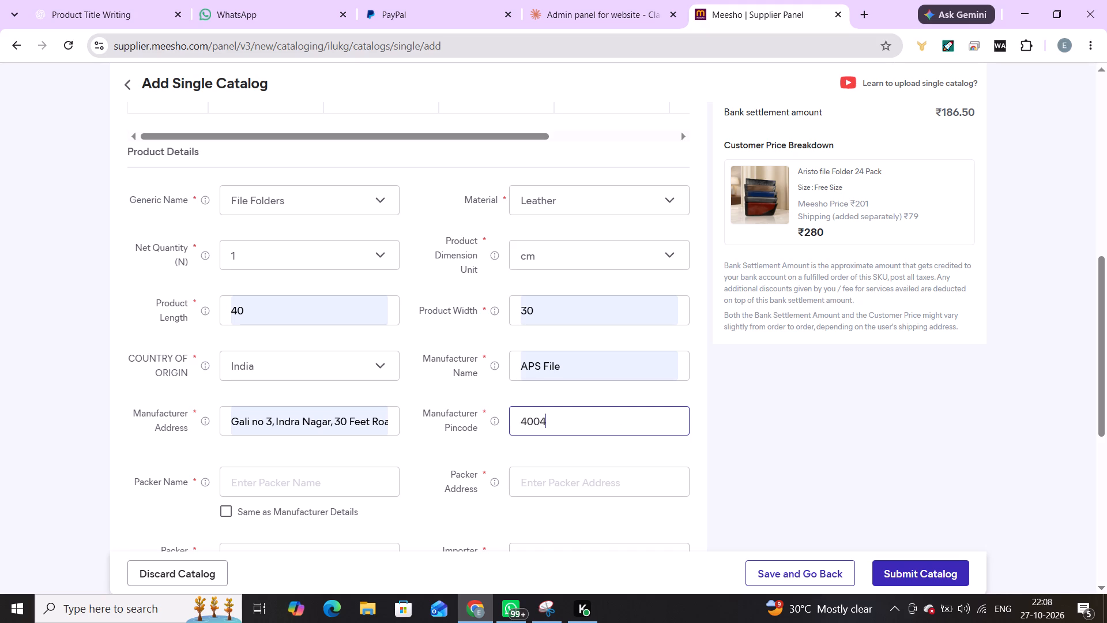
pyautogui.press('BackSpace')
pyautogui.press('BackSpace')
pyautogui.write('0042')
pyautogui.press('BackSpace')
pyautogui.press('3')
# Mark the packer details as the same as the manufacturer details.
pyautogui.click(221, 511)
pyautogui.scroll(-2, 429, 486)
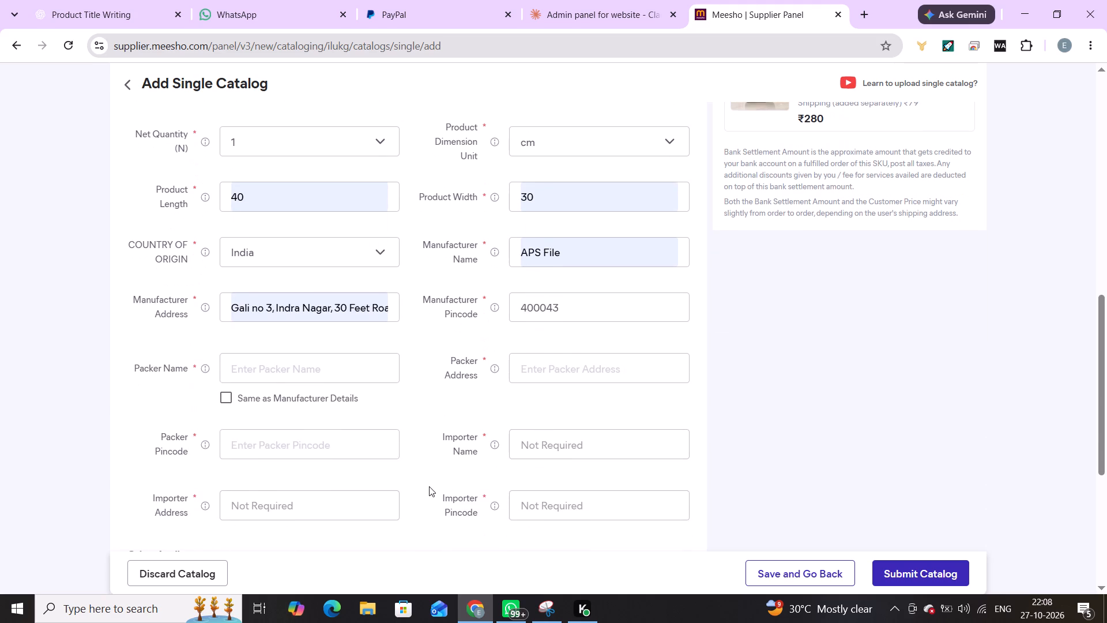
pyautogui.click(229, 397)
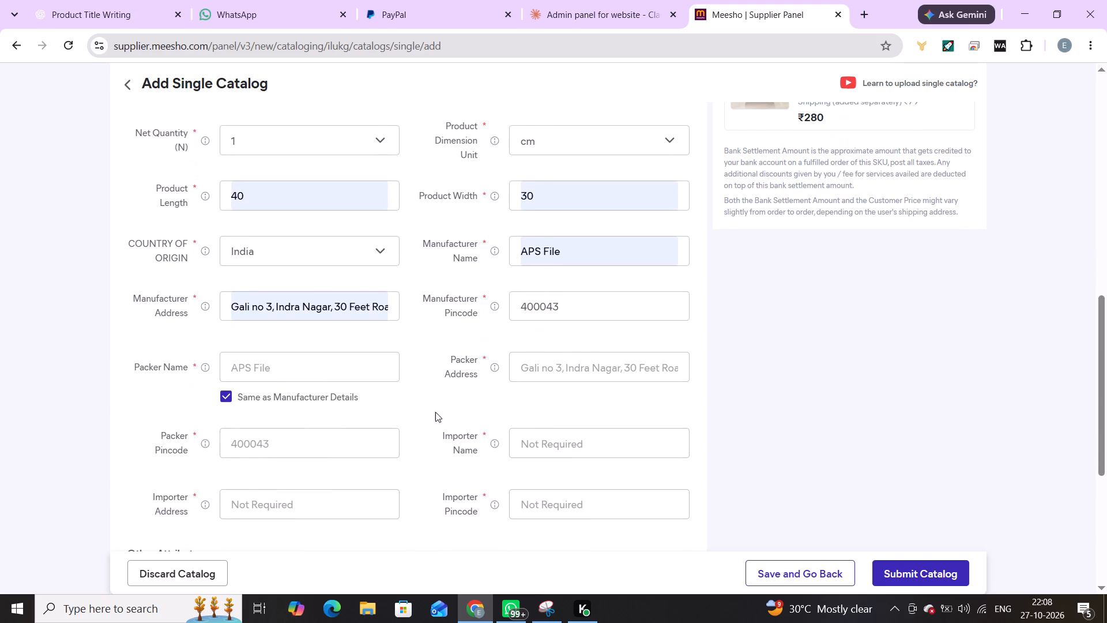
# Set the sheet size to A4 in the other attributes.
pyautogui.scroll(-2, 435, 412)
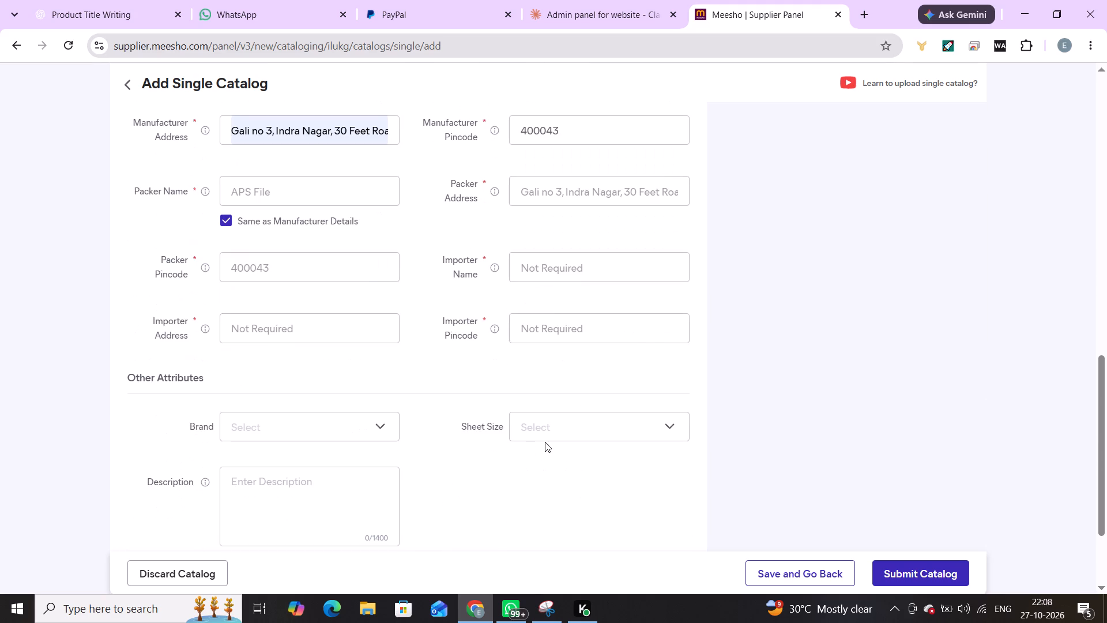
pyautogui.click(557, 438)
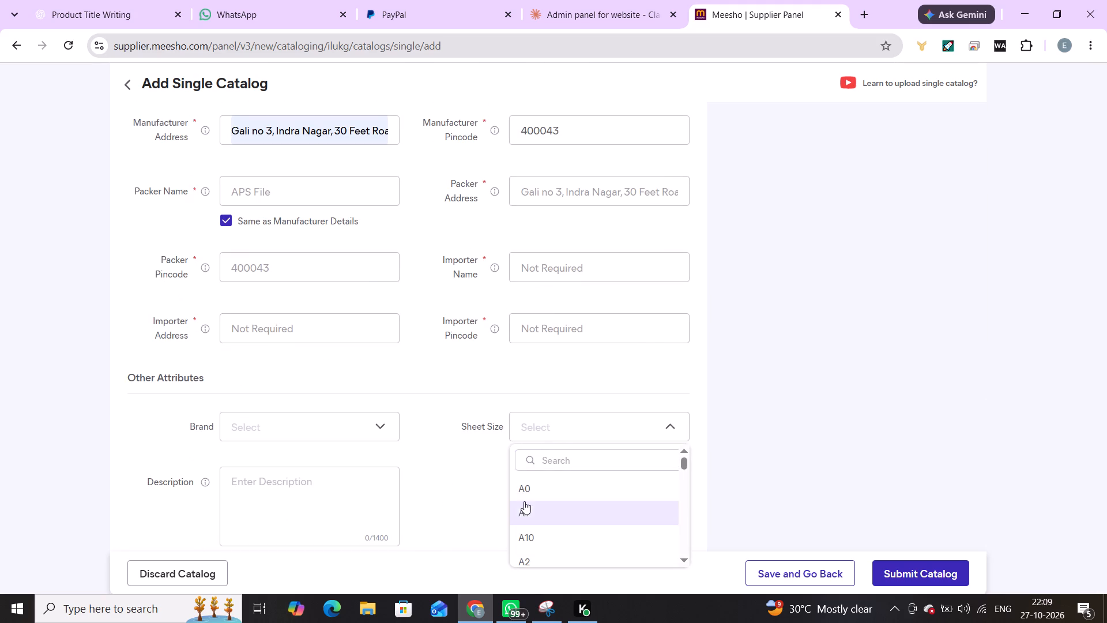
pyautogui.scroll(-1, 534, 531)
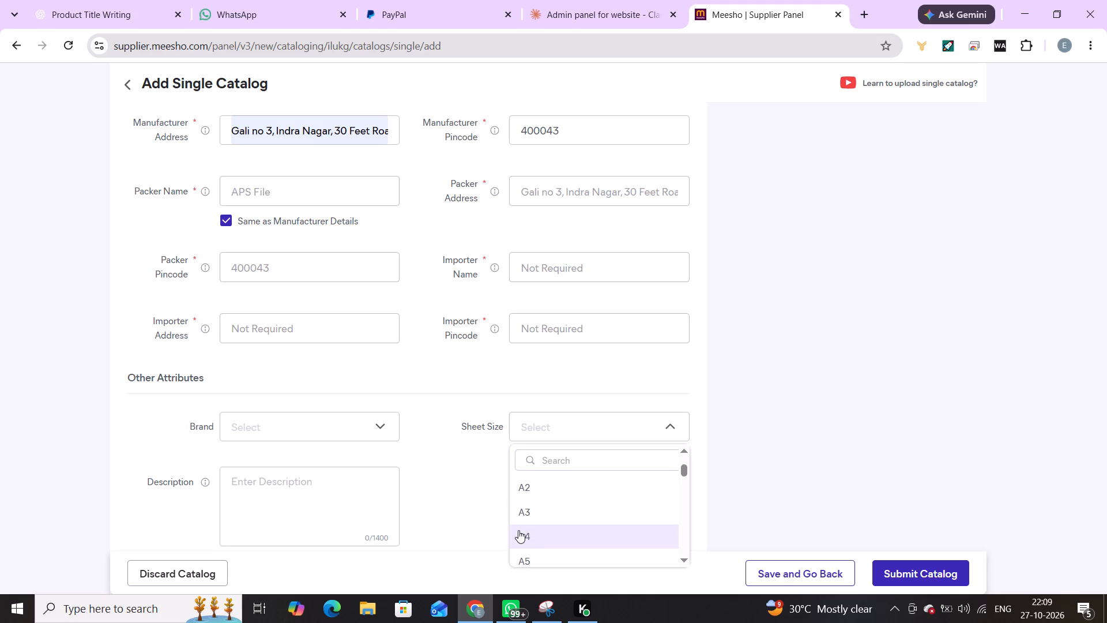
pyautogui.click(518, 530)
# Open the product description for editing.
pyautogui.click(274, 475)
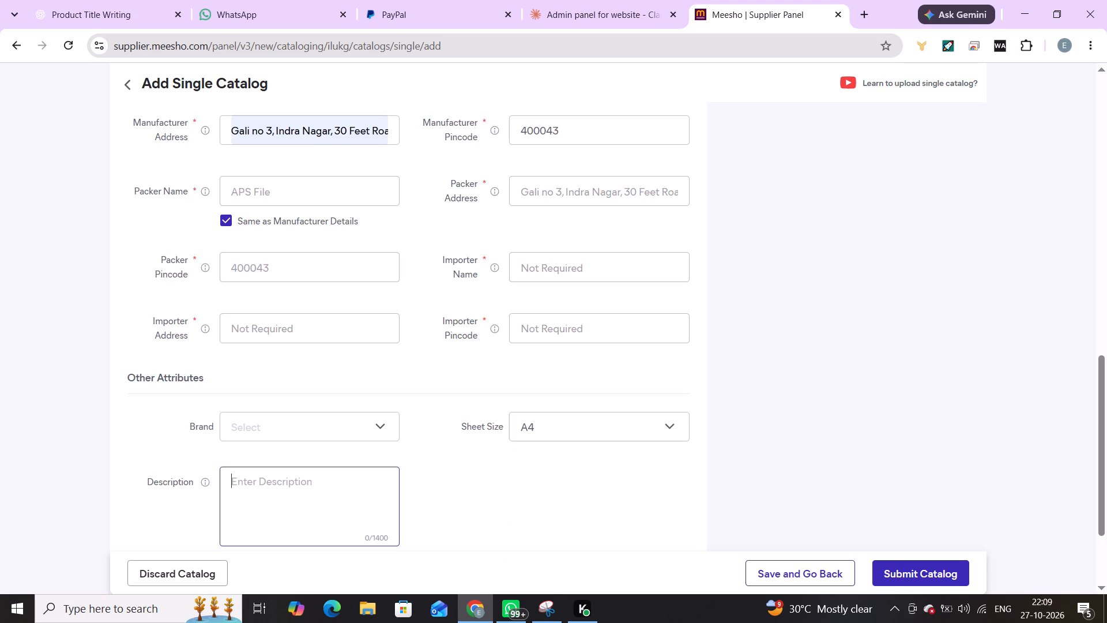
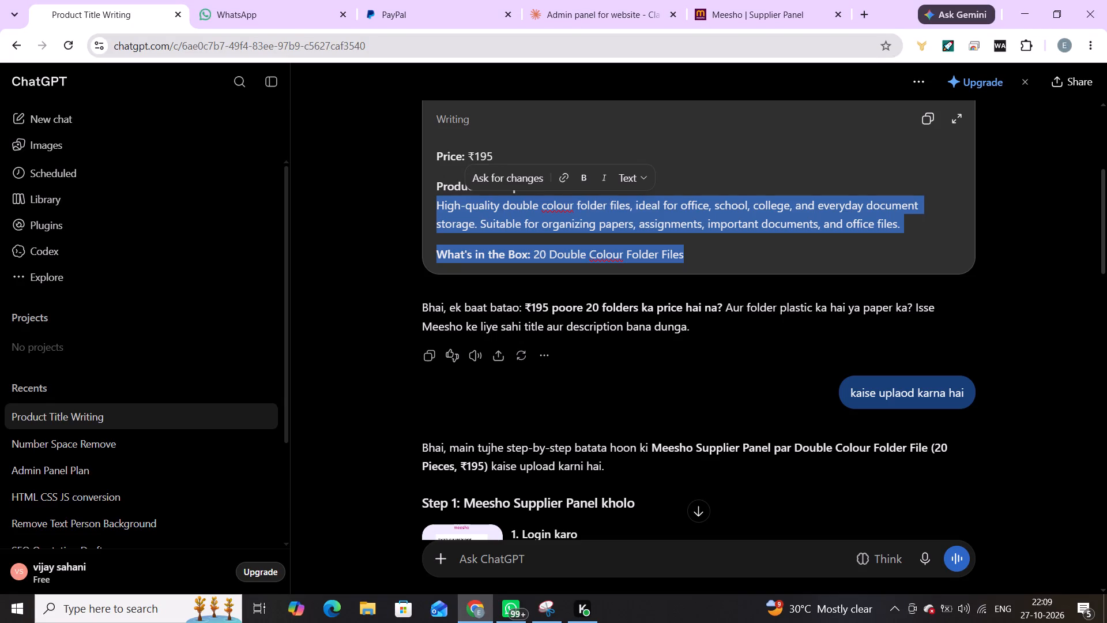
# Copy the selected double colour folder text, including the What's in the Box line, from ChatGPT into the Meesho catalog's Description.
pyautogui.hotkey('ctrl', 'c')
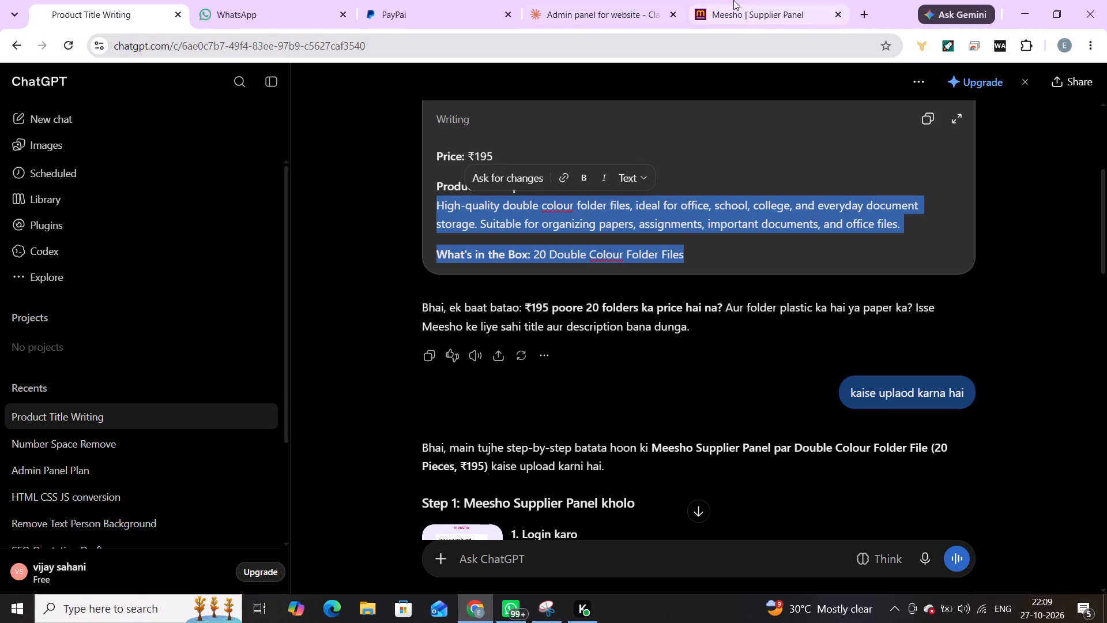
pyautogui.click(733, 0)
pyautogui.hotkey('ctrl', 'space')
pyautogui.hotkey('ctrl', 'v')
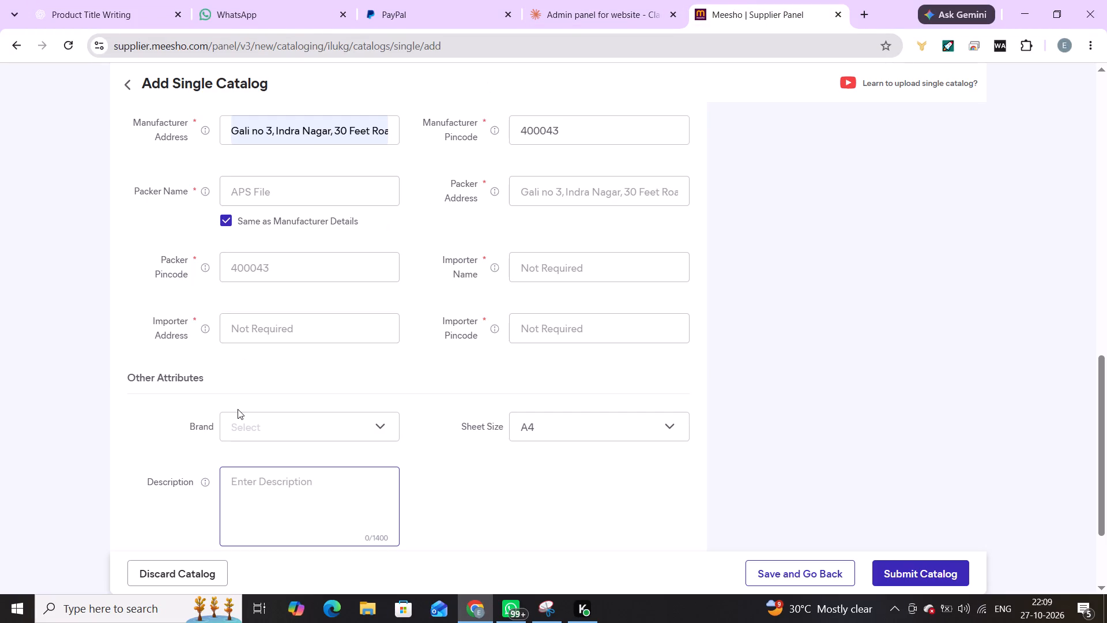
# In the description's What's in the Box line, remove "Double Colour Folder Files" and change the quantity to 24.
pyautogui.hotkey('ctrl', 'shift', 'Up')
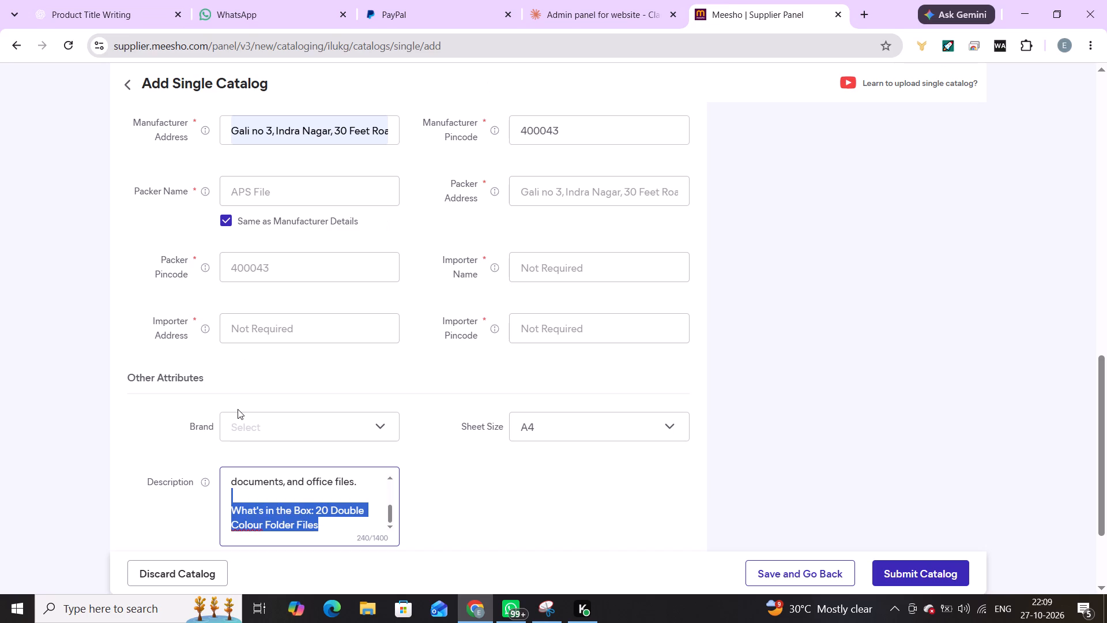
pyautogui.hotkey('ctrl', 'shift', 'Down')
pyautogui.hotkey('ctrl', 'shift', 'Right')
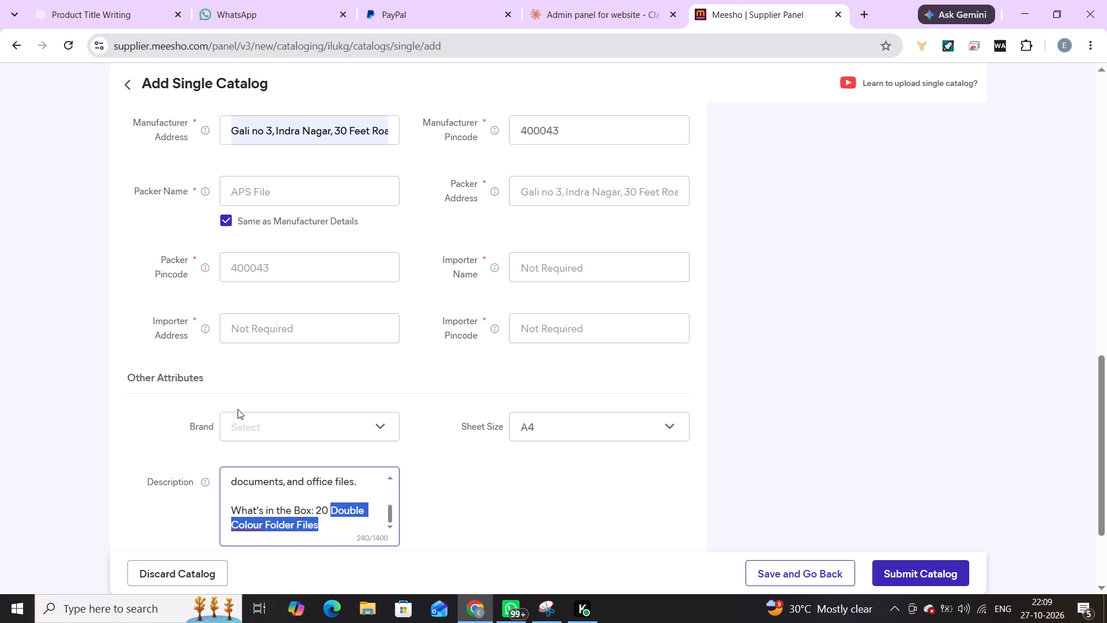
pyautogui.press('BackSpace')
pyautogui.press('BackSpace')
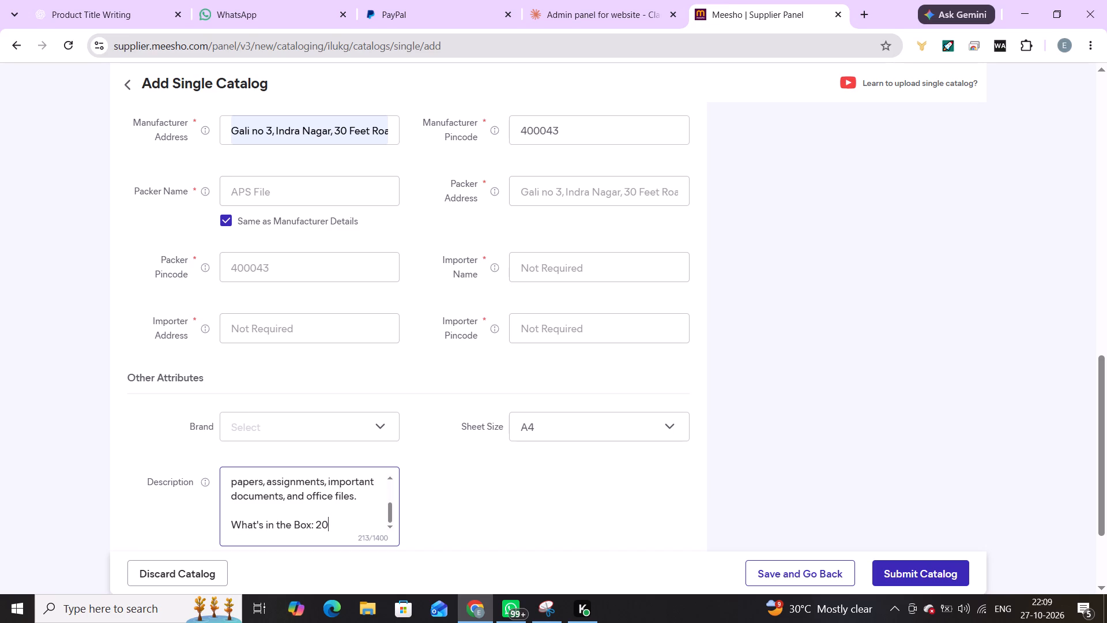
pyautogui.press('BackSpace')
pyautogui.write('4')
pyautogui.press('space')
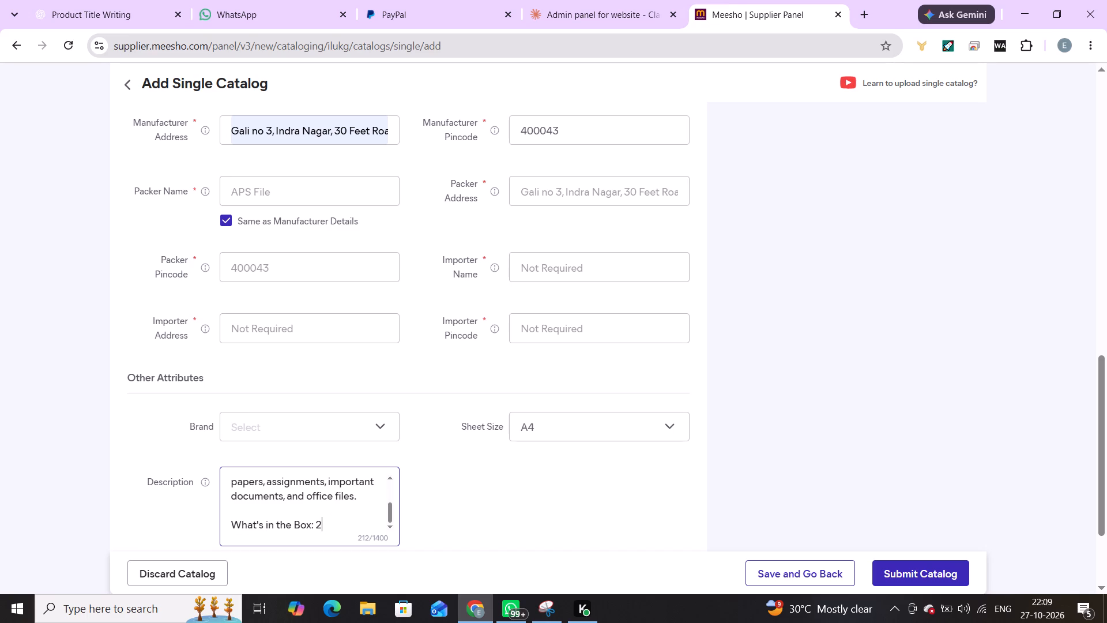
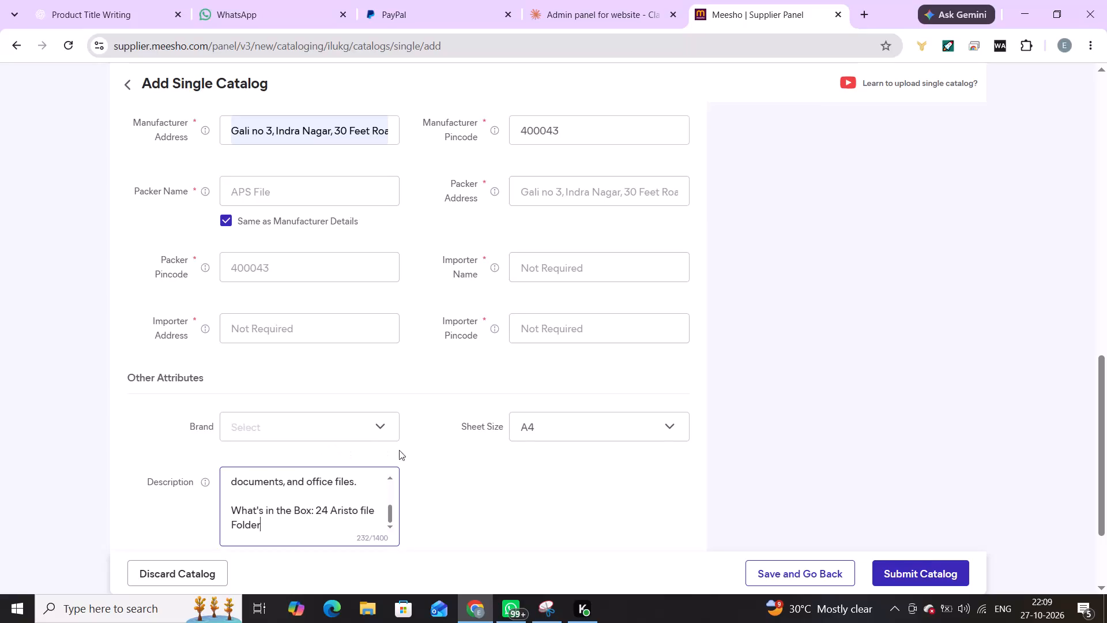
# Check over the completed Aristo file Folder 24 Pack catalog form and submit the catalog.
pyautogui.scroll(-2, 416, 453)
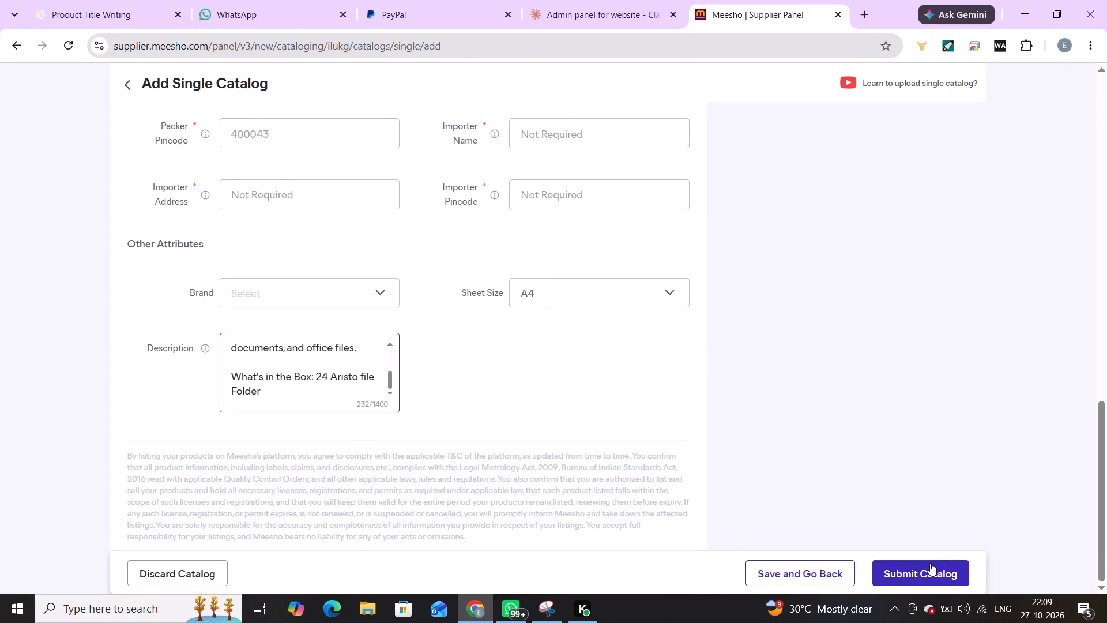
pyautogui.scroll(8, 906, 351)
pyautogui.click(906, 351)
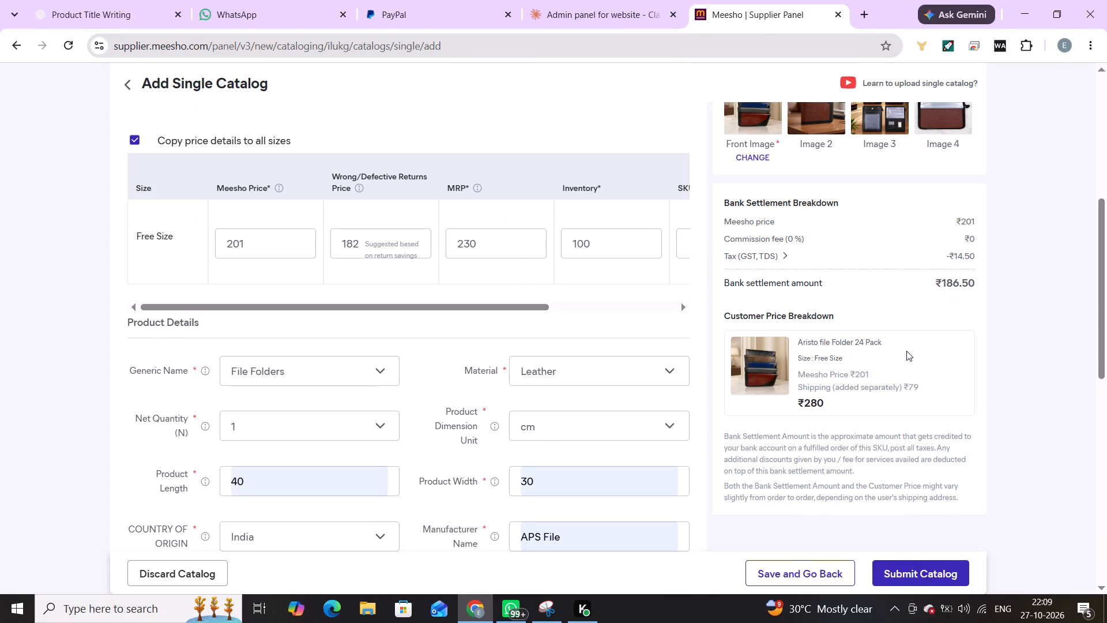
pyautogui.click(903, 587)
pyautogui.click(905, 568)
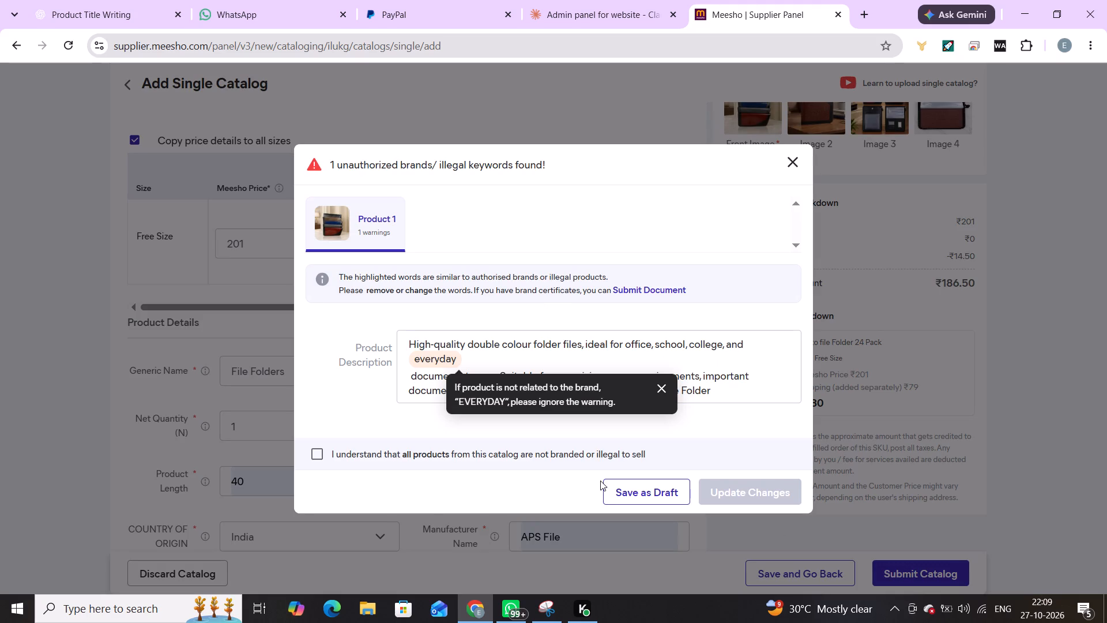
# In the flagged product description, change the highlighted word "everyday" to "everydays".
pyautogui.click(450, 352)
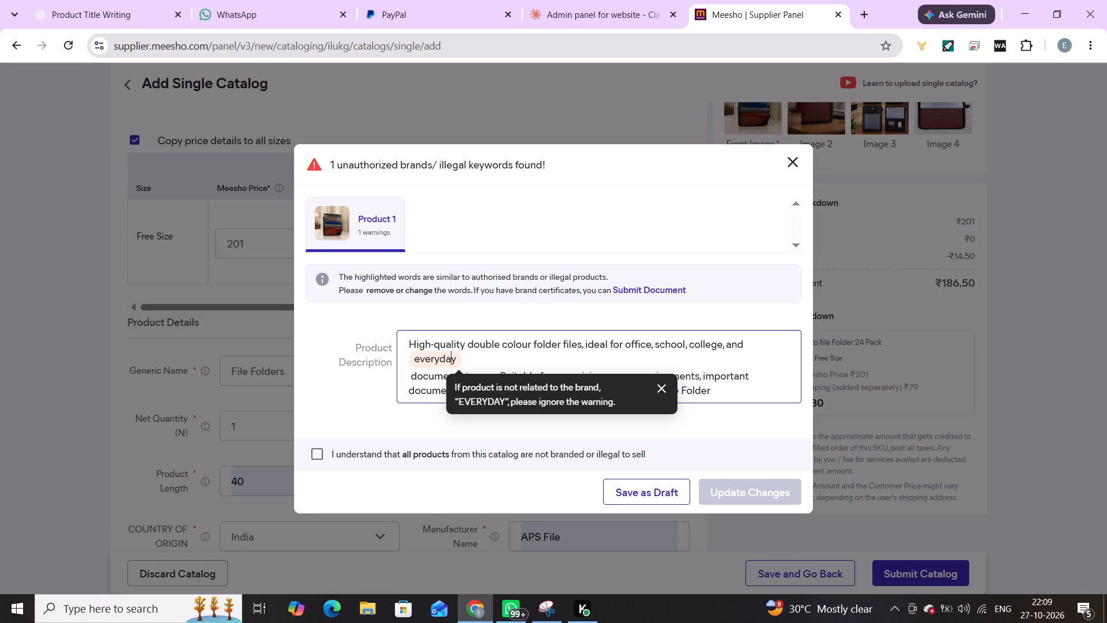
pyautogui.click(450, 352)
pyautogui.press('Right')
pyautogui.press('s')
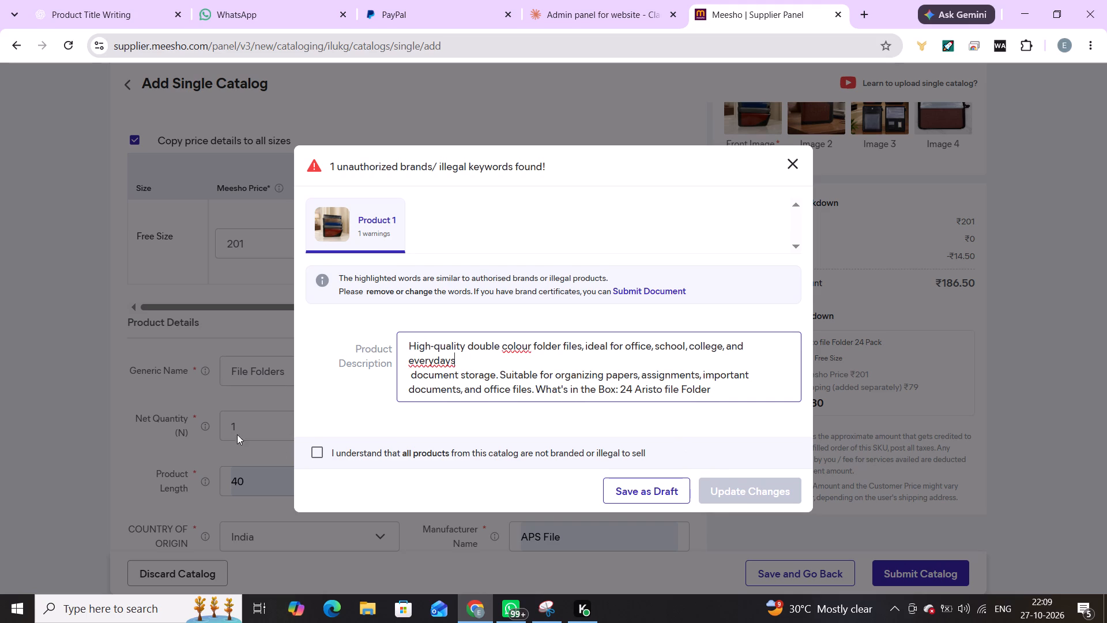
# Declare that all products are not branded or illegal to sell, update the changes and submit the catalog for quality check.
pyautogui.click(318, 446)
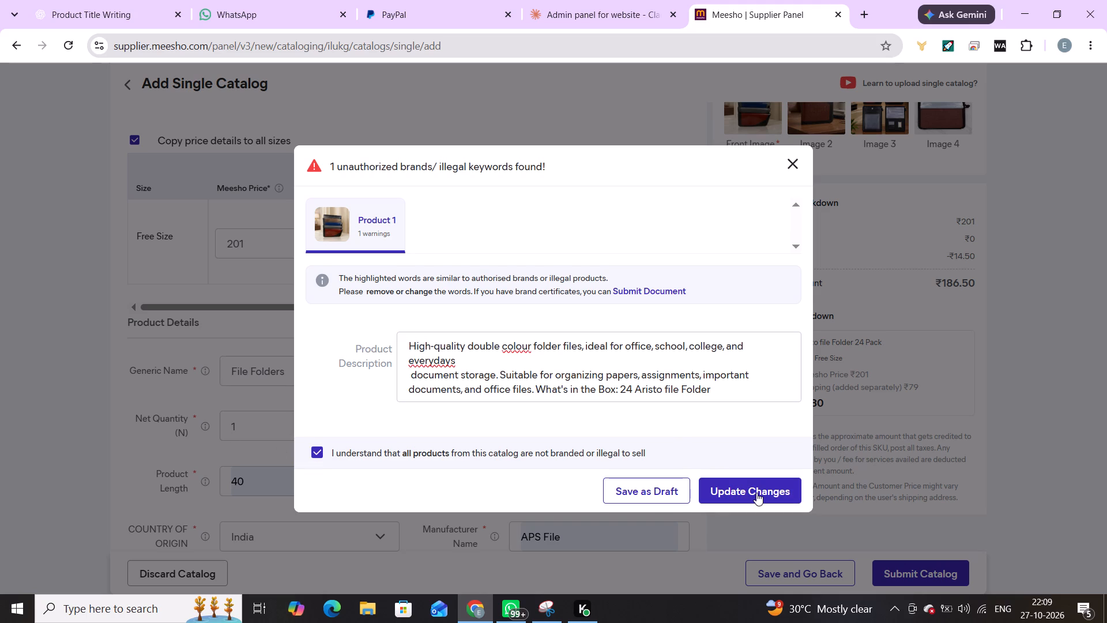
pyautogui.click(756, 493)
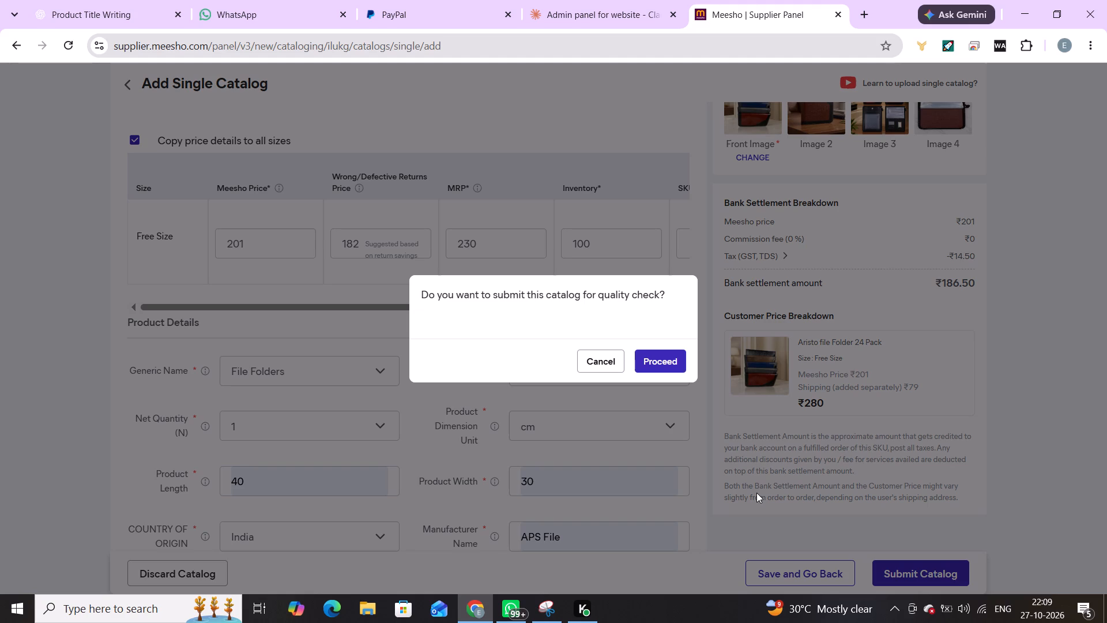
pyautogui.click(659, 360)
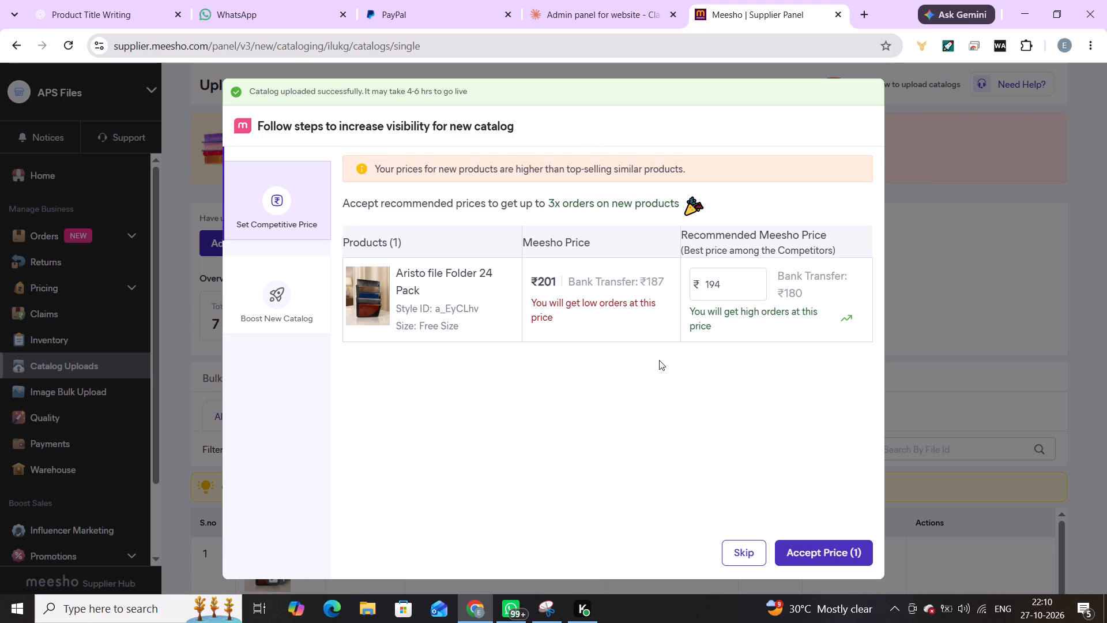
# Skip the recommended Meesho price for the new catalog and close the visibility suggestions.
pyautogui.click(736, 556)
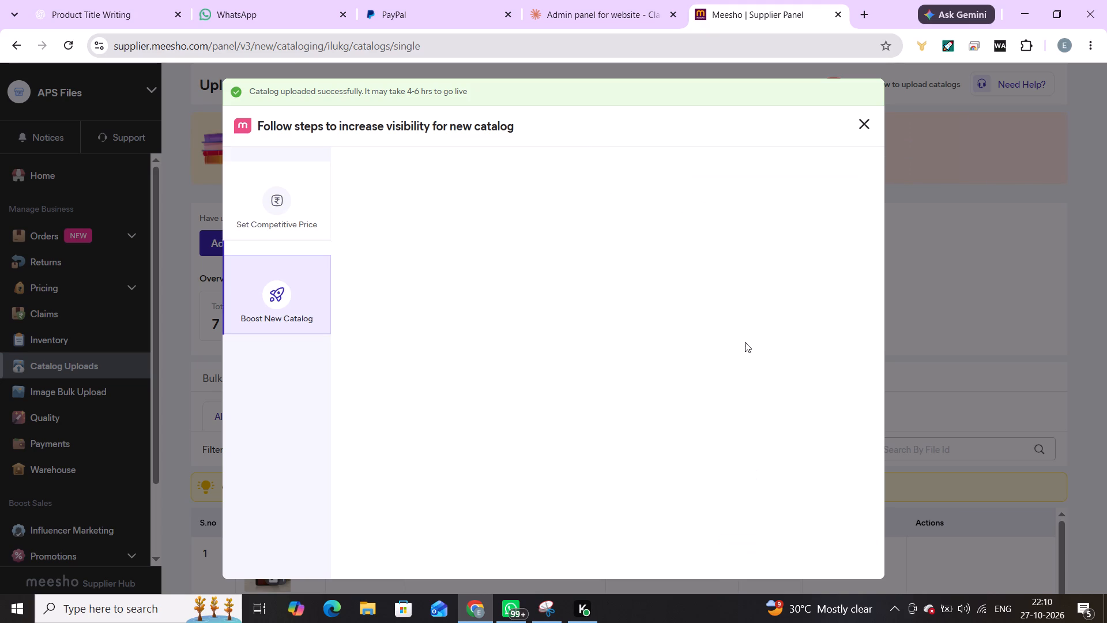
pyautogui.click(862, 124)
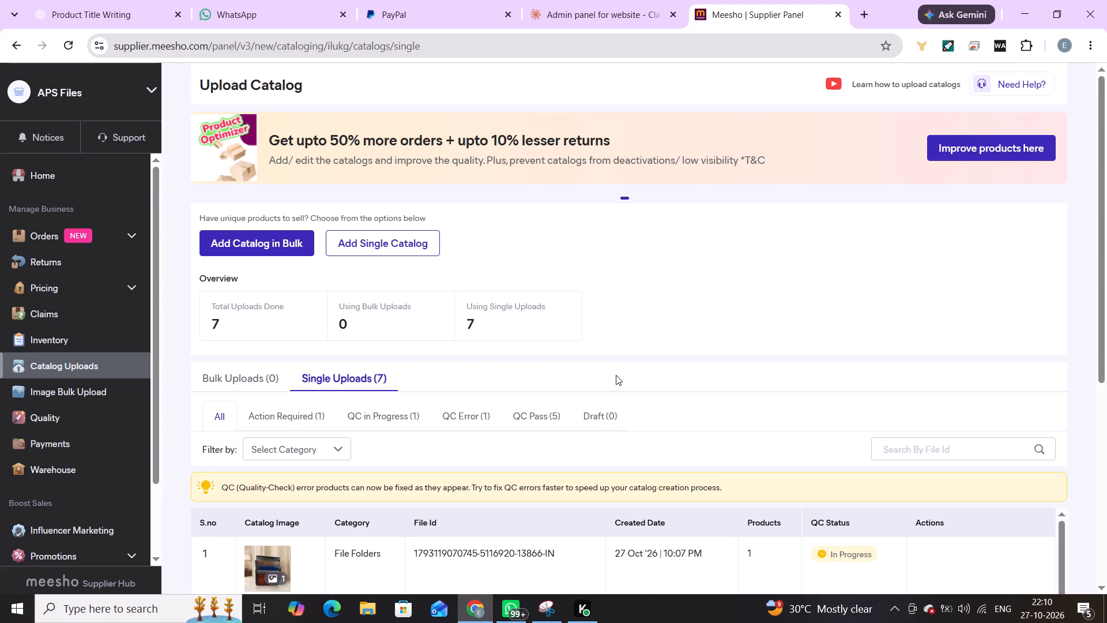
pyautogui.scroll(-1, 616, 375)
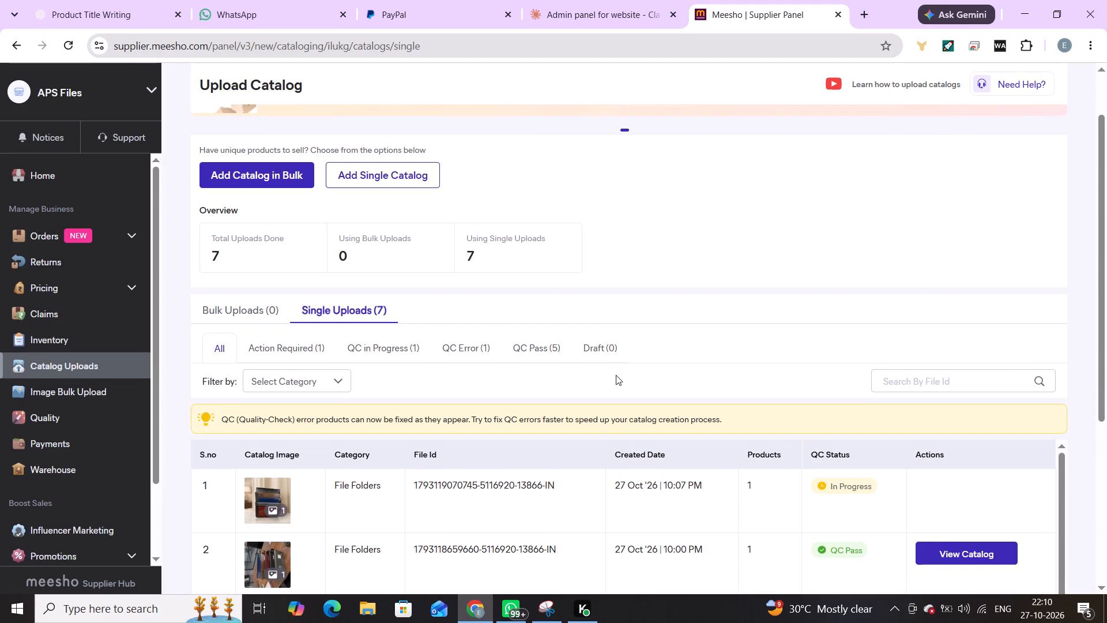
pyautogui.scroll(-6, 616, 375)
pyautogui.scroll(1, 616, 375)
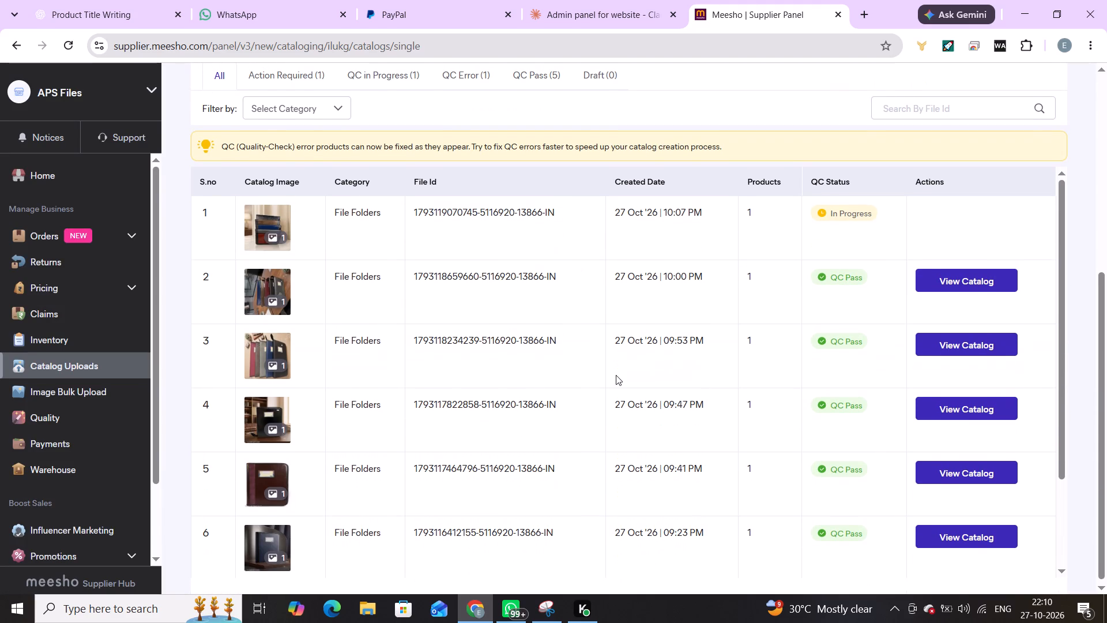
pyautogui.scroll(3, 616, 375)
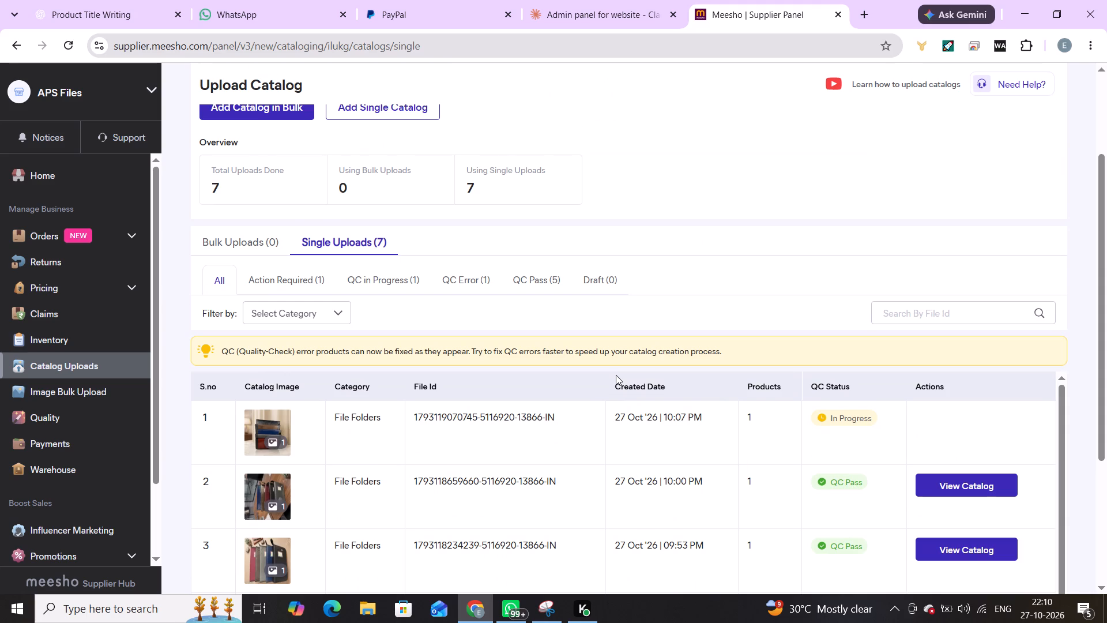
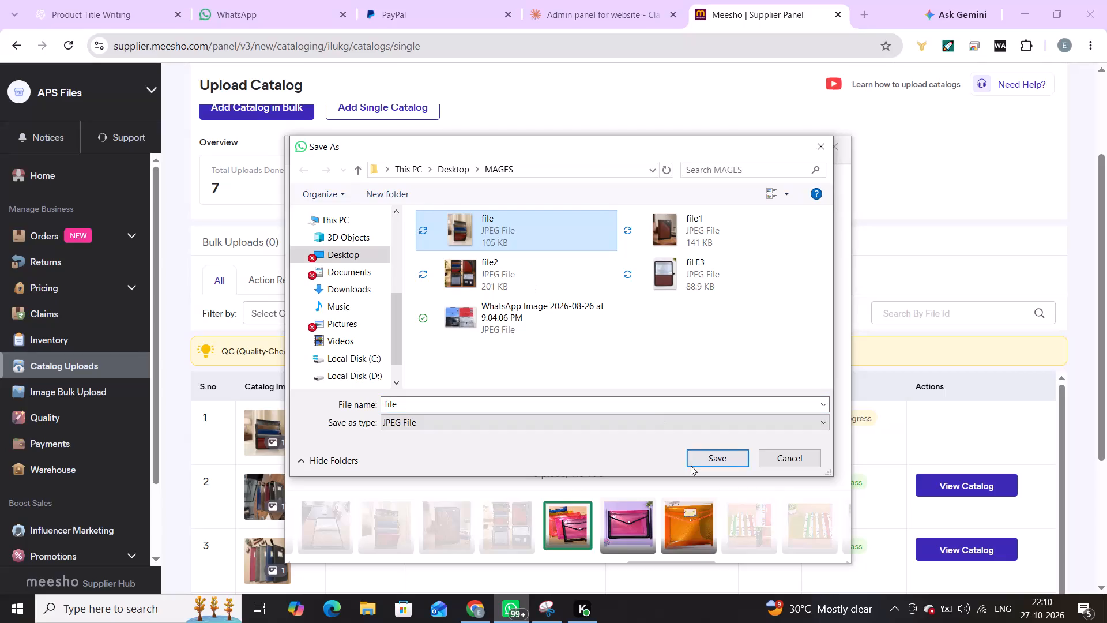
# Save the pink file folder image from WhatsApp to the desktop MAGES folder as a JPEG named file.
pyautogui.click(694, 457)
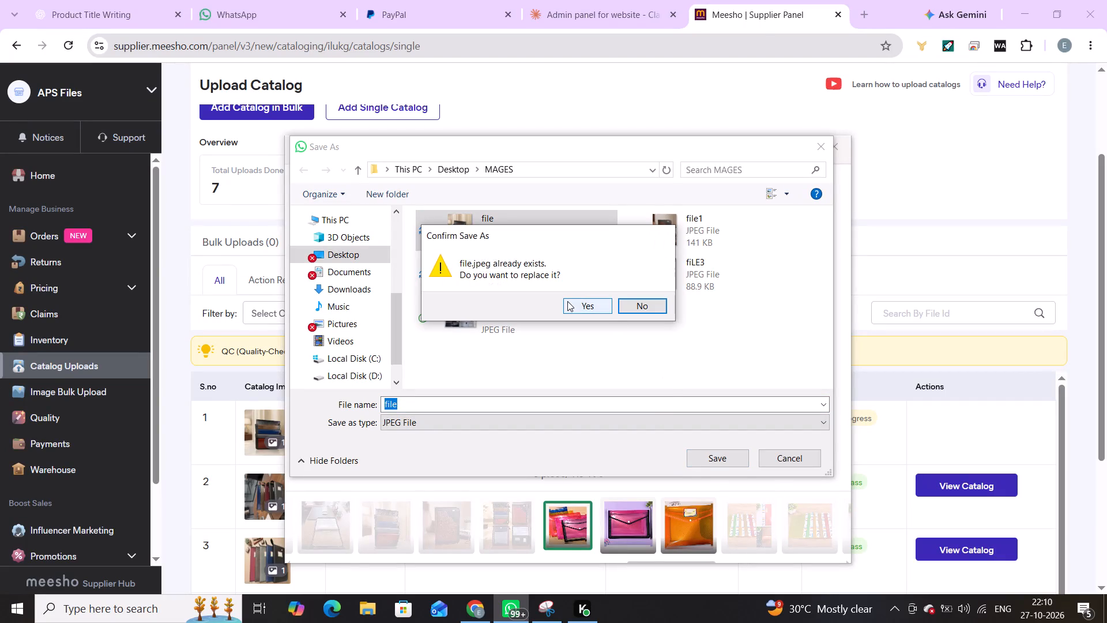
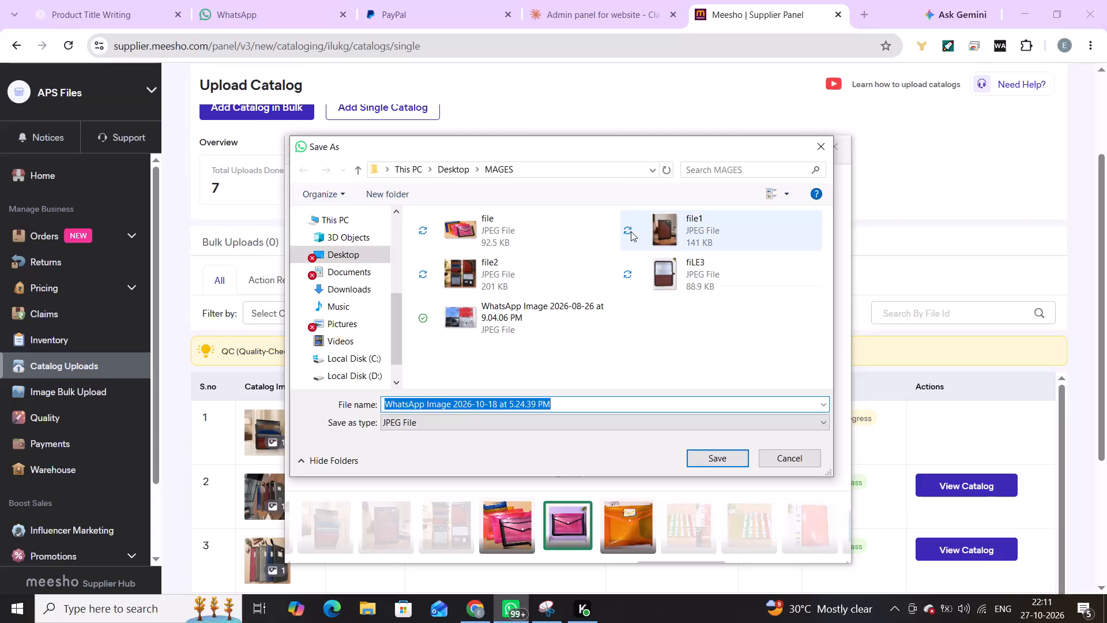
# Save the single pink folder image from WhatsApp over the existing file1 JPEG in the desktop MAGES folder.
pyautogui.click(631, 231)
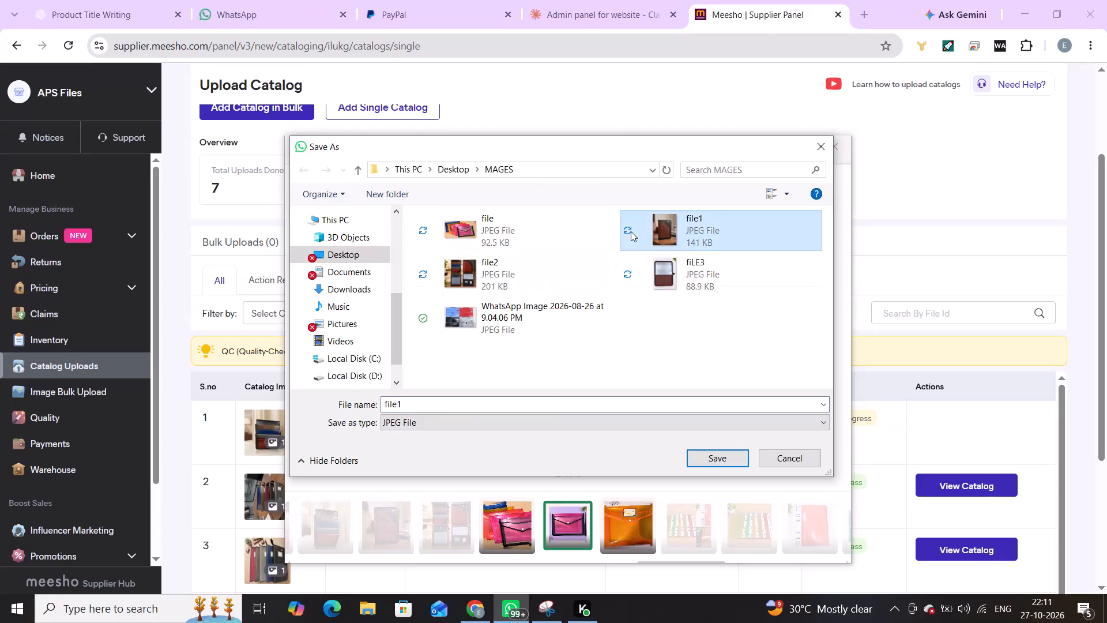
pyautogui.click(697, 458)
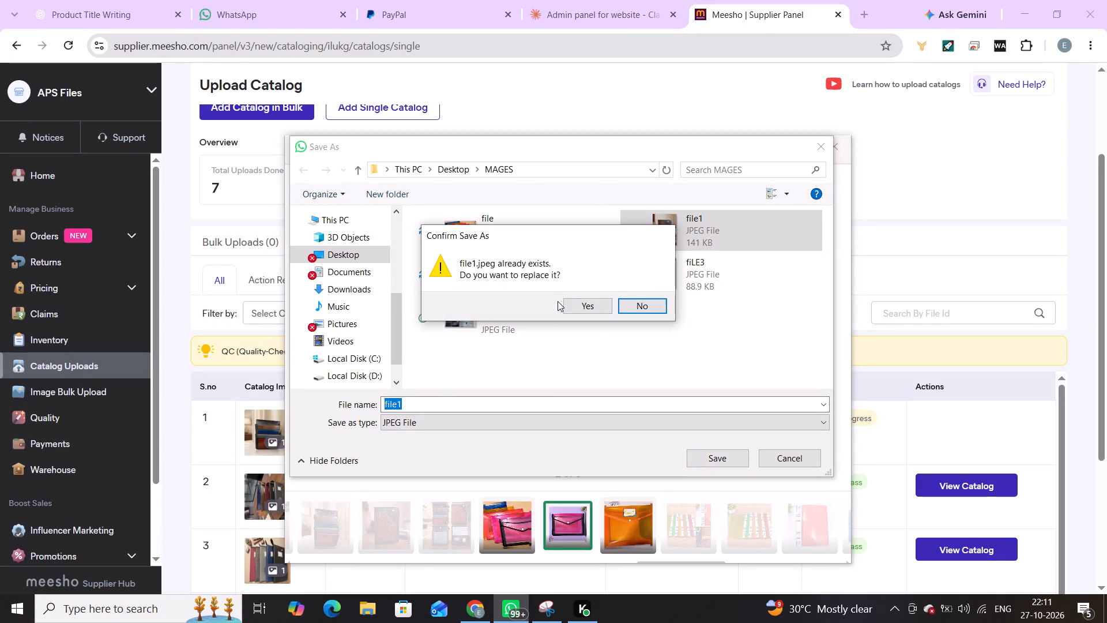
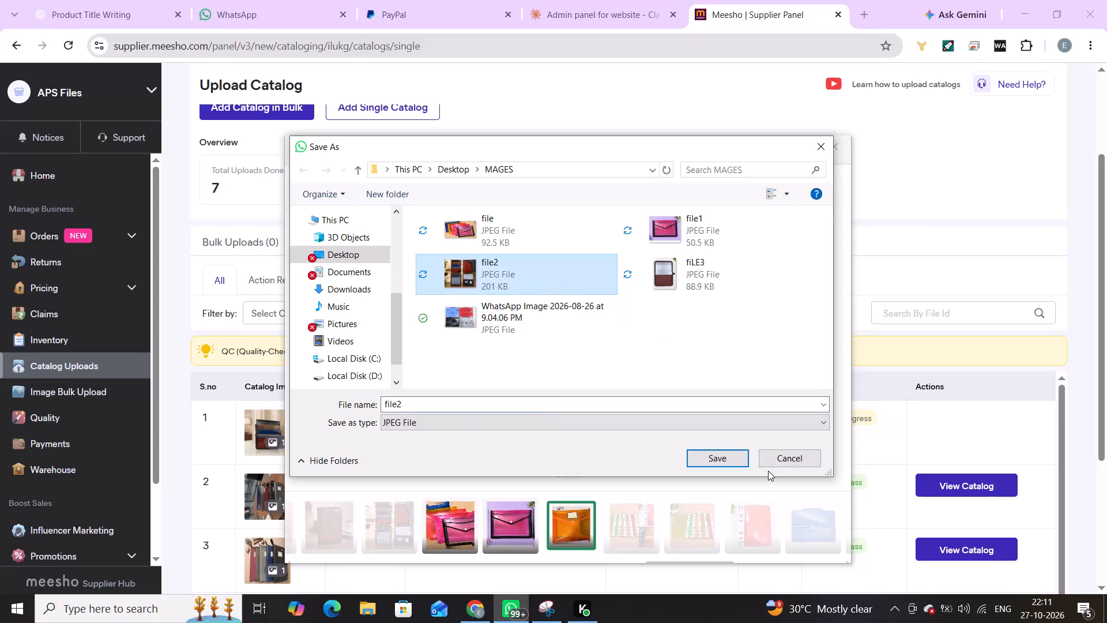
# Save the orange folder image from WhatsApp over the existing file2 JPEG in the desktop MAGES folder.
pyautogui.click(722, 461)
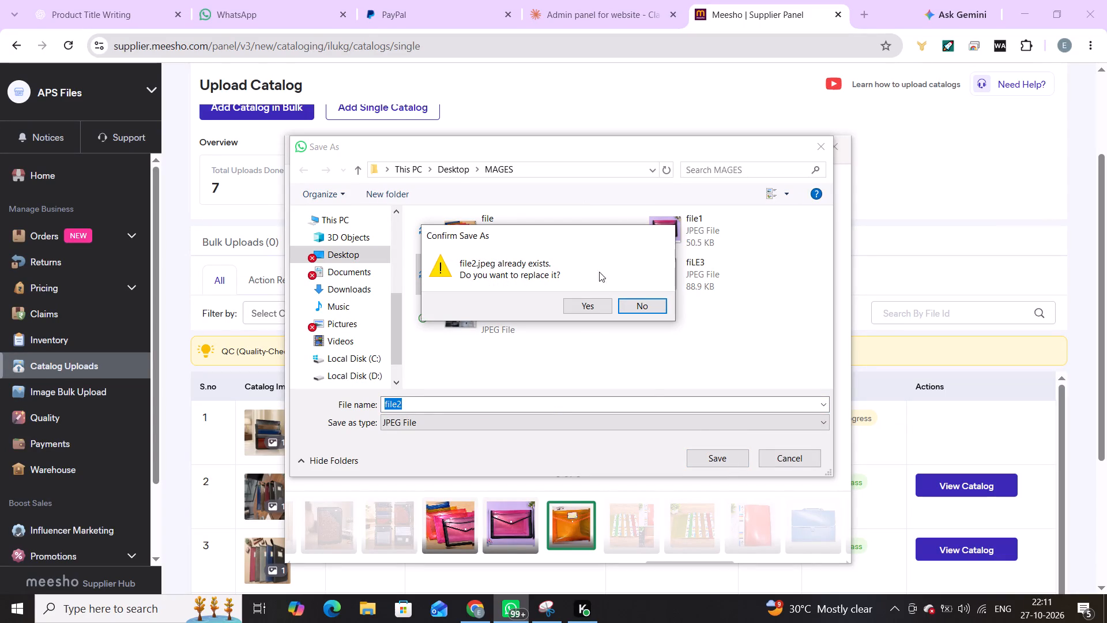
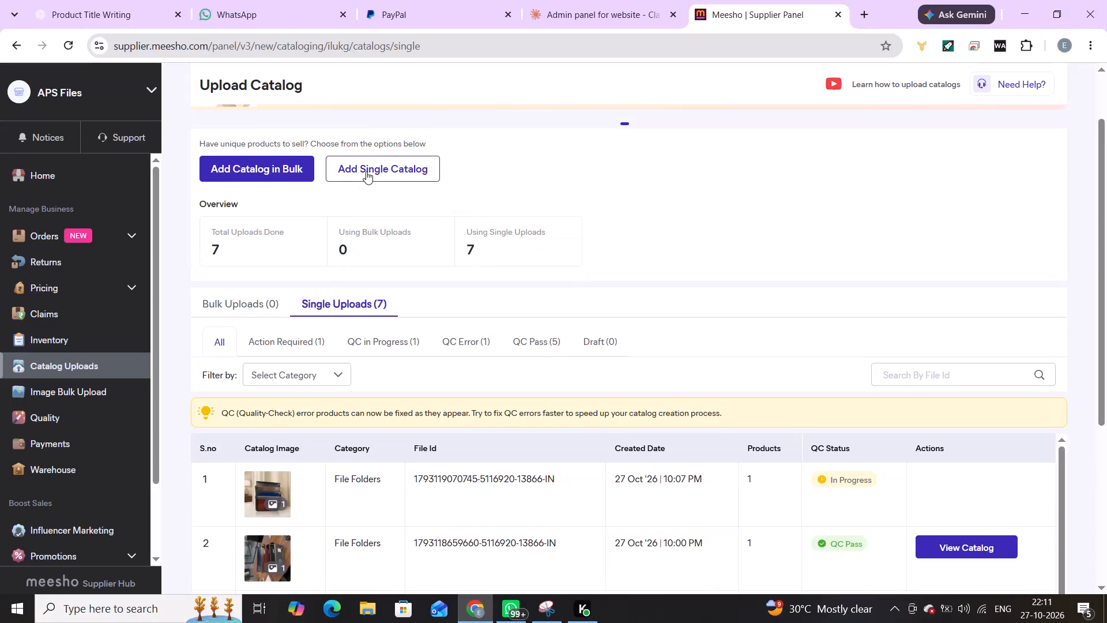
# Start a new single catalog in the File Folders category with the "file" JPEG from the MAGES folder as front image.
pyautogui.click(366, 171)
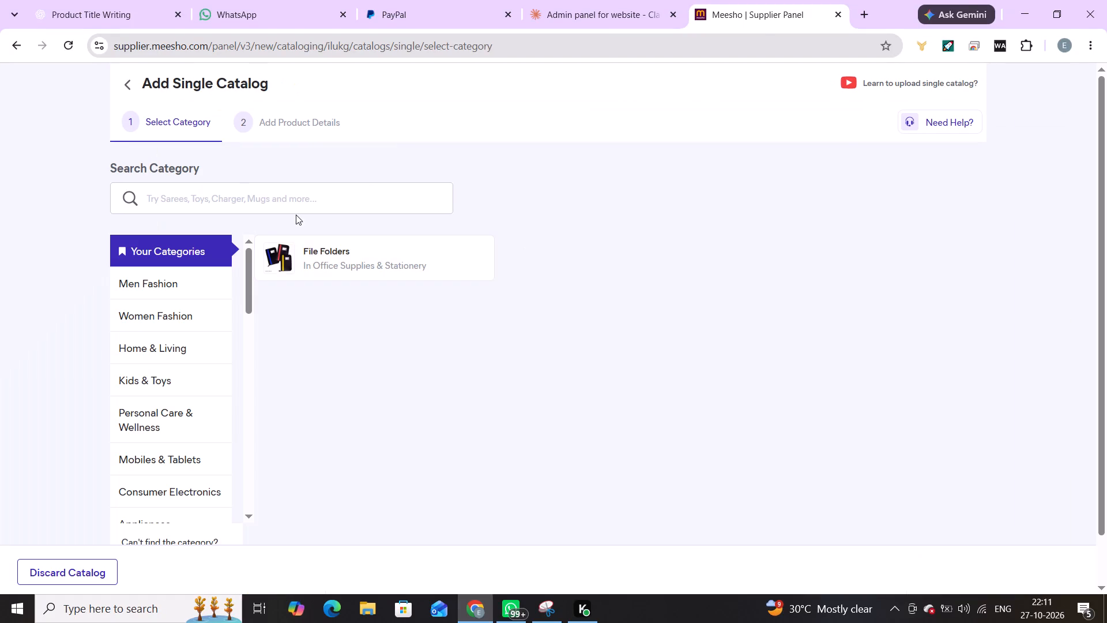
pyautogui.click(330, 267)
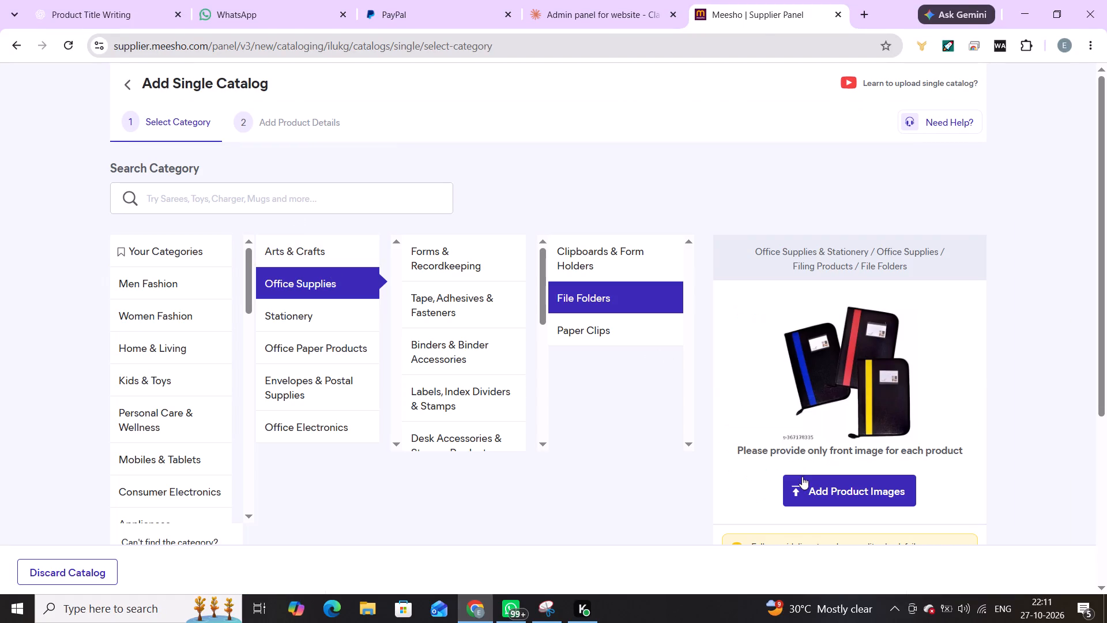
pyautogui.click(816, 483)
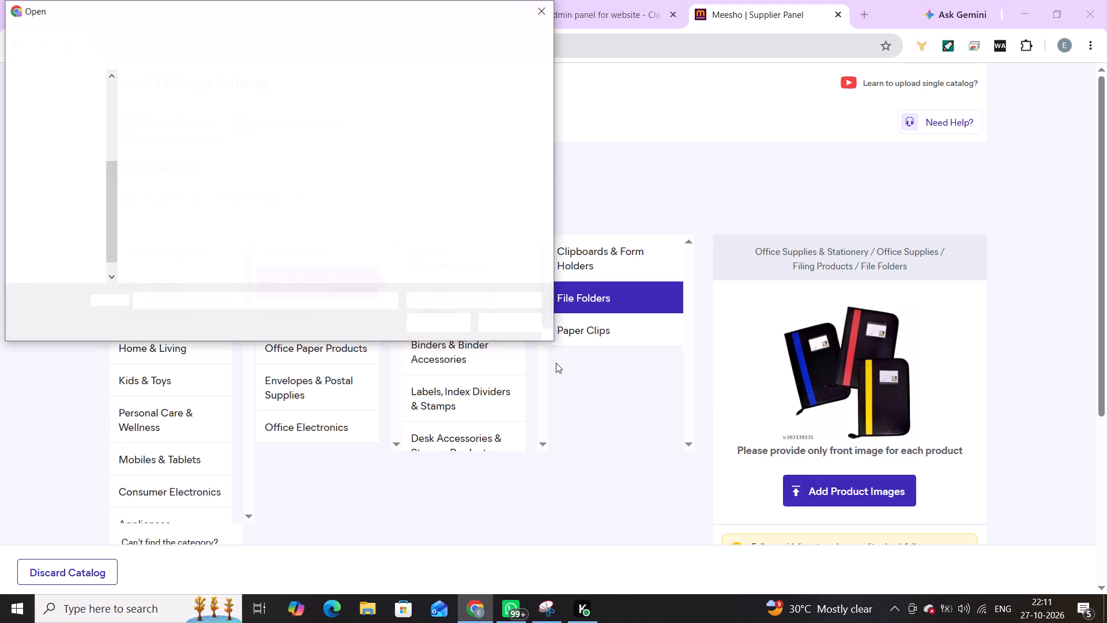
pyautogui.click(238, 92)
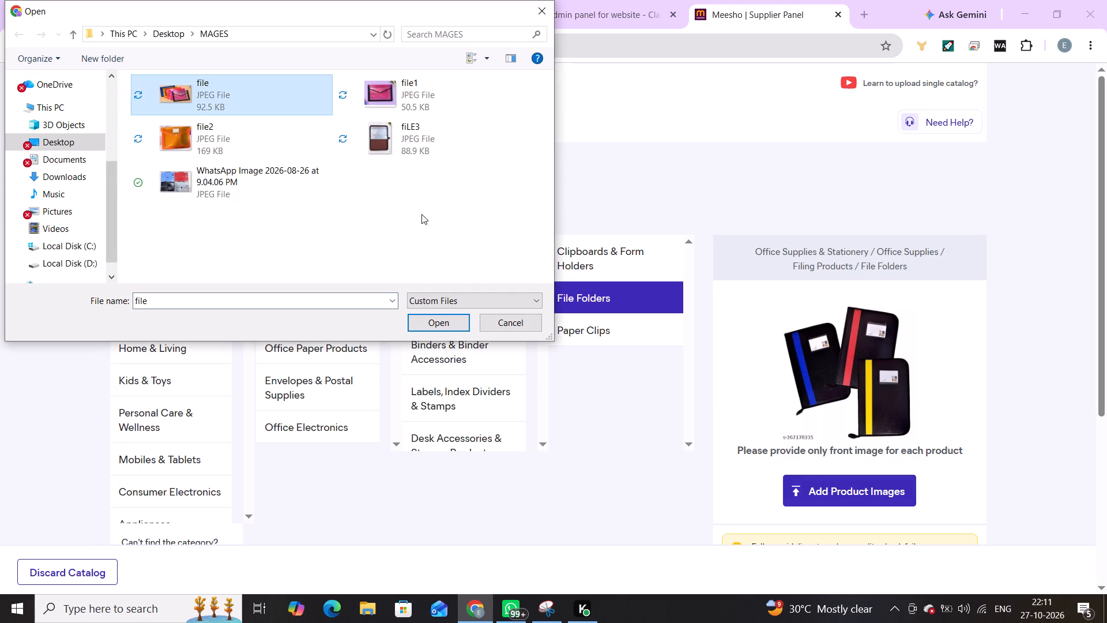
pyautogui.click(453, 325)
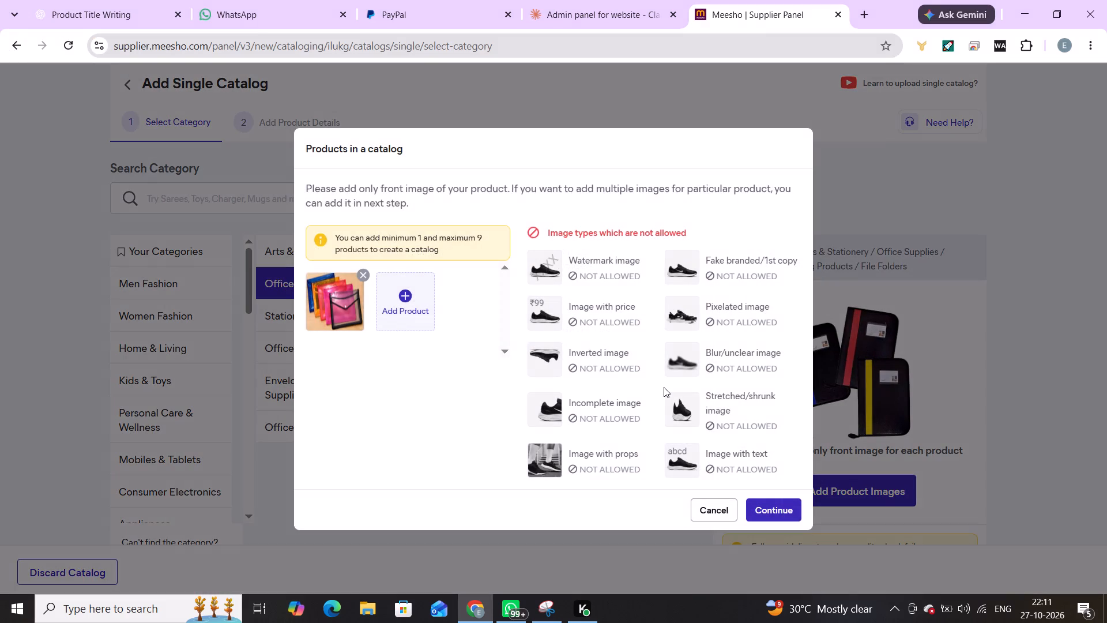
pyautogui.click(773, 510)
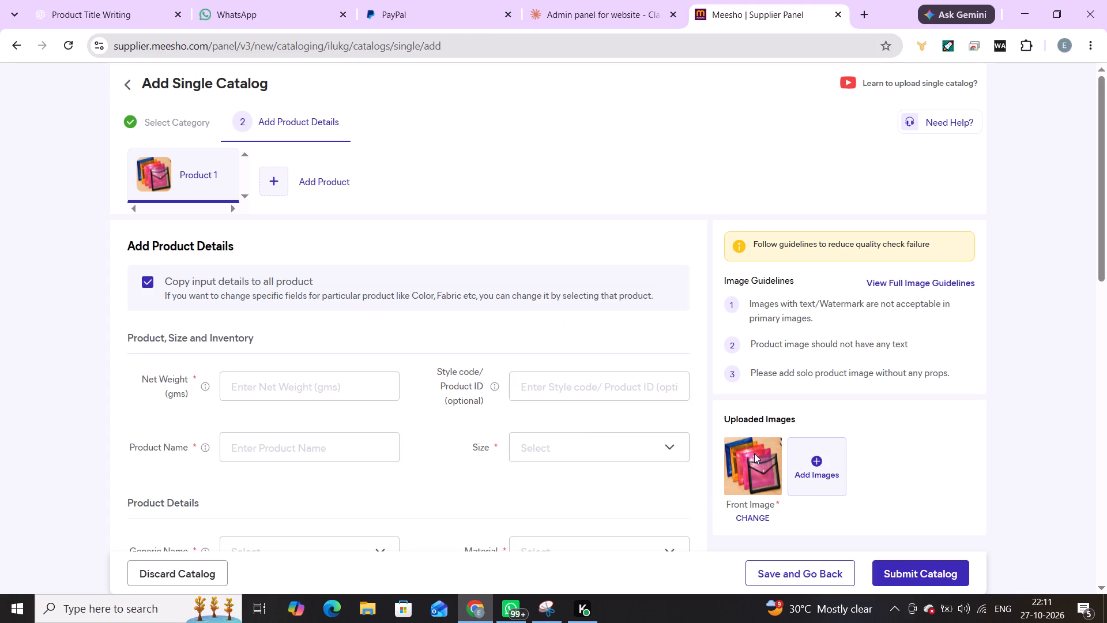
# Add the file1 and file2 JPEGs from the MAGES folder as the product's second and third images.
pyautogui.click(824, 473)
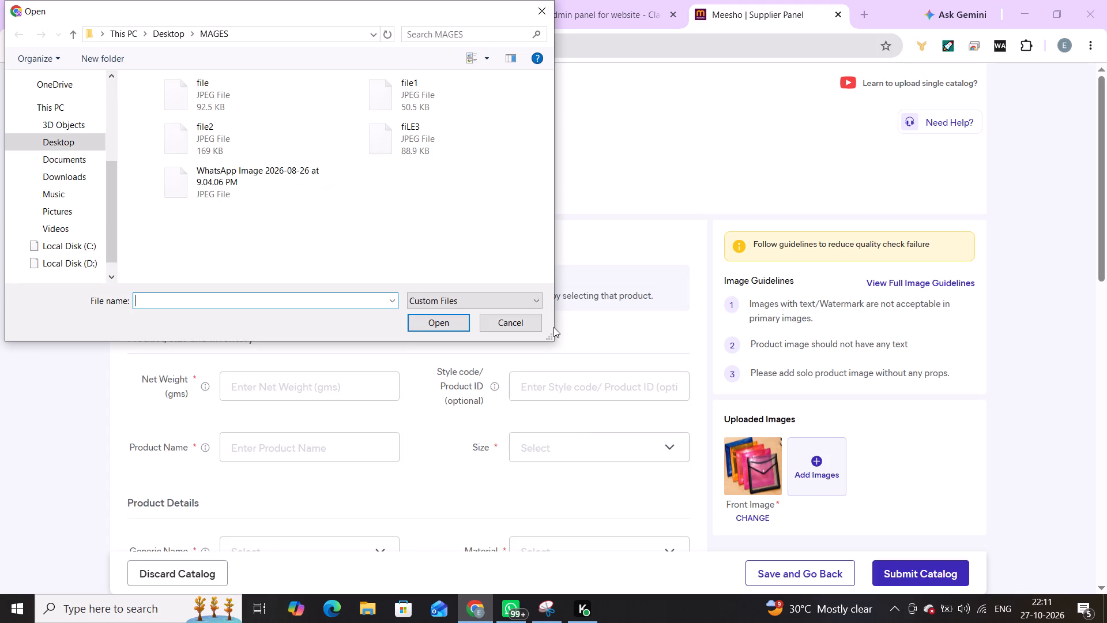
pyautogui.click(402, 114)
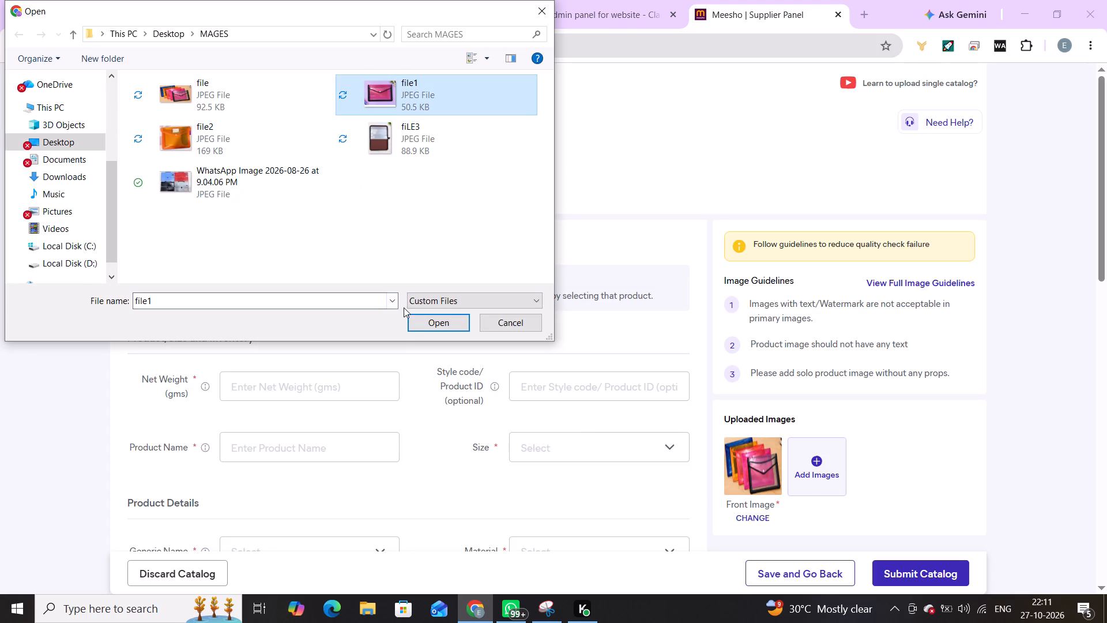
pyautogui.click(429, 321)
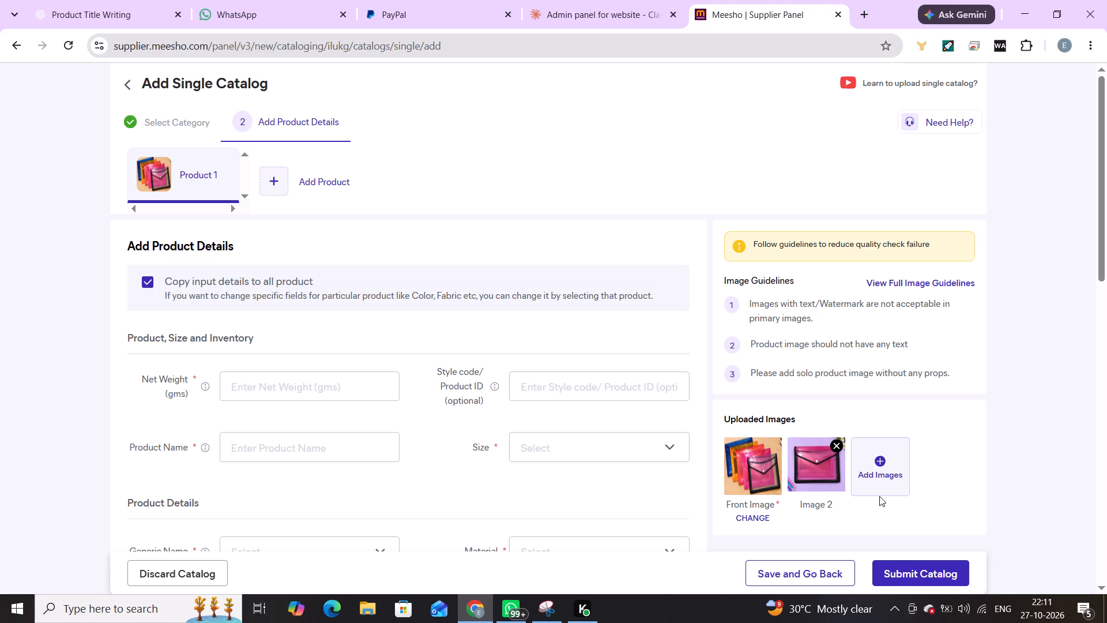
pyautogui.click(880, 477)
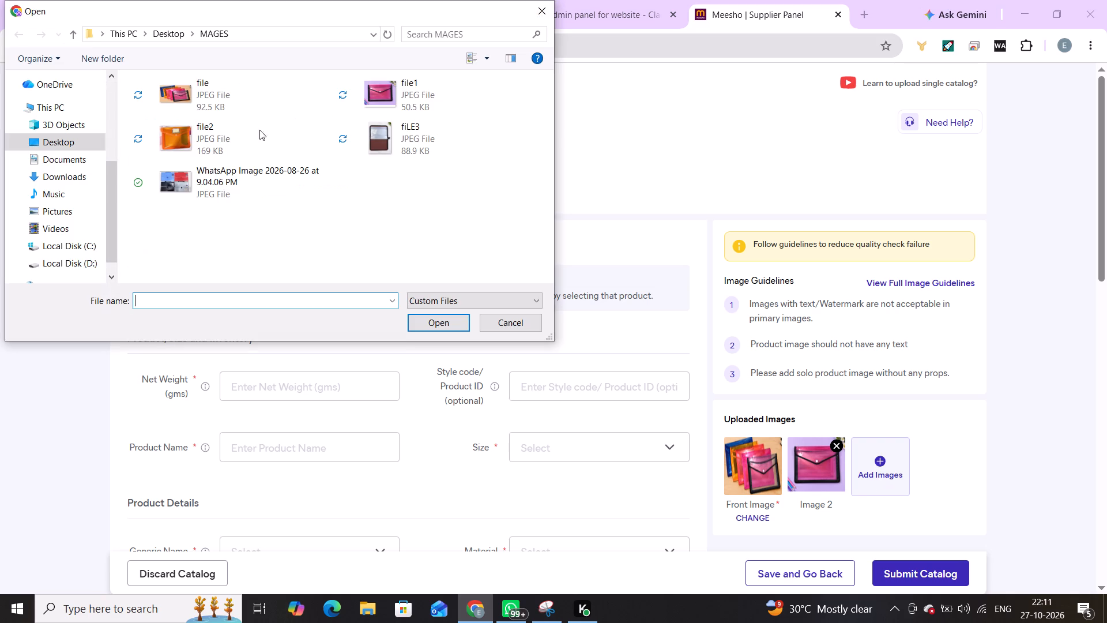
pyautogui.click(239, 143)
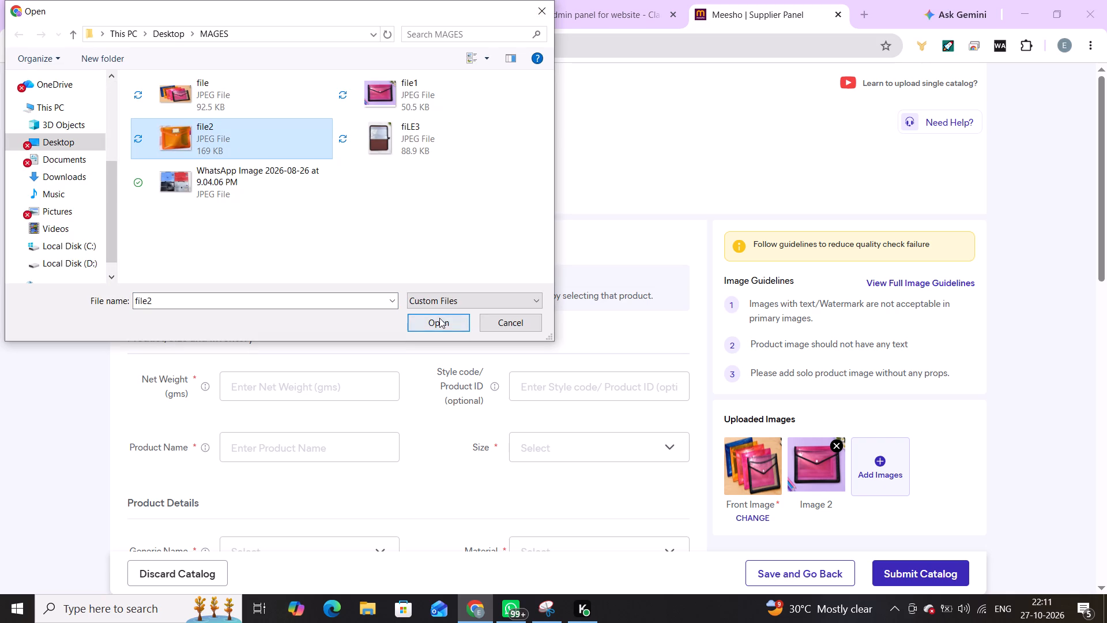
pyautogui.click(439, 318)
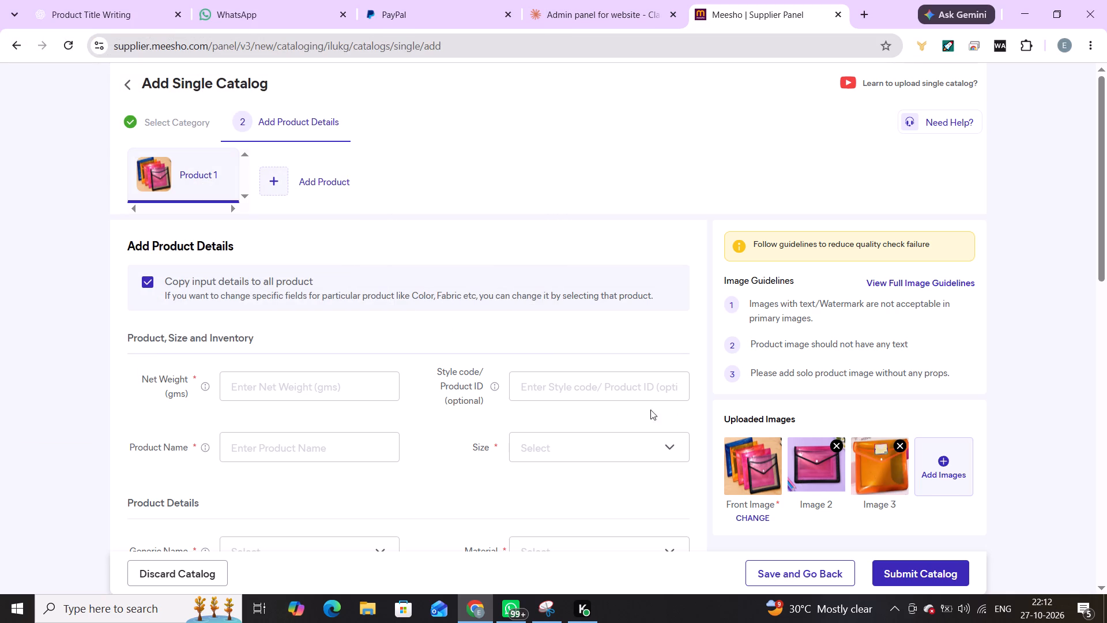
# Fill in the product's net weight as 40 gms and paste "Button bag" as the product name.
pyautogui.click(295, 397)
pyautogui.write('40')
pyautogui.press('Tab')
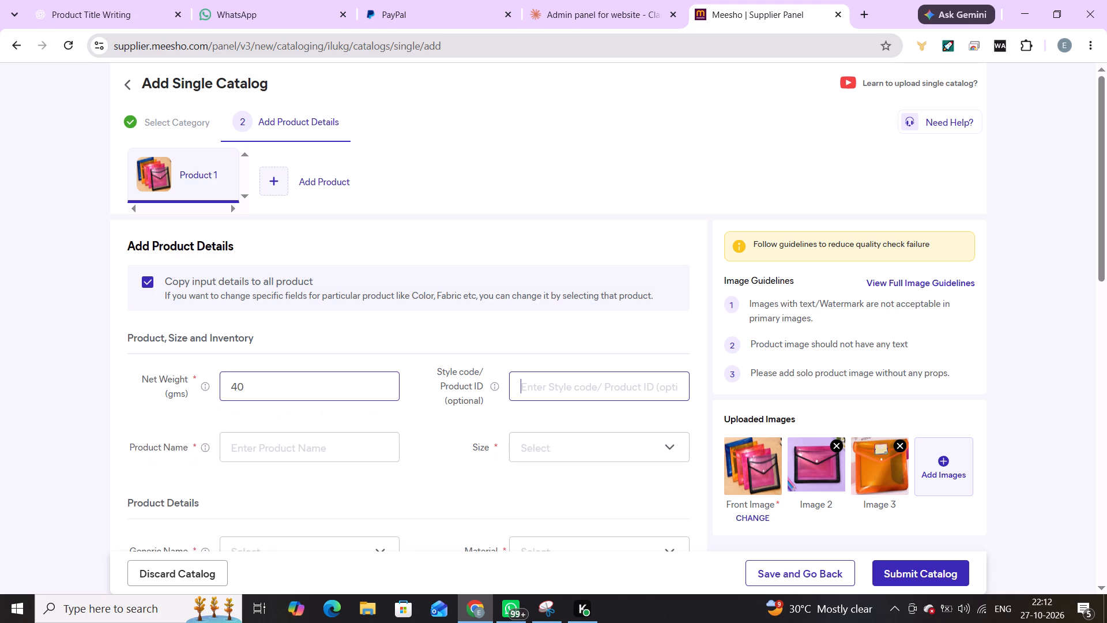
pyautogui.press('Tab')
pyautogui.hotkey('ctrl', 'v')
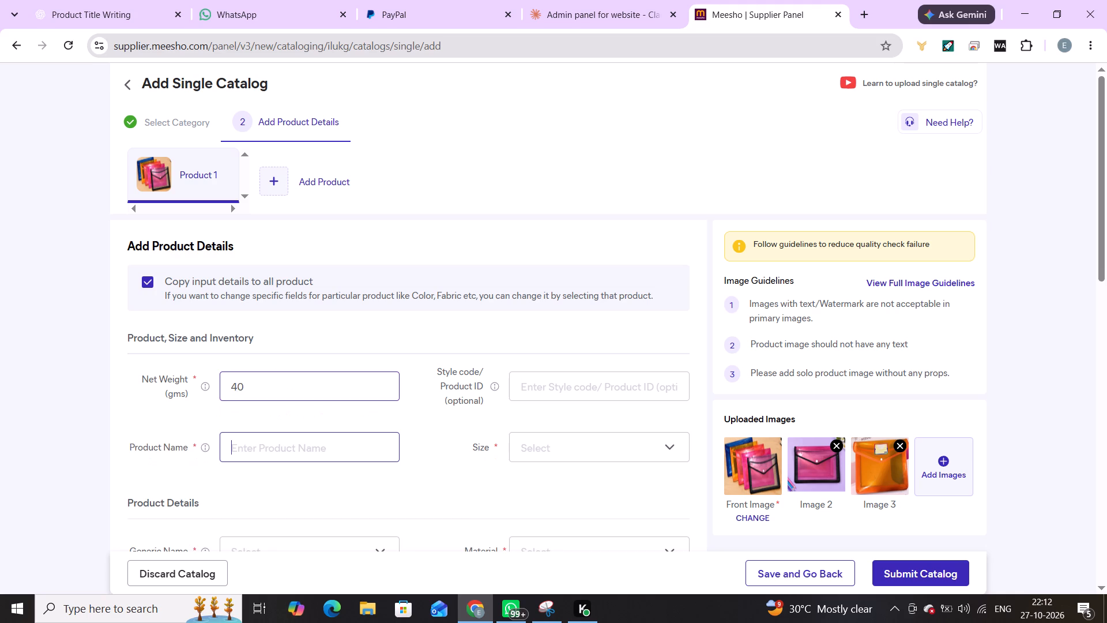
pyautogui.press('space')
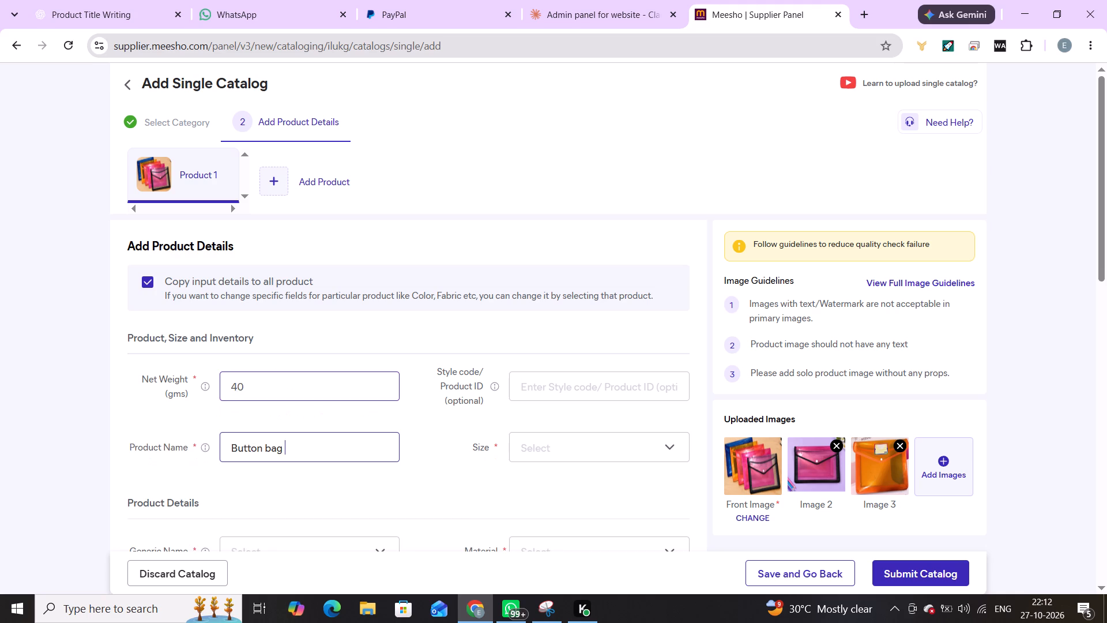
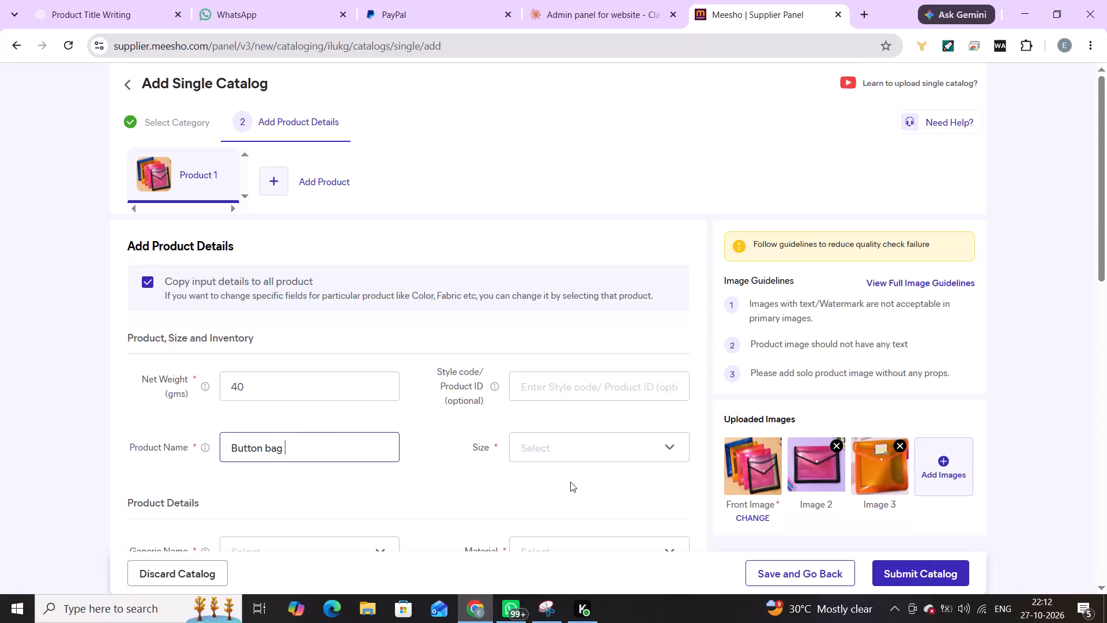
# Set the Button bag product's size to Free Size and apply the selection.
pyautogui.click(563, 440)
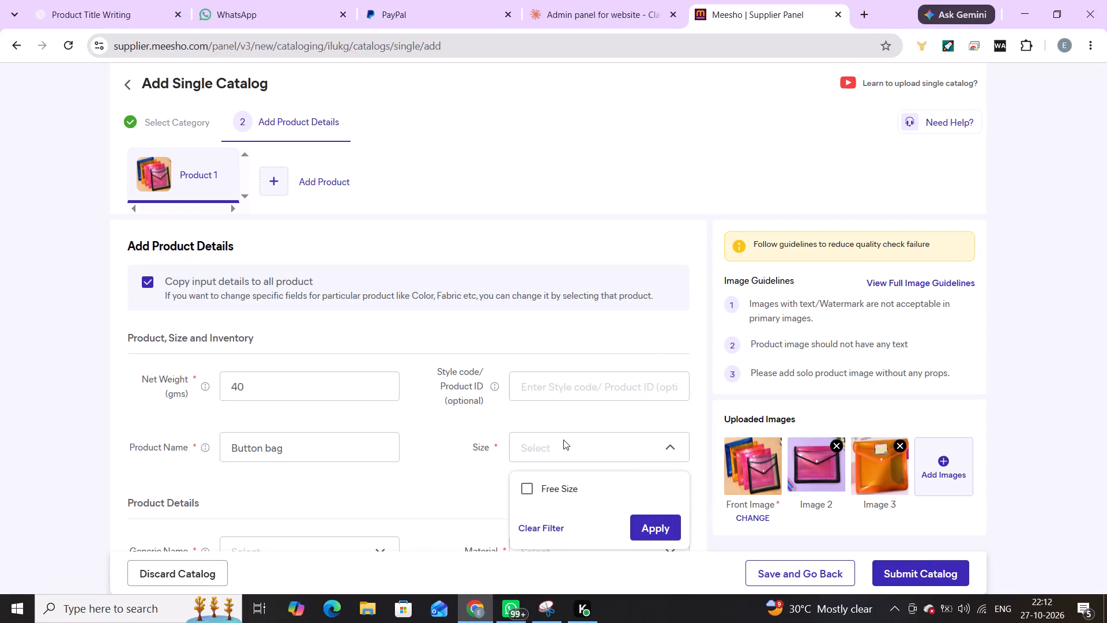
pyautogui.click(560, 491)
pyautogui.click(534, 487)
pyautogui.click(654, 528)
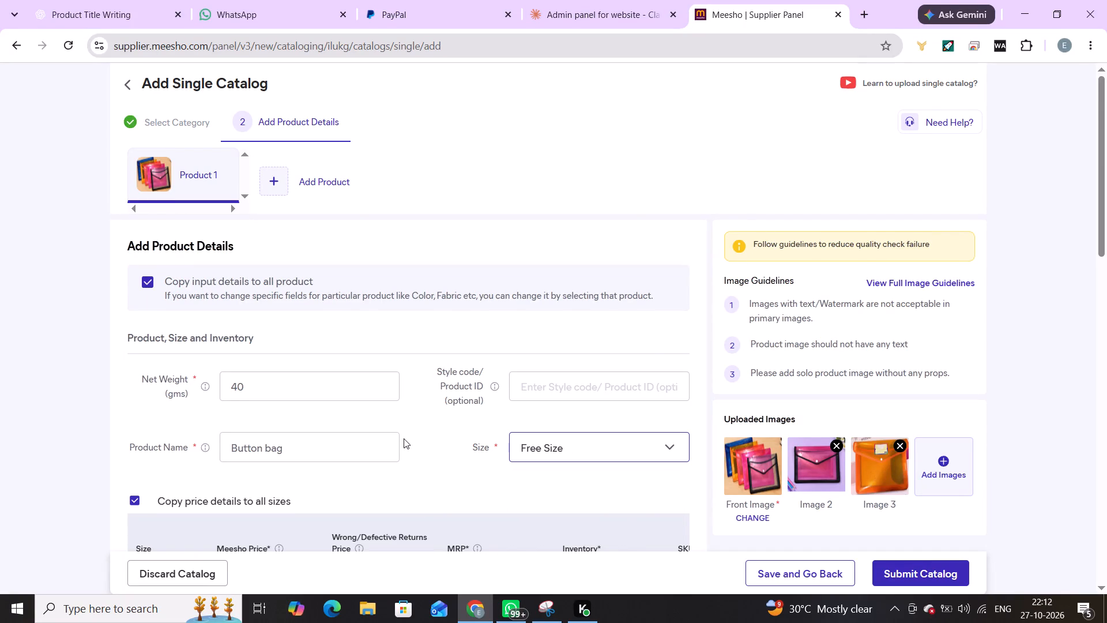
# Start entering the Meesho Price for the Free Size row.
pyautogui.scroll(-2, 404, 438)
pyautogui.click(251, 423)
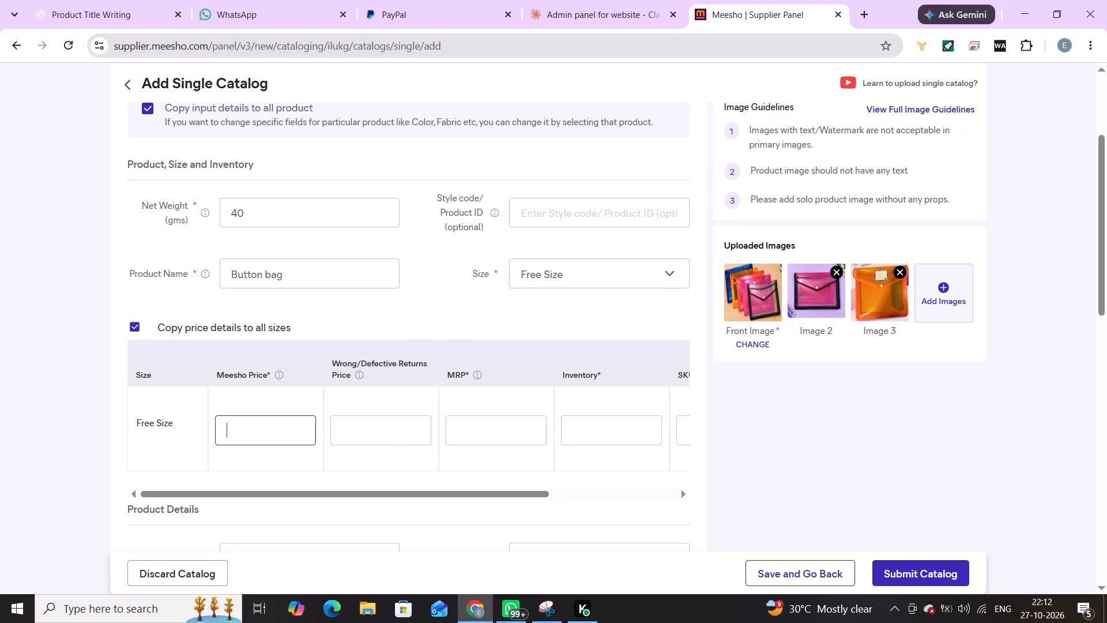
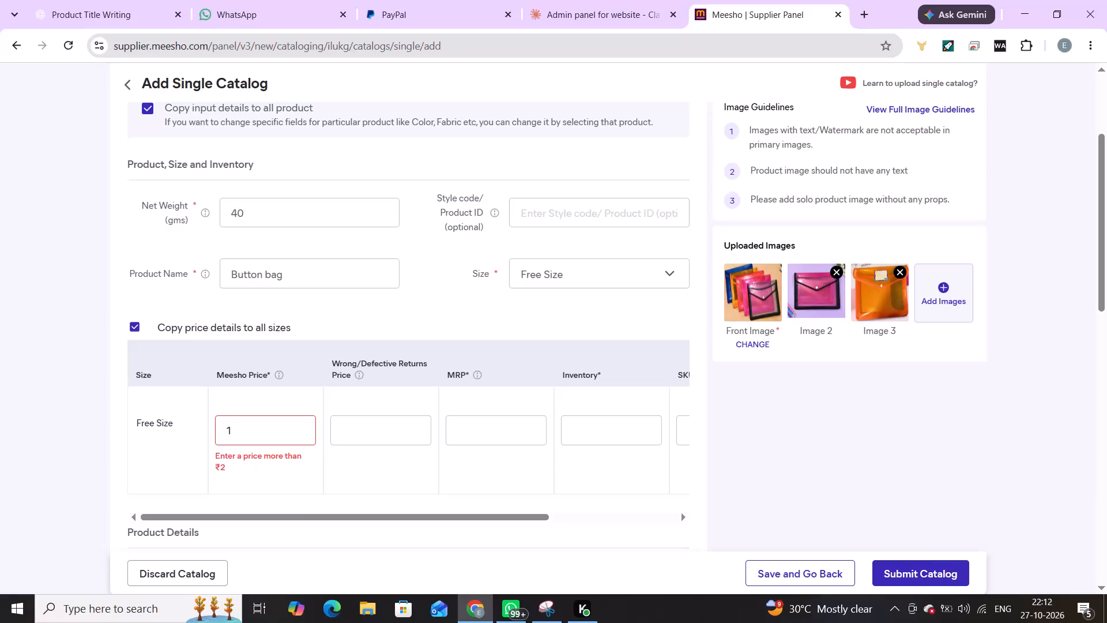
# Complete the Free Size row with Meesho Price 195, Wrong/Defective Returns Price 180, MRP 230 and Inventory 101.
pyautogui.press('9')
pyautogui.press('5')
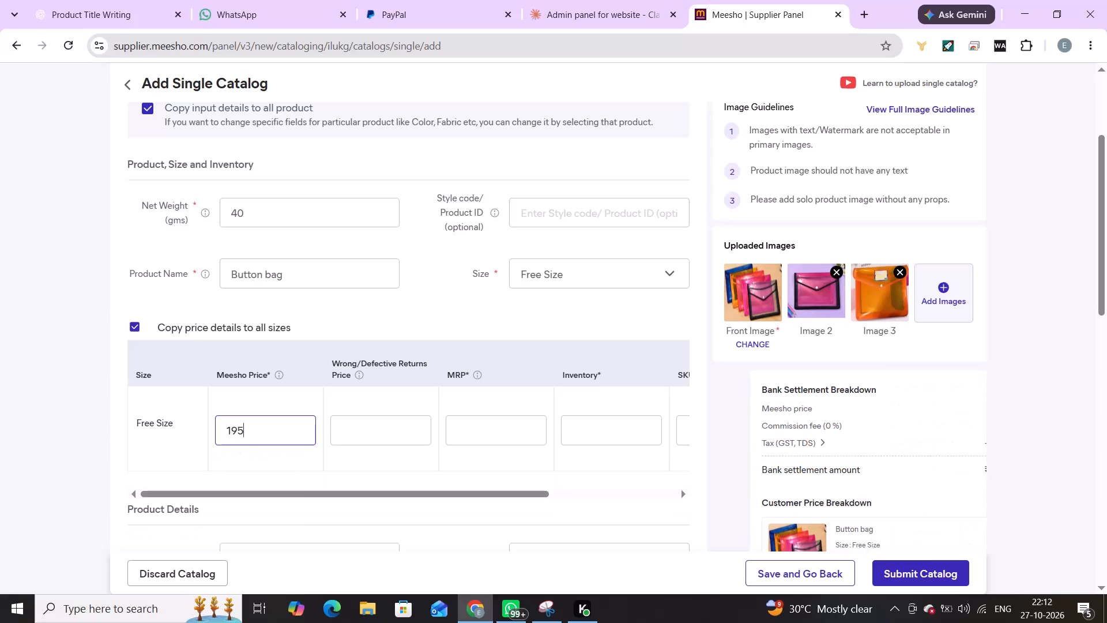
pyautogui.press('Tab')
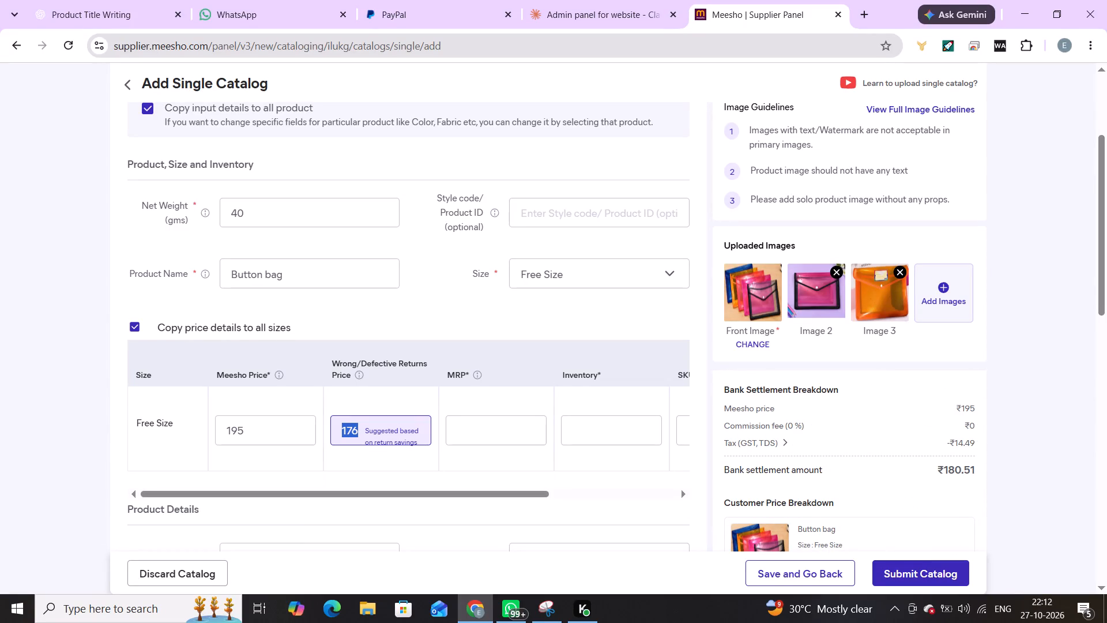
pyautogui.write('180')
pyautogui.press('Tab')
pyautogui.write('20')
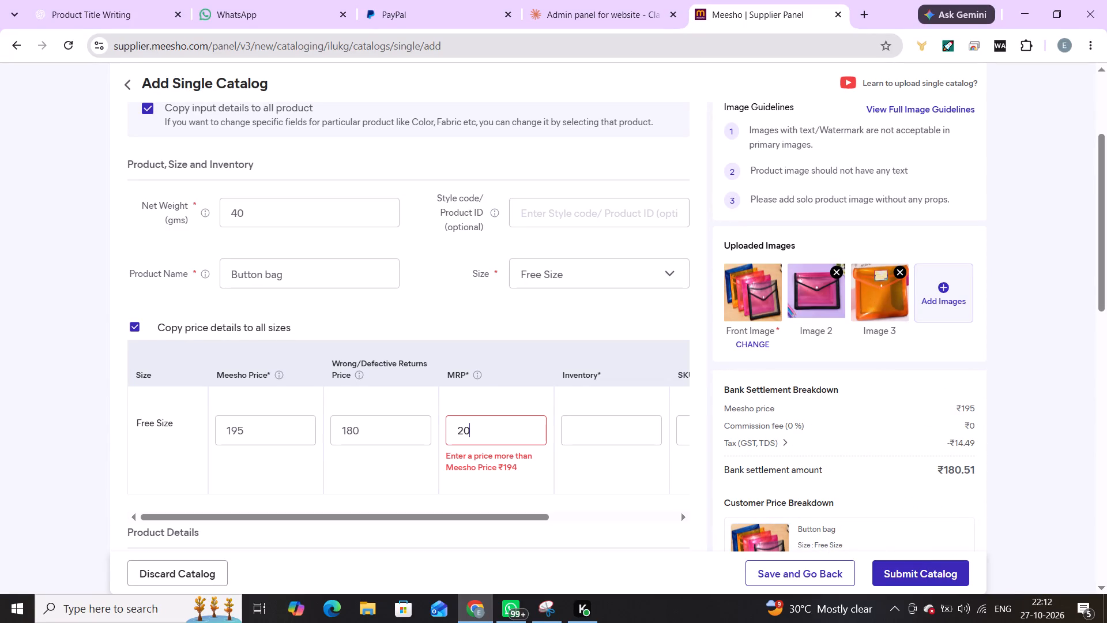
pyautogui.press('BackSpace')
pyautogui.write('30')
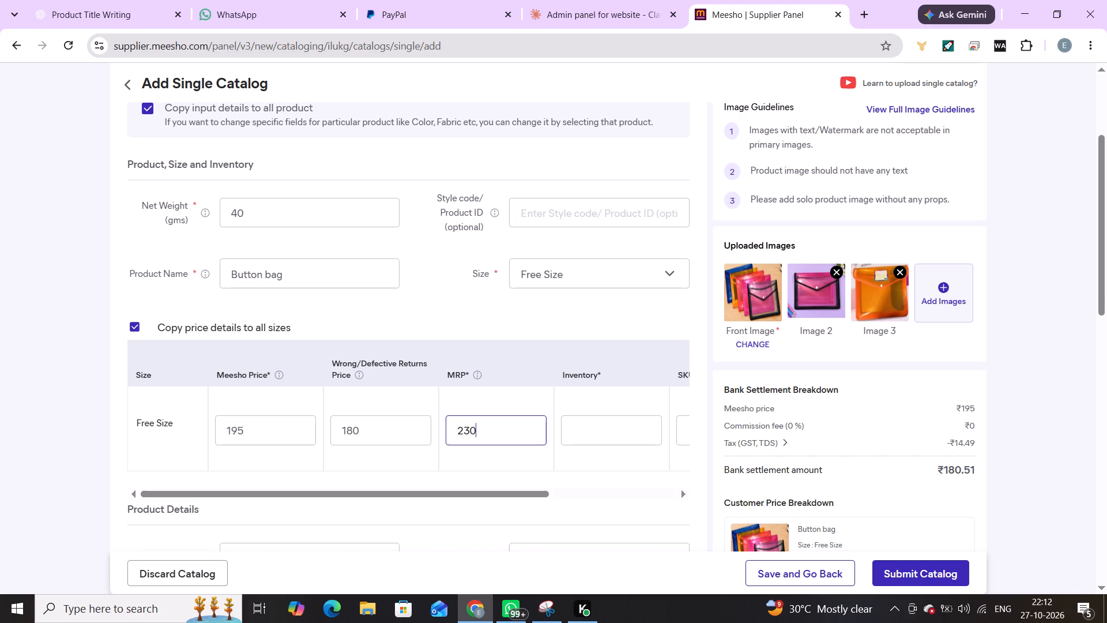
pyautogui.press('Tab')
pyautogui.write('101')
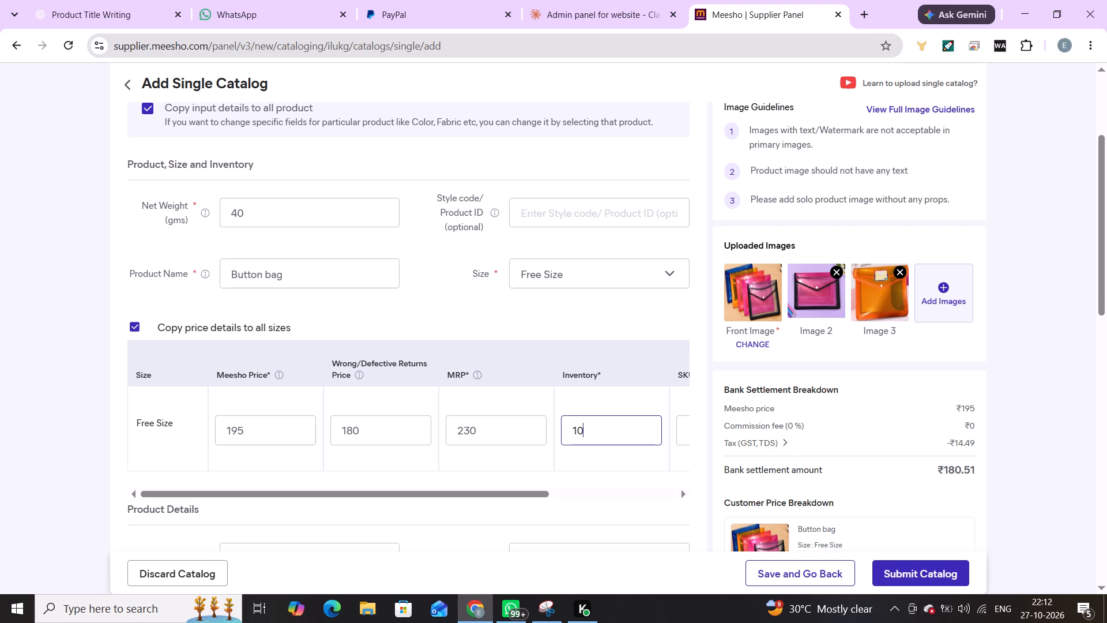
# In the product details, set the Generic Name to Office Supplies and the Material to Plastic.
pyautogui.scroll(-3, 299, 470)
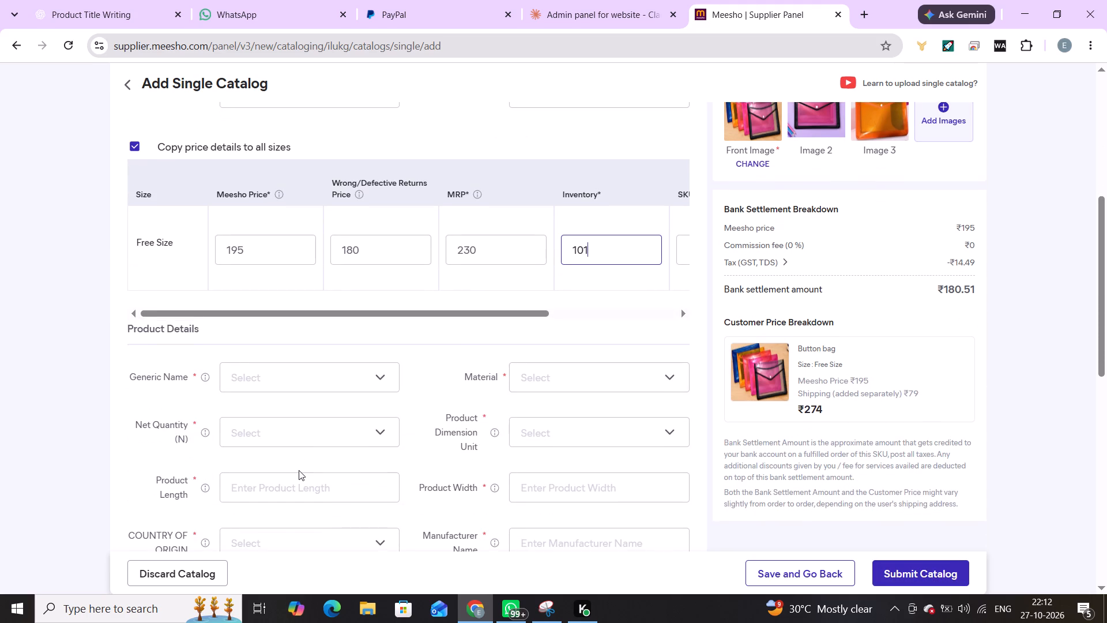
pyautogui.click(266, 369)
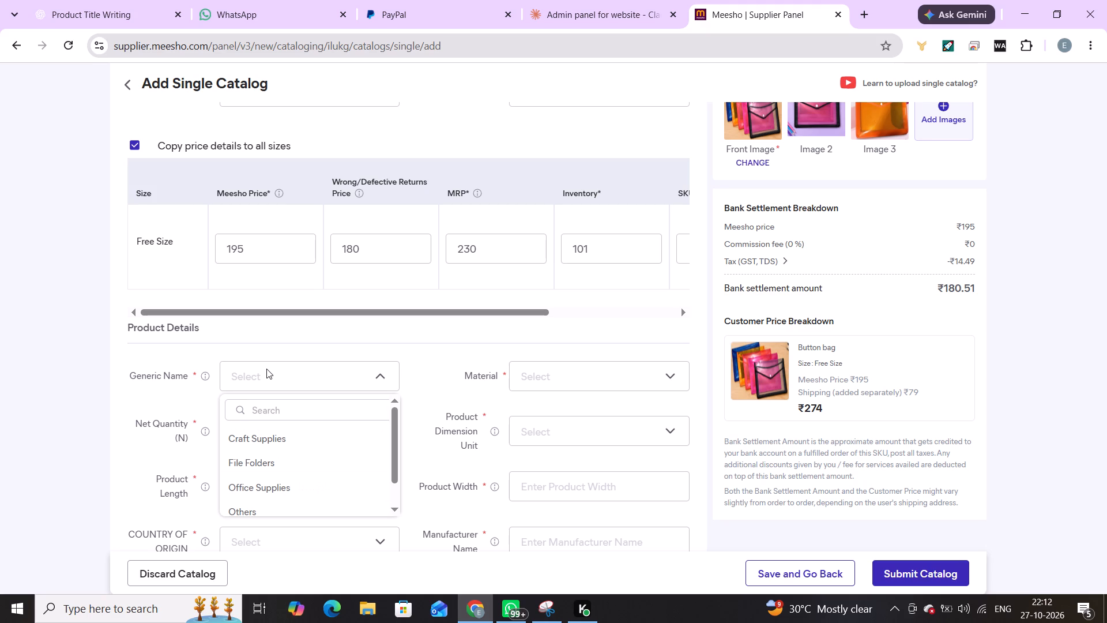
pyautogui.click(257, 486)
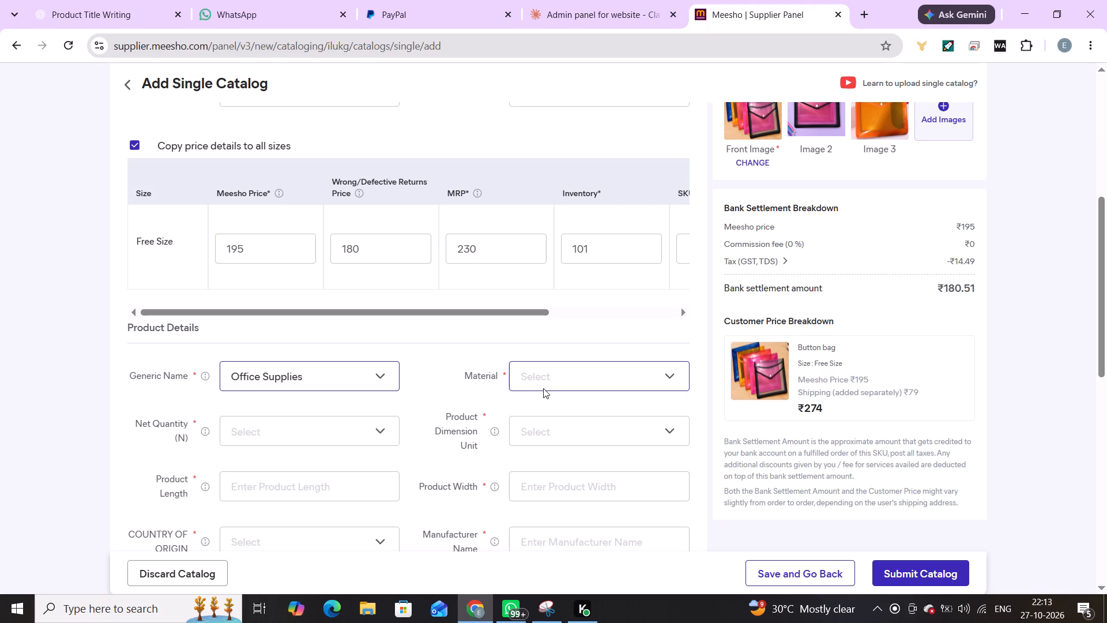
pyautogui.click(543, 388)
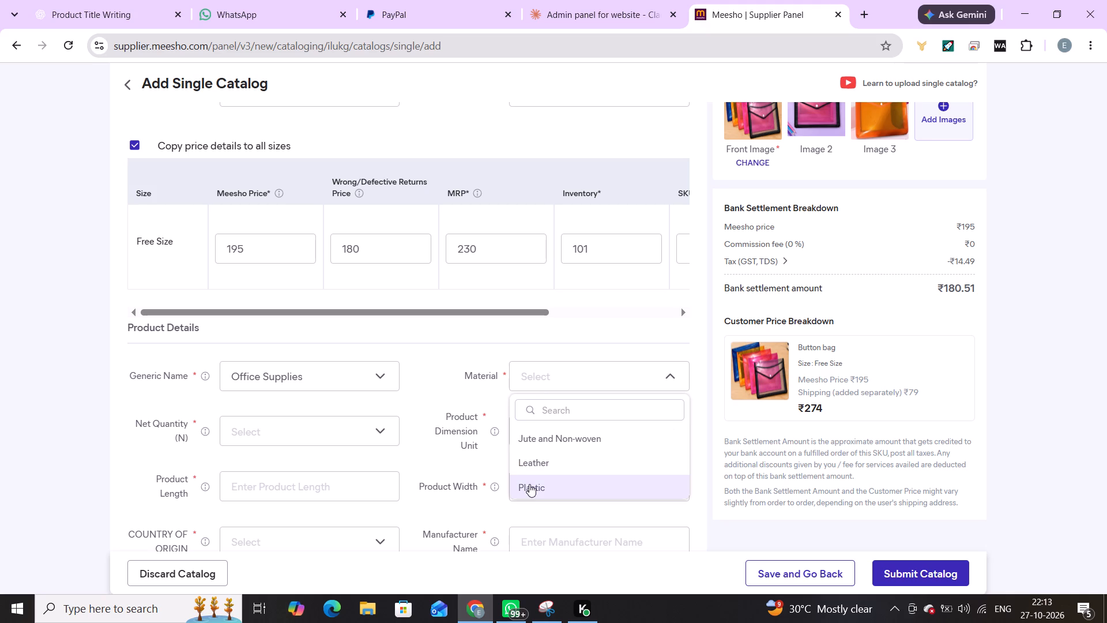
pyautogui.click(529, 485)
# Search the Net Quantity options for 5 and set the Button bag's Net Quantity to 5.
pyautogui.click(289, 421)
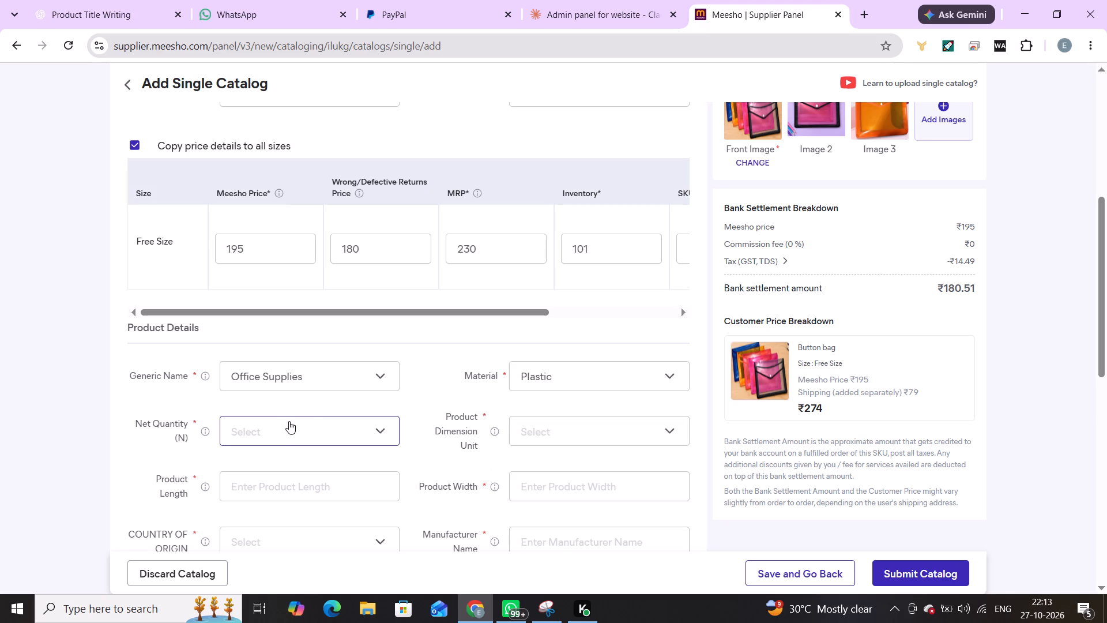
pyautogui.scroll(-1, 276, 517)
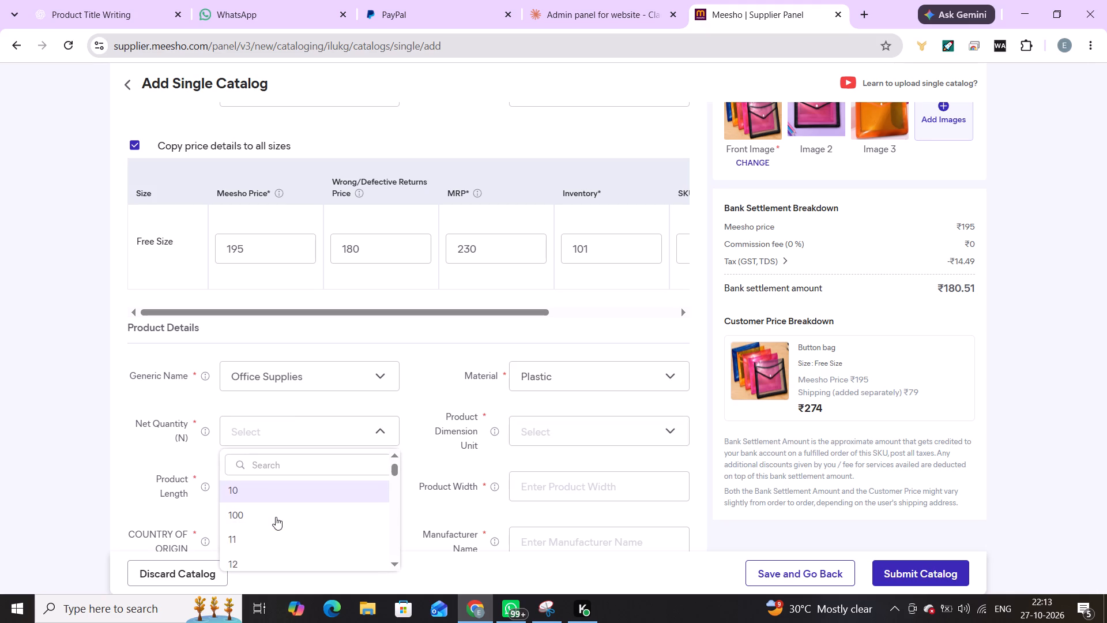
pyautogui.scroll(-1, 276, 517)
pyautogui.scroll(1, 276, 517)
pyautogui.scroll(-1, 276, 517)
pyautogui.click(277, 470)
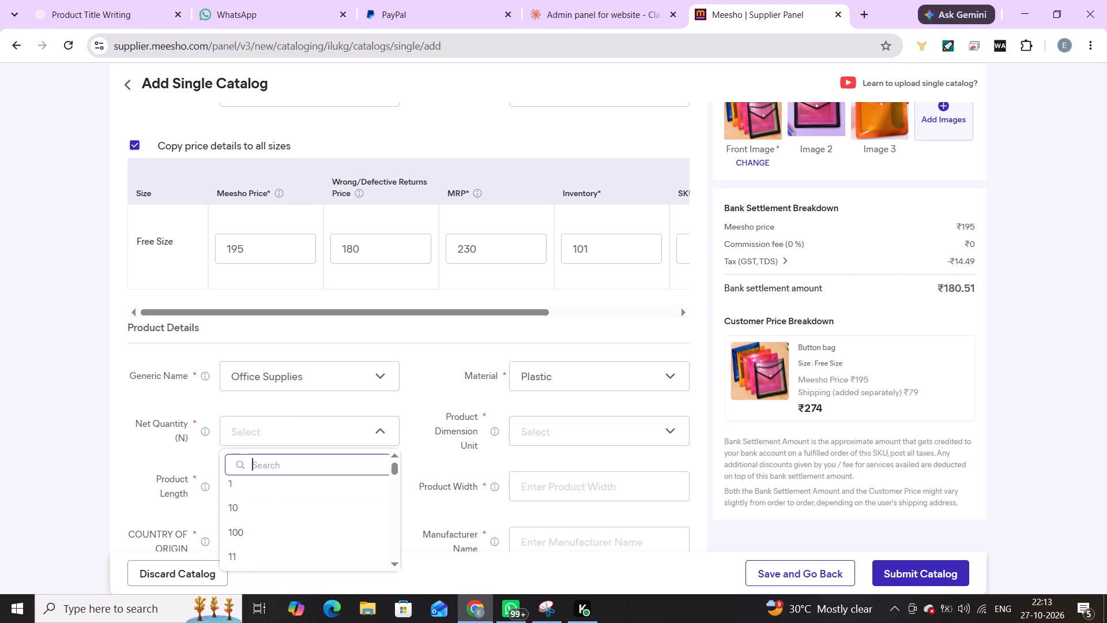
pyautogui.press('5')
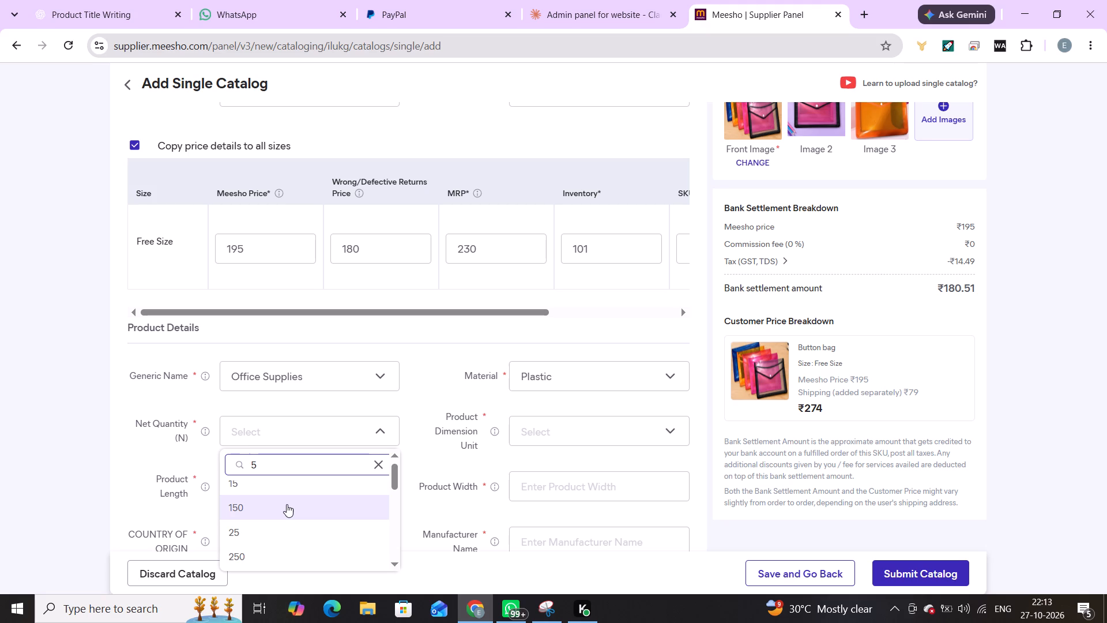
pyautogui.scroll(2, 287, 504)
pyautogui.scroll(-2, 287, 504)
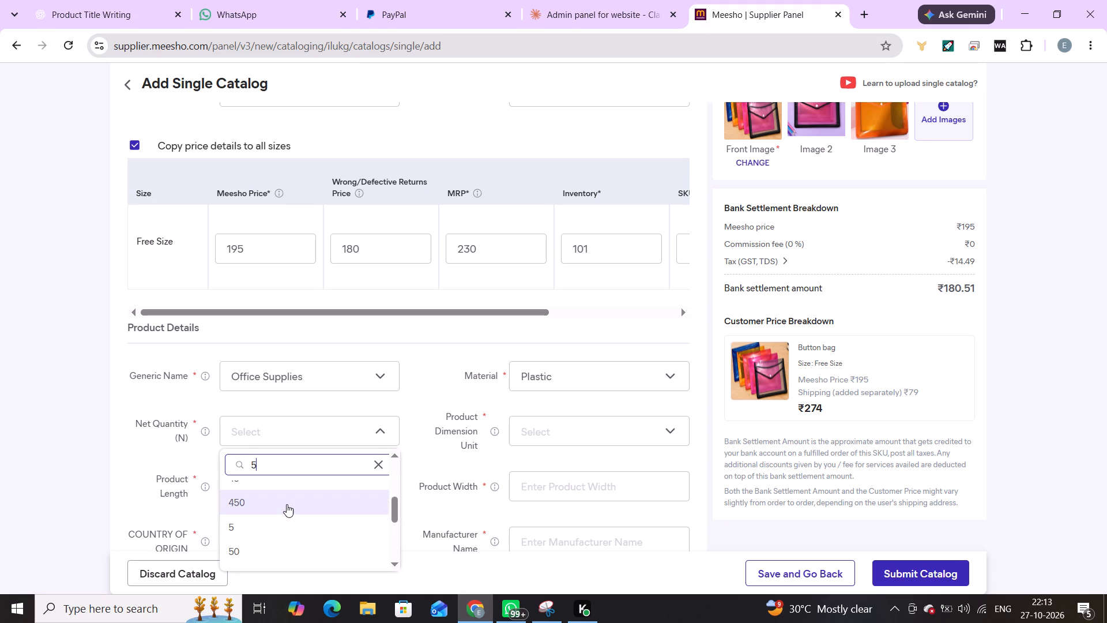
pyautogui.click(257, 530)
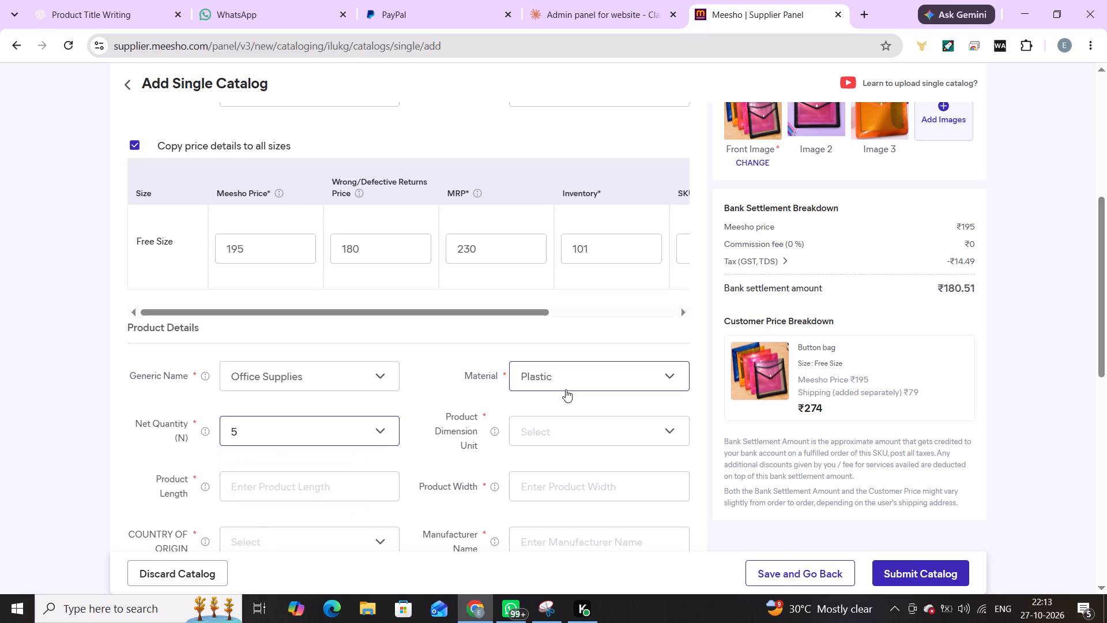
# Set the product dimensions in cm, with a Product Length of 40 and a Product Width of 30.
pyautogui.click(571, 430)
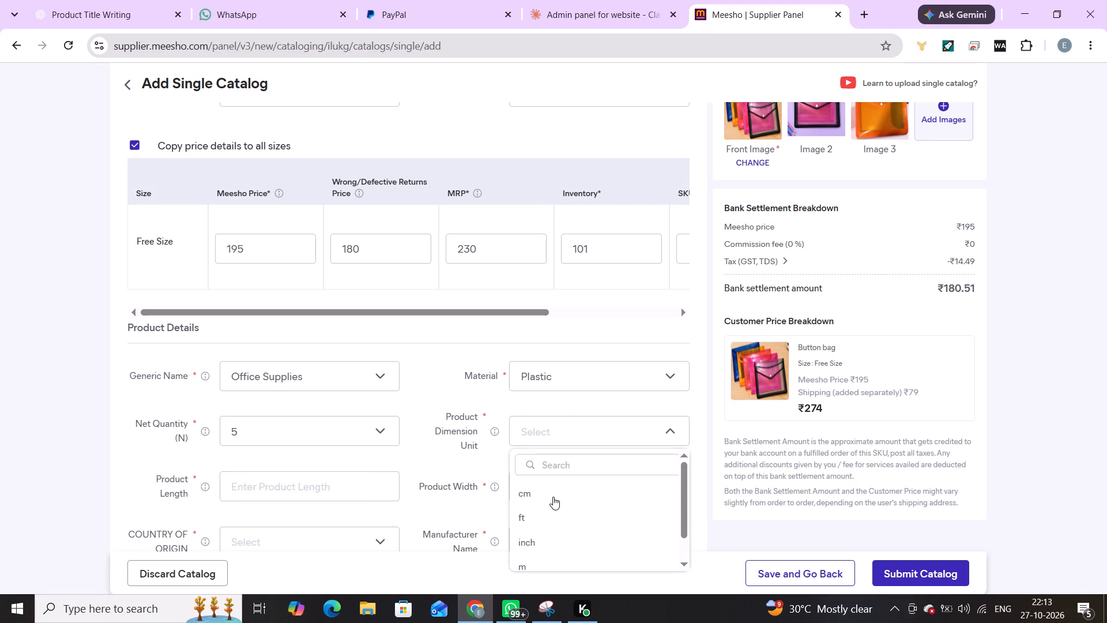
pyautogui.click(553, 497)
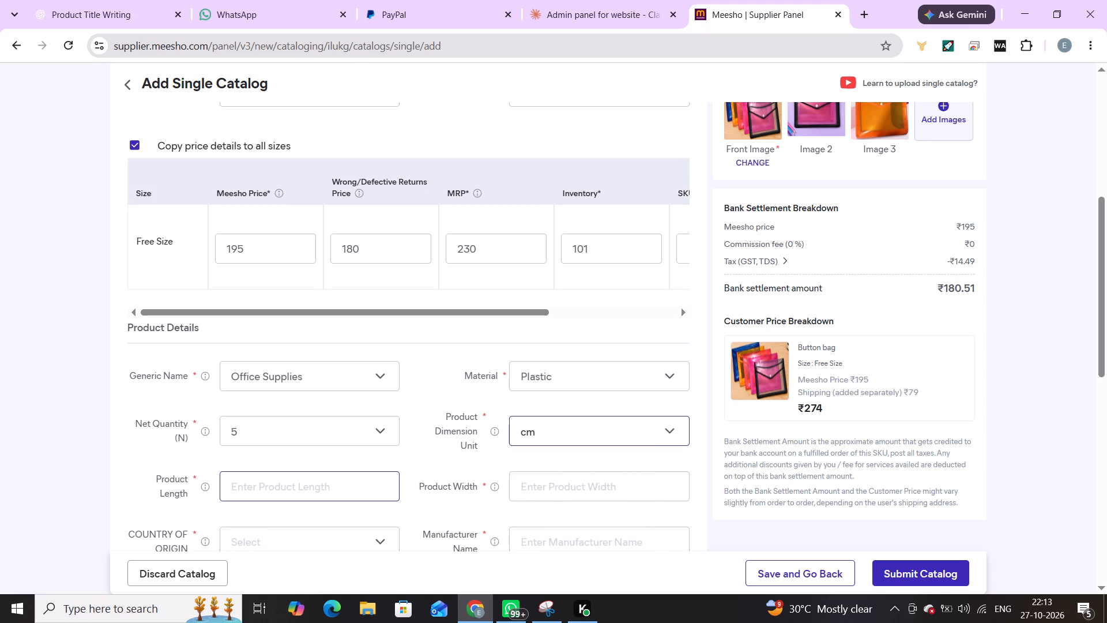
pyautogui.click(325, 484)
pyautogui.click(346, 523)
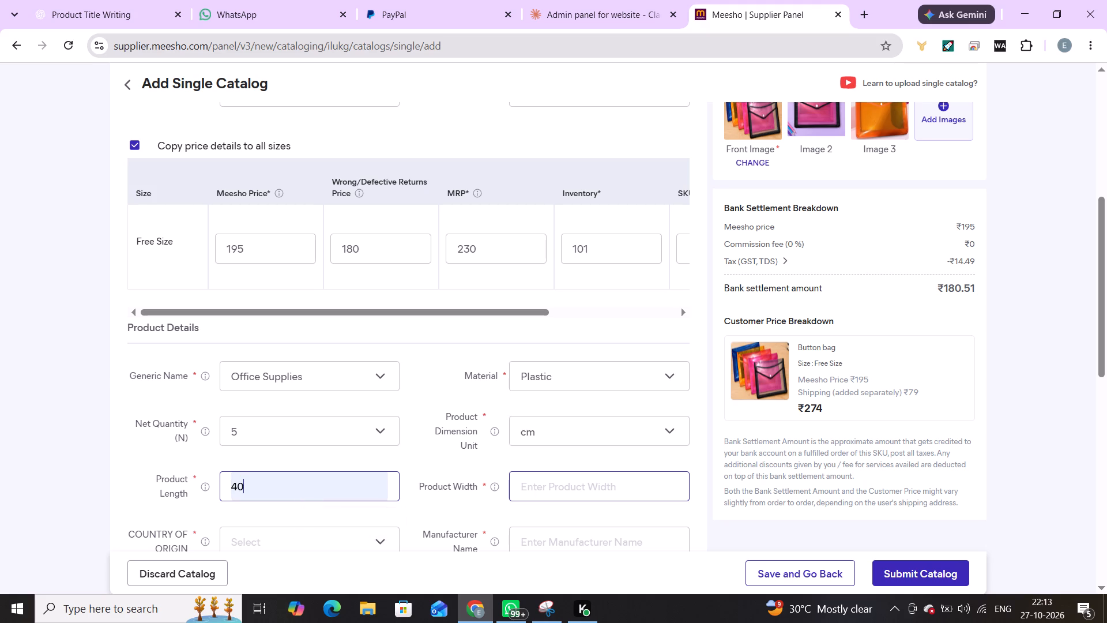
pyautogui.click(556, 486)
pyautogui.click(588, 520)
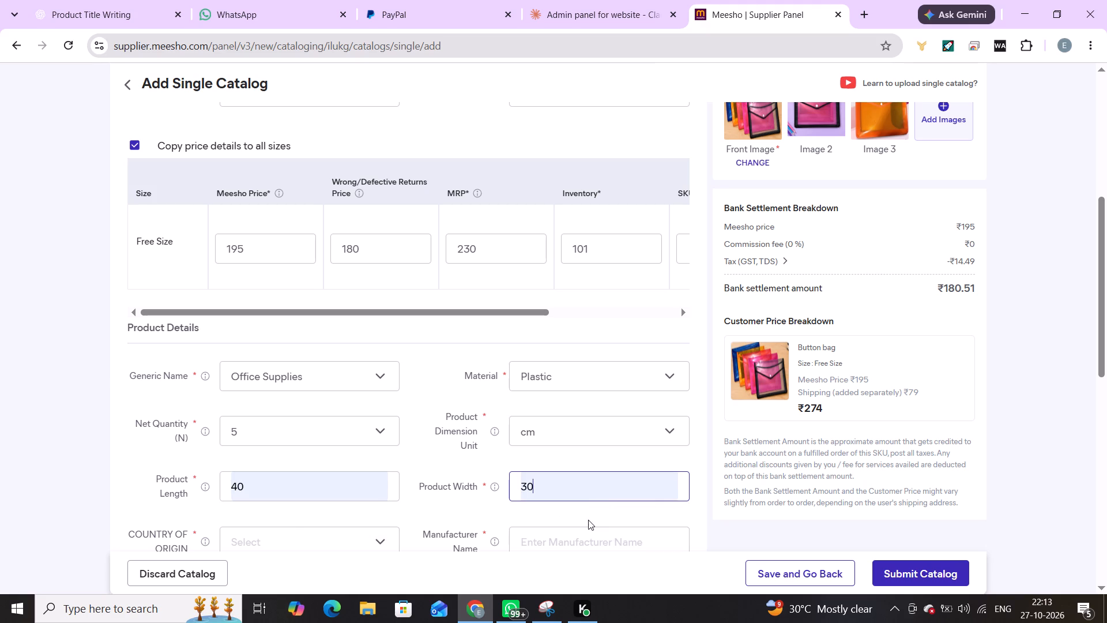
# Set the product's Country of Origin to India.
pyautogui.click(299, 531)
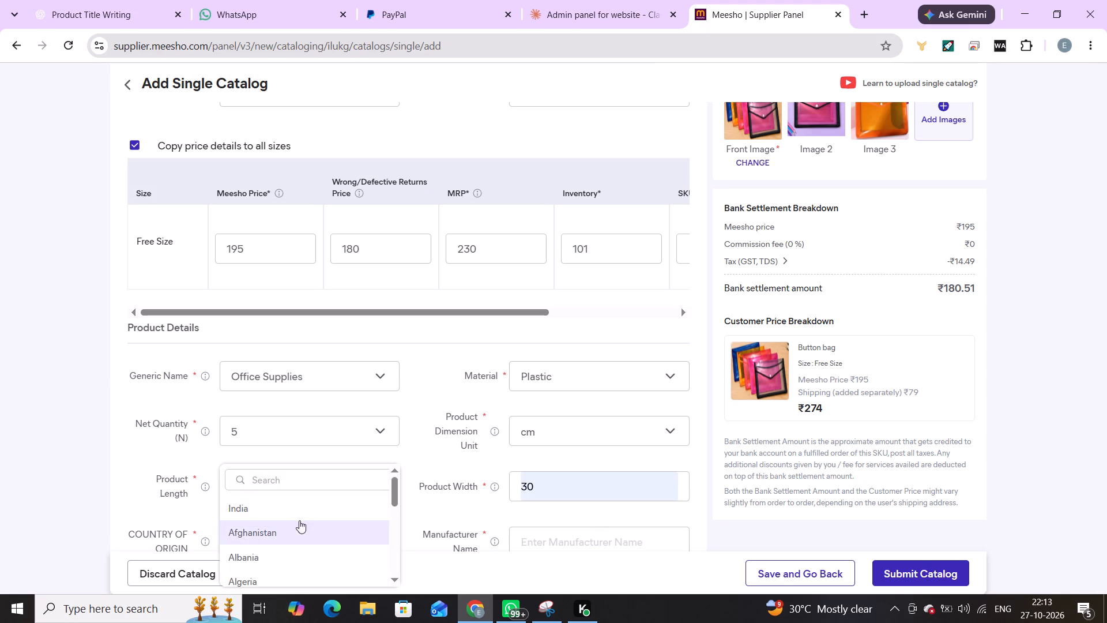
pyautogui.click(299, 515)
# Fill in the manufacturer details with the name APS File, the saved manufacturer address and the manufacturer pincode.
pyautogui.scroll(-3, 529, 502)
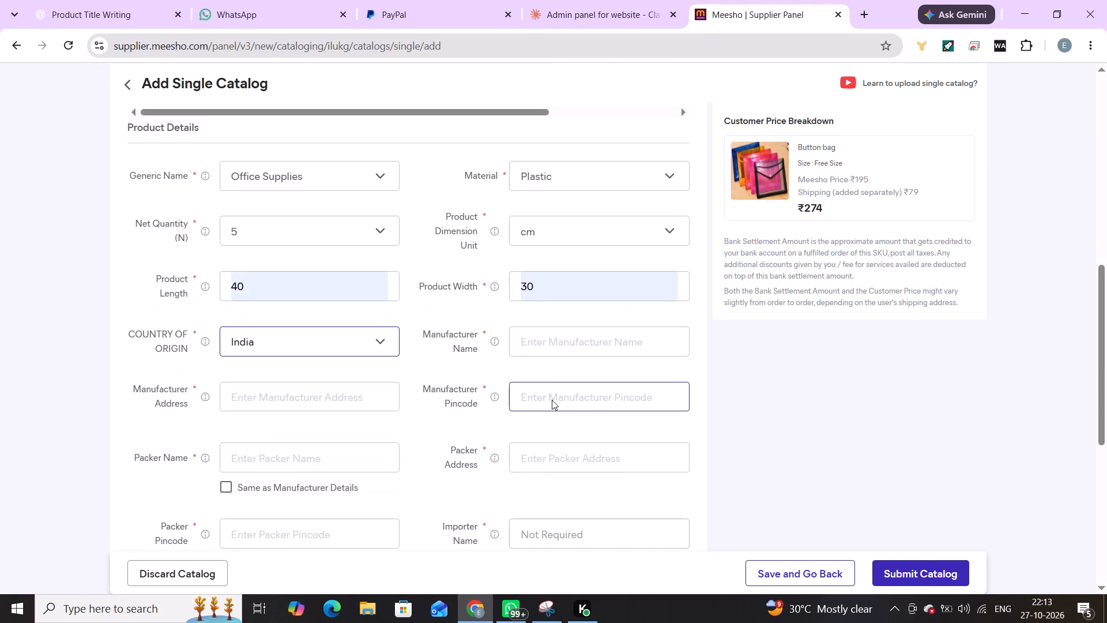
pyautogui.click(559, 346)
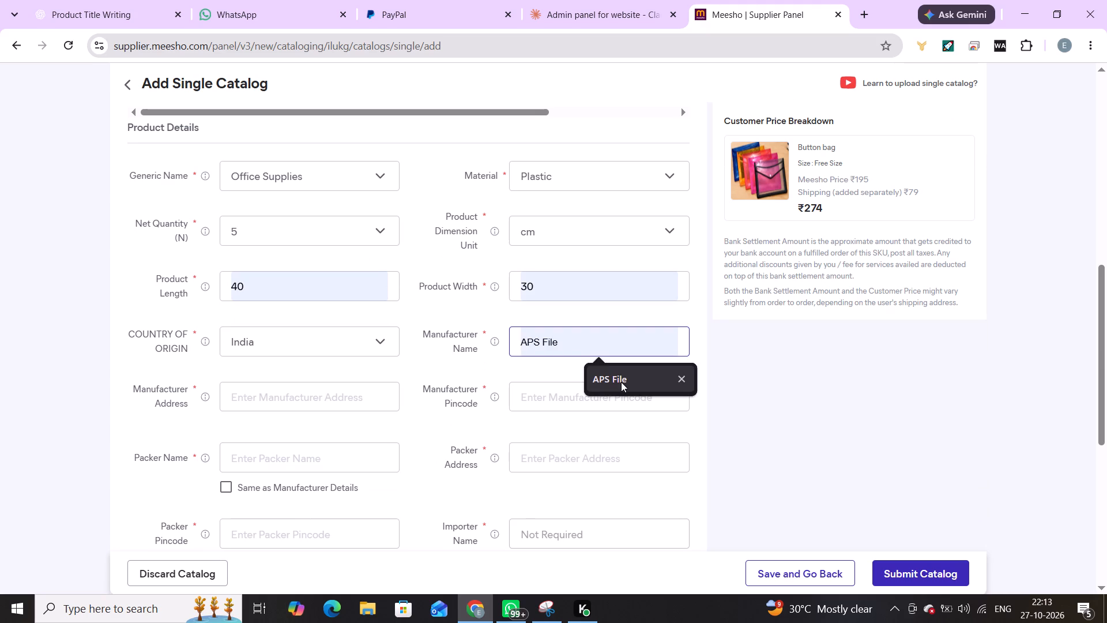
pyautogui.click(621, 382)
pyautogui.click(364, 401)
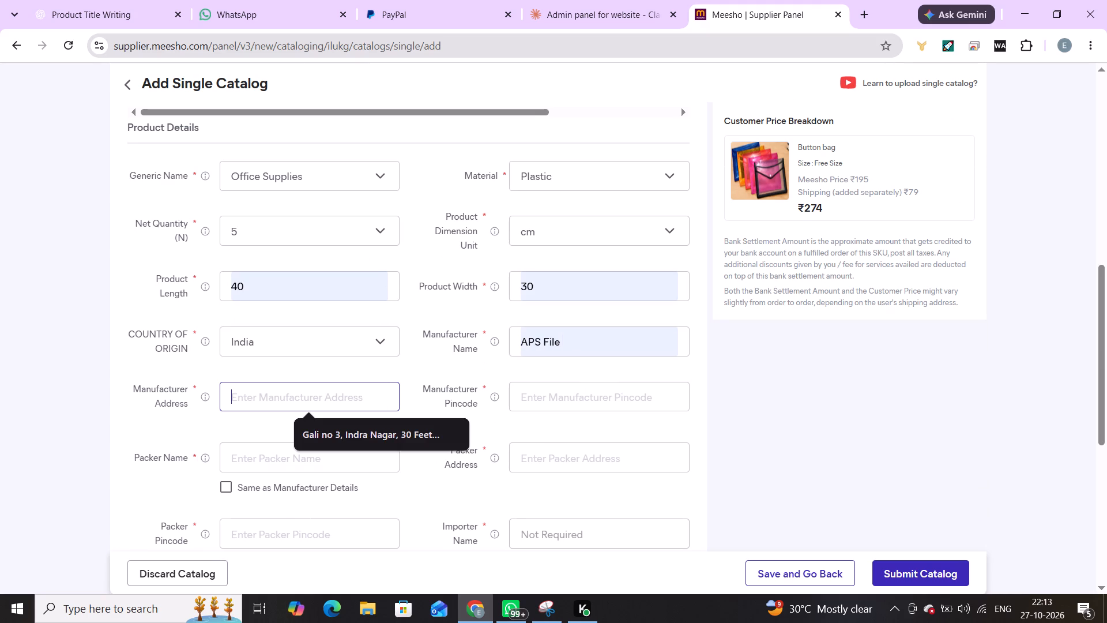
pyautogui.click(371, 437)
pyautogui.click(579, 398)
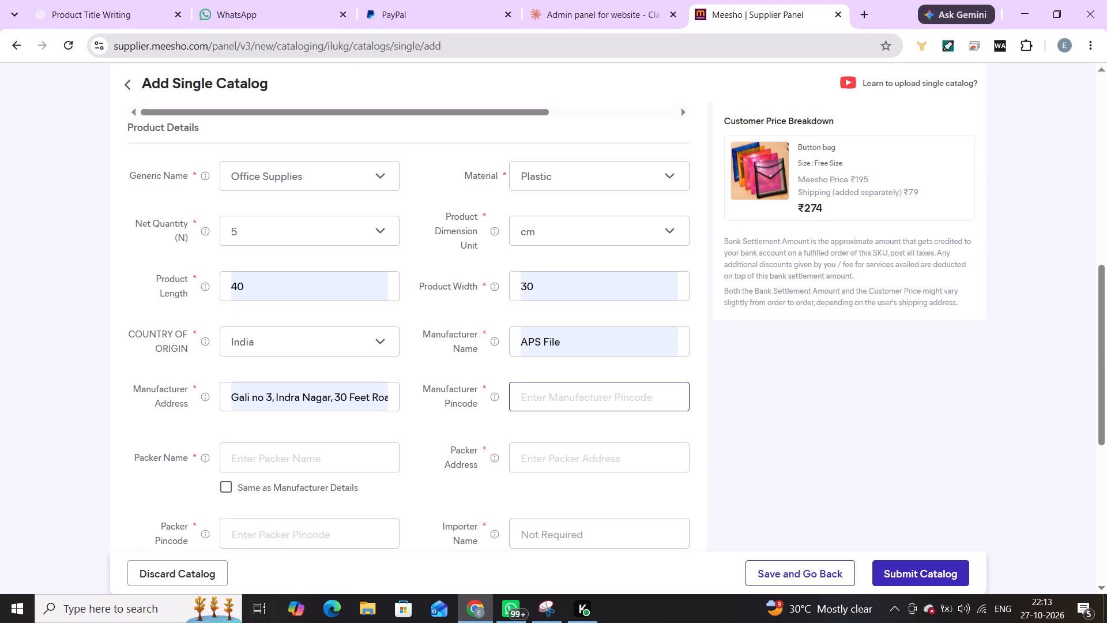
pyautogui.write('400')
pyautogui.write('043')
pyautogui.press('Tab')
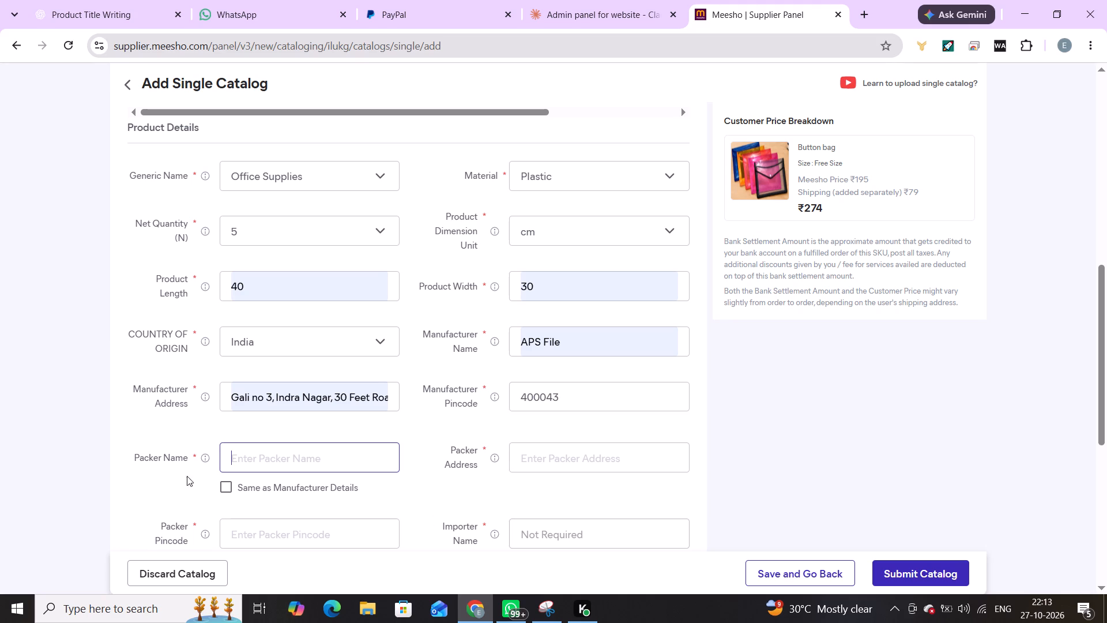
# Make the packer details the same as the manufacturer details.
pyautogui.click(228, 488)
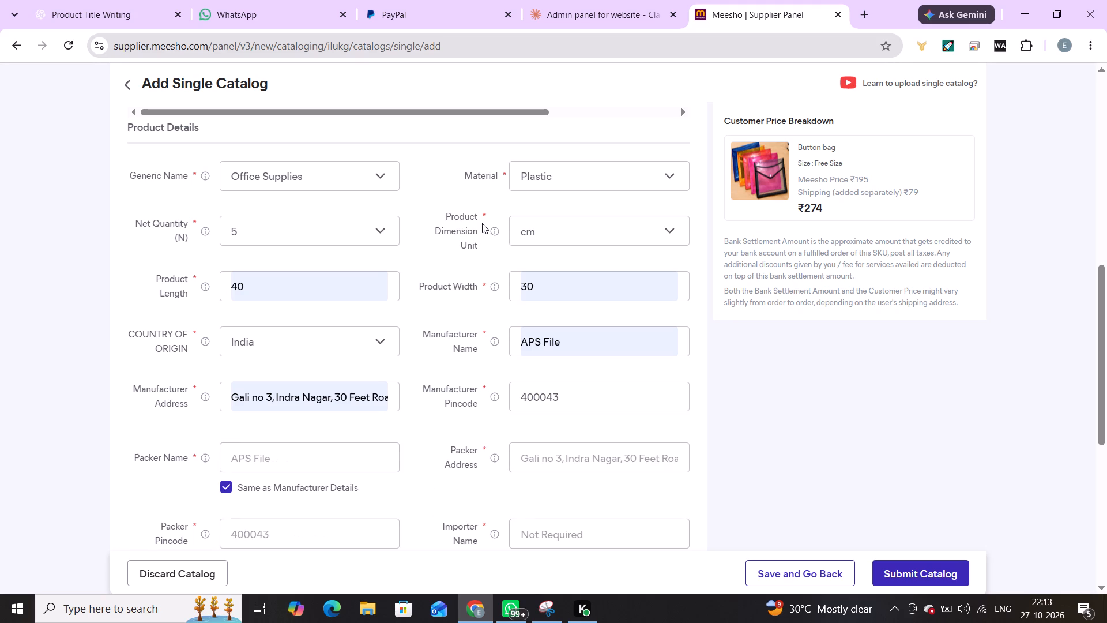
# Under Other Attributes, set the Sheet Size to A5.
pyautogui.scroll(-2, 641, 463)
pyautogui.scroll(2, 635, 481)
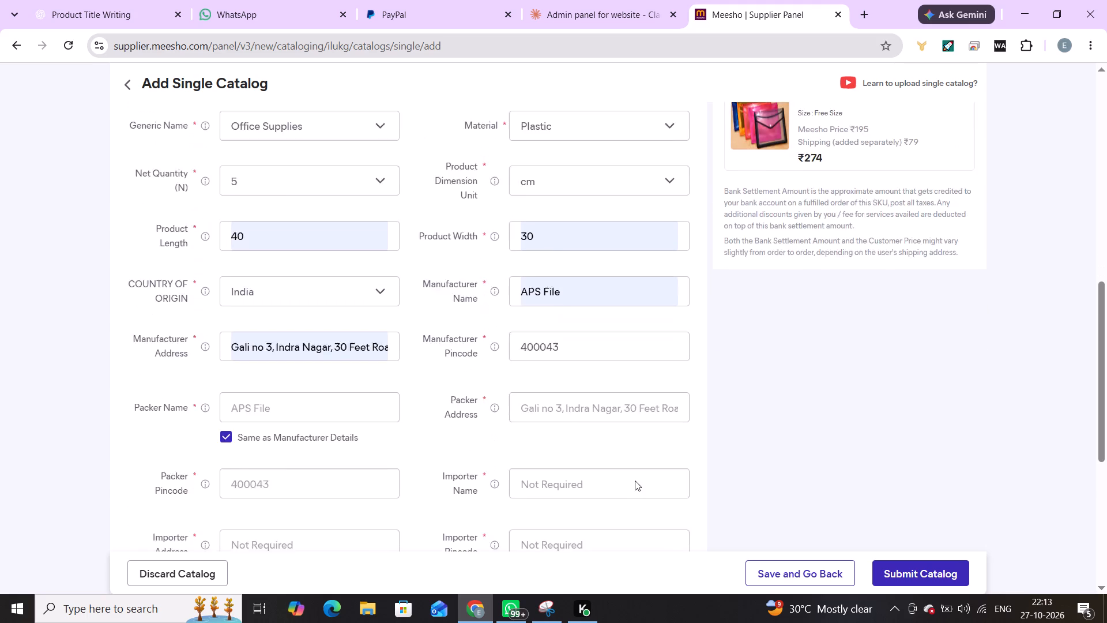
pyautogui.scroll(3, 635, 481)
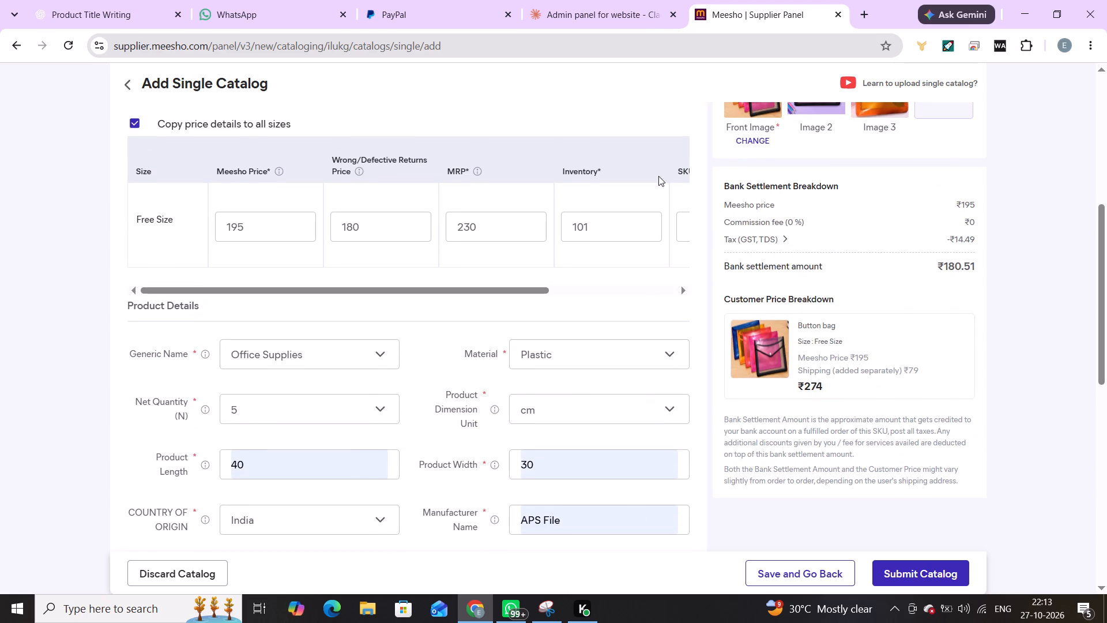
pyautogui.moveTo(1106, 266); pyautogui.dragTo(1106, 391)
pyautogui.click(597, 506)
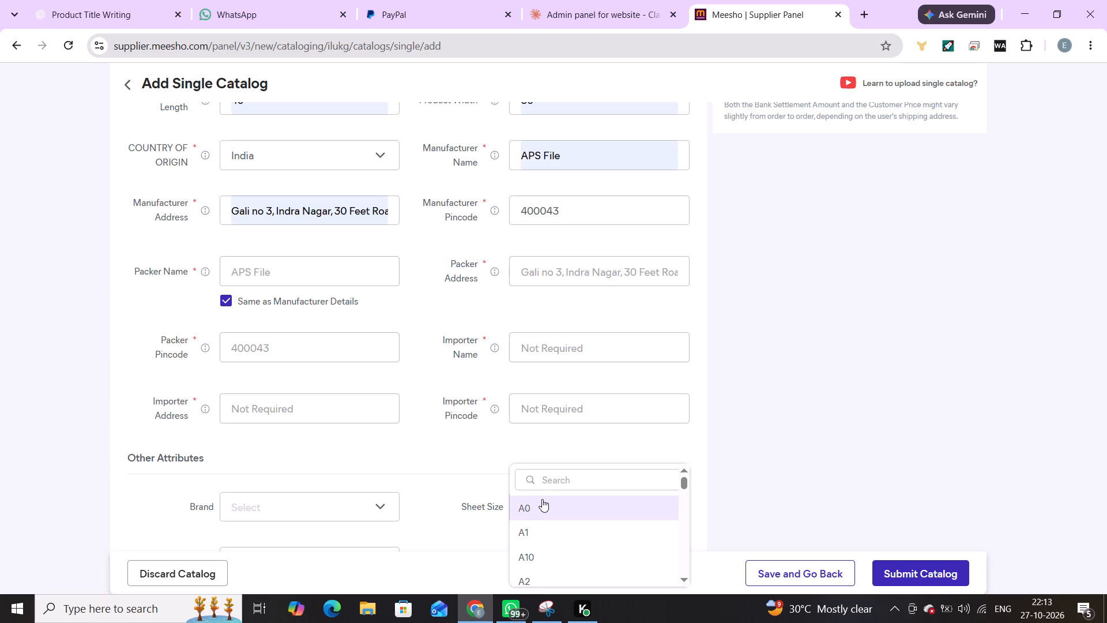
pyautogui.click(681, 519)
pyautogui.click(552, 540)
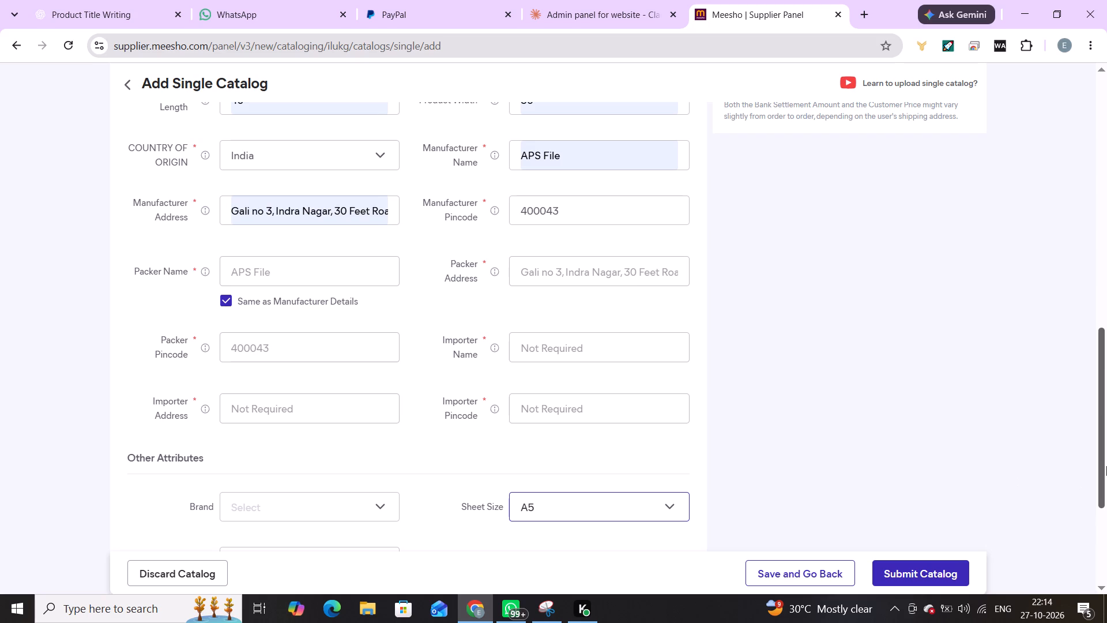
pyautogui.moveTo(1106, 466); pyautogui.dragTo(1106, 509)
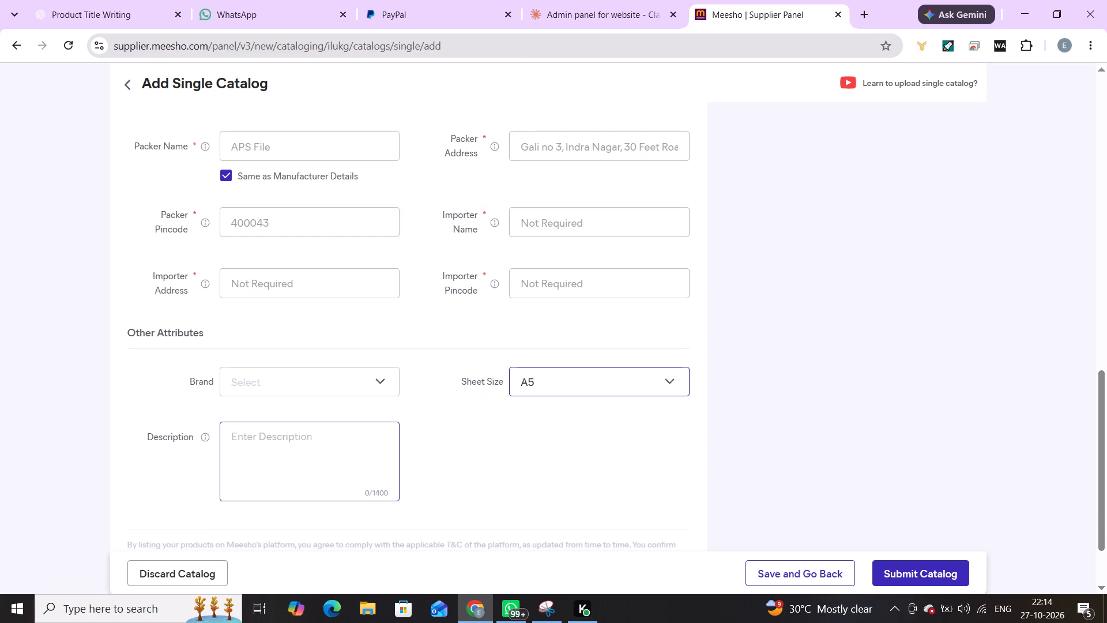
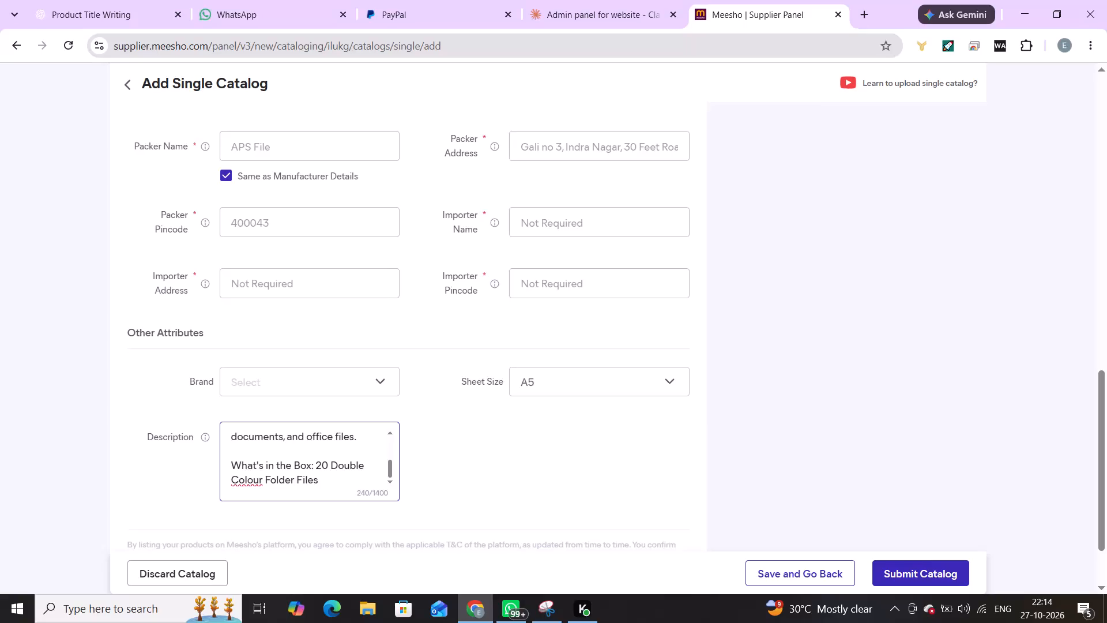
# Delete "20 Double Colour Folder Files" after "What's in the Box:" at the end of the product description.
pyautogui.moveTo(319, 466); pyautogui.dragTo(323, 486)
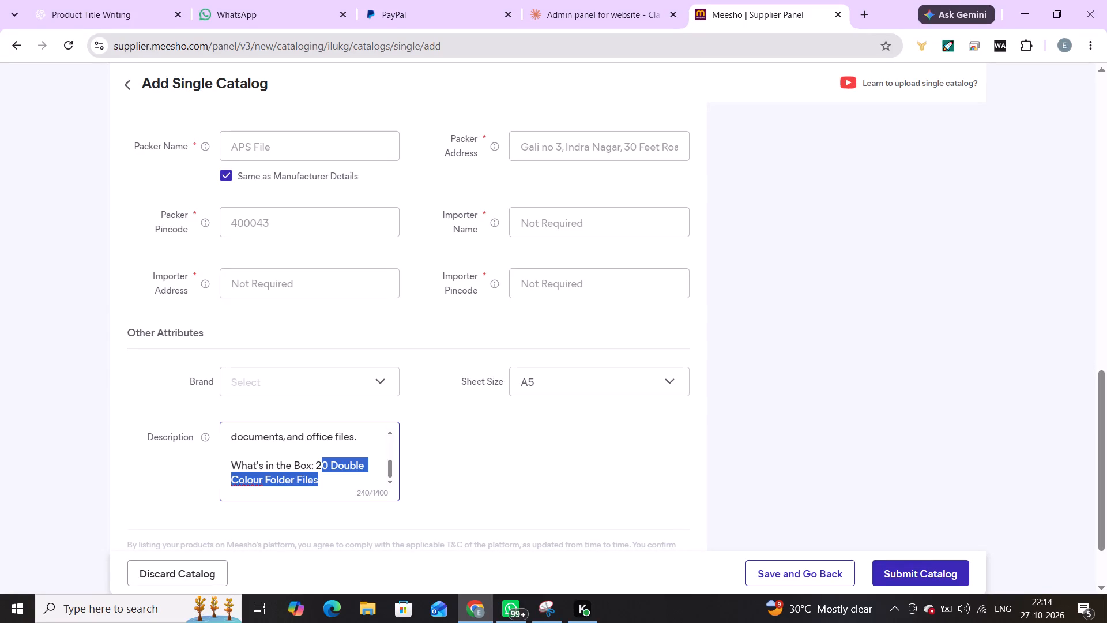
pyautogui.press('BackSpace')
pyautogui.press('BackSpace')
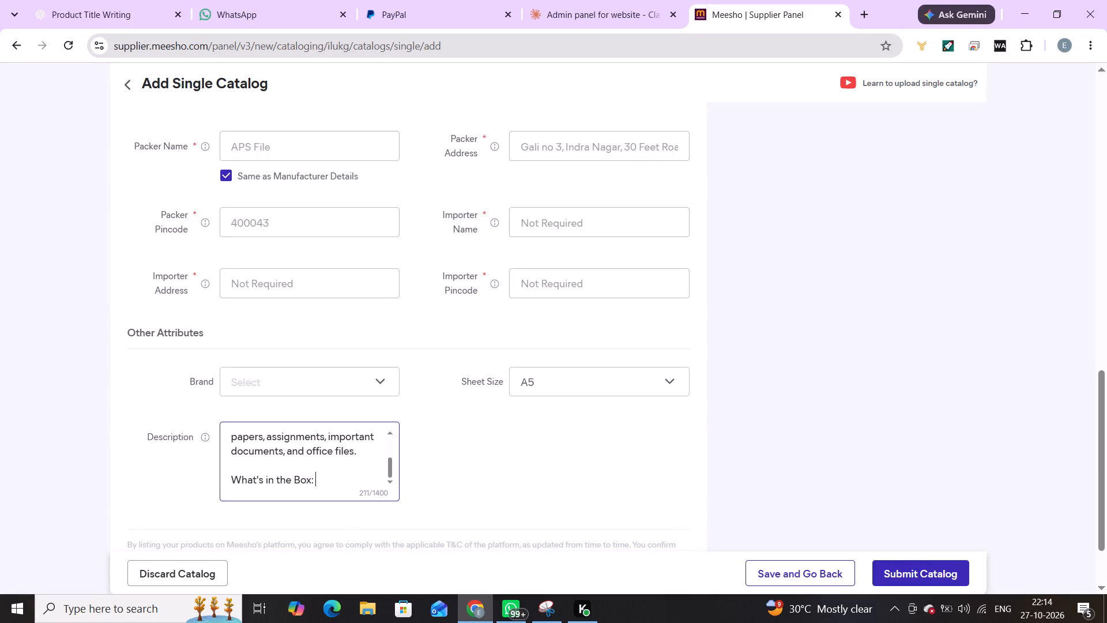
# Return to the description's opening line, at the wording "double colour folder files".
pyautogui.press('Up')
pyautogui.press('Up')
pyautogui.press('Up')
pyautogui.press('Up')
pyautogui.press('Up')
pyautogui.press('Up')
pyautogui.press('Up')
pyautogui.press('Up')
pyautogui.press('Up')
pyautogui.press('Up')
pyautogui.press('Up')
pyautogui.press('Up')
pyautogui.press('Up')
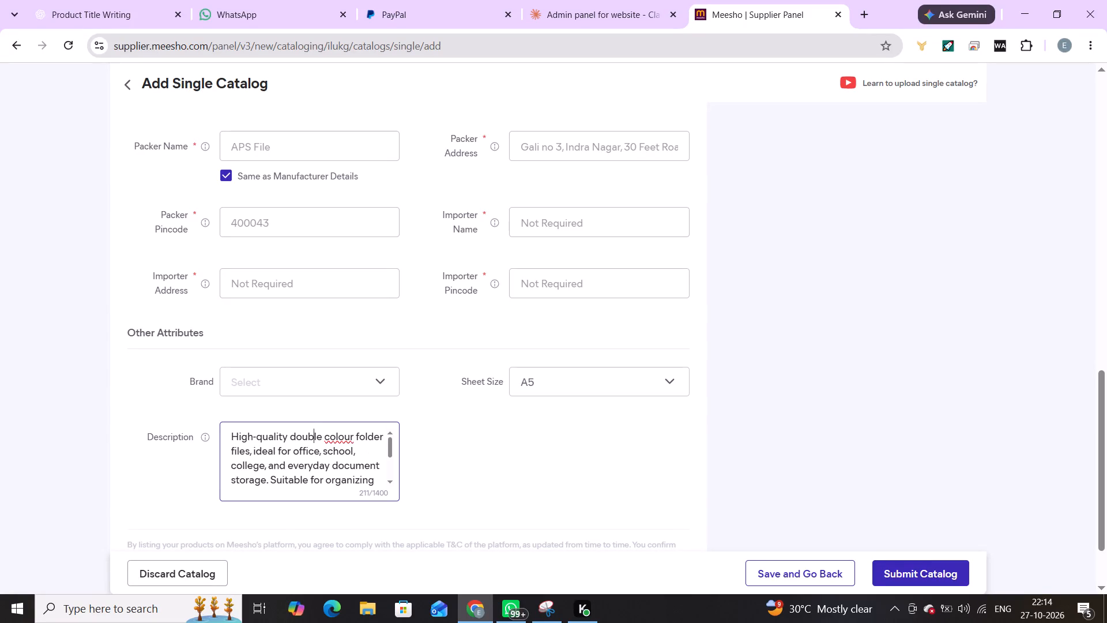
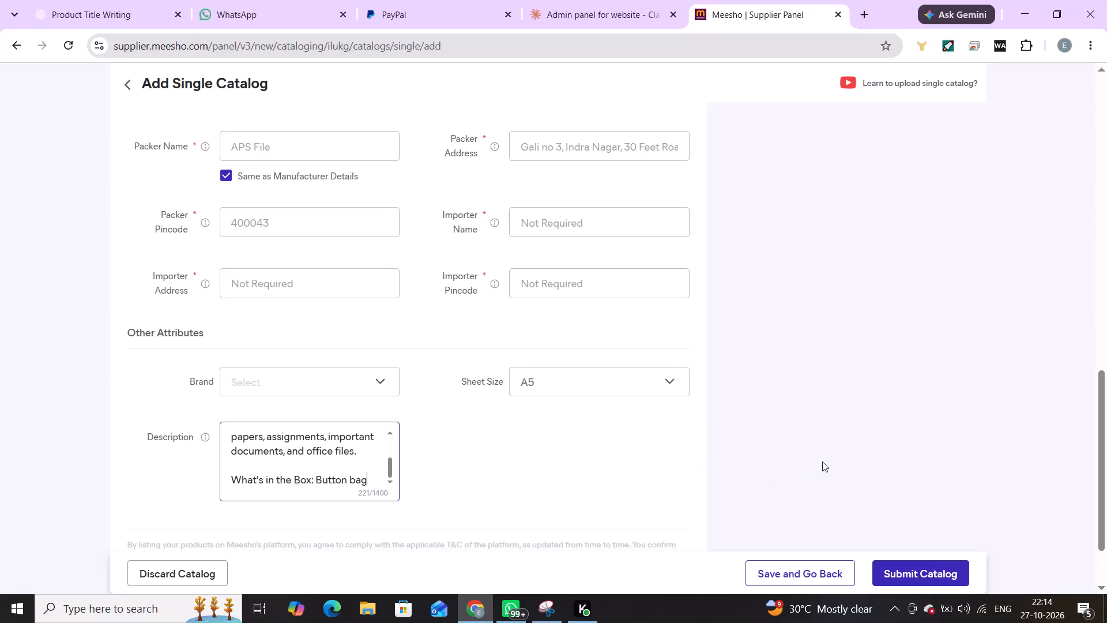
# Submit the Button bag catalog with its edited description.
pyautogui.scroll(-5, 822, 461)
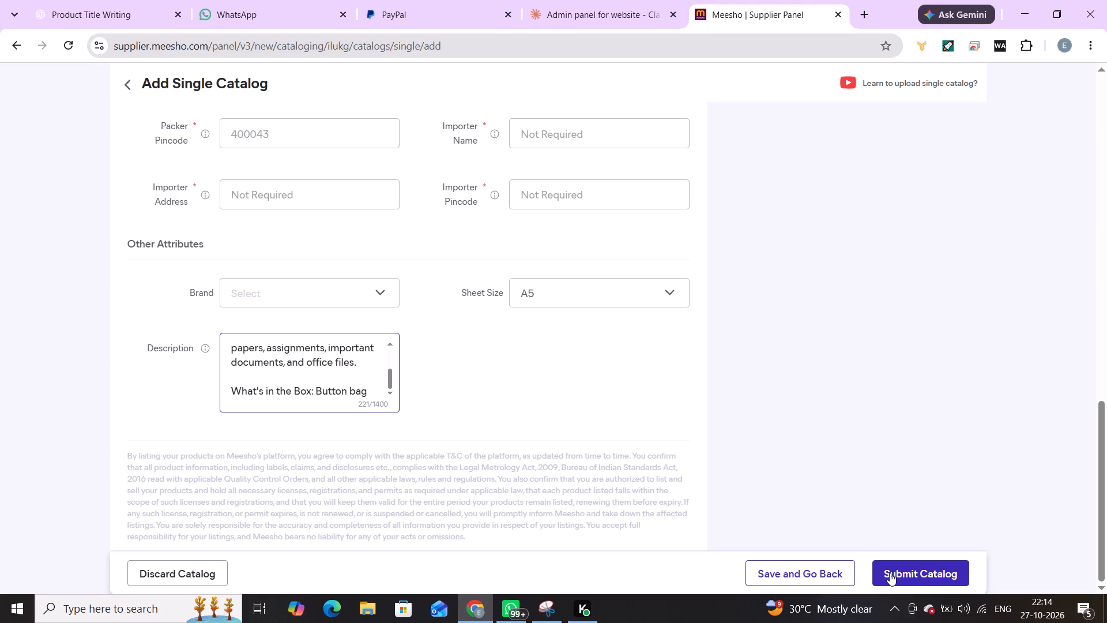
pyautogui.doubleClick(947, 575)
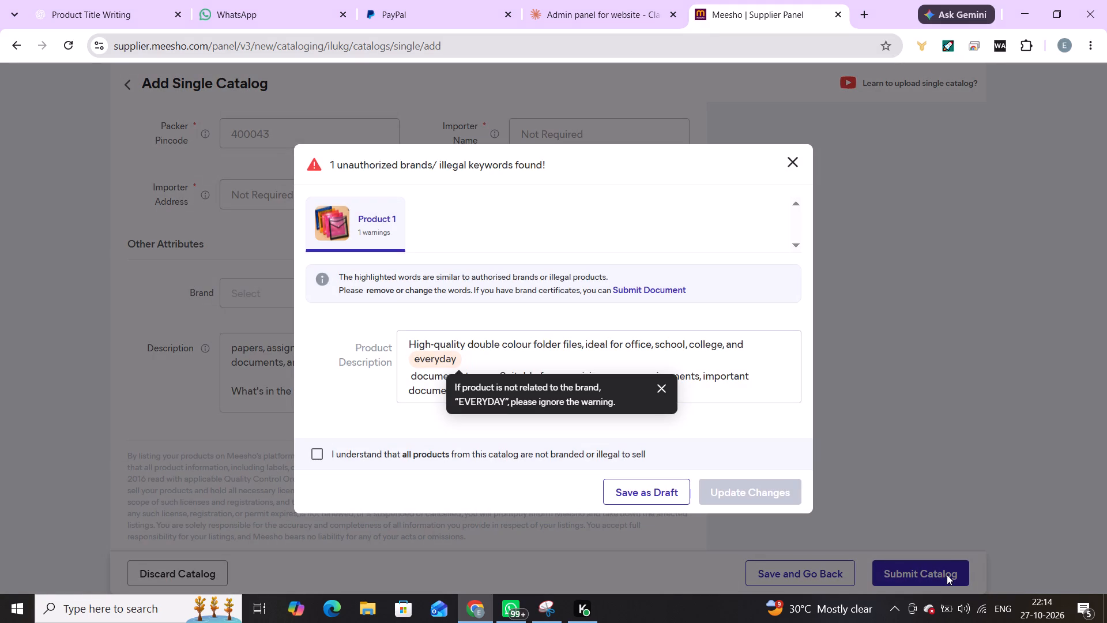
# Change the flagged word "everyday" to "everydAay" in the product description.
pyautogui.click(445, 367)
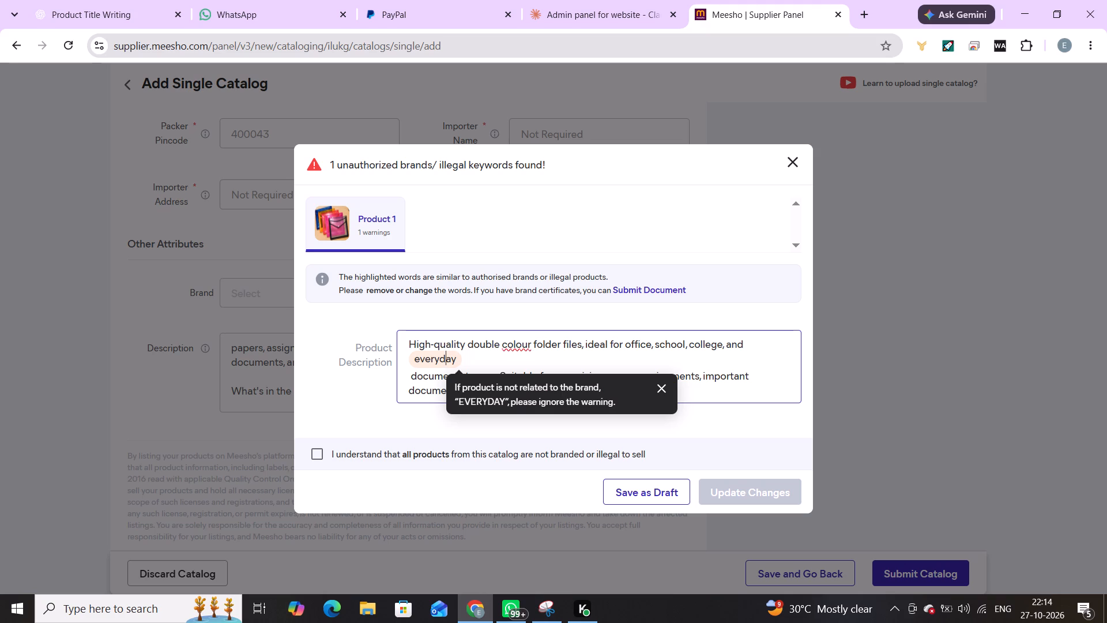
pyautogui.press('a')
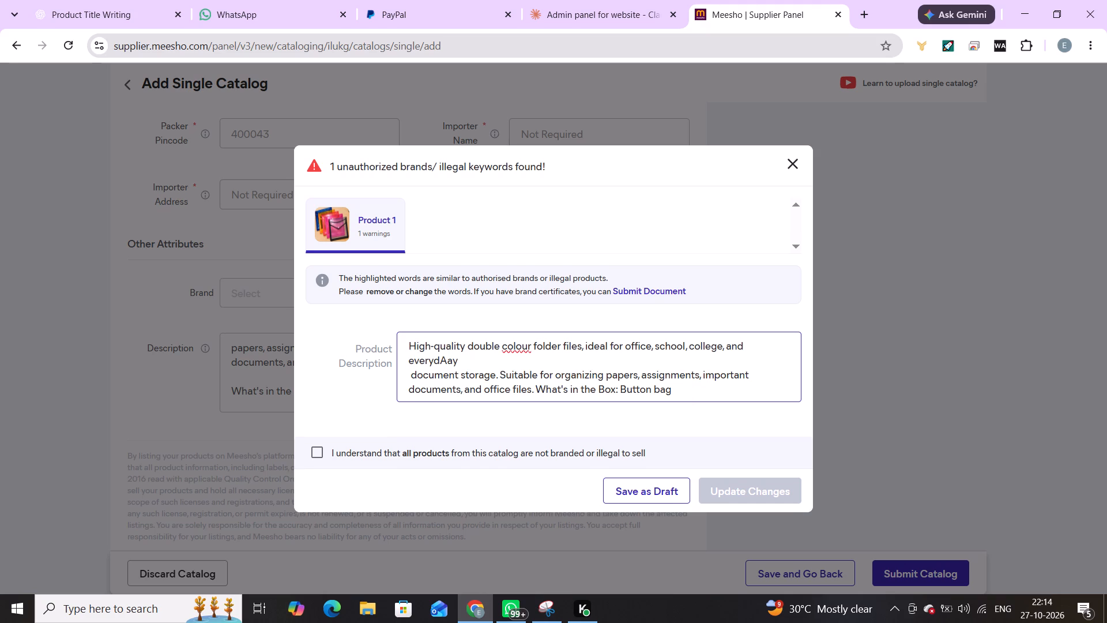
# Declare that all products in the catalog are not branded or illegal to sell, and submit it for quality check.
pyautogui.click(321, 446)
pyautogui.click(752, 490)
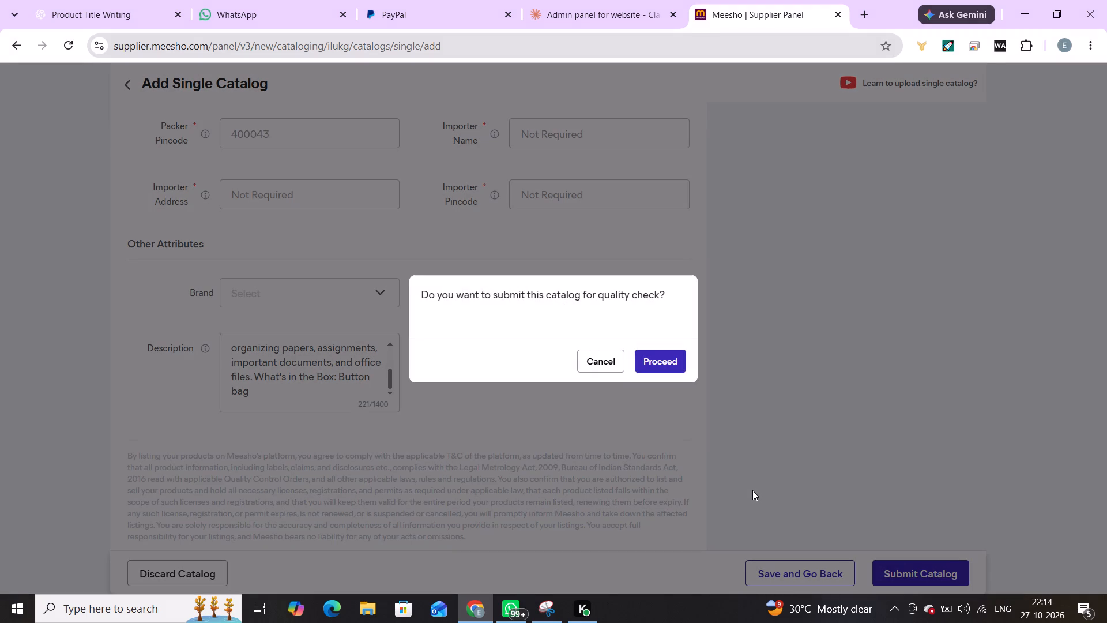
pyautogui.click(654, 365)
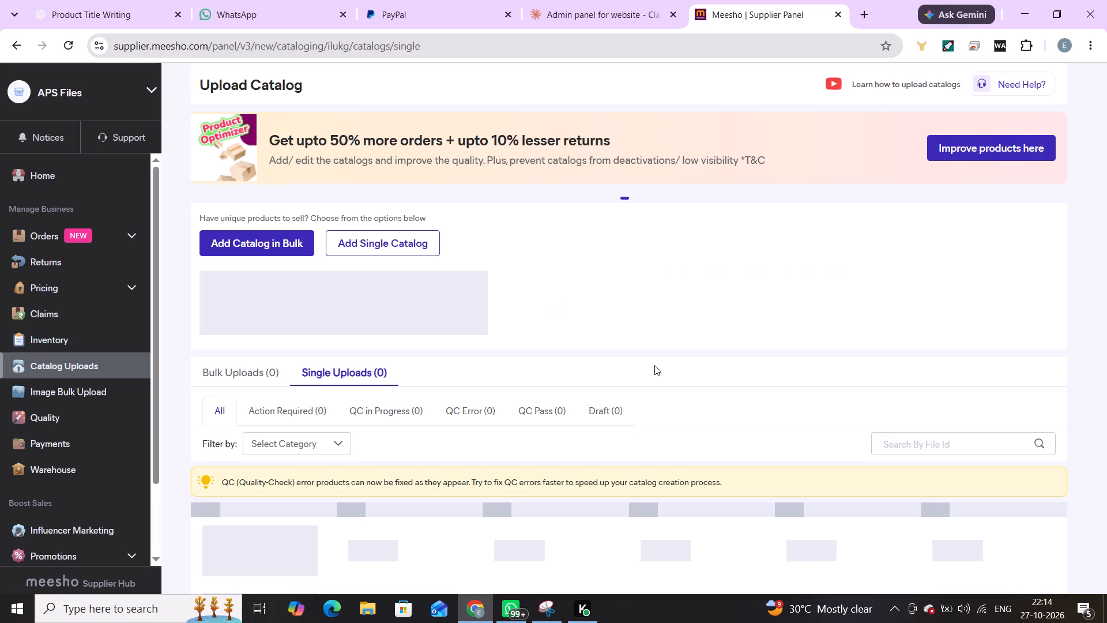
# Switch to the WhatsApp window with the product photos.
pyautogui.hotkey('alt', 'Tab')
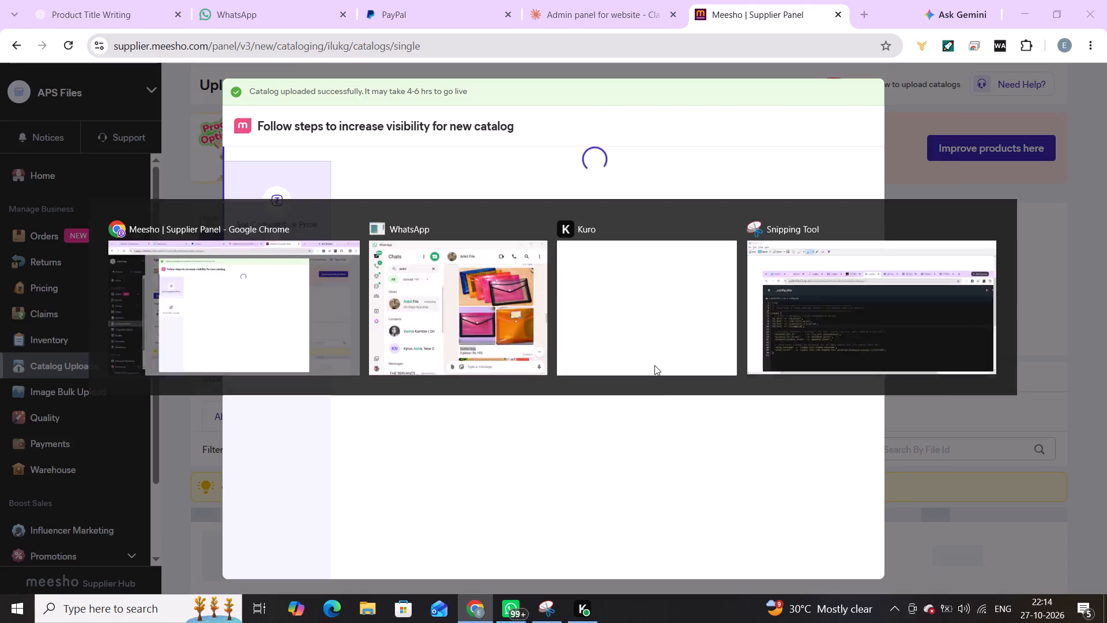
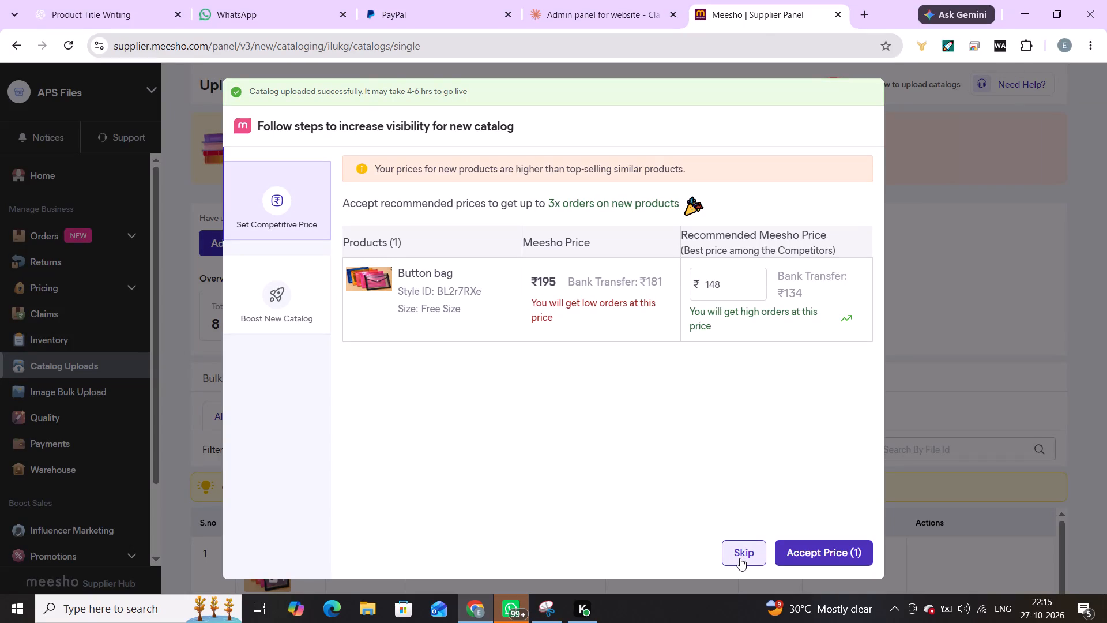
# Skip the recommended price for the Button bag and close the new catalog visibility steps without boosting it.
pyautogui.click(752, 560)
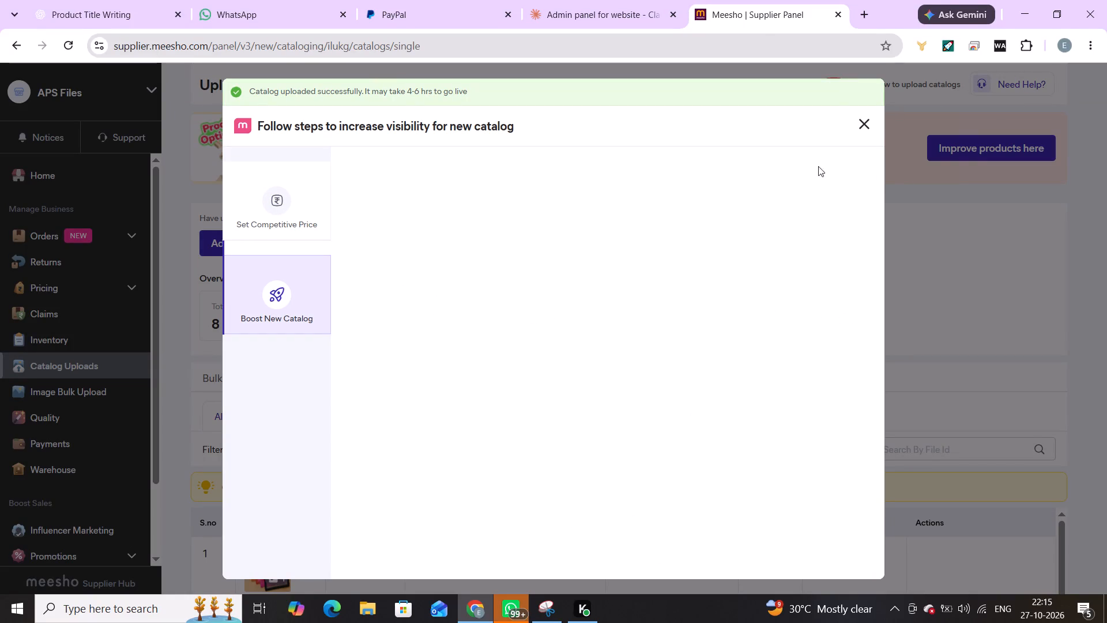
pyautogui.click(860, 117)
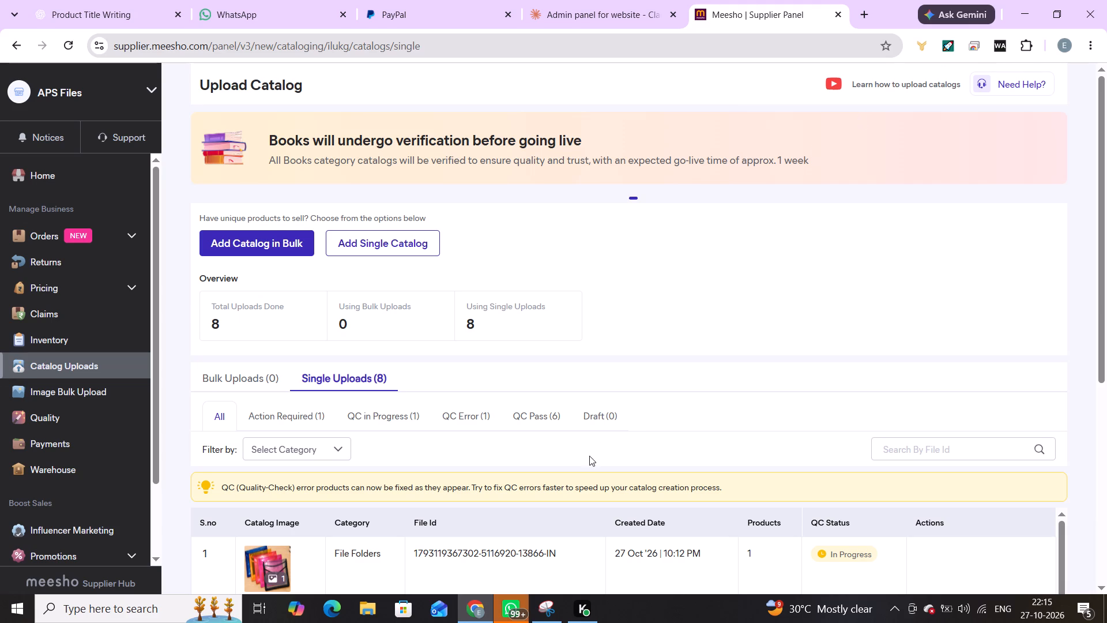
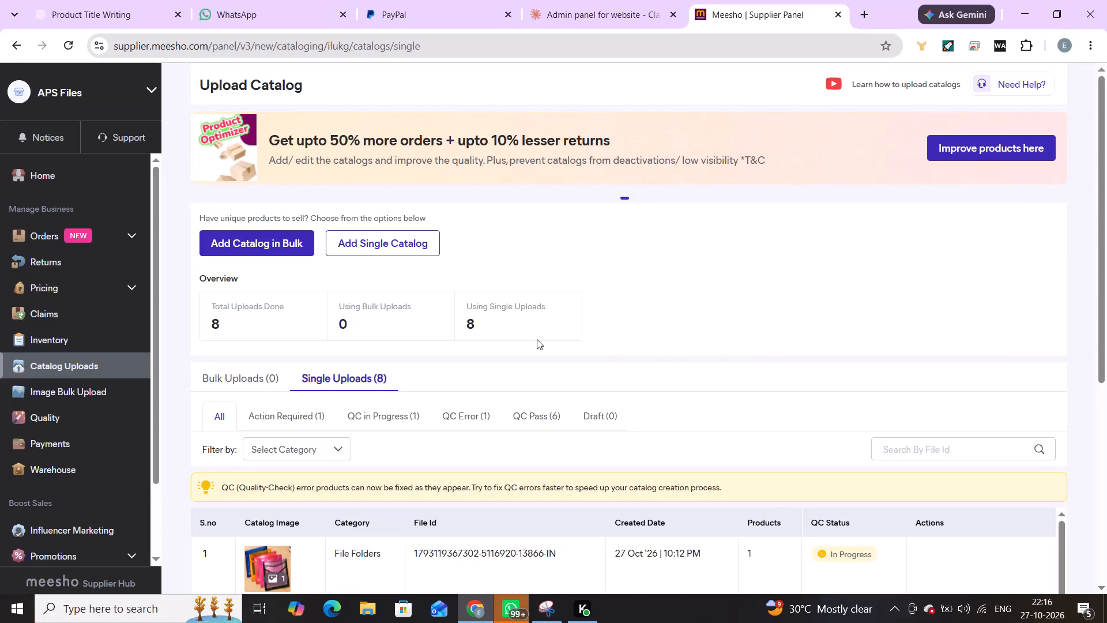
# Switch back to WhatsApp and choose the existing picture "file" in the MAGES folder as the save name for the blue bag picture.
pyautogui.hotkey('alt', 'Tab')
pyautogui.hotkey('alt', 'Tab')
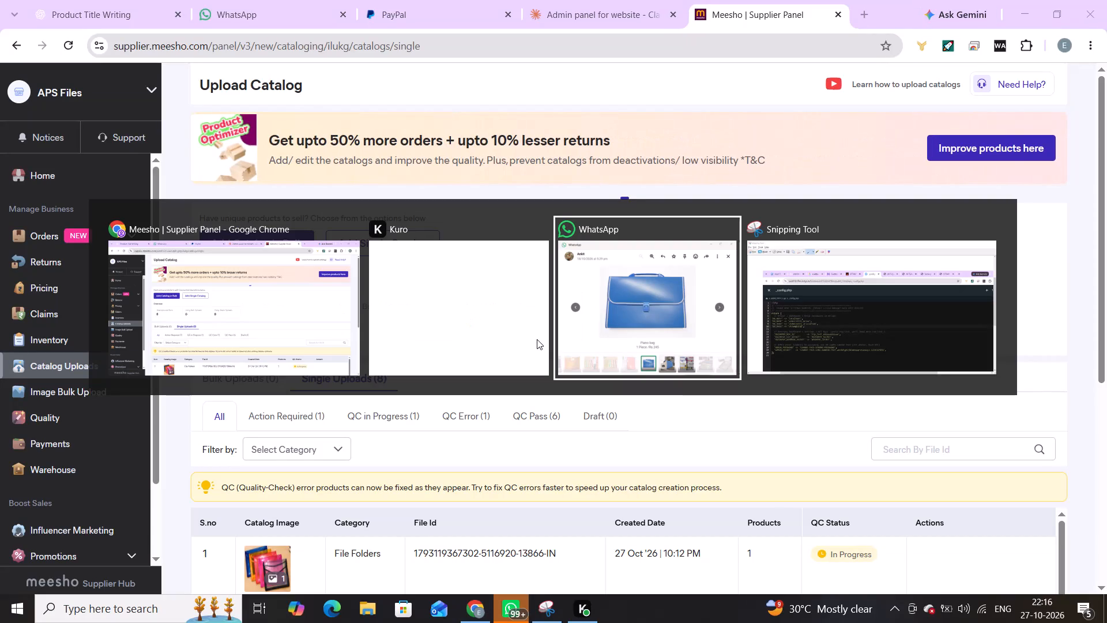
pyautogui.tripleClick(543, 222)
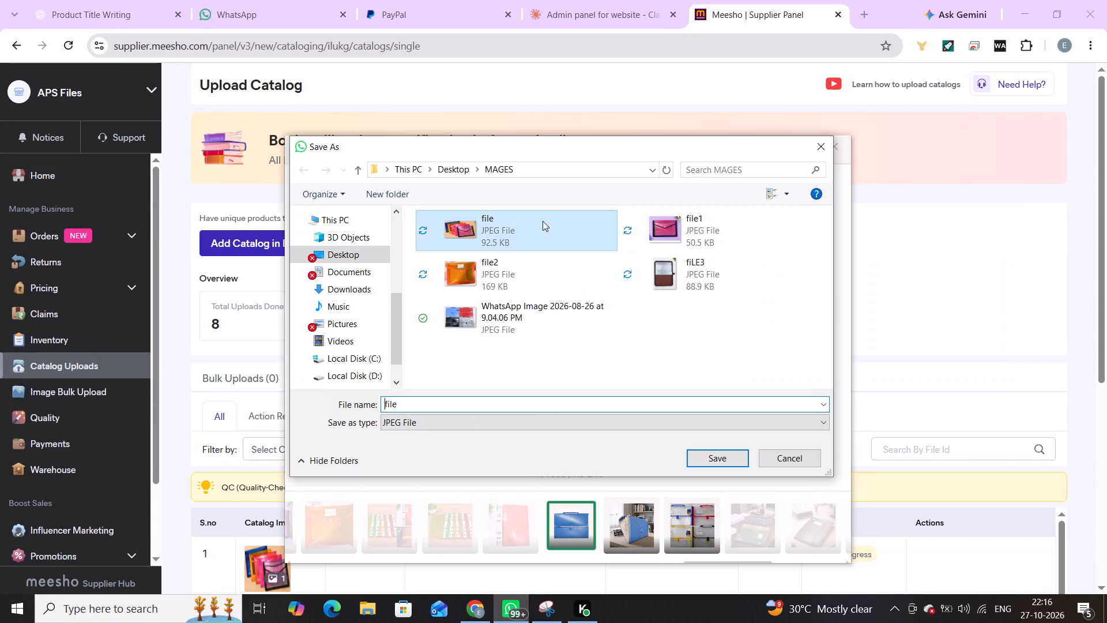
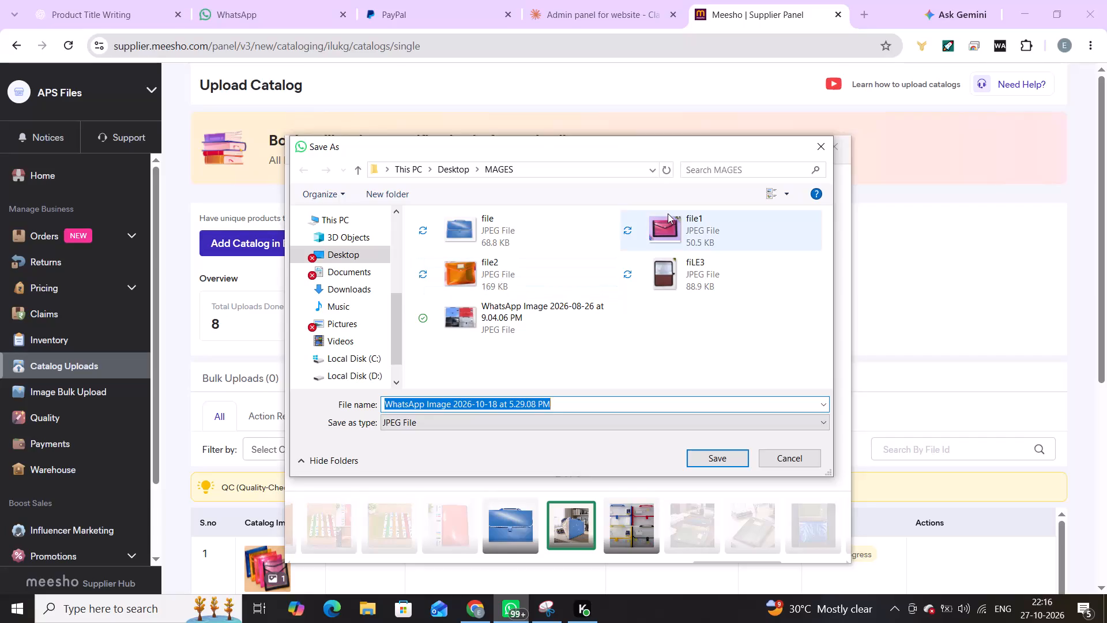
# Save the second blue bag picture from WhatsApp as file1 in the MAGES folder.
pyautogui.click(709, 459)
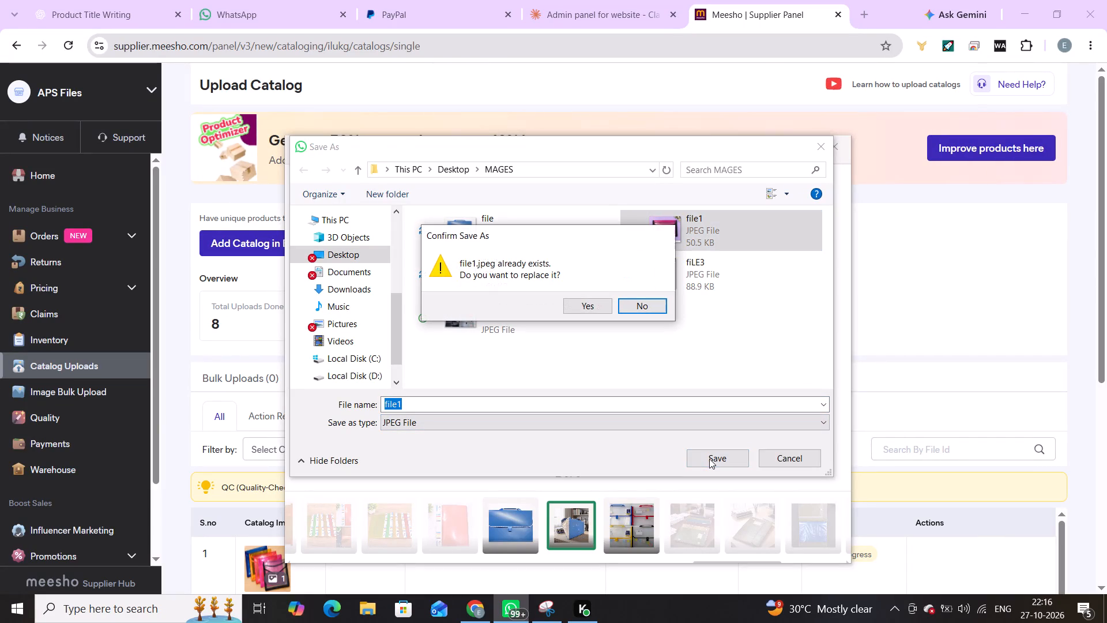
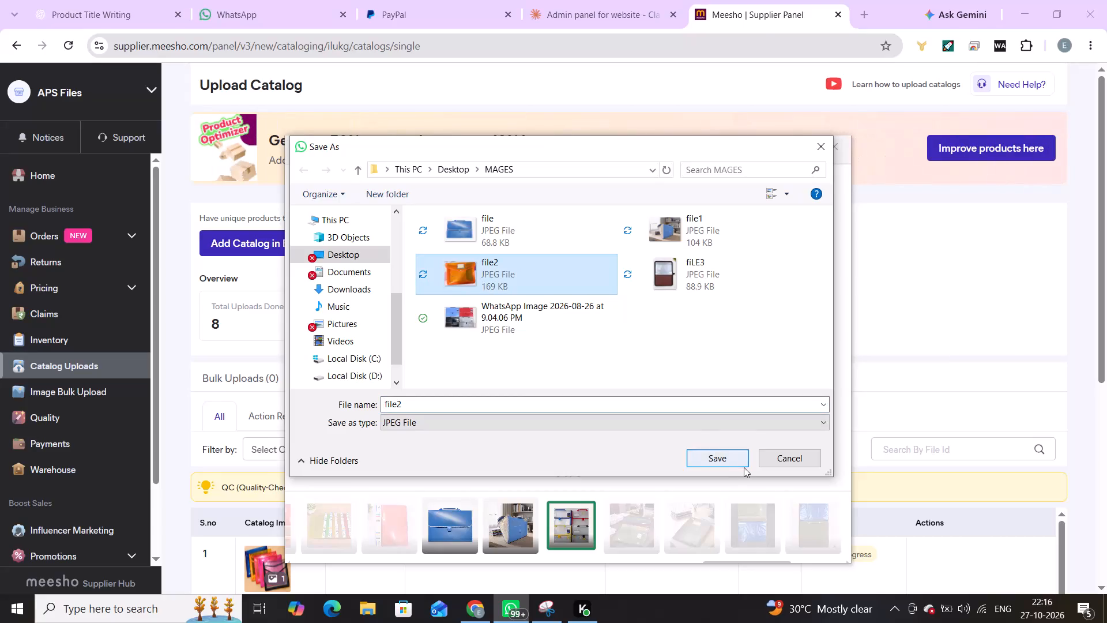
# Save the open WhatsApp product photo as JPEG file2 in the Desktop's MAGES folder.
pyautogui.click(713, 451)
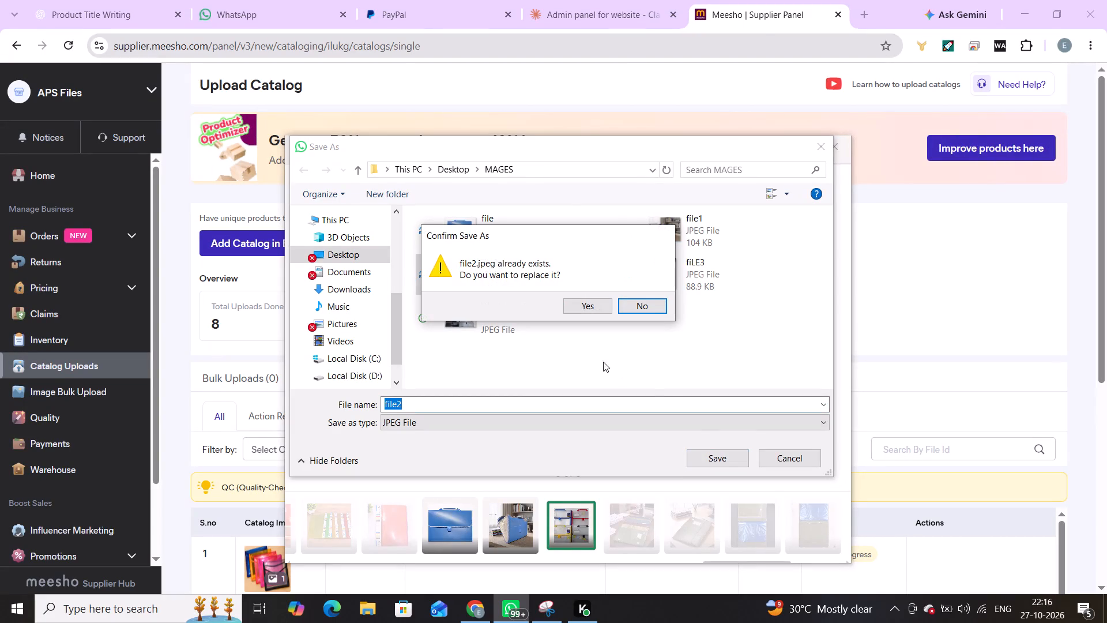
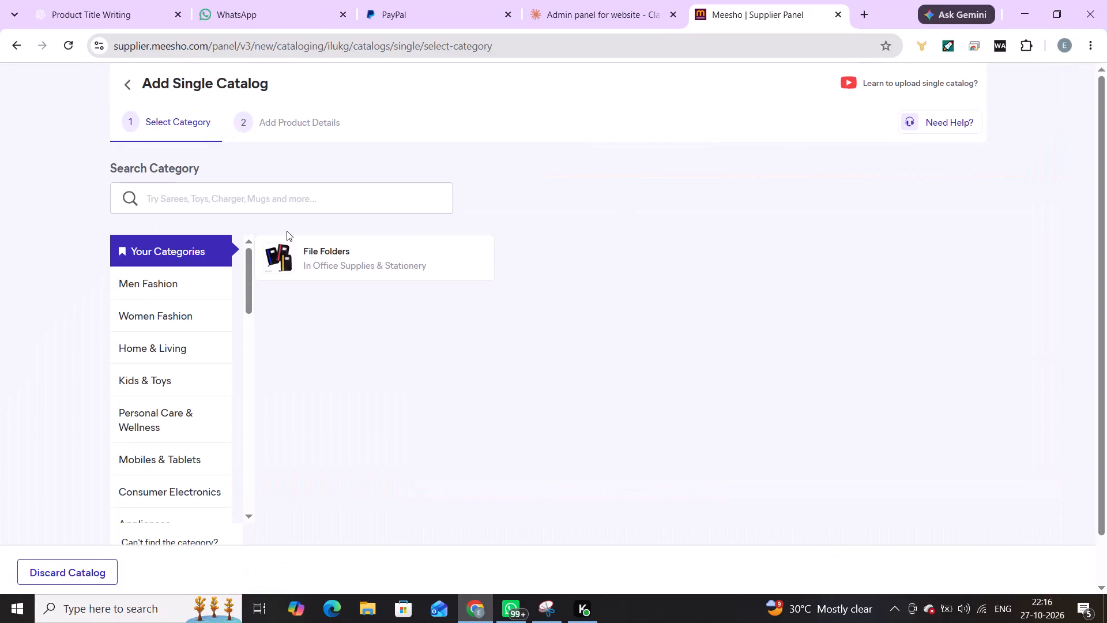
# Start a single catalog in the File Folders category with the image named file from the MAGES folder as front image.
pyautogui.click(307, 250)
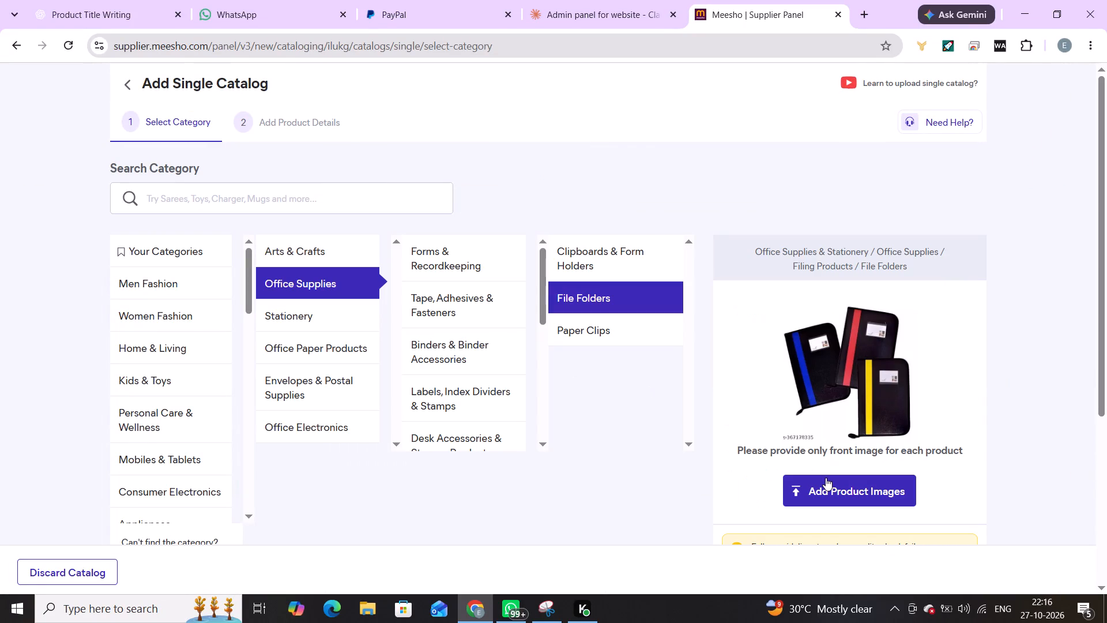
pyautogui.click(826, 478)
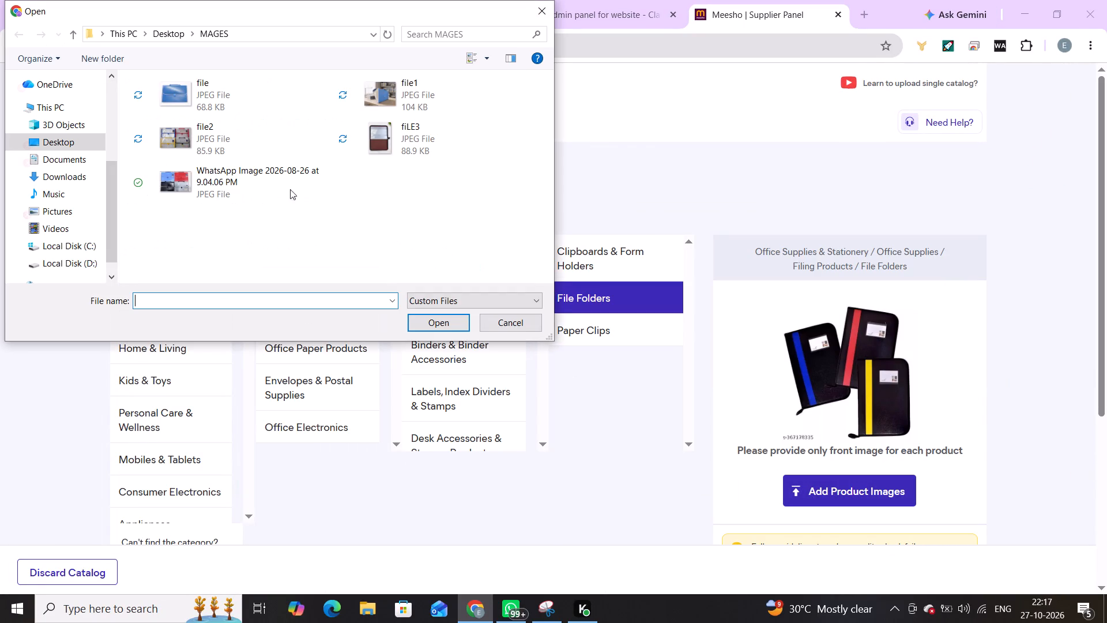
pyautogui.click(228, 101)
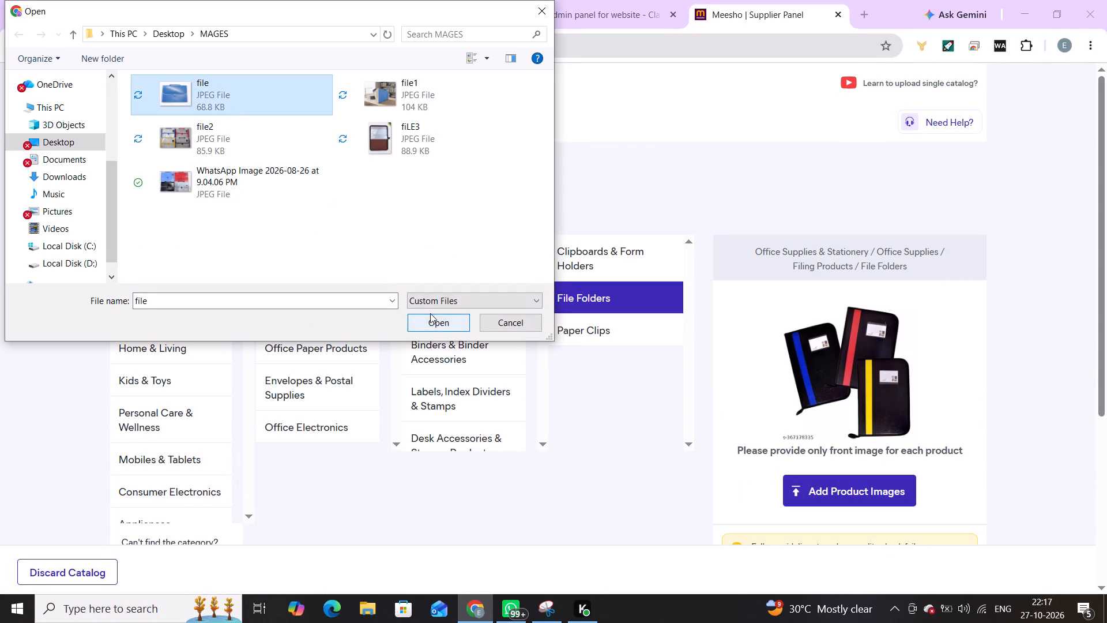
pyautogui.click(430, 313)
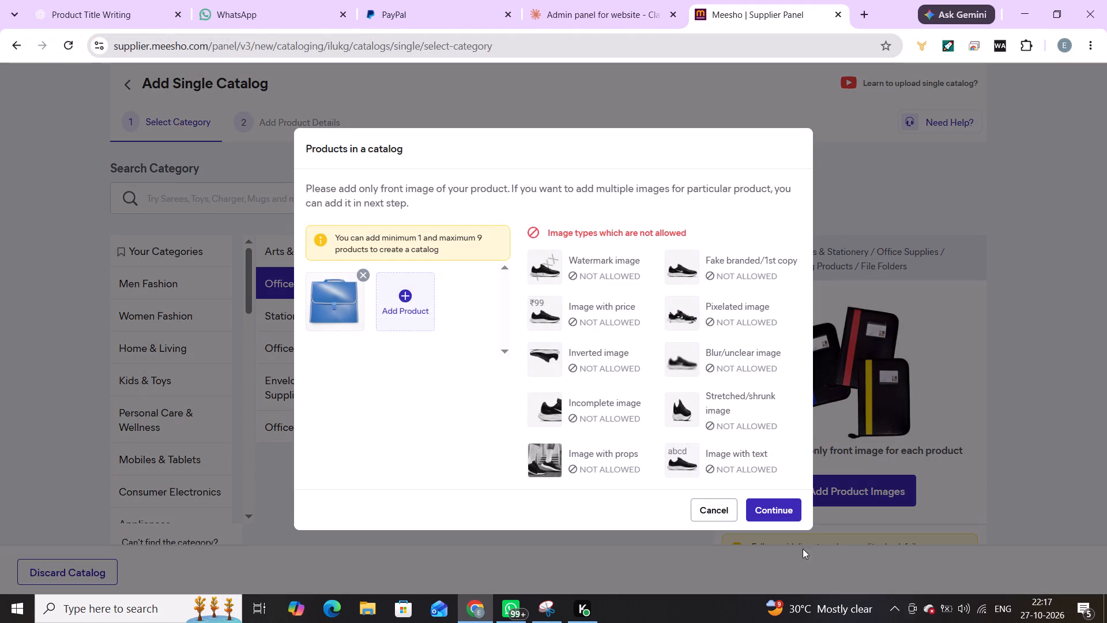
pyautogui.click(790, 515)
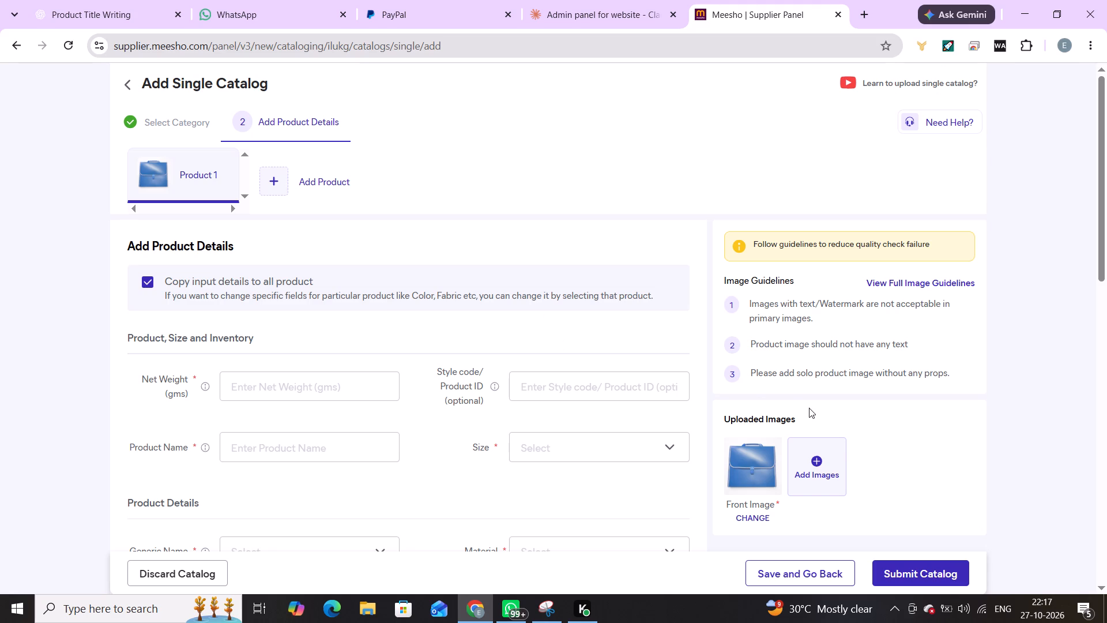
# Add file1 from the MAGES folder as the product's second image.
pyautogui.click(814, 446)
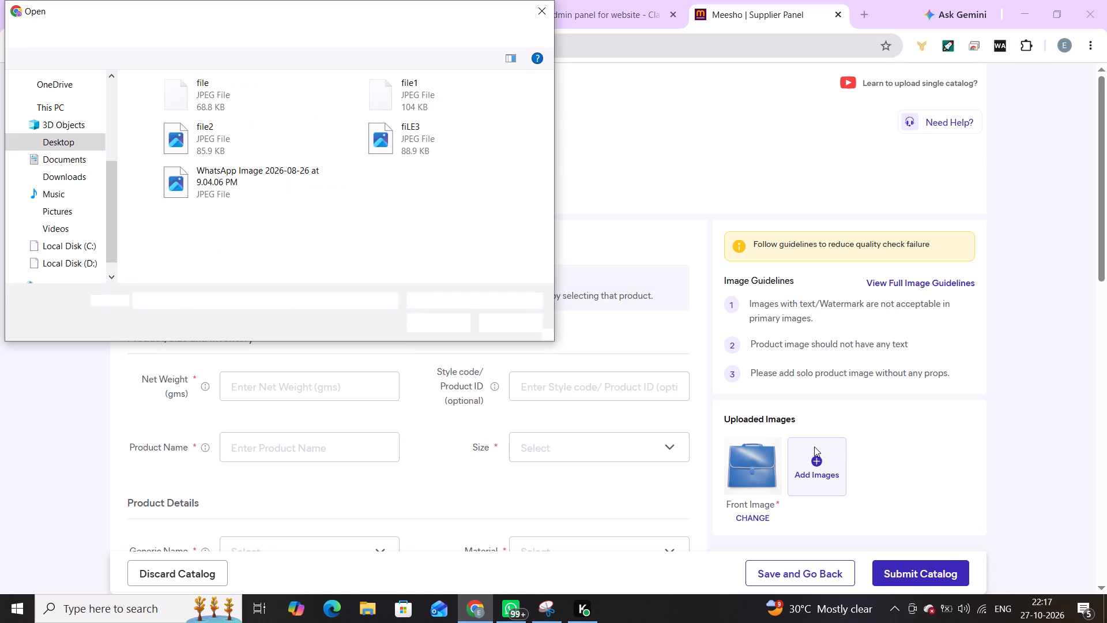
pyautogui.click(385, 81)
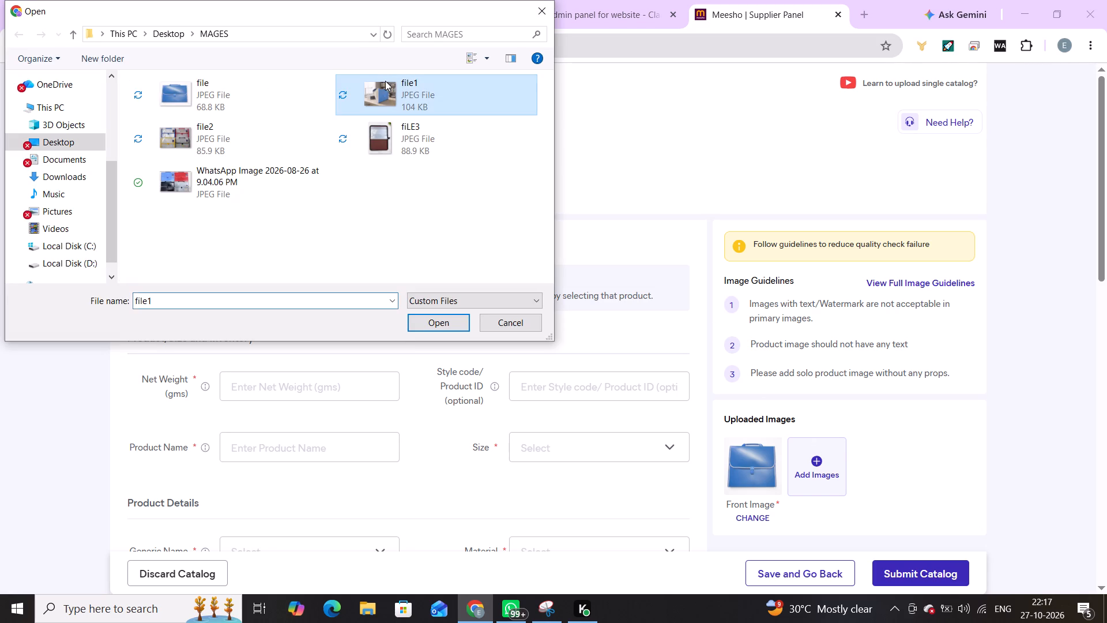
pyautogui.click(443, 319)
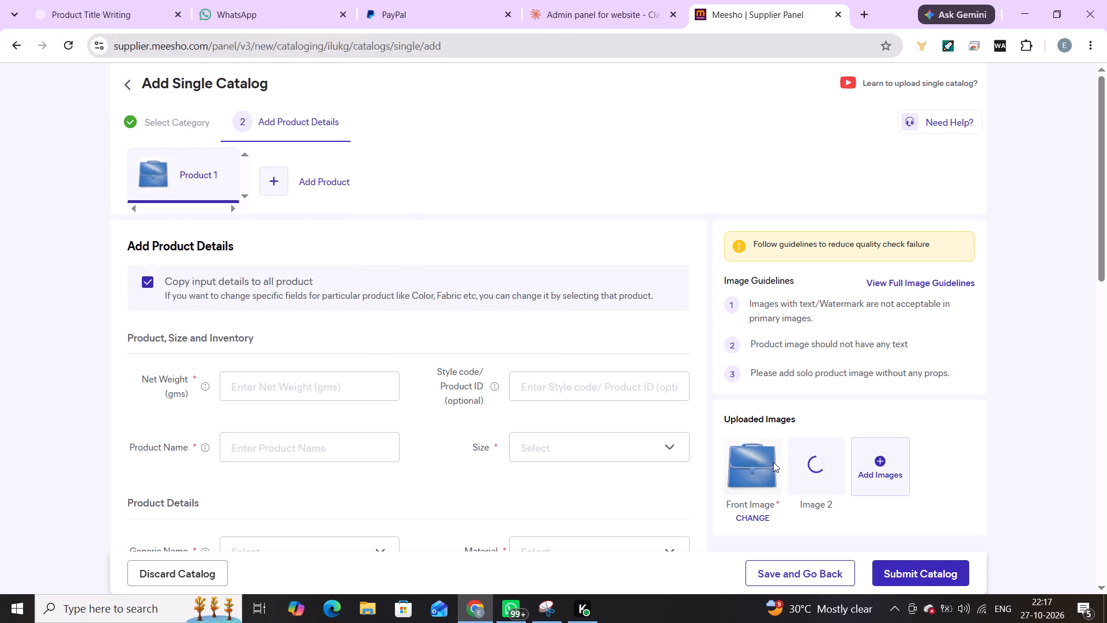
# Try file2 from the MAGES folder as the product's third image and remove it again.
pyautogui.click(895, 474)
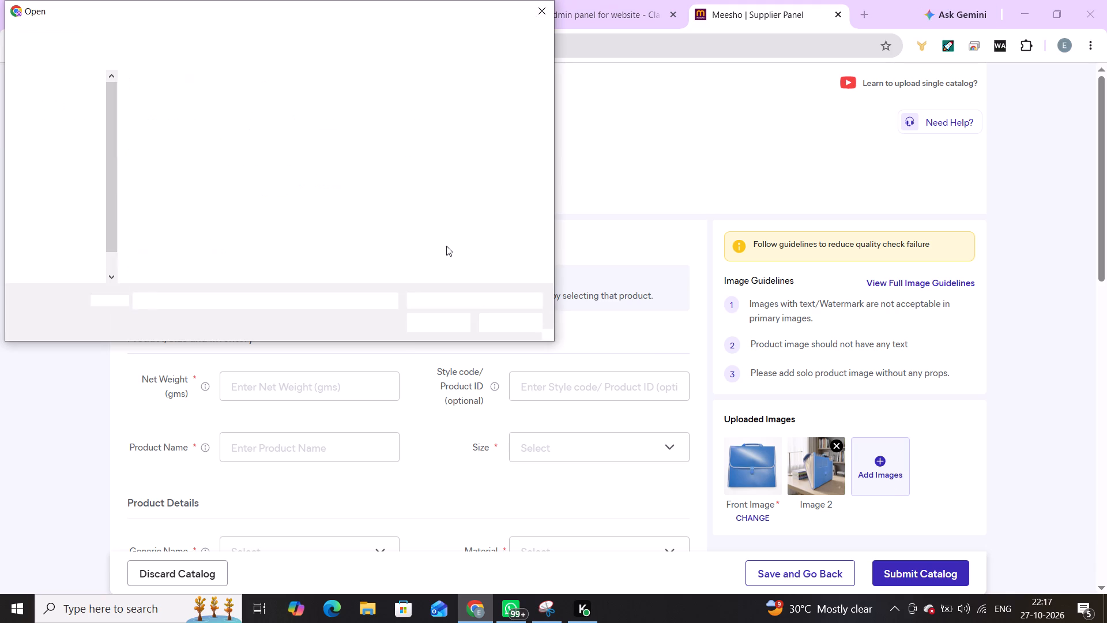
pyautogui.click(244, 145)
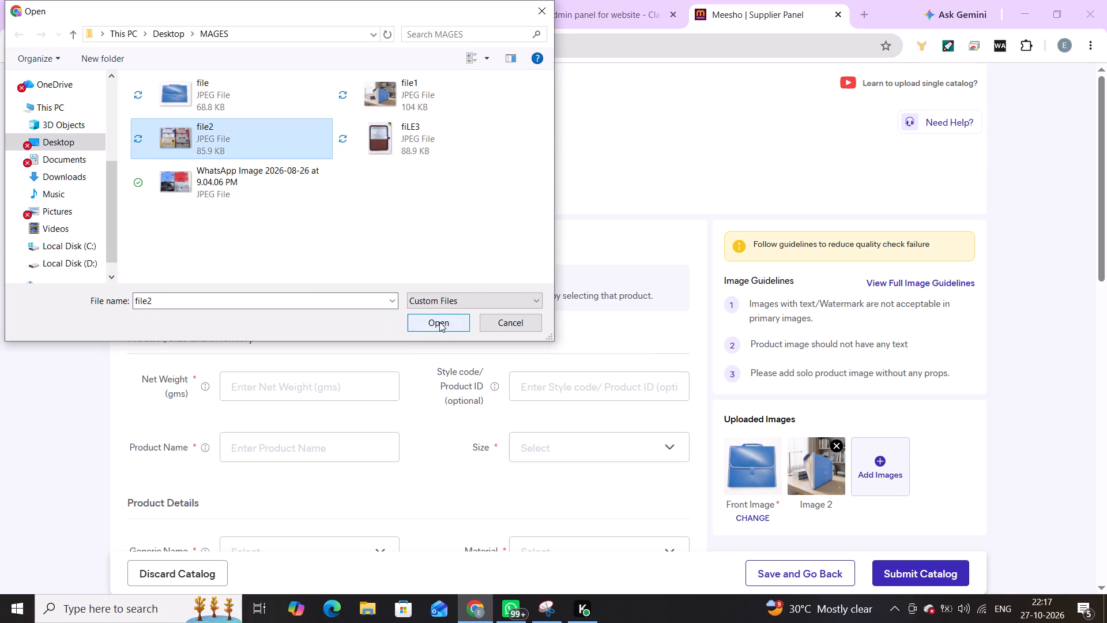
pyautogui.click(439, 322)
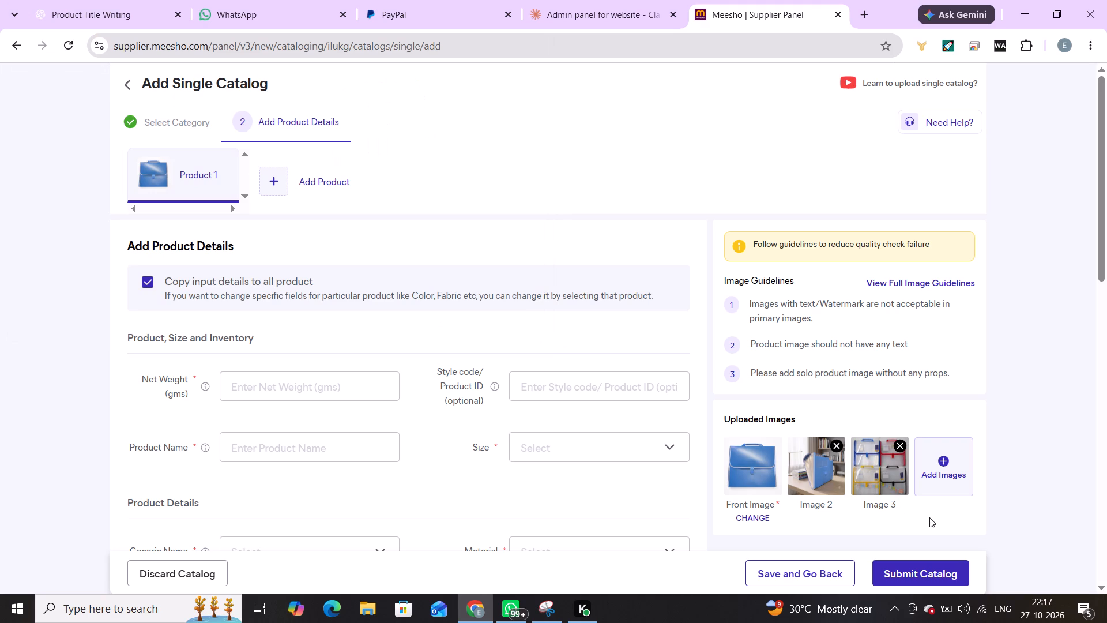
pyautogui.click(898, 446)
# Add the WhatsApp Image 2026-08-26 at 9.04.06 PM photo from the MAGES folder as the third product image.
pyautogui.click(879, 460)
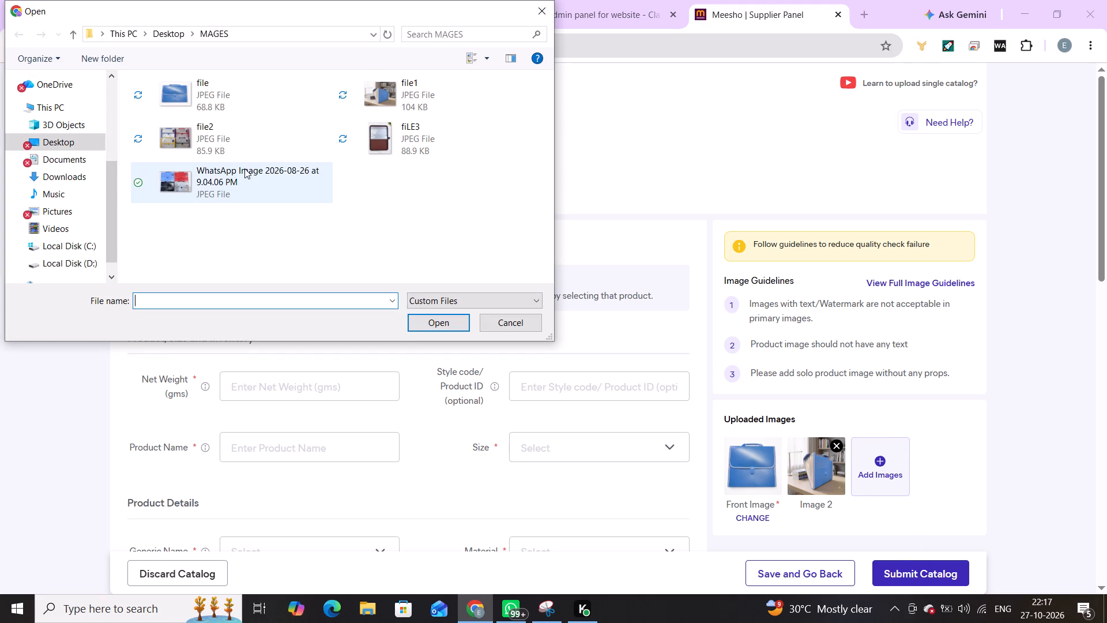
pyautogui.click(244, 168)
pyautogui.click(440, 324)
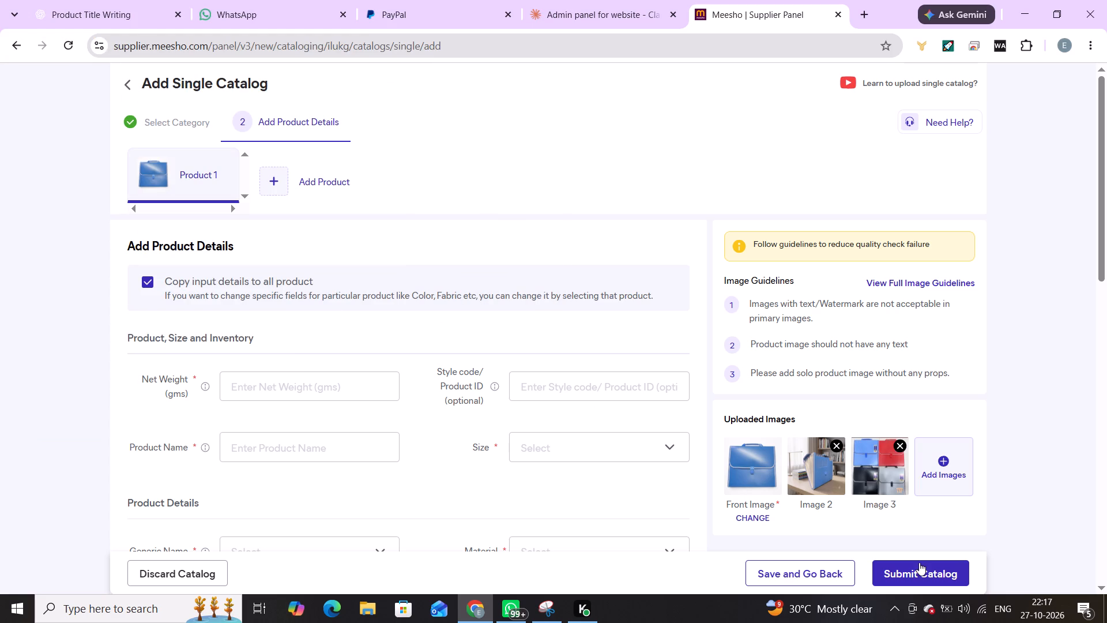
# Set the net weight to 40 gms and enter Button bag as the product name.
pyautogui.click(288, 379)
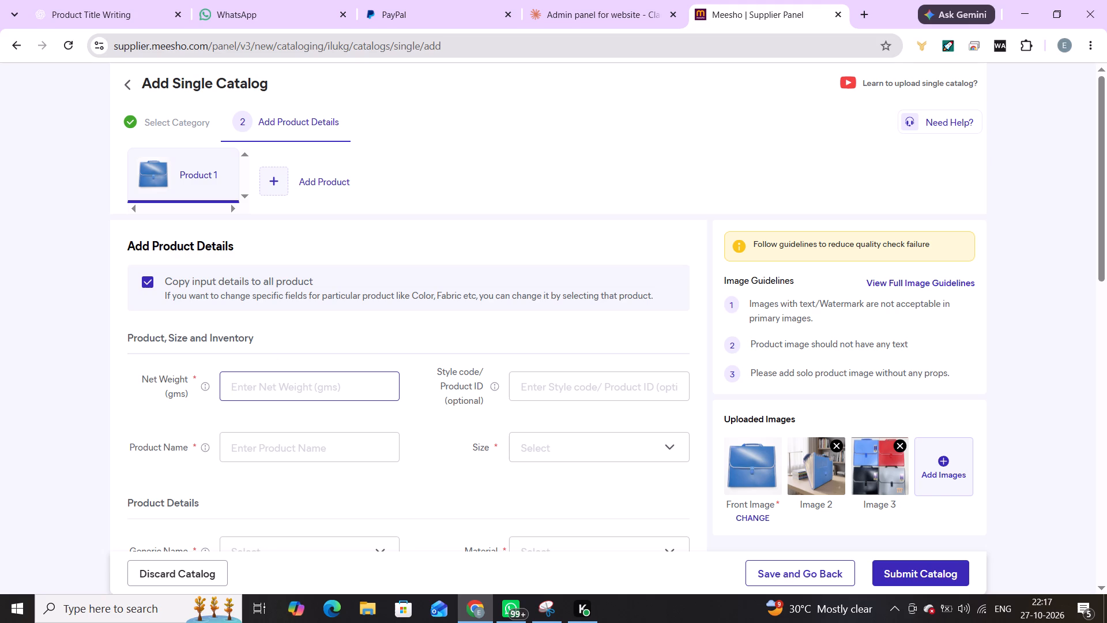
pyautogui.write('40')
pyautogui.press('q')
pyautogui.press('Tab')
pyautogui.press('Tab')
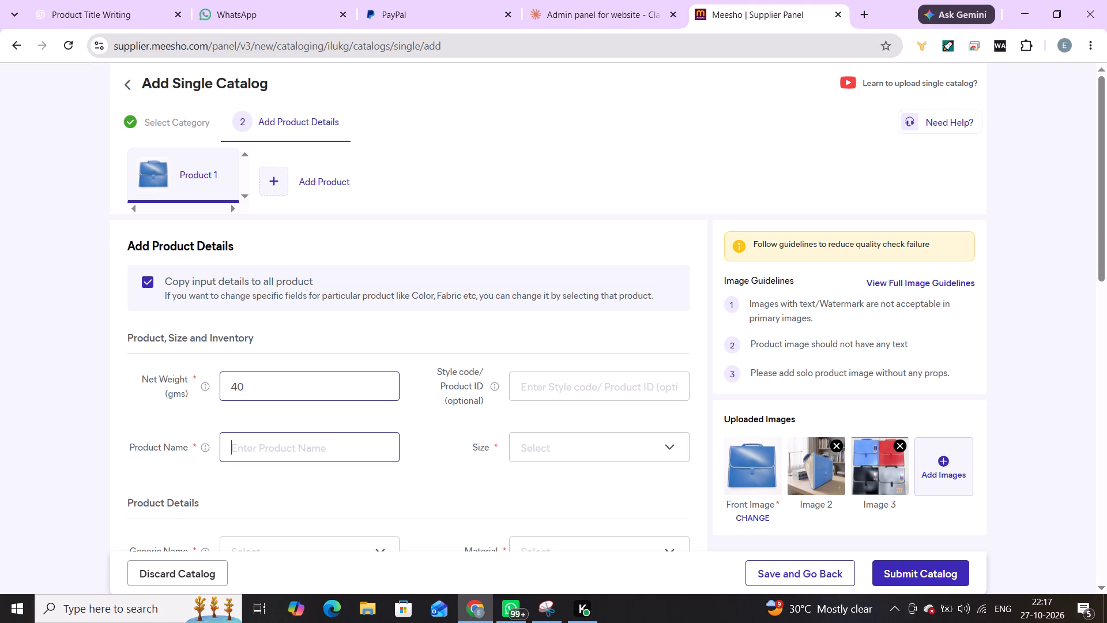
pyautogui.hotkey('ctrl', 'v')
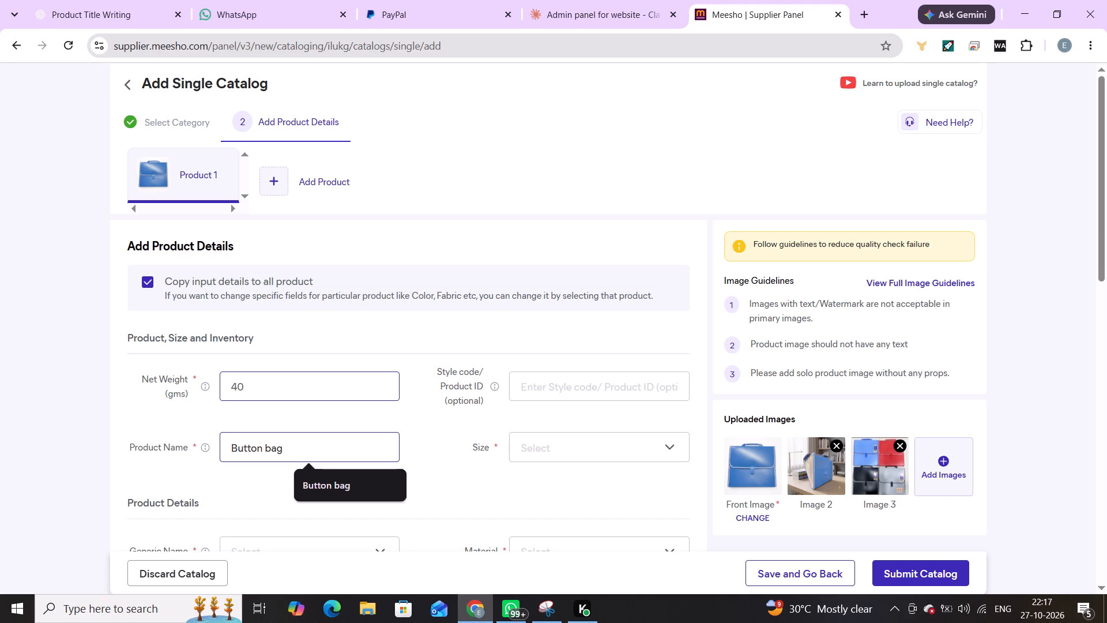
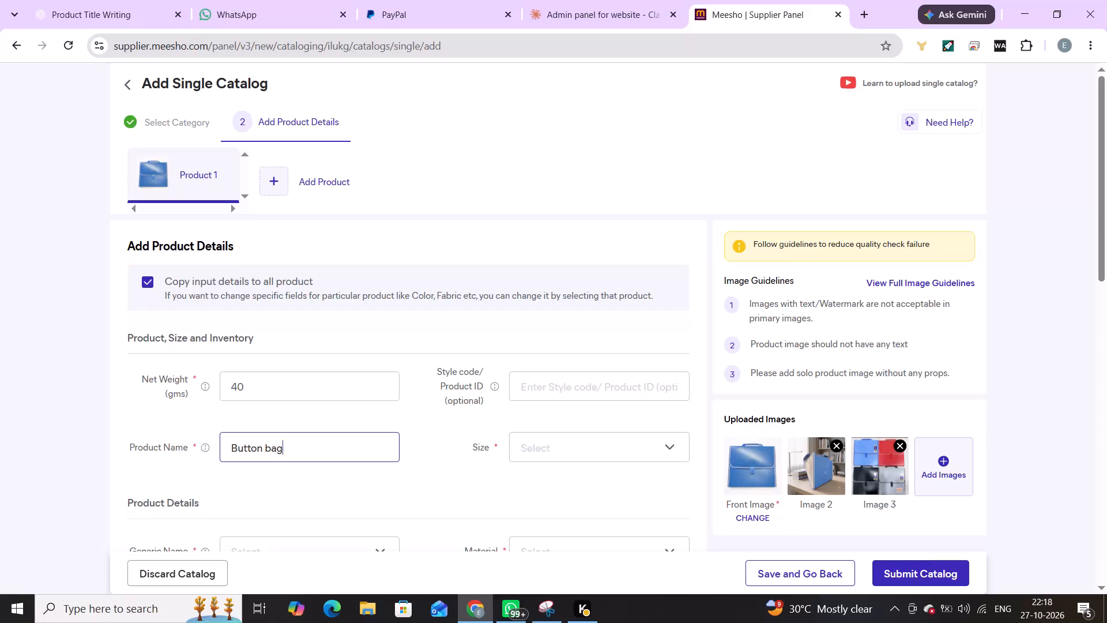
# Replace the product name with Piano bag in the product, size and inventory details.
pyautogui.hotkey('ctrl', 'a')
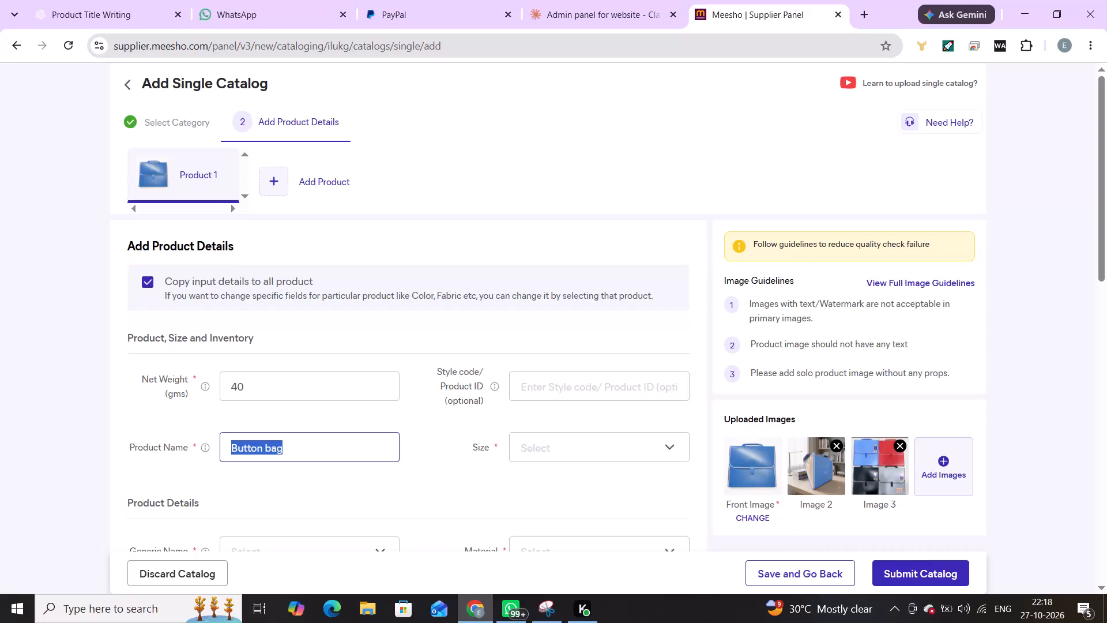
pyautogui.hotkey('ctrl', 'v')
pyautogui.press('Tab')
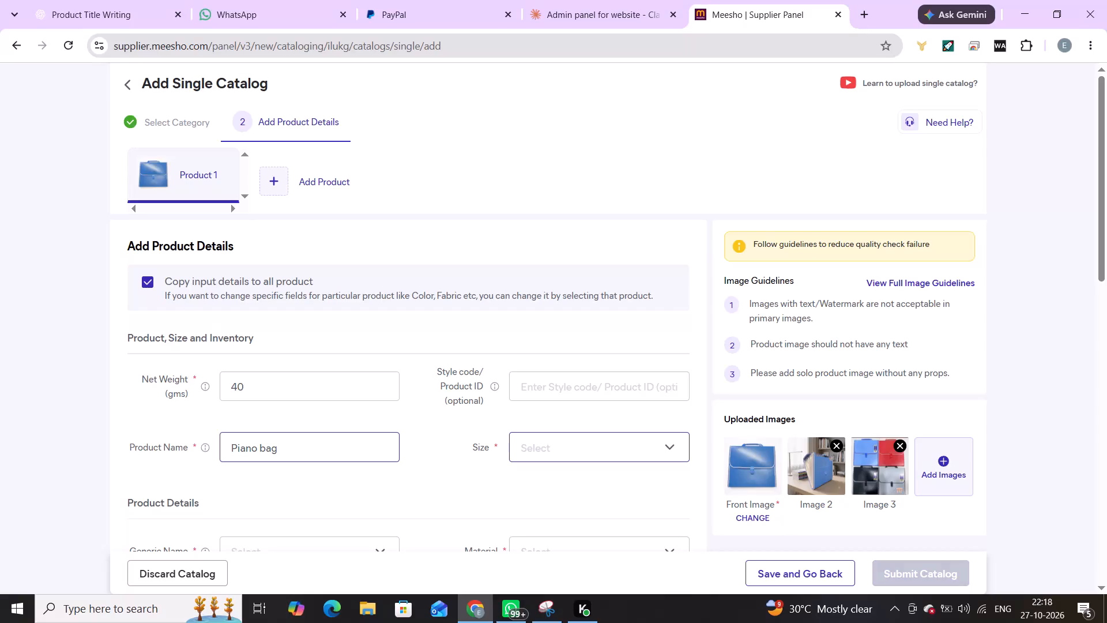
# Choose Free Size as the product's size and apply the selection.
pyautogui.click(549, 448)
pyautogui.click(532, 491)
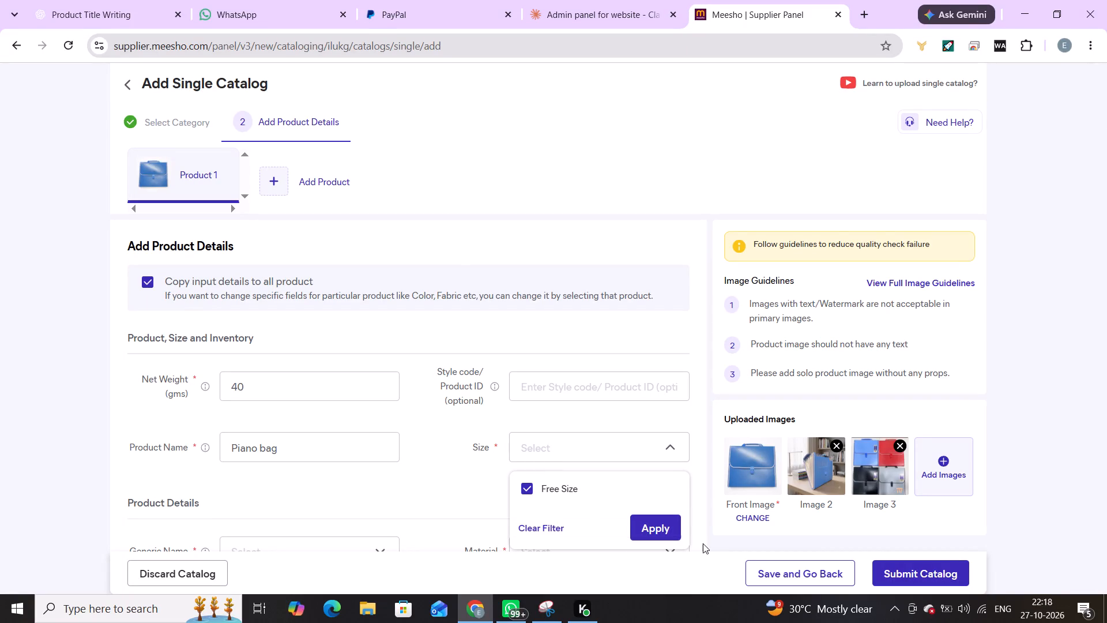
pyautogui.click(666, 531)
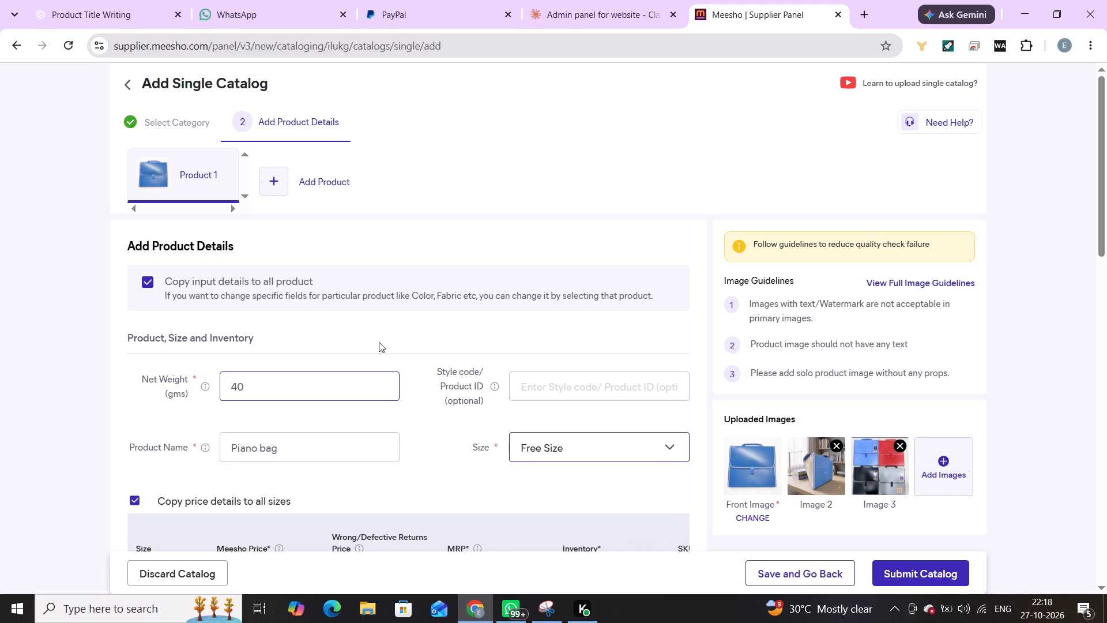
# Set the Meesho Price for the Free Size variant to 245.
pyautogui.moveTo(1106, 195); pyautogui.dragTo(1105, 295)
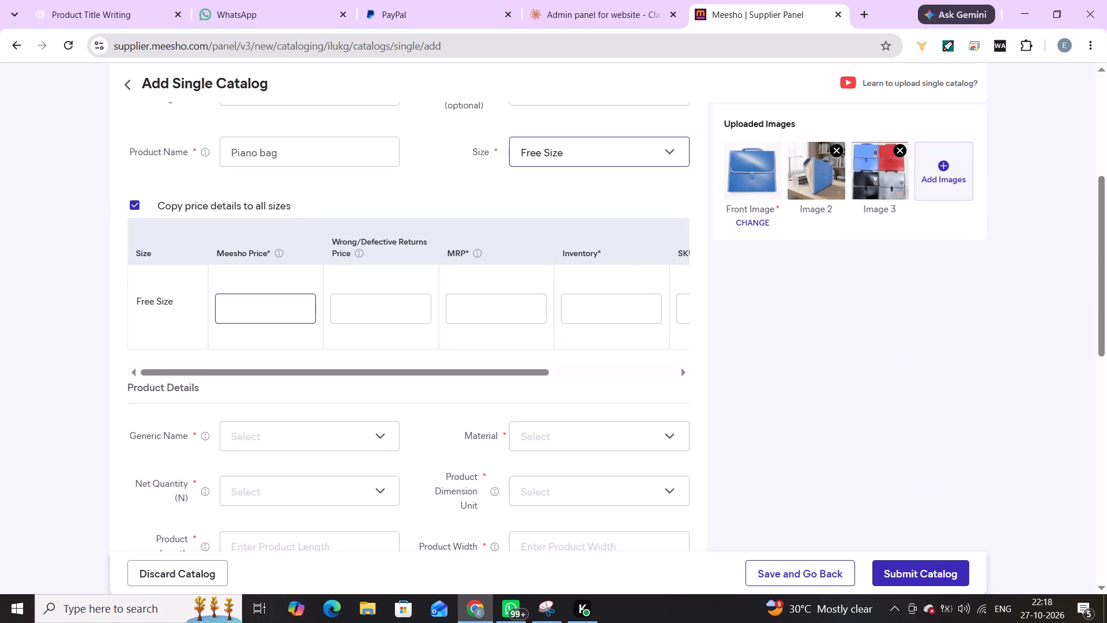
pyautogui.click(254, 317)
pyautogui.write('234')
pyautogui.press('Insert')
pyautogui.press('BackSpace')
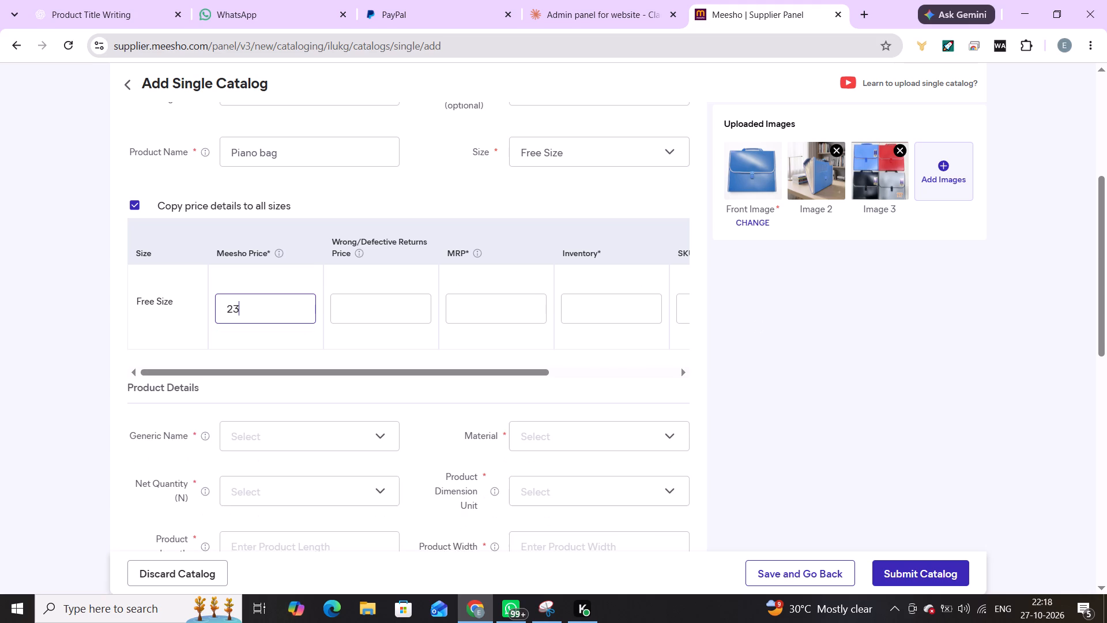
pyautogui.press('BackSpace')
pyautogui.write('45')
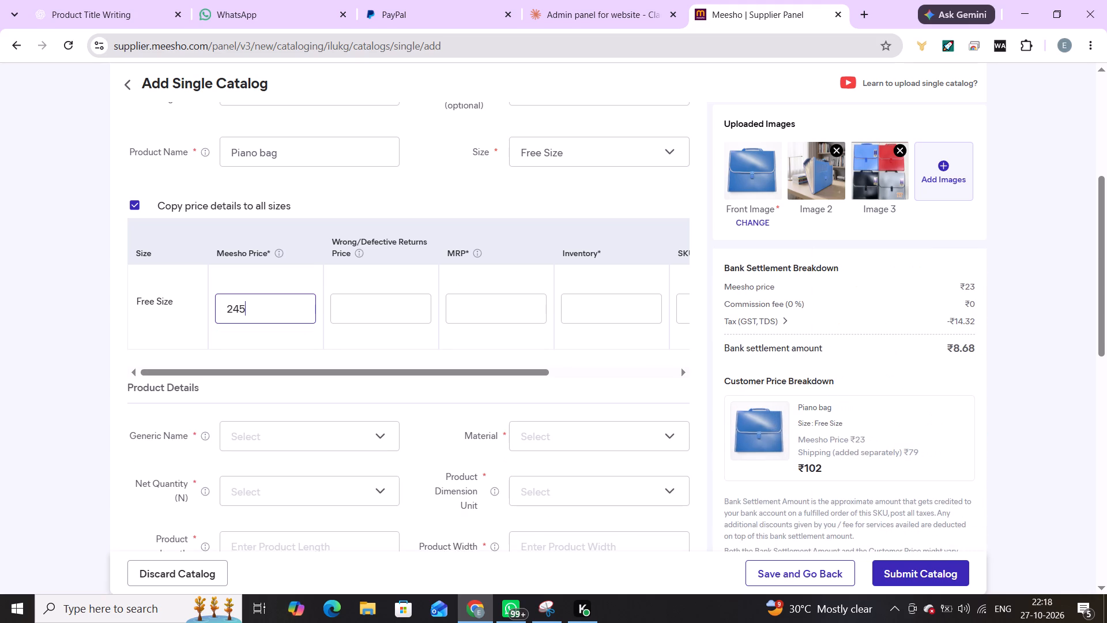
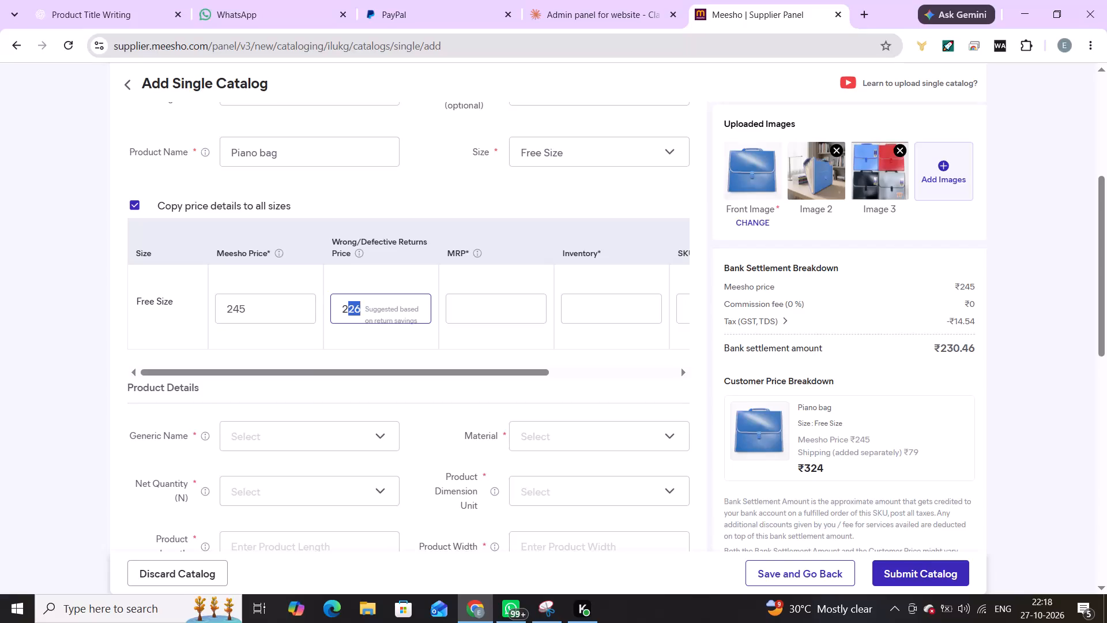
# Complete the Free Size row with a Wrong/Defective Returns Price of 235, an MRP of 290 and an inventory of 101.
pyautogui.write('35')
pyautogui.press('Tab')
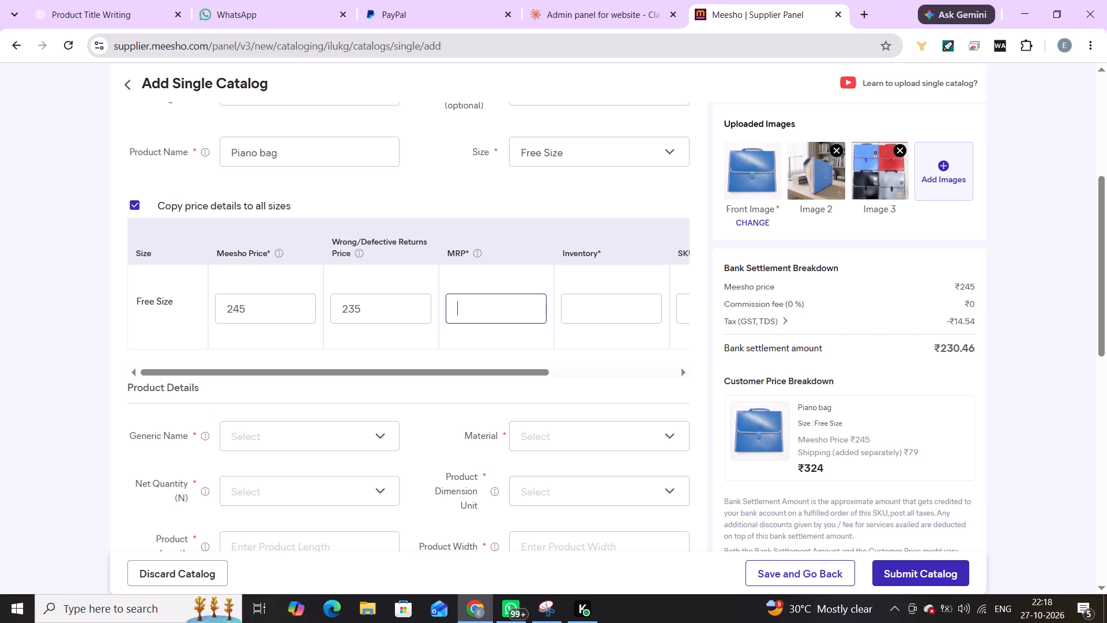
pyautogui.press('3')
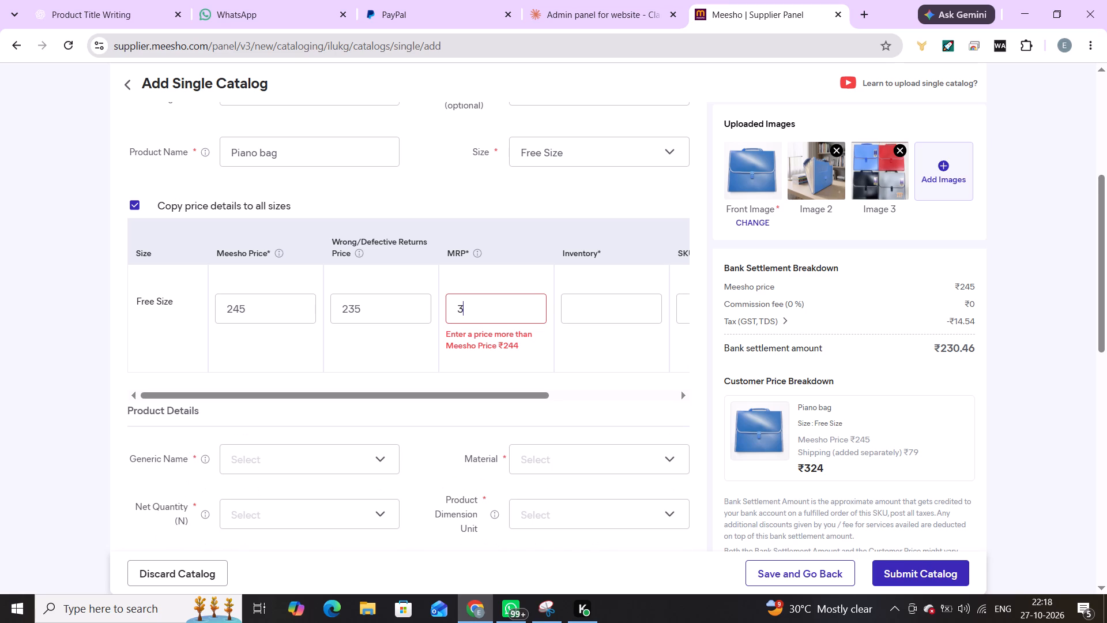
pyautogui.press('BackSpace')
pyautogui.write('290')
pyautogui.press('Tab')
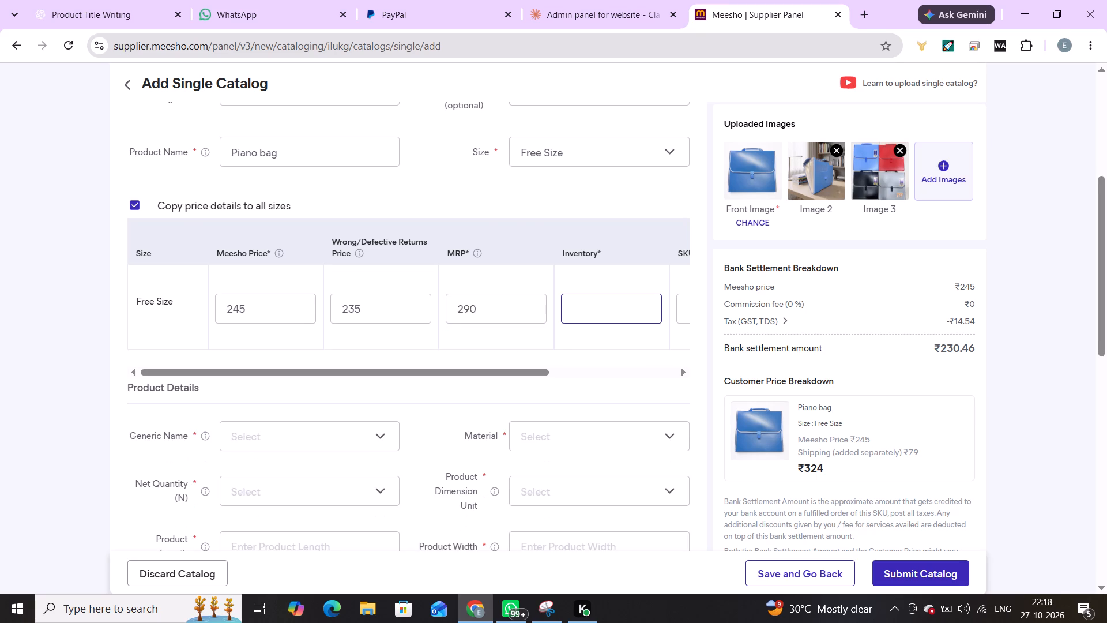
pyautogui.write('101')
# In the product details, choose Office Supplies as generic name, Plastic as material and 1 as net quantity.
pyautogui.click(317, 434)
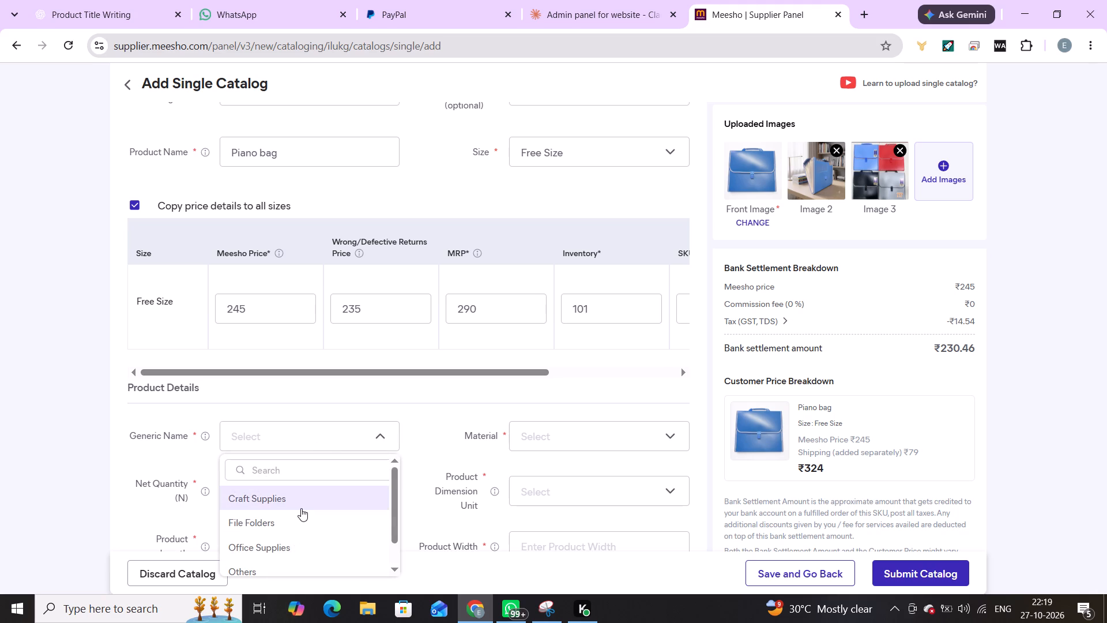
pyautogui.click(270, 547)
pyautogui.click(593, 431)
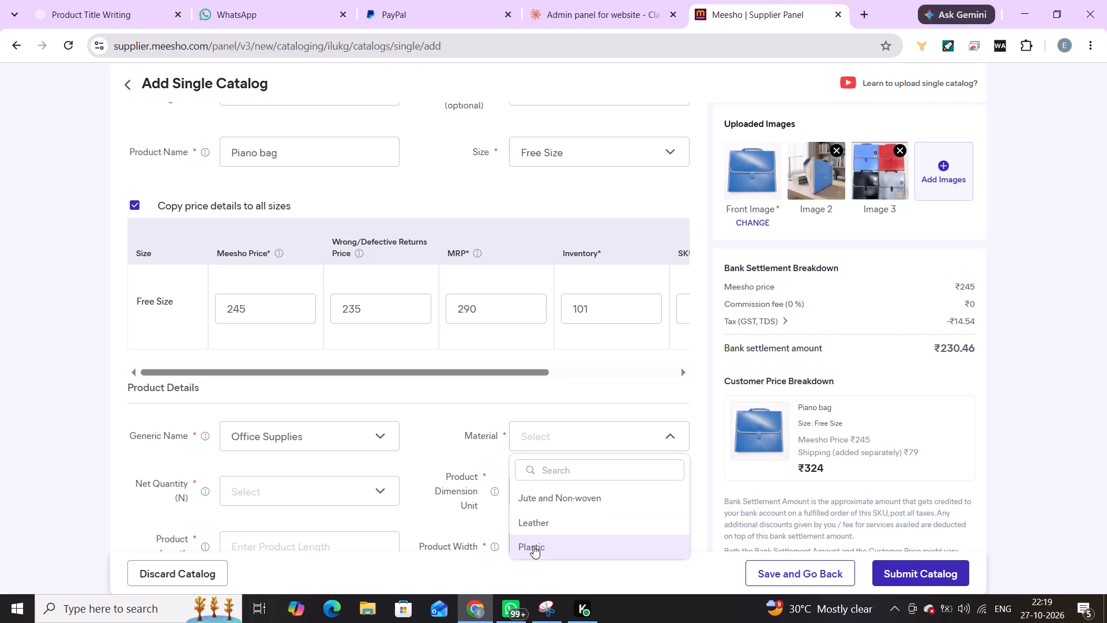
pyautogui.click(533, 549)
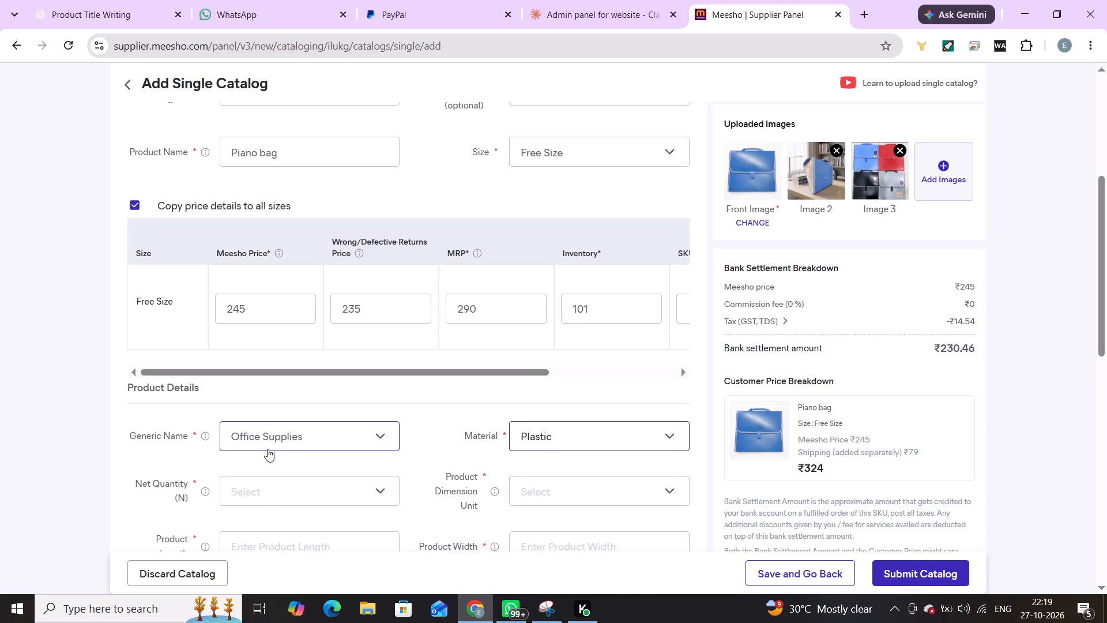
pyautogui.click(268, 495)
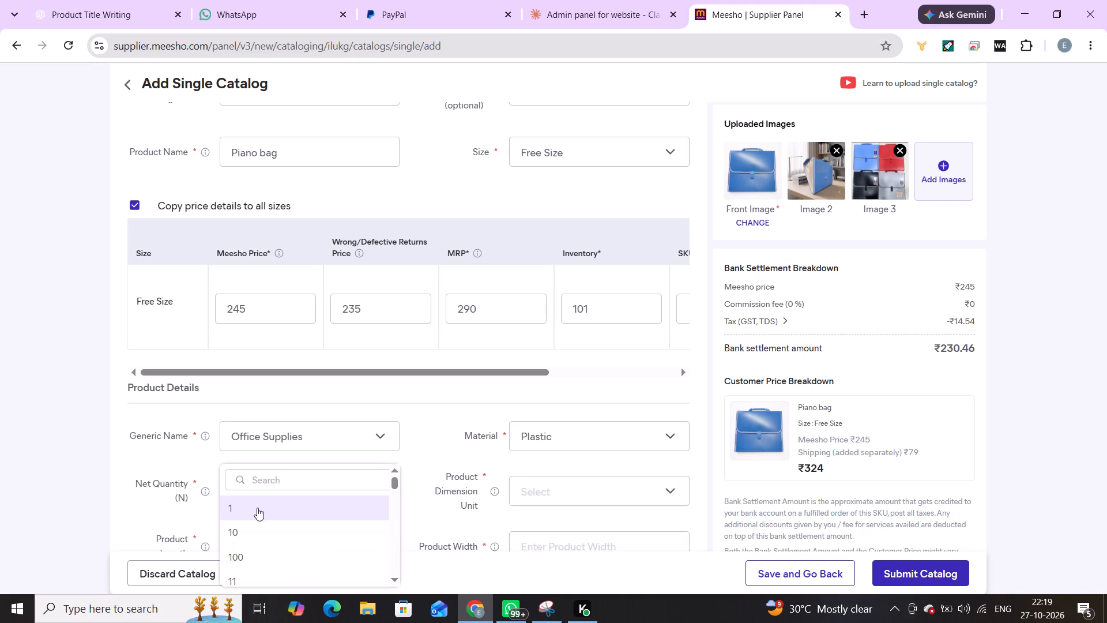
pyautogui.click(257, 508)
# Set the product dimensions in cm, with a length of 40 and a width of 30.
pyautogui.click(569, 489)
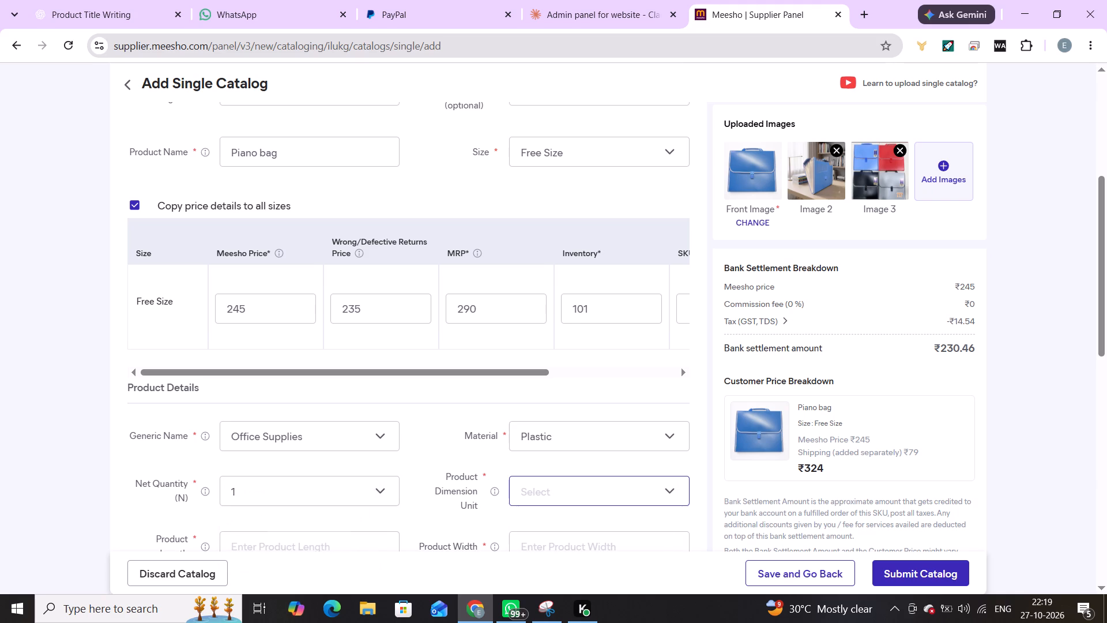
pyautogui.click(543, 517)
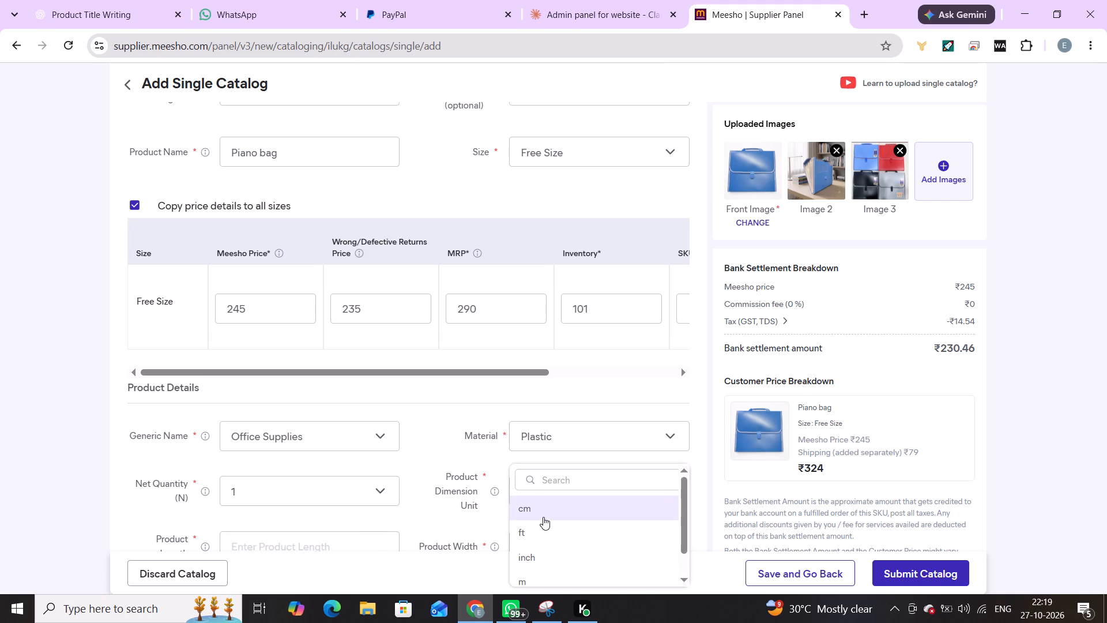
pyautogui.scroll(-2, 347, 517)
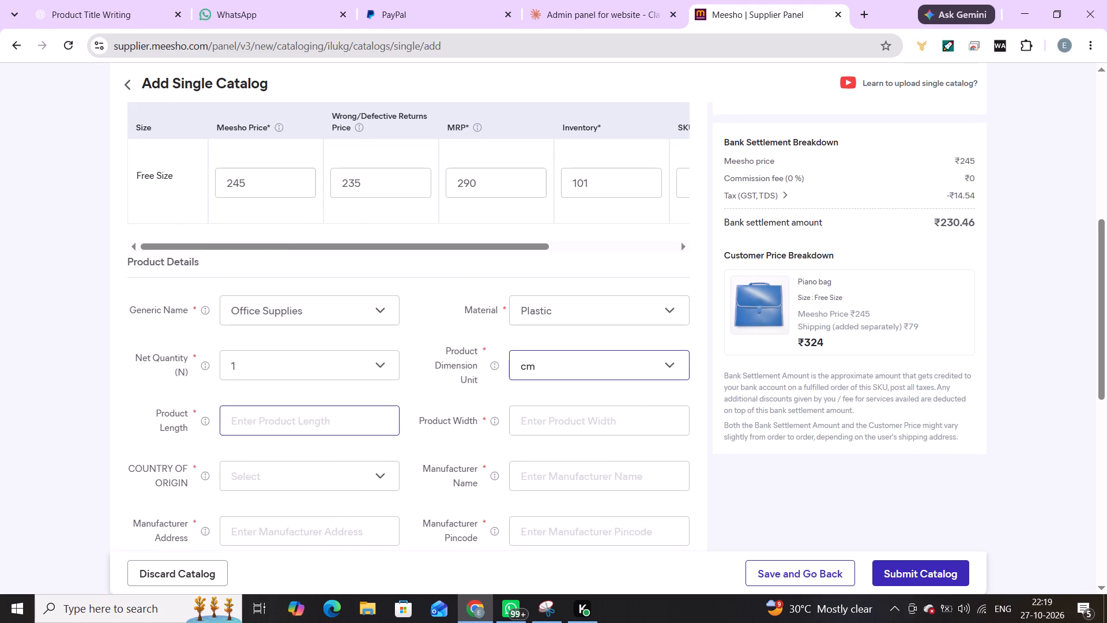
pyautogui.click(302, 419)
pyautogui.click(336, 461)
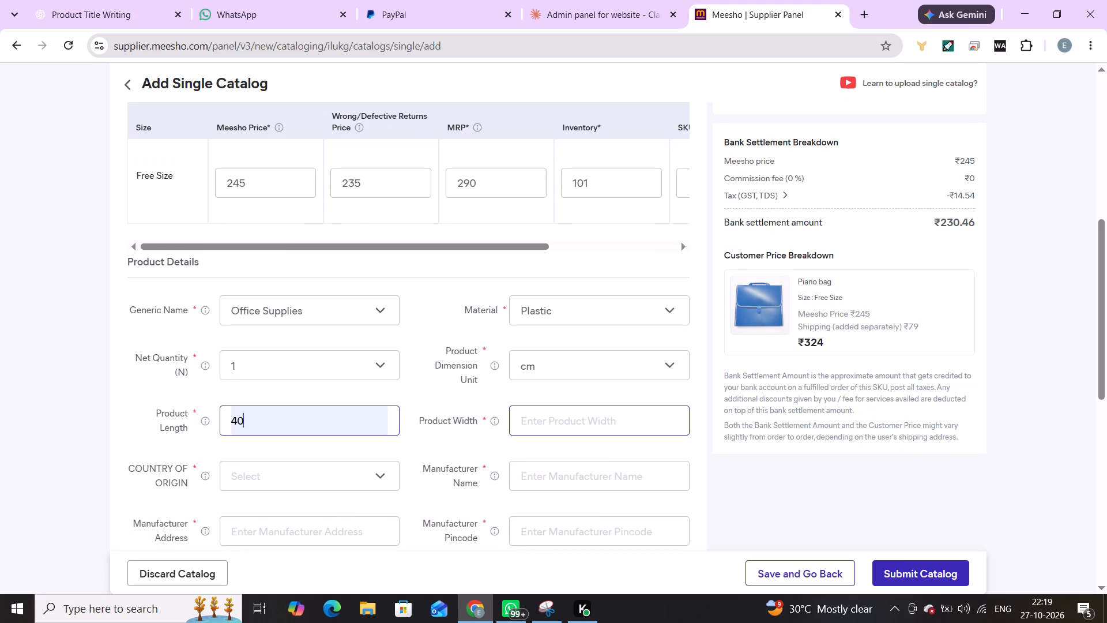
pyautogui.click(597, 426)
pyautogui.click(600, 449)
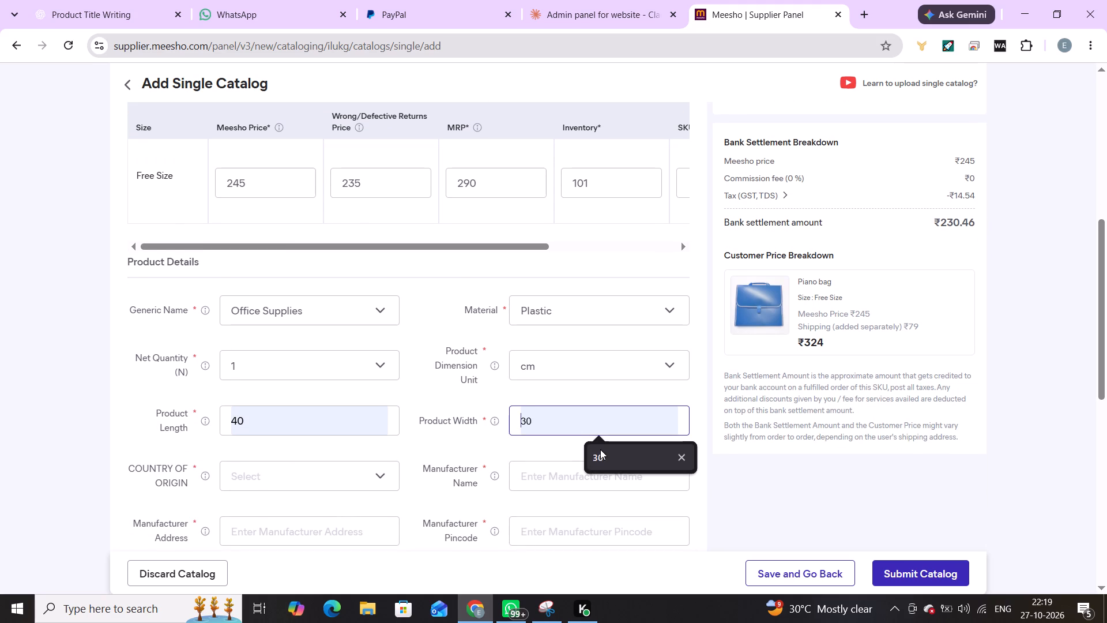
# Set the country of origin to India and enter the manufacturer's name as APS File, with its address and pincode.
pyautogui.click(327, 472)
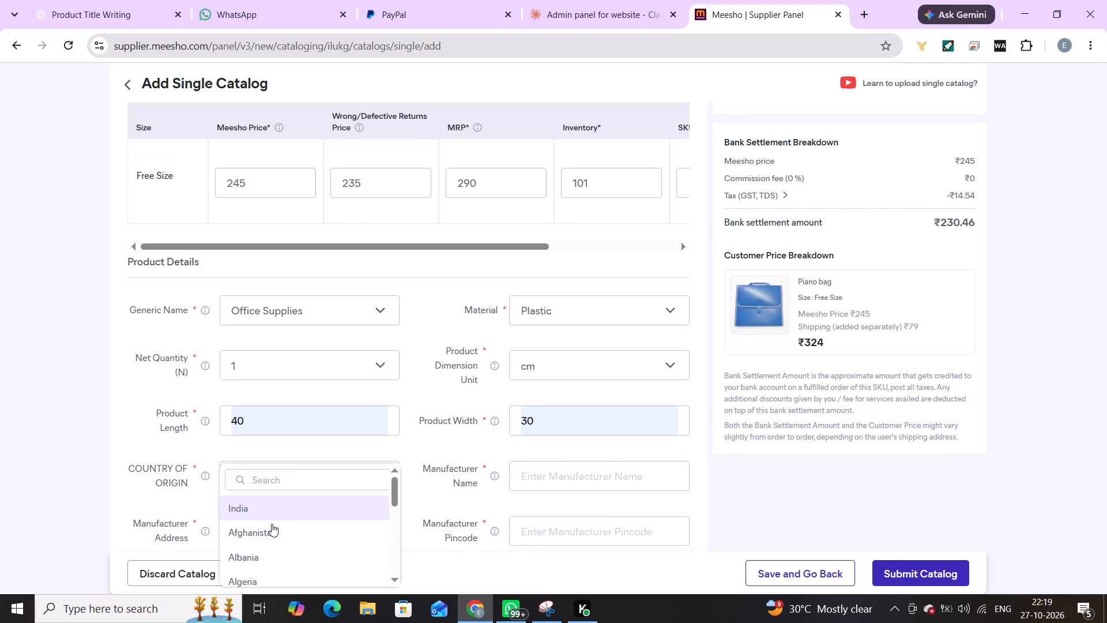
pyautogui.click(276, 508)
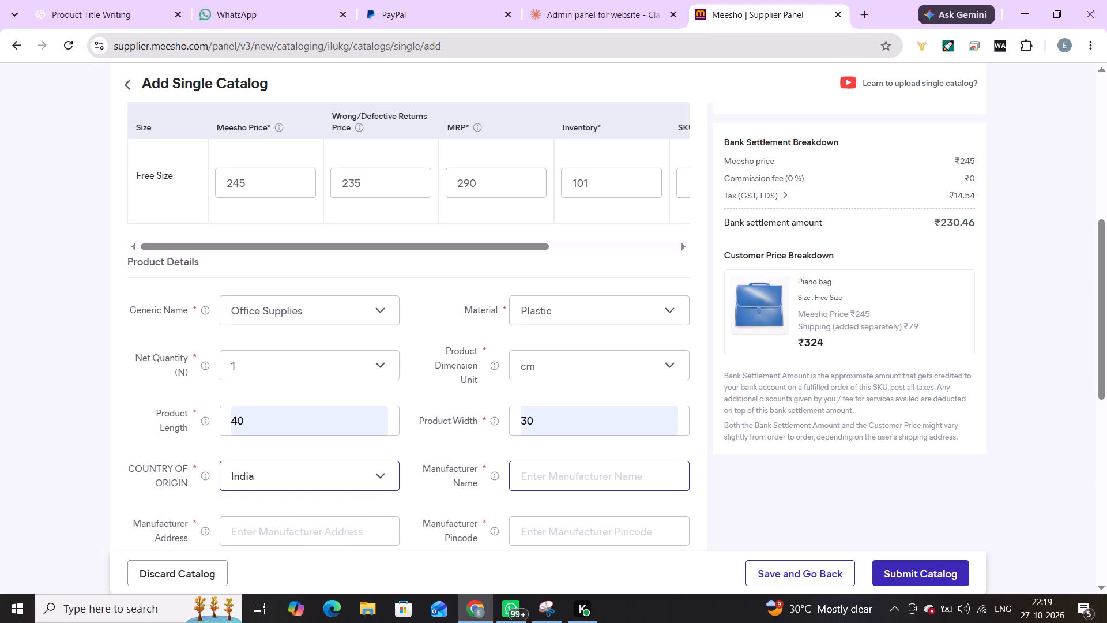
pyautogui.click(604, 478)
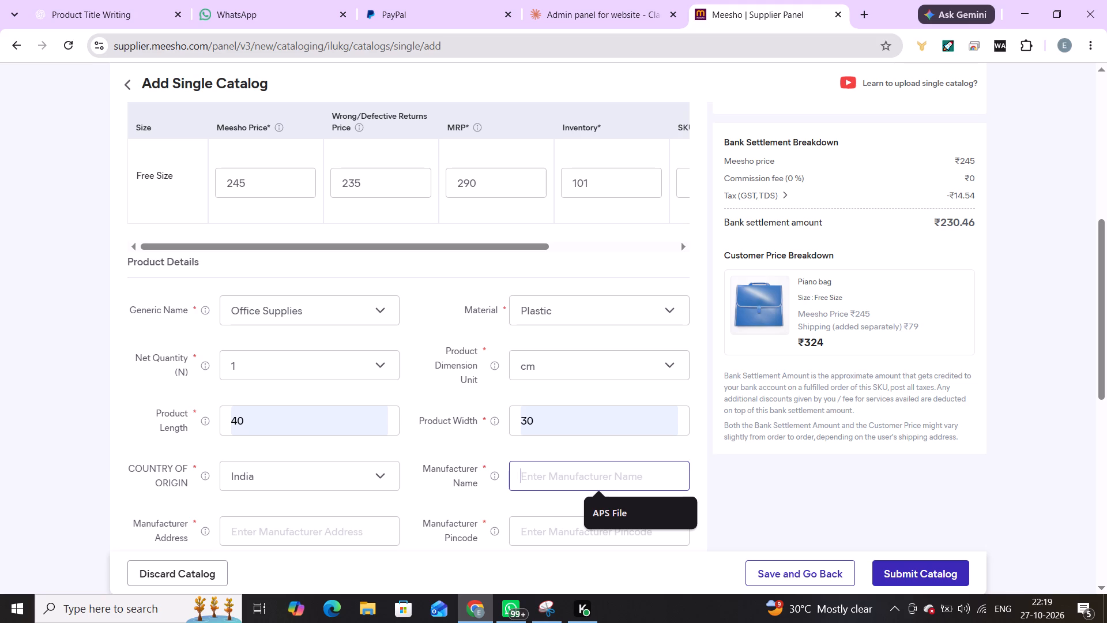
pyautogui.click(619, 509)
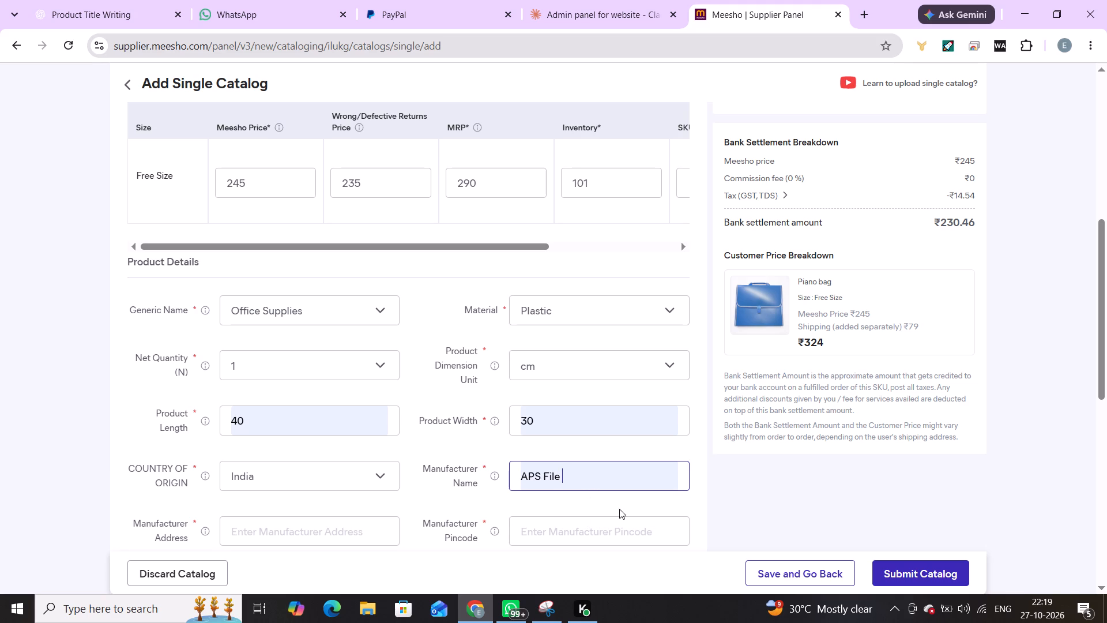
pyautogui.click(338, 539)
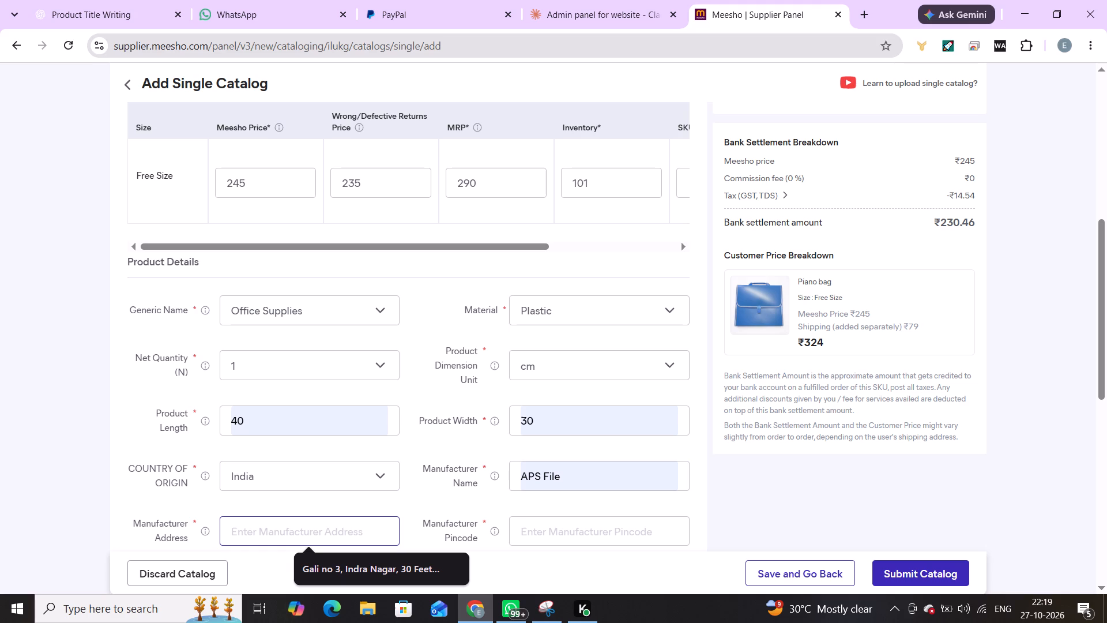
pyautogui.click(351, 561)
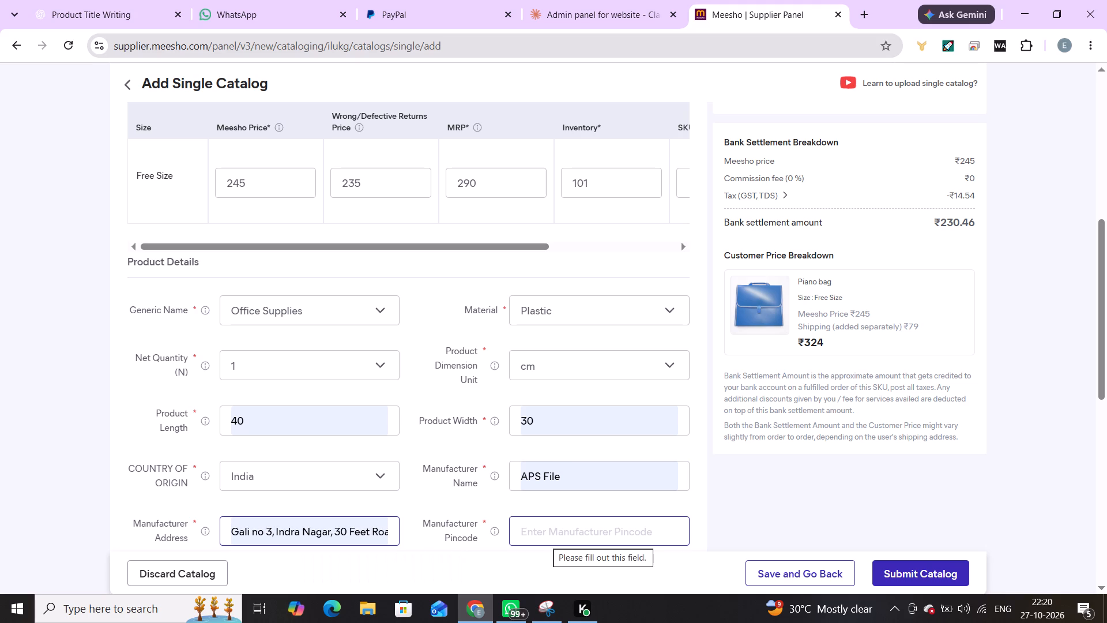
pyautogui.click(546, 538)
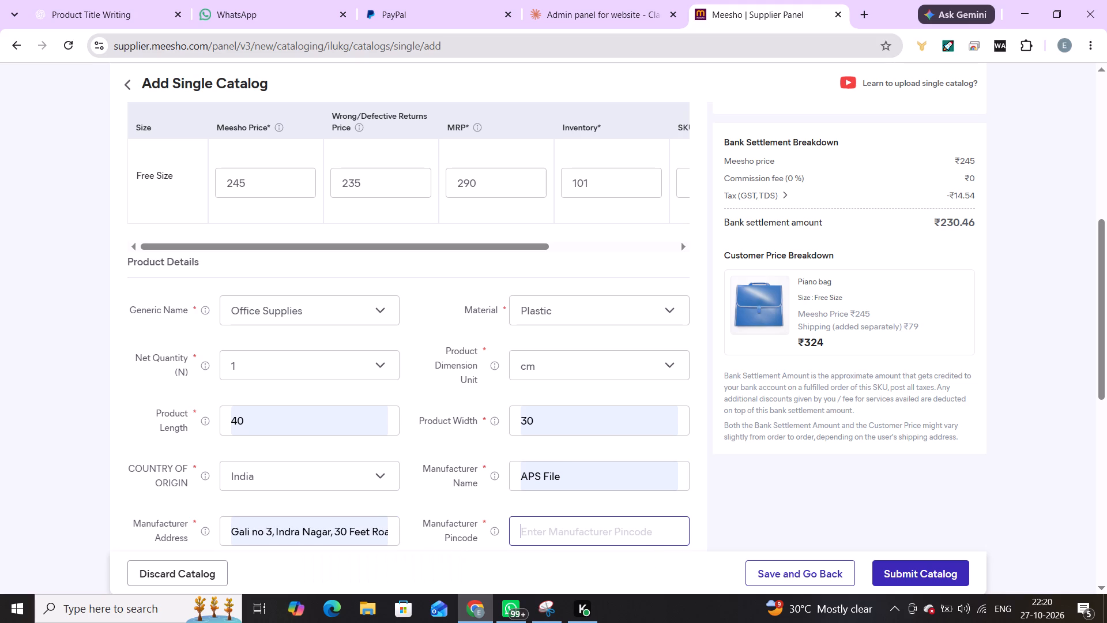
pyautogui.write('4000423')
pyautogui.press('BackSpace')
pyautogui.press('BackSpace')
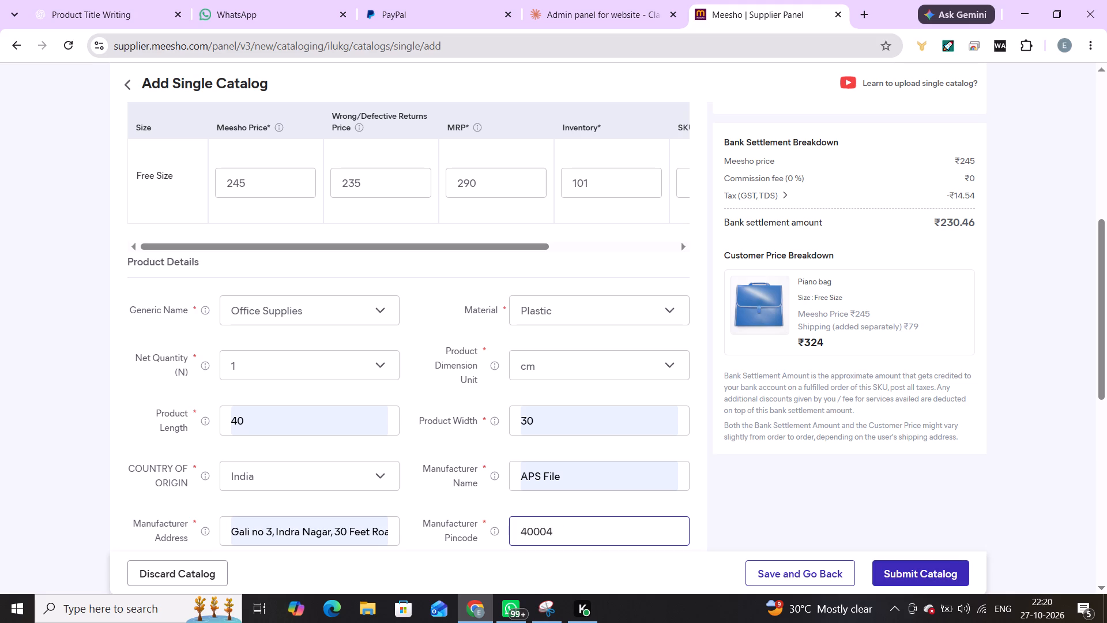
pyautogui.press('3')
# Fill in the packer details for the Piano bag.
pyautogui.scroll(-2, 522, 526)
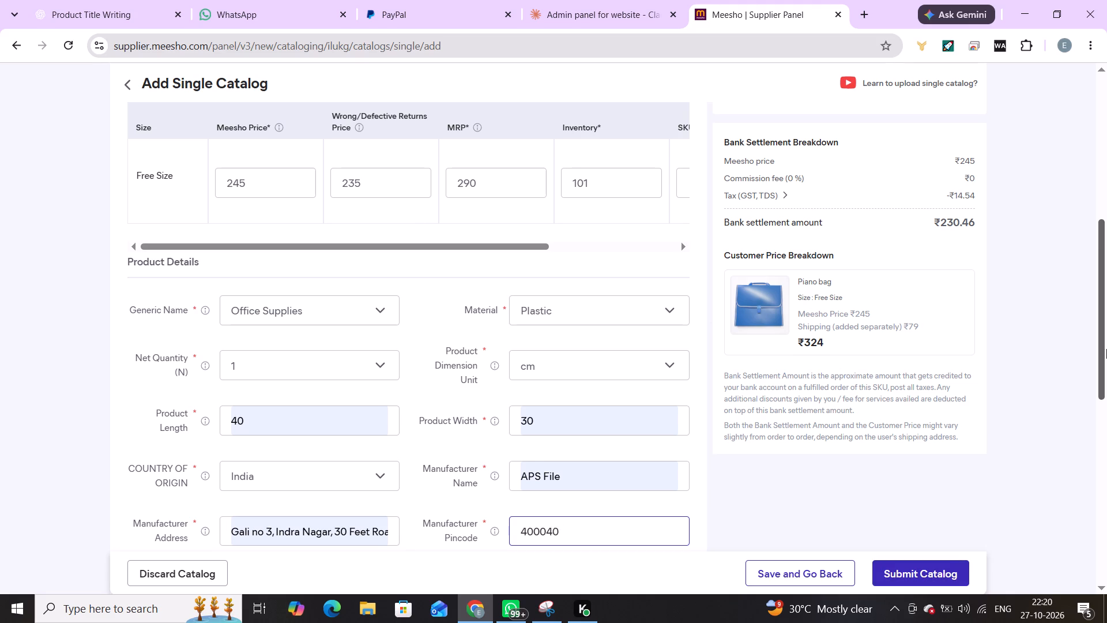
pyautogui.moveTo(1106, 349); pyautogui.dragTo(1106, 425)
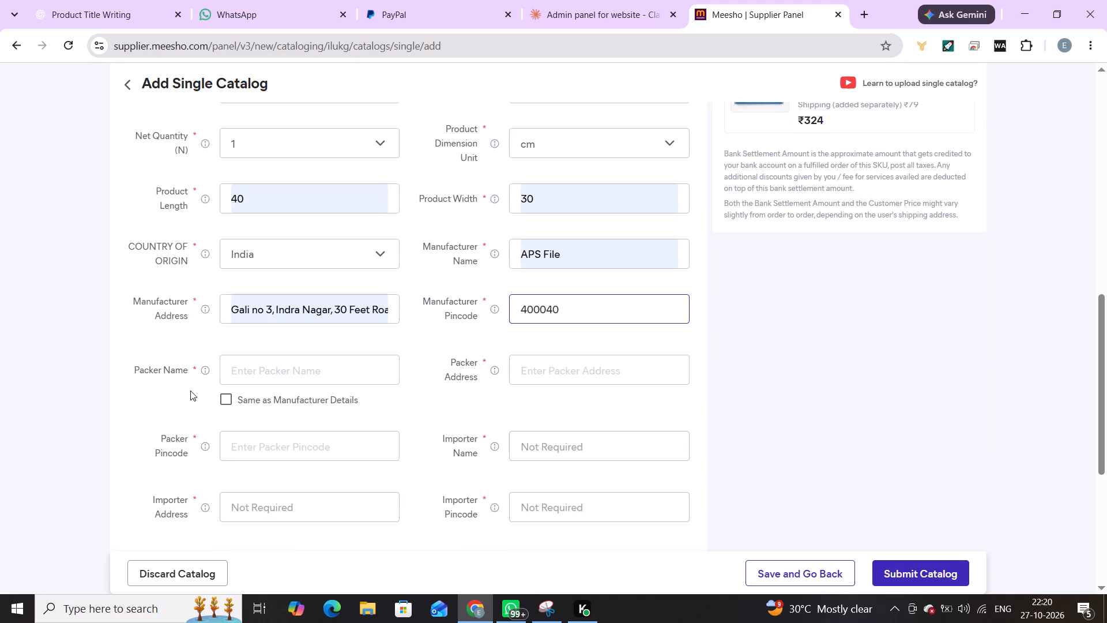
# Set the packer details to be the same as the manufacturer details.
pyautogui.click(224, 402)
pyautogui.scroll(-3, 524, 430)
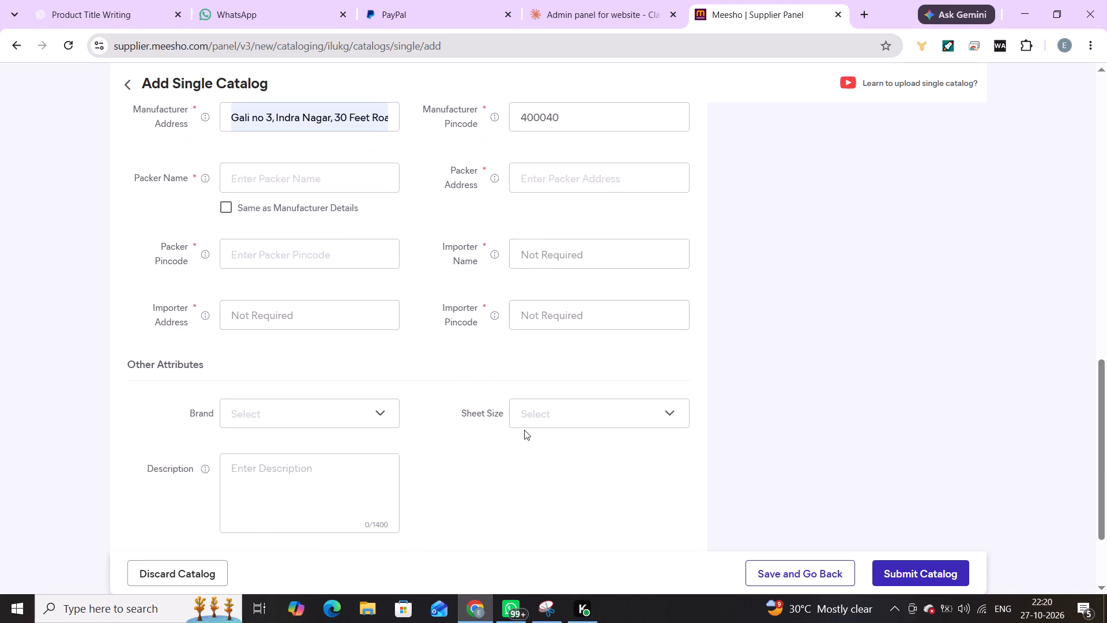
pyautogui.click(224, 207)
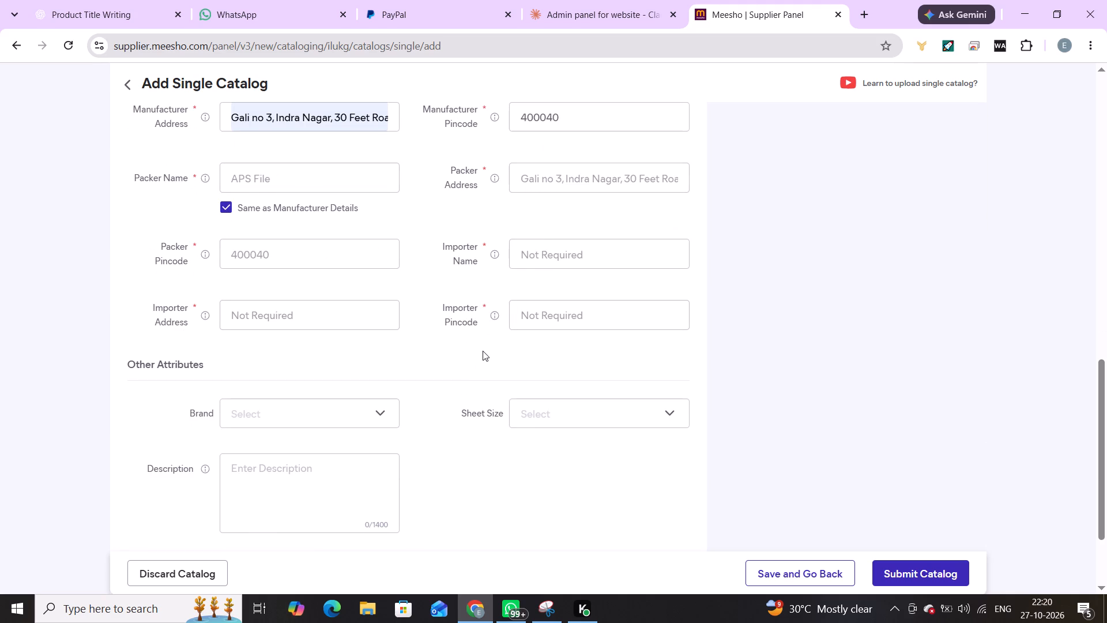
# Under Other Attributes, choose B4 as the sheet size.
pyautogui.scroll(-3, 483, 351)
pyautogui.click(544, 301)
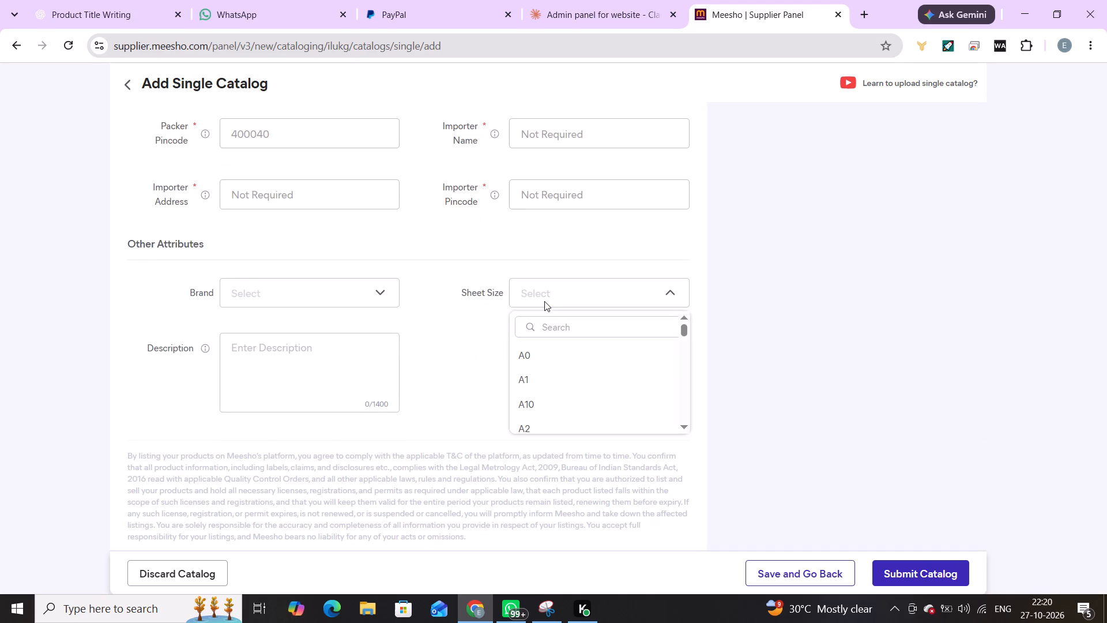
pyautogui.scroll(-1, 530, 359)
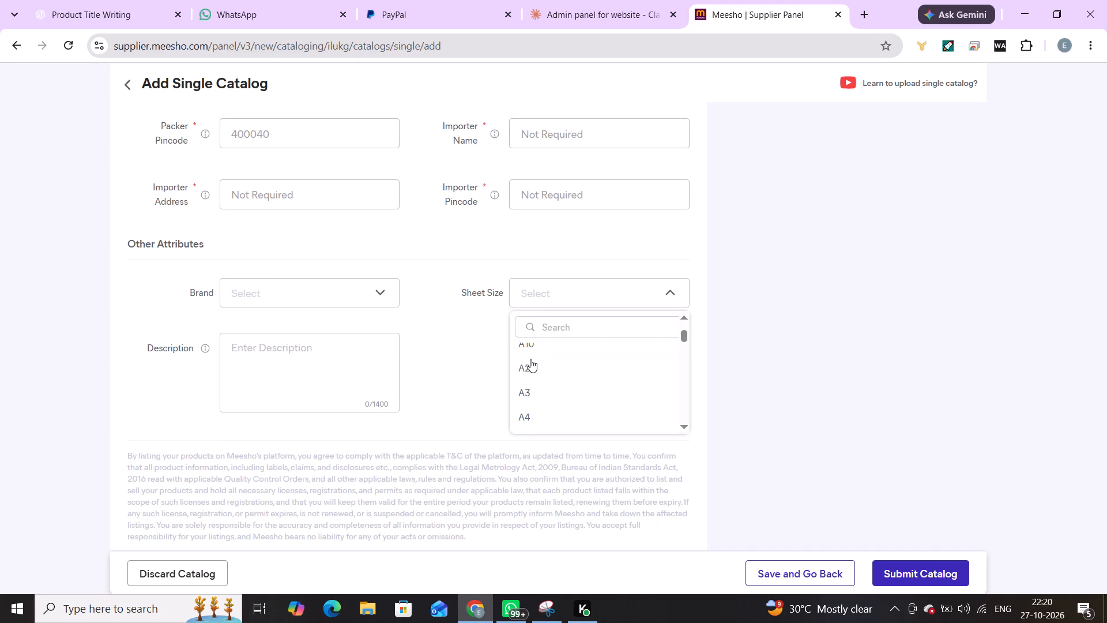
pyautogui.scroll(-2, 530, 359)
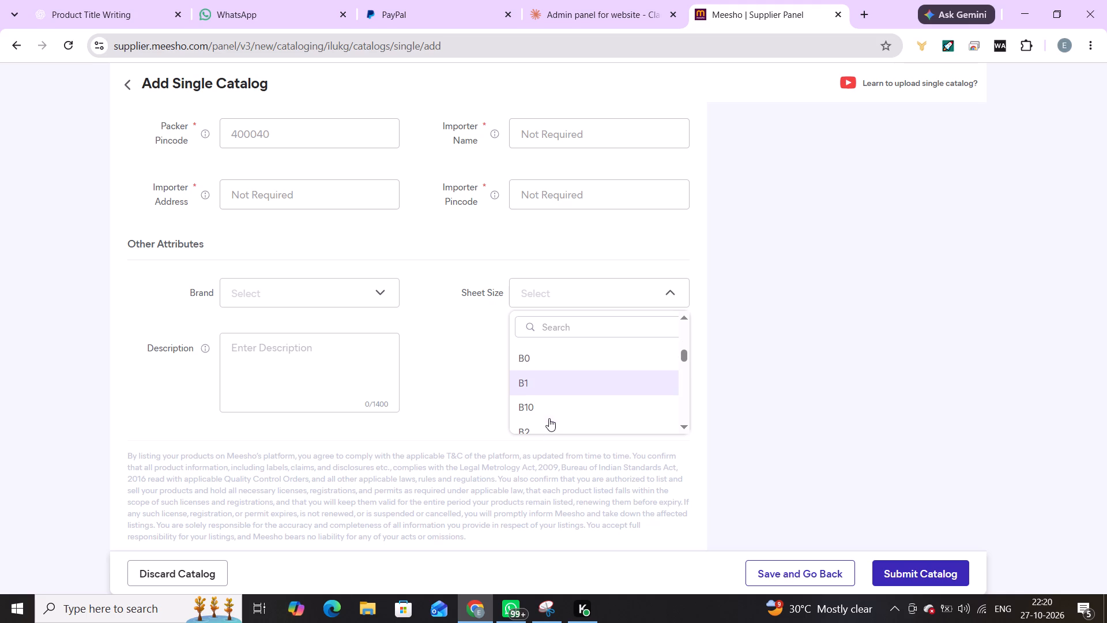
pyautogui.scroll(-2, 549, 415)
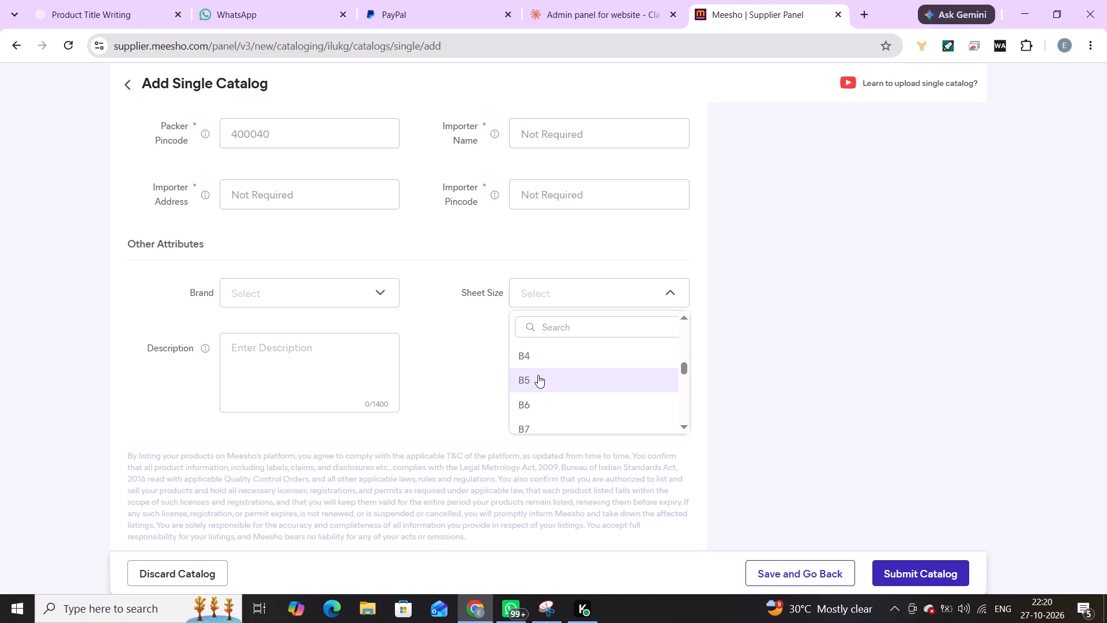
pyautogui.click(538, 365)
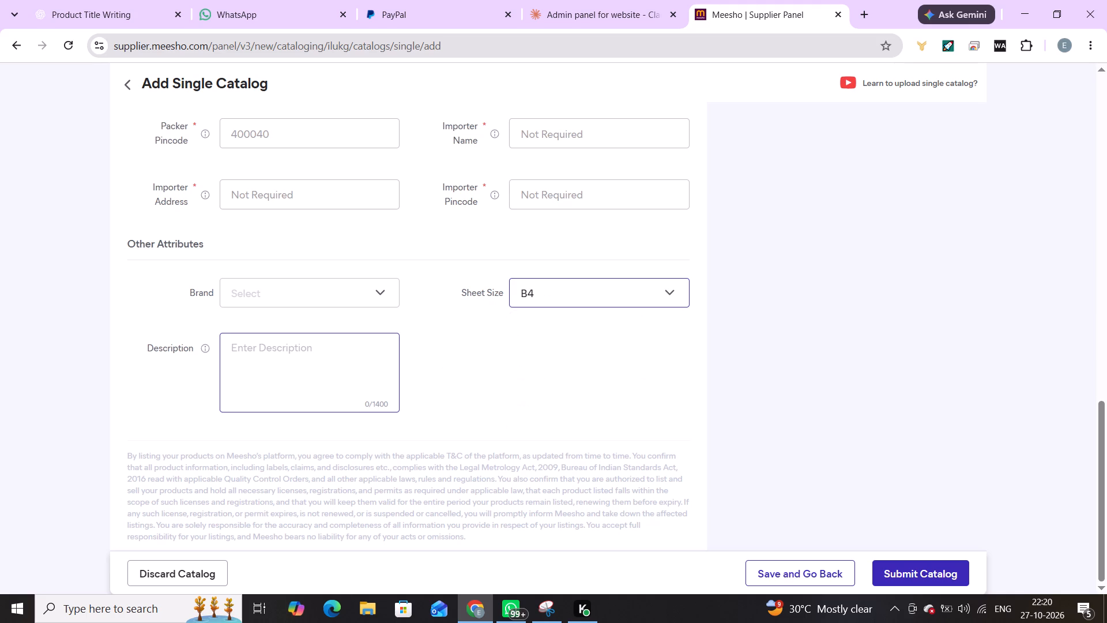
# Begin the product description under Other Attributes.
pyautogui.click(310, 392)
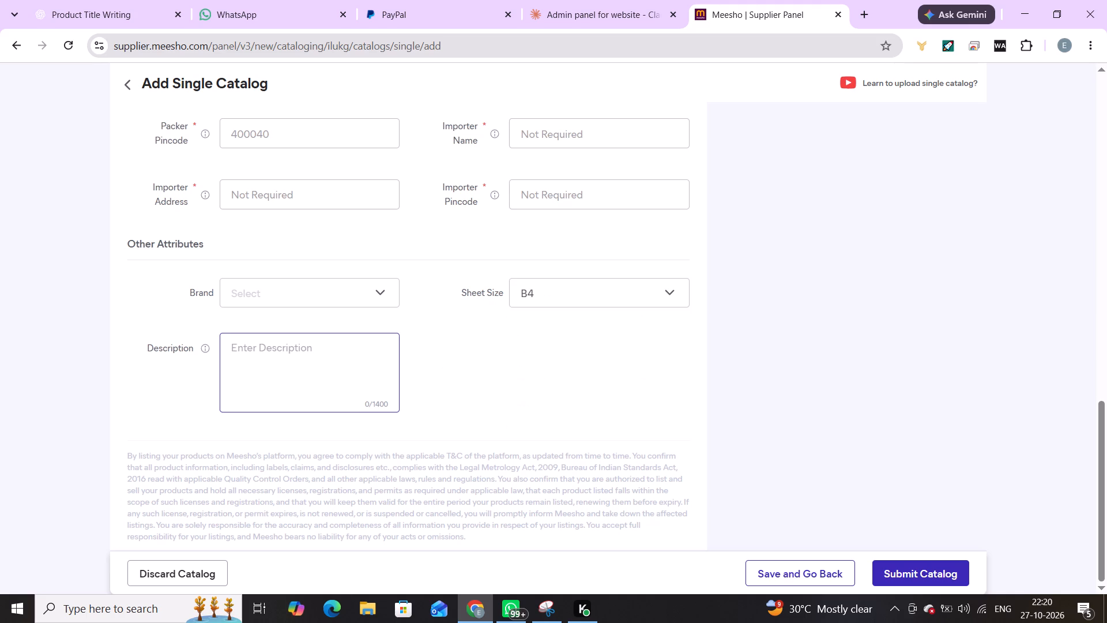
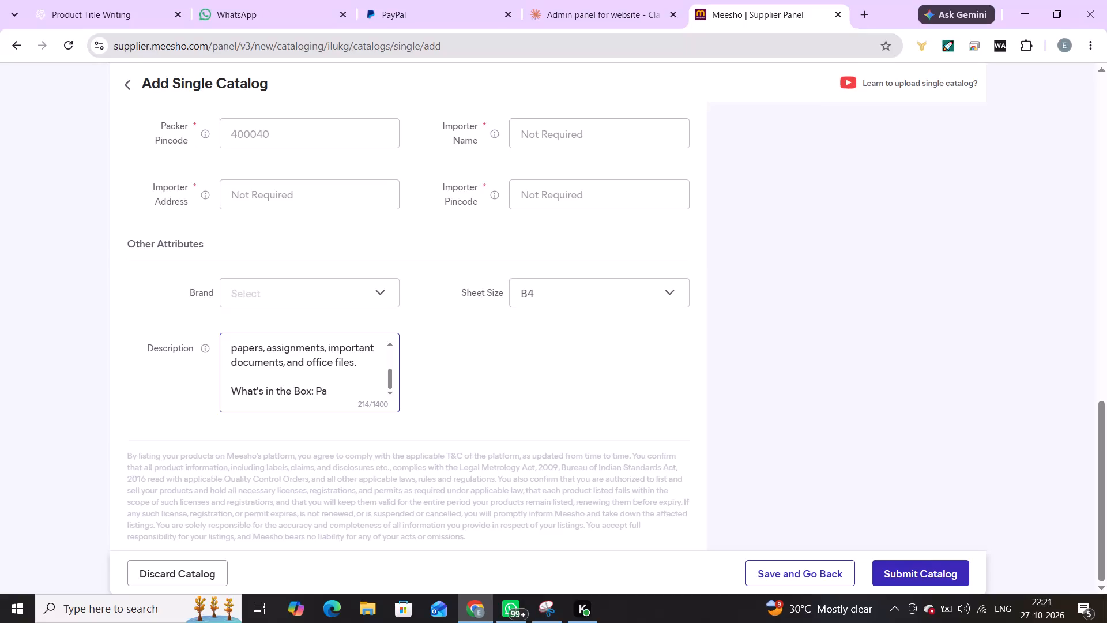
# Correct the last line of the product description so that What's in the Box reads Piano.
pyautogui.press('BackSpace')
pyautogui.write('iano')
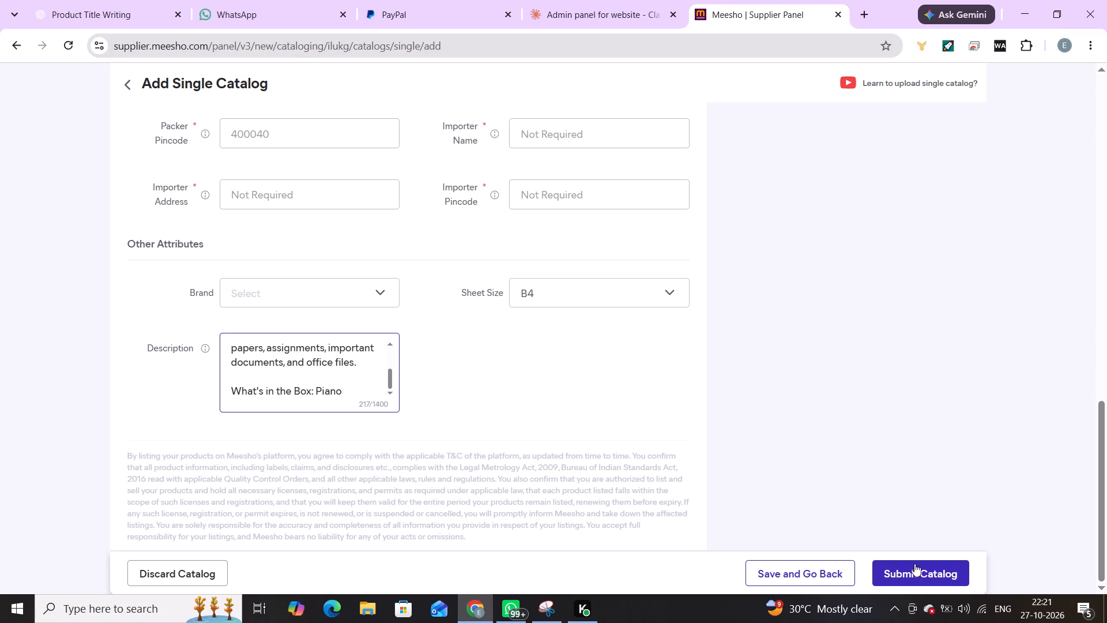
pyautogui.moveTo(1106, 476); pyautogui.dragTo(1104, 306)
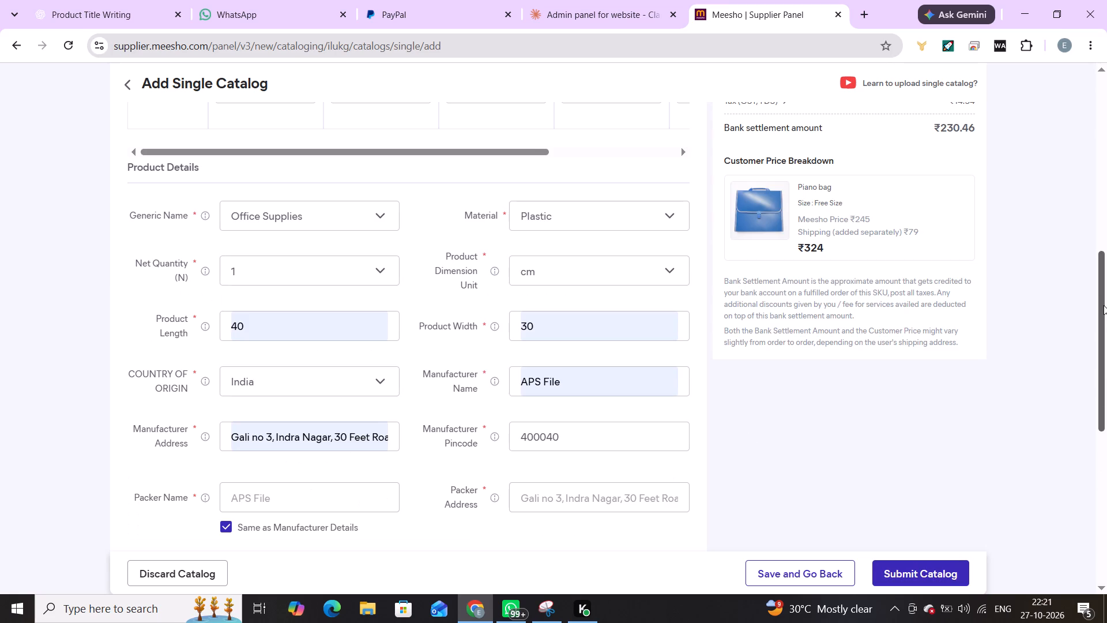
# Look back over the completed Piano bag form and submit the catalog.
pyautogui.doubleClick(1104, 305)
pyautogui.moveTo(1106, 327); pyautogui.dragTo(1097, 230)
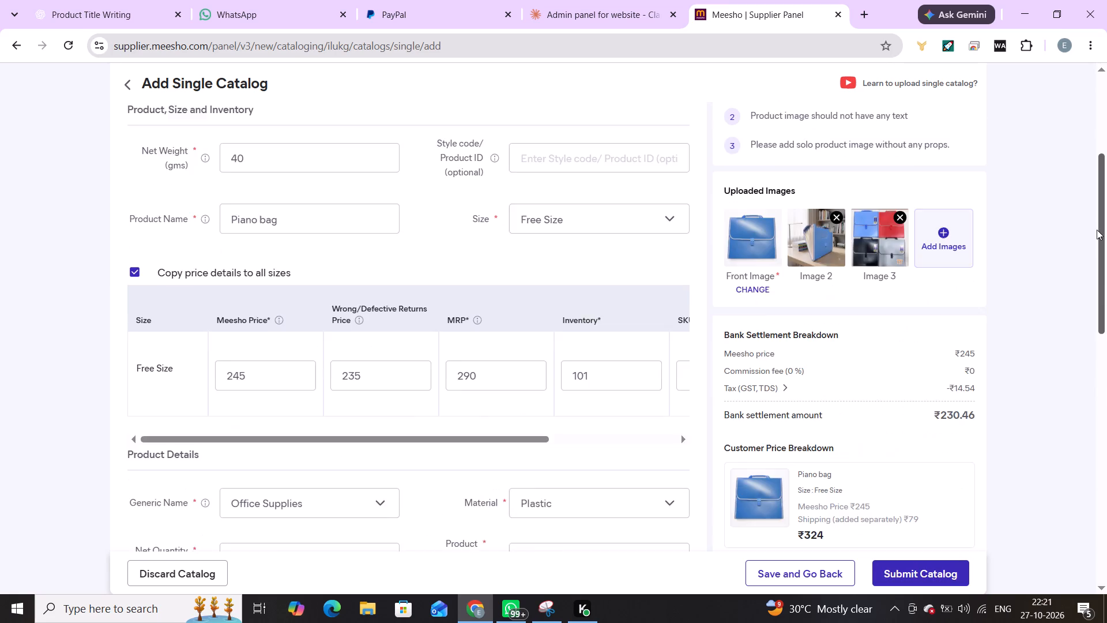
pyautogui.moveTo(1097, 230); pyautogui.dragTo(1106, 457)
pyautogui.click(935, 574)
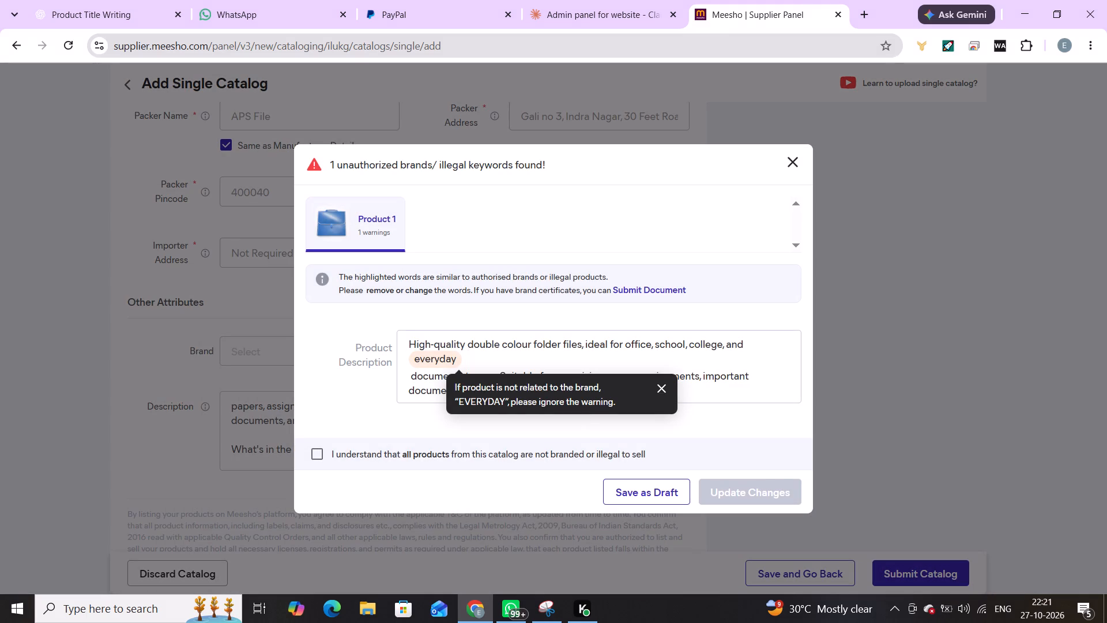
# Change the flagged word in the product description to "eeveryday", accept the not branded or illegal declaration, and update the changes.
pyautogui.click(414, 362)
pyautogui.press('e')
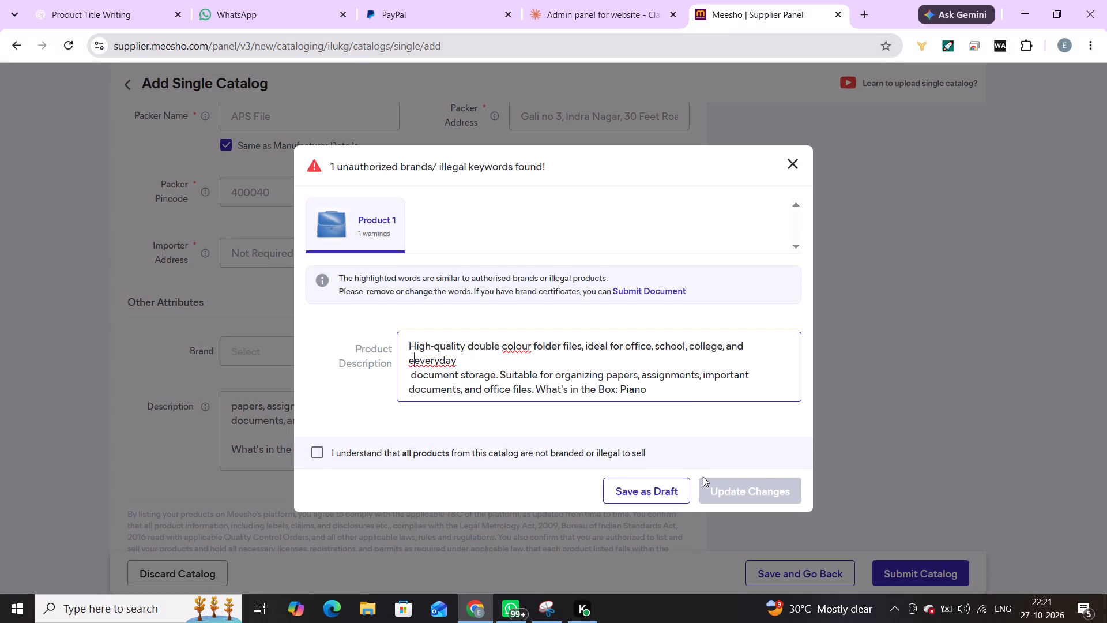
pyautogui.click(318, 451)
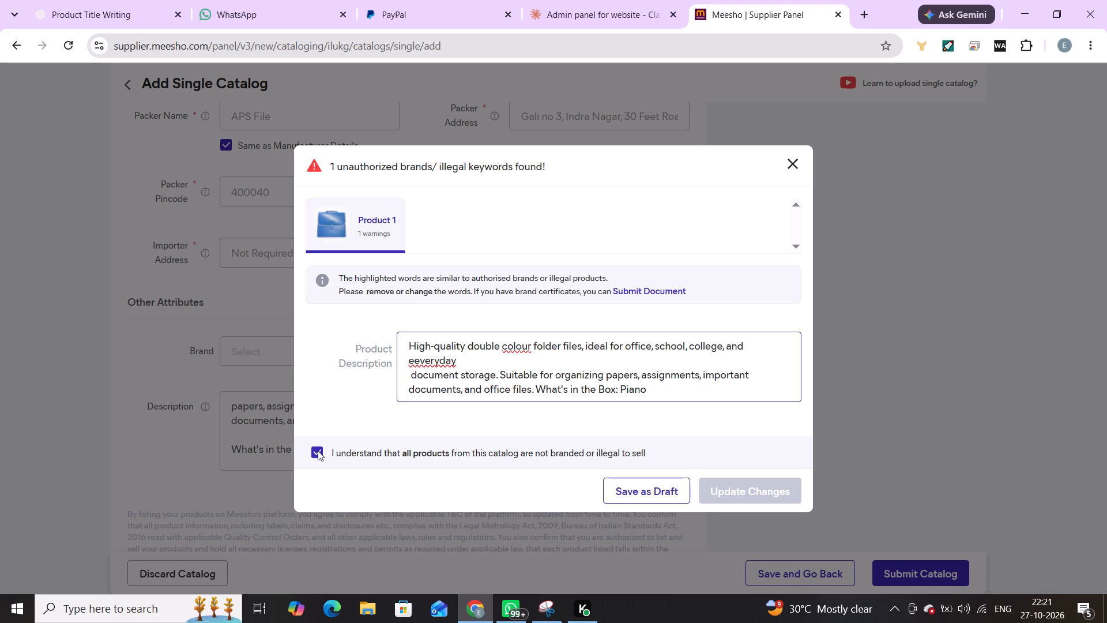
pyautogui.click(745, 486)
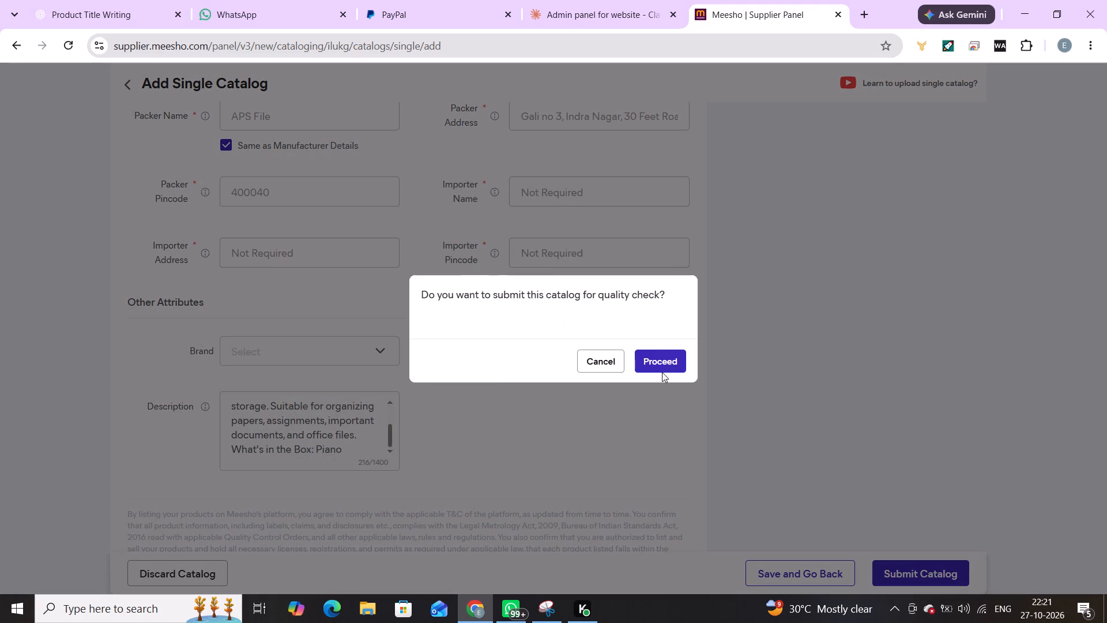
# Proceed with submitting the Piano bag catalog for quality check and dismiss the visibility steps for the new catalog.
pyautogui.click(669, 351)
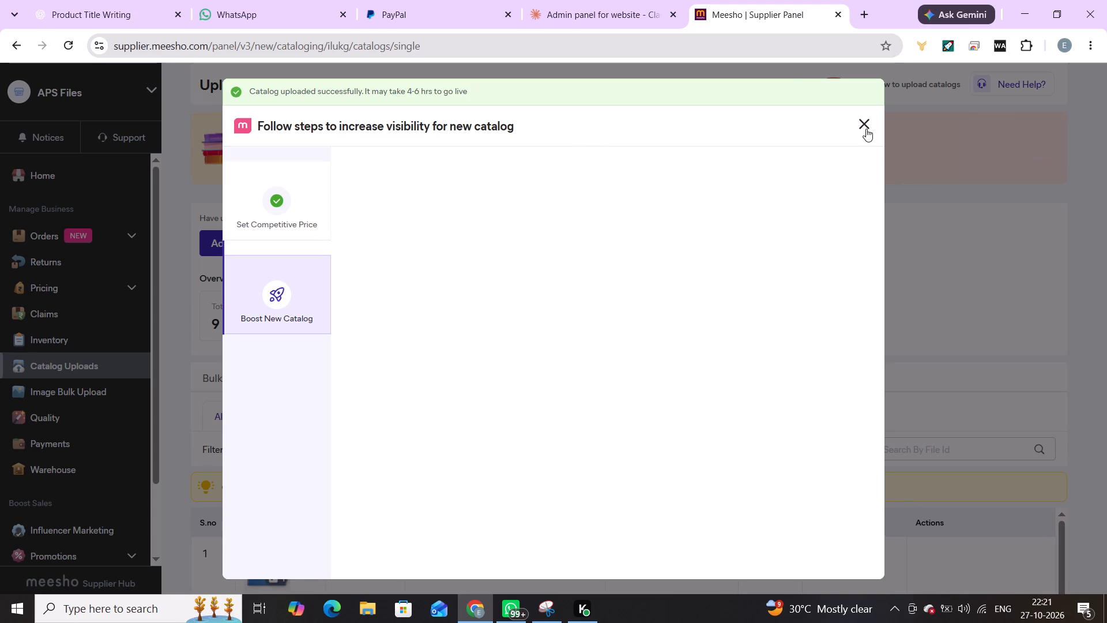
pyautogui.click(866, 129)
# Look through the single uploads list to check the File Folders catalogs and their QC status.
pyautogui.scroll(-1, 641, 300)
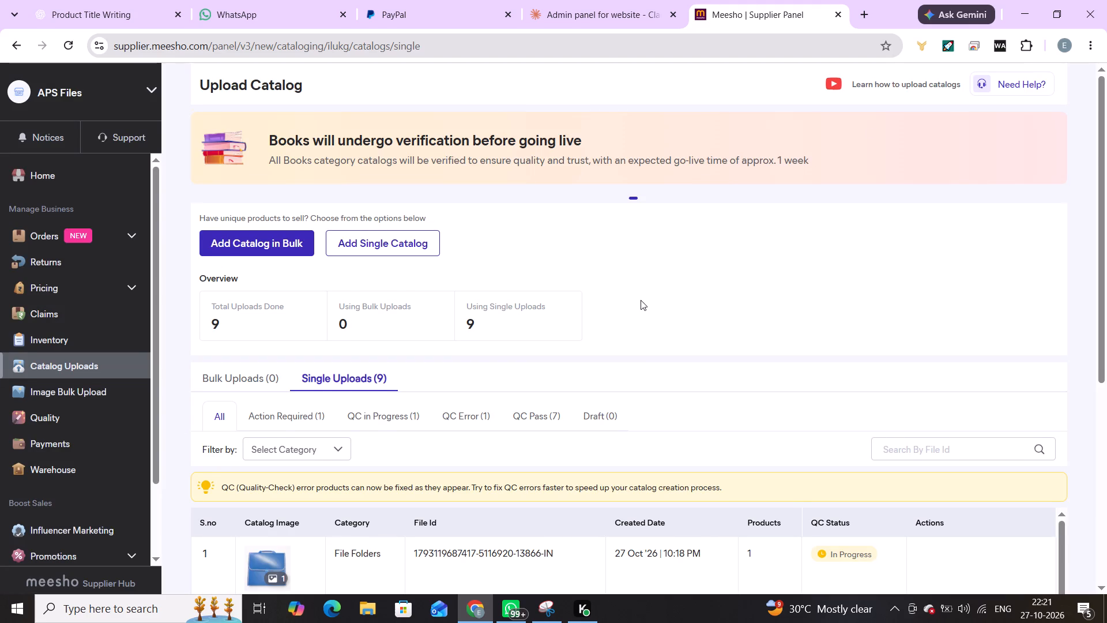
pyautogui.scroll(-1, 641, 300)
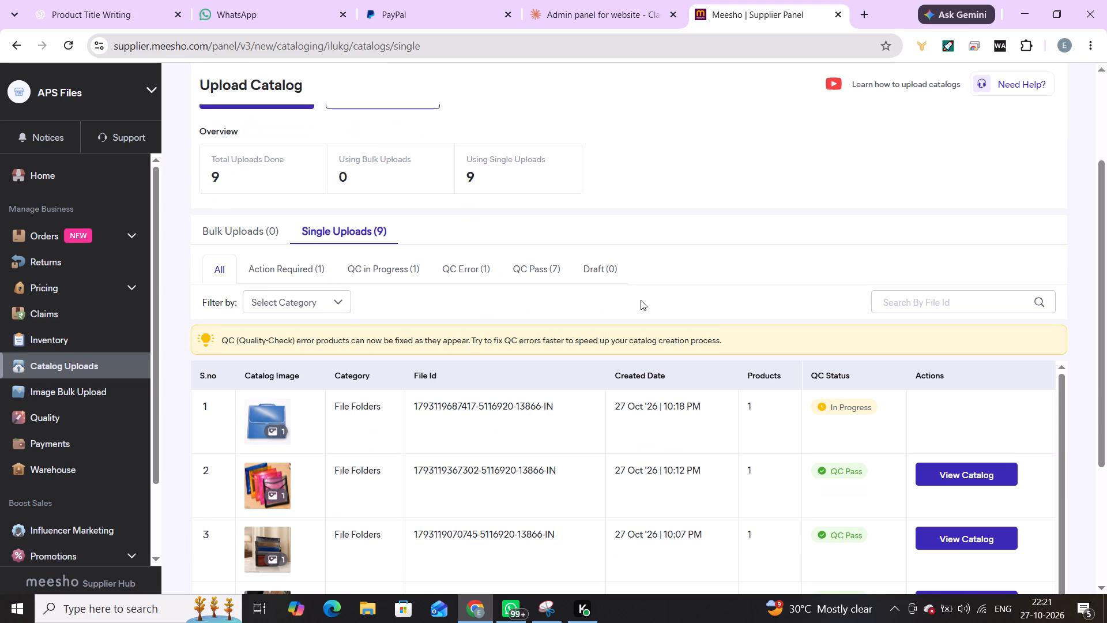
pyautogui.scroll(-1, 641, 300)
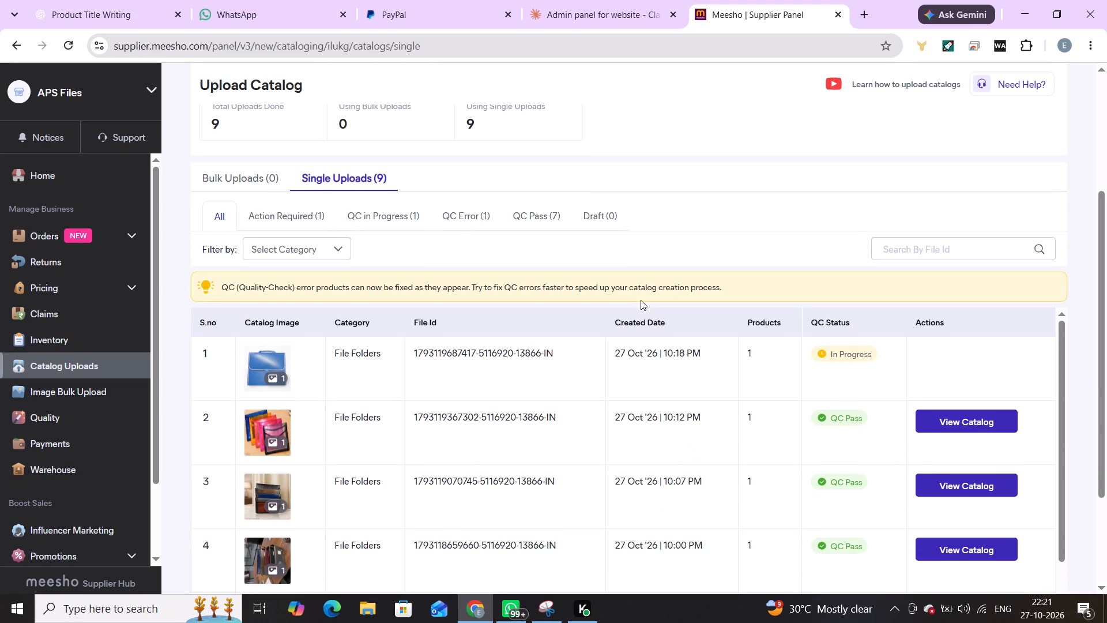
pyautogui.scroll(-4, 589, 374)
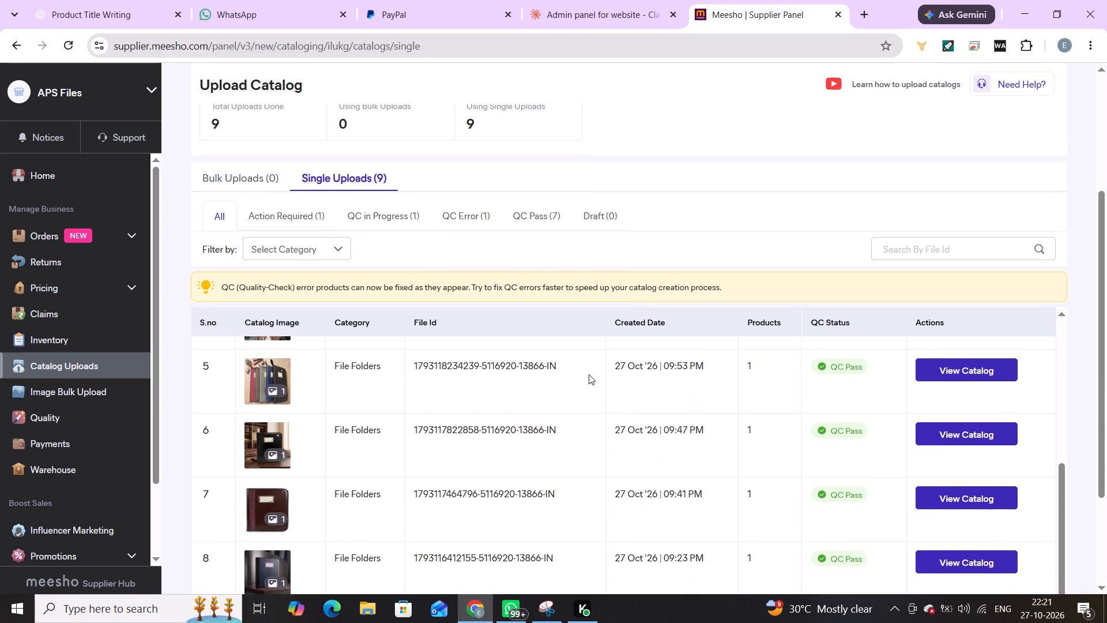
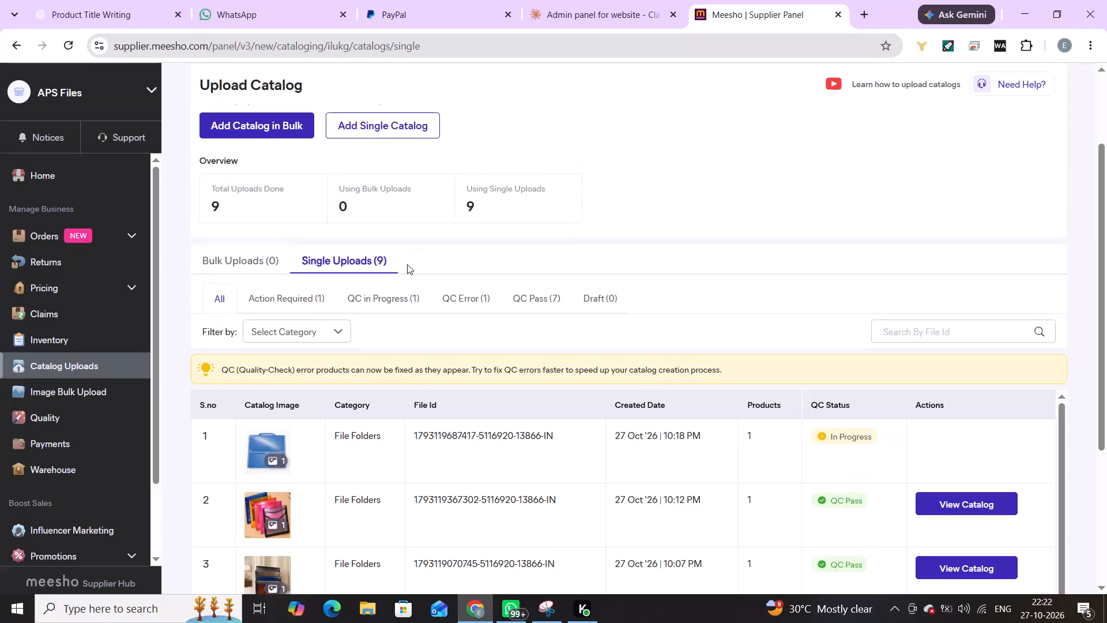
# Start adding a new single catalog.
pyautogui.click(373, 122)
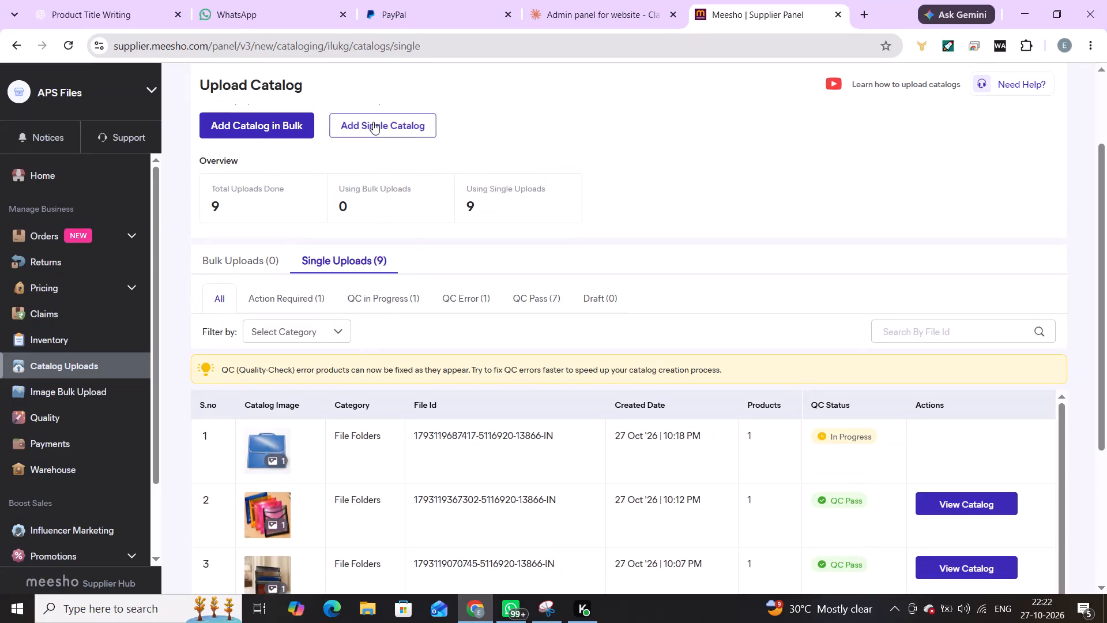
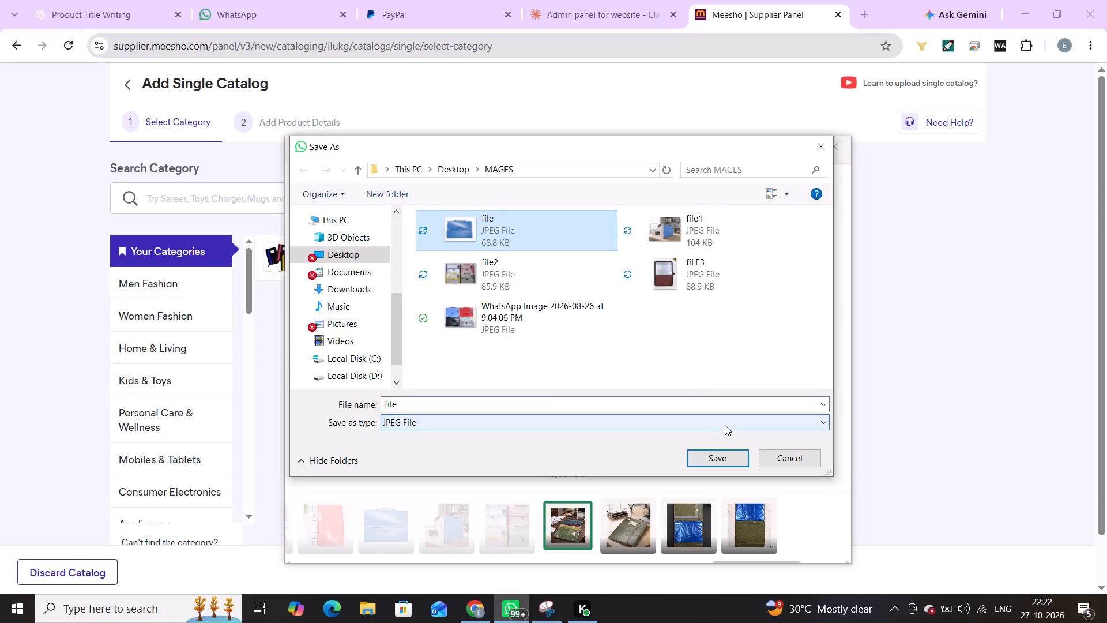
# Save the open WhatsApp photo of the green folder as the JPEG "file" in the MAGES folder on the Desktop.
pyautogui.click(725, 451)
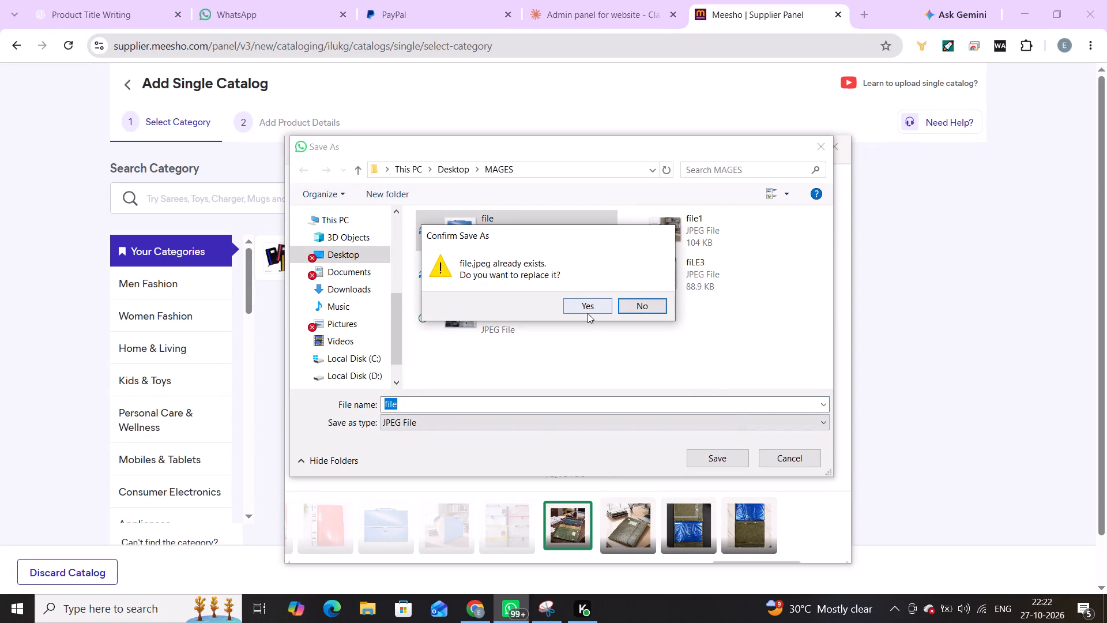
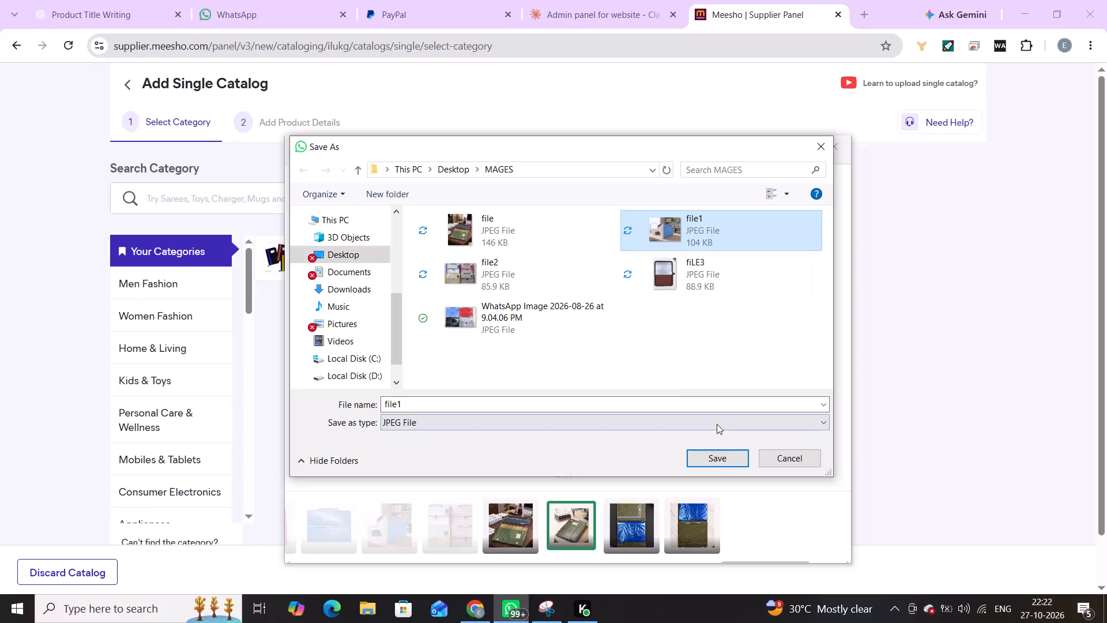
# Save the selected WhatsApp photo of the green folder as the JPEG "file1" in the MAGES folder on the Desktop.
pyautogui.click(718, 457)
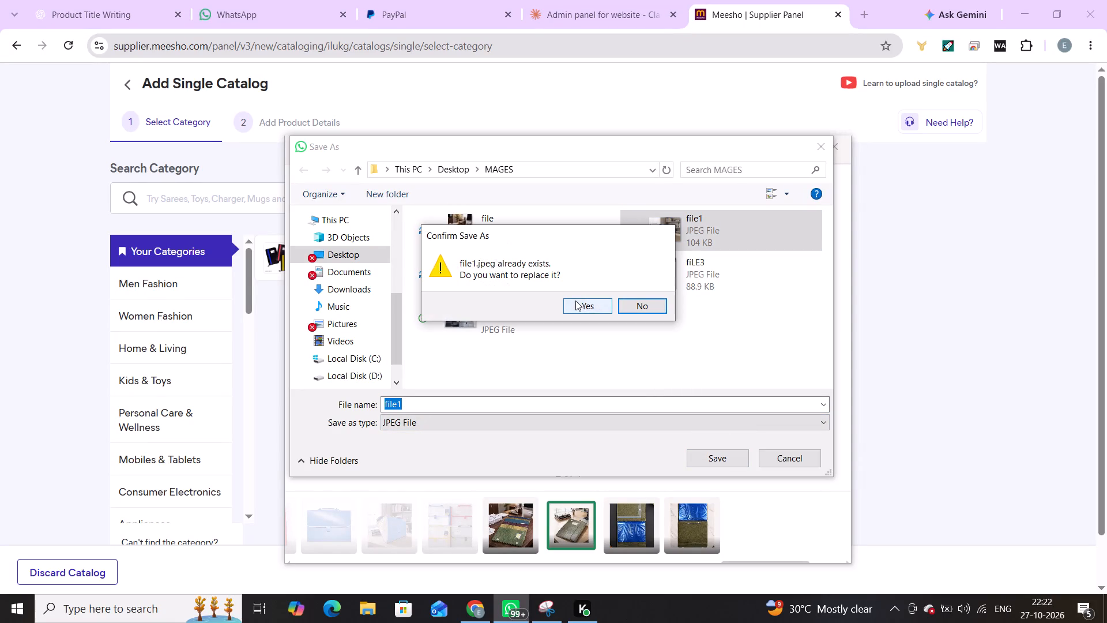
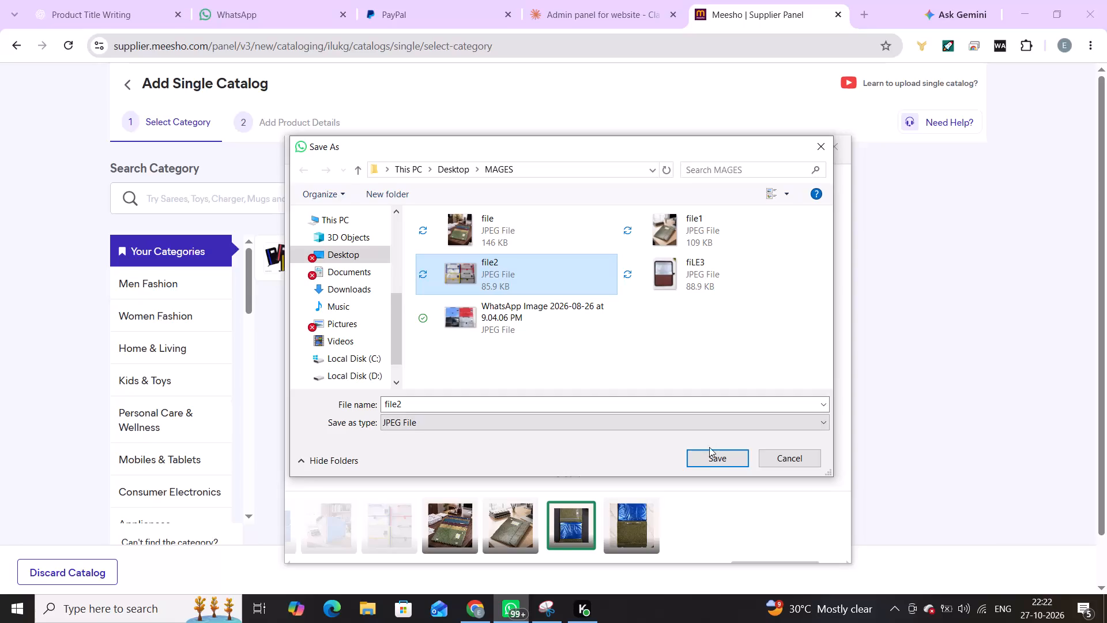
# Save the open WhatsApp photo of the green folder as the JPEG "file2" in the MAGES folder on the Desktop.
pyautogui.click(713, 457)
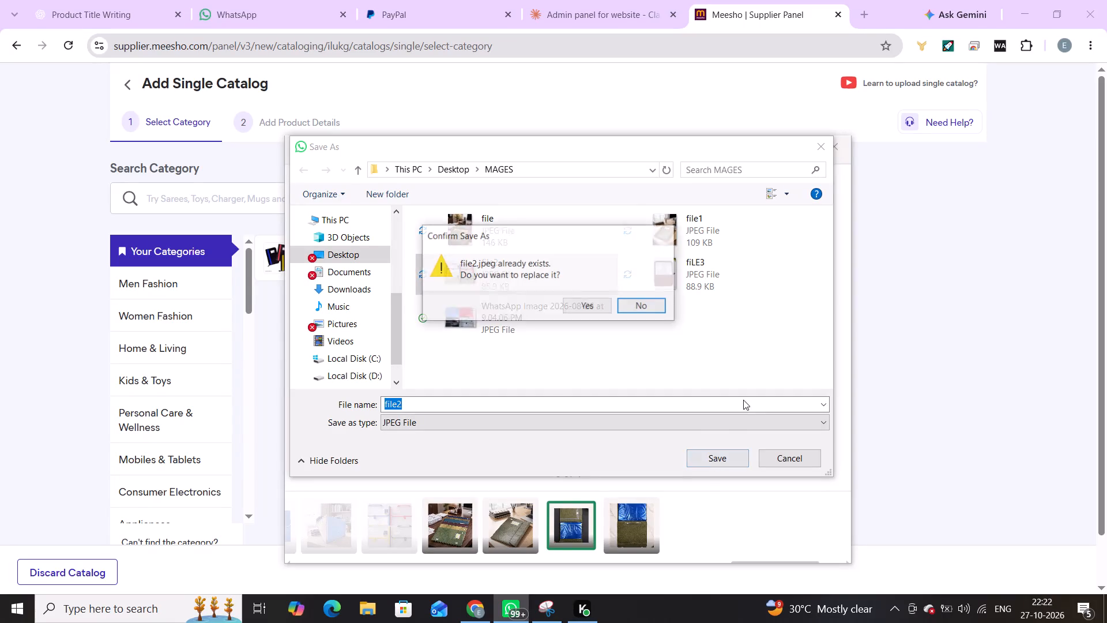
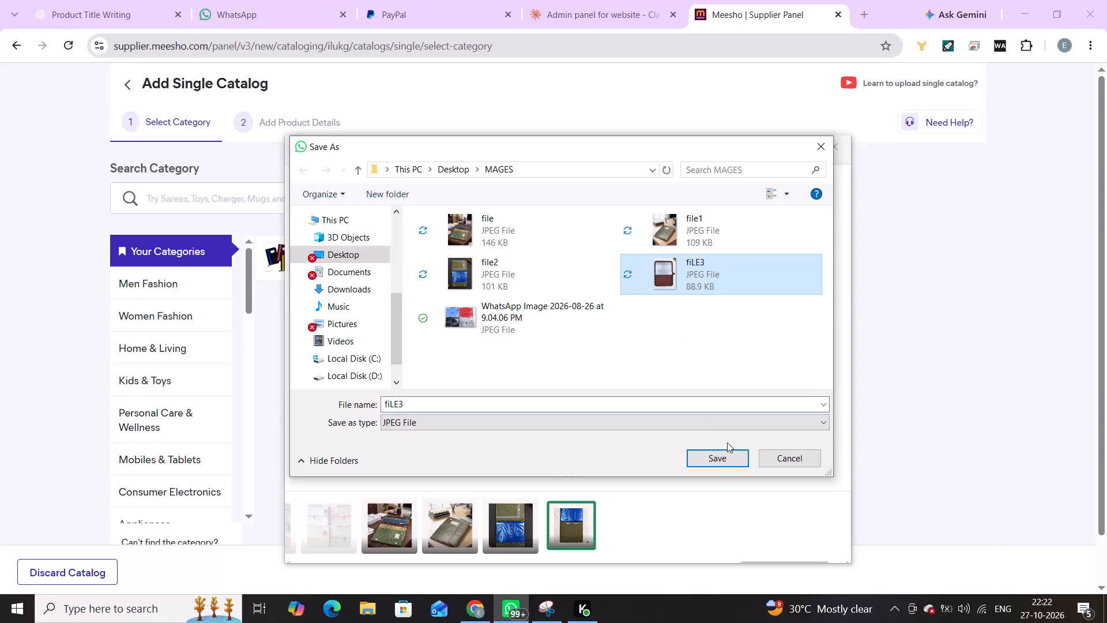
# Save the open WhatsApp photo of the green folder under the existing JPEG name "fiLE3" in the MAGES folder on the Desktop.
pyautogui.click(724, 458)
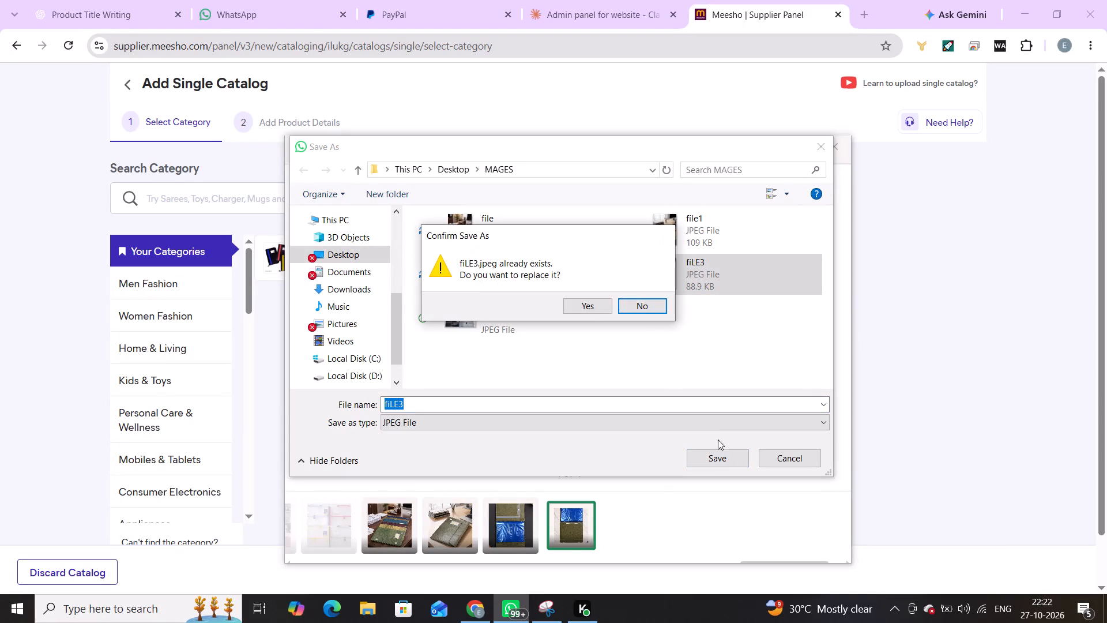
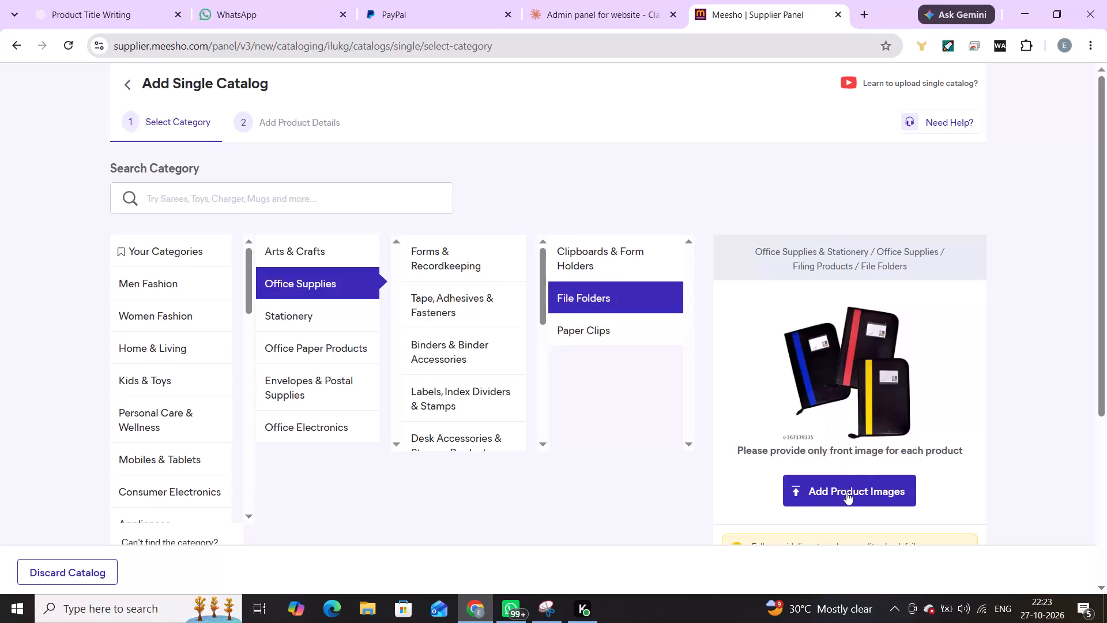
# Upload the JPEG "file" from the MAGES folder as the front image and continue to the product details.
pyautogui.click(846, 492)
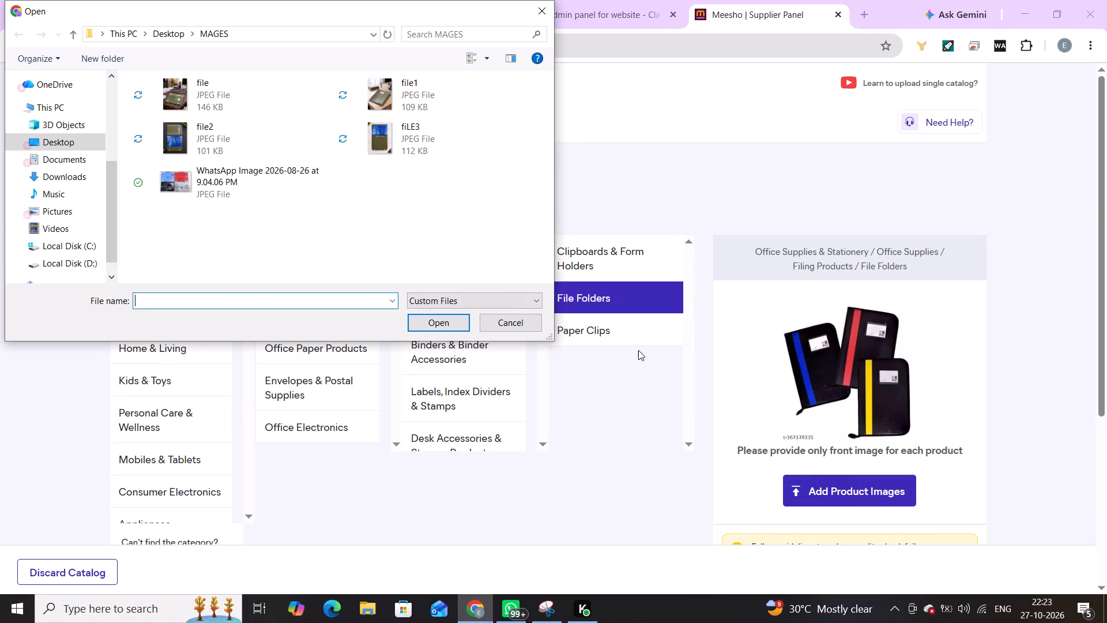
pyautogui.click(229, 108)
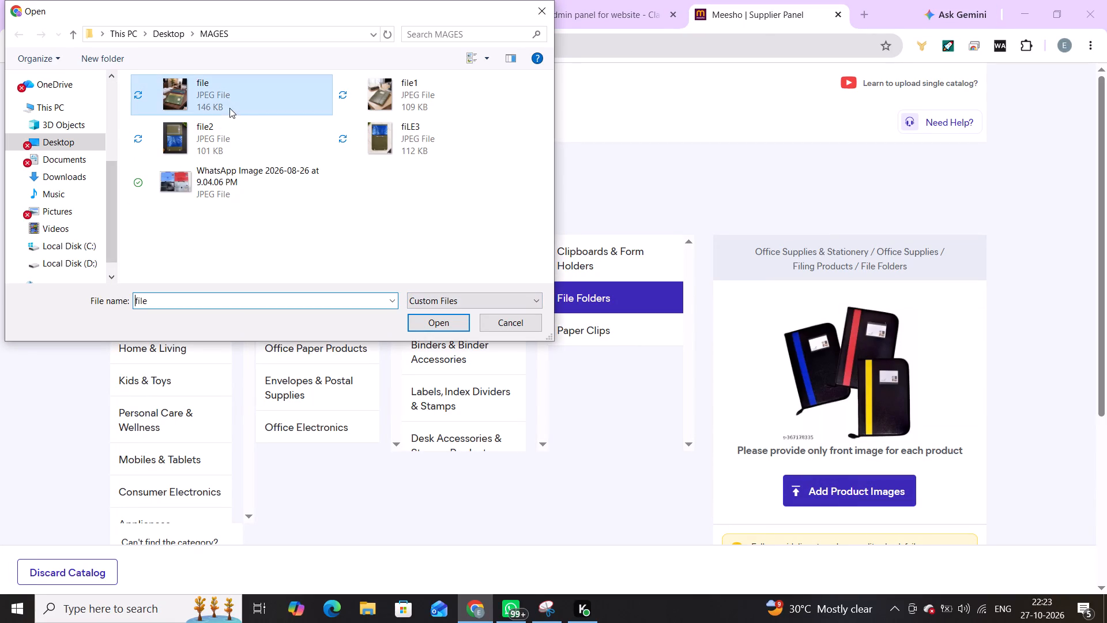
pyautogui.click(445, 316)
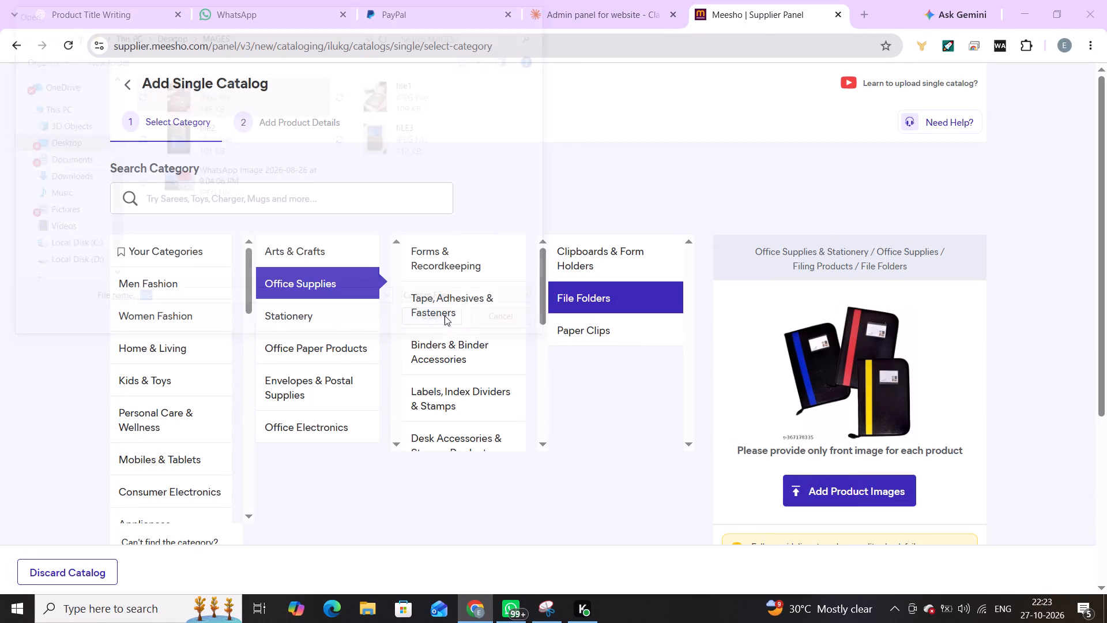
pyautogui.click(769, 510)
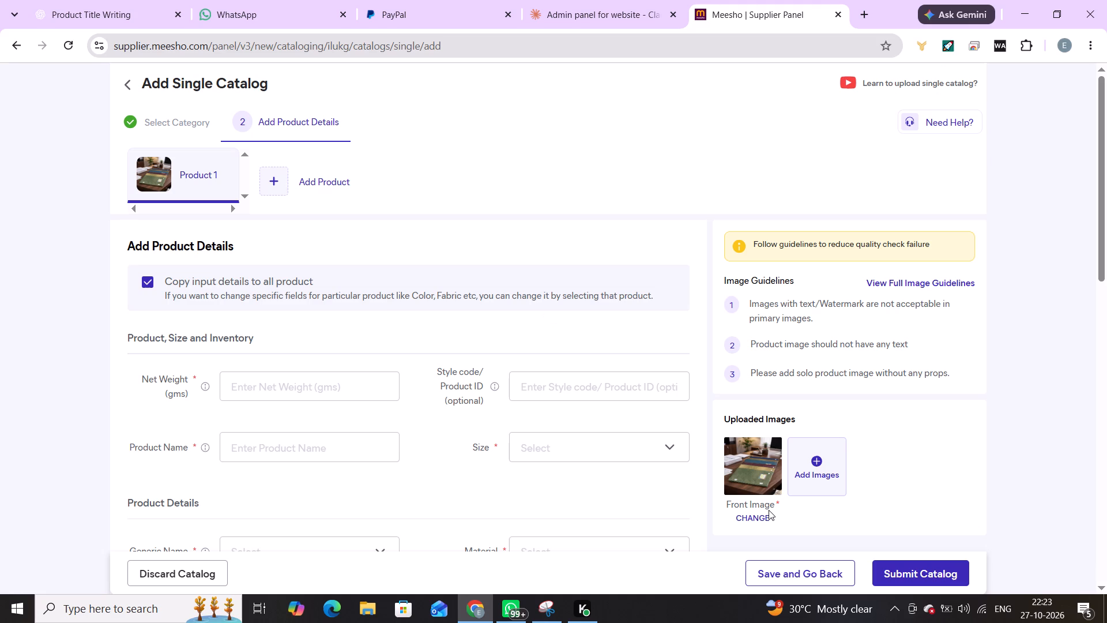
# Add the JPEGs "file1", "file2" and "fiLE3" from the MAGES folder as product images 2, 3 and 4.
pyautogui.click(829, 485)
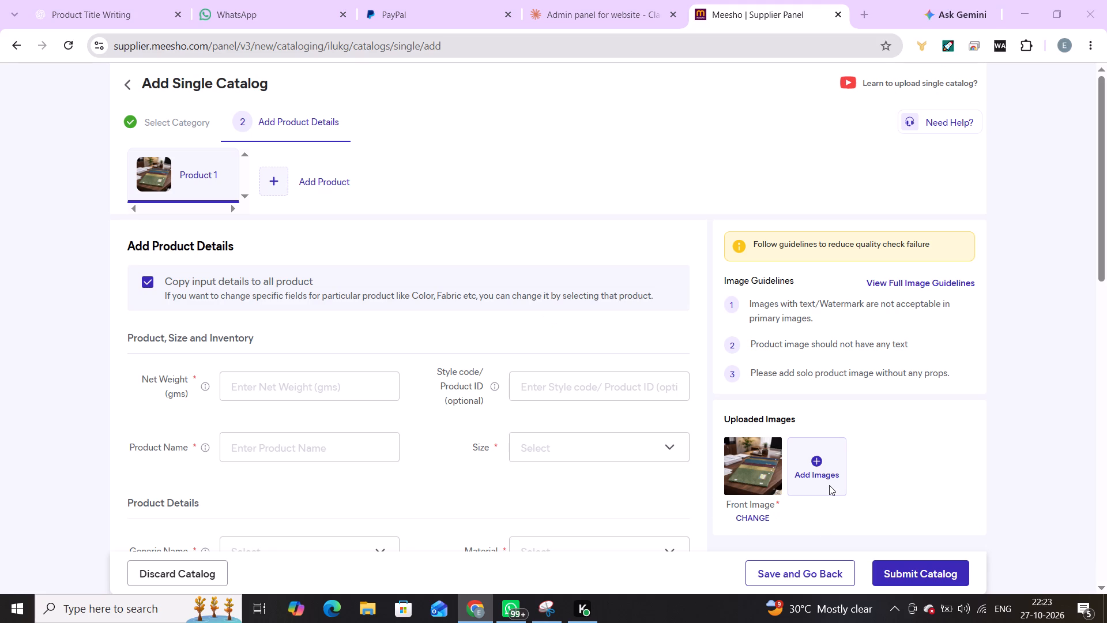
pyautogui.click(366, 103)
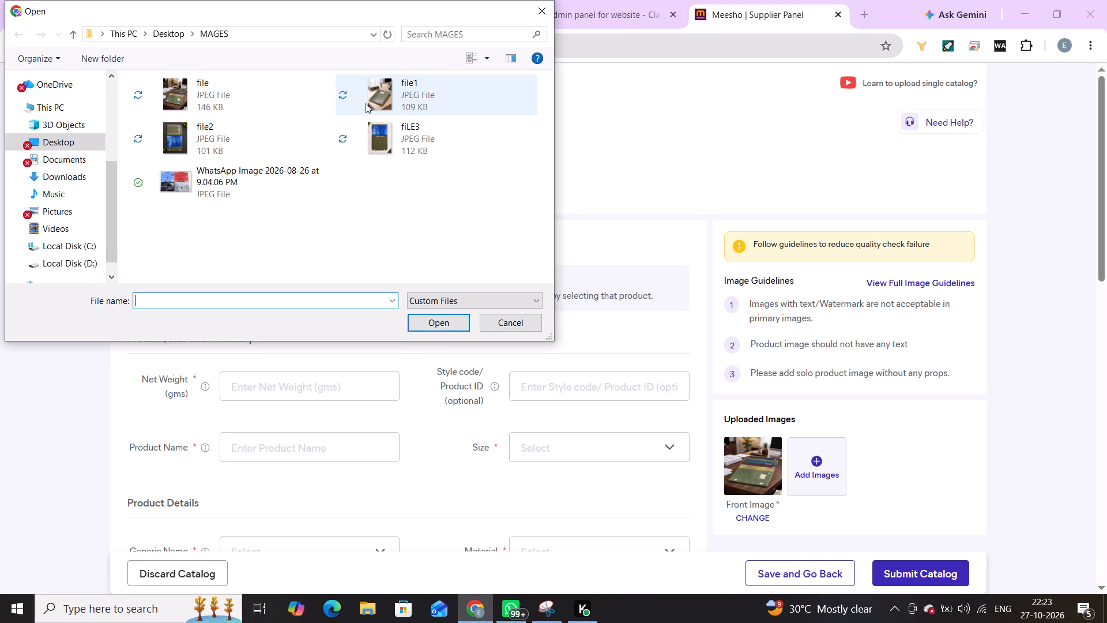
pyautogui.click(438, 333)
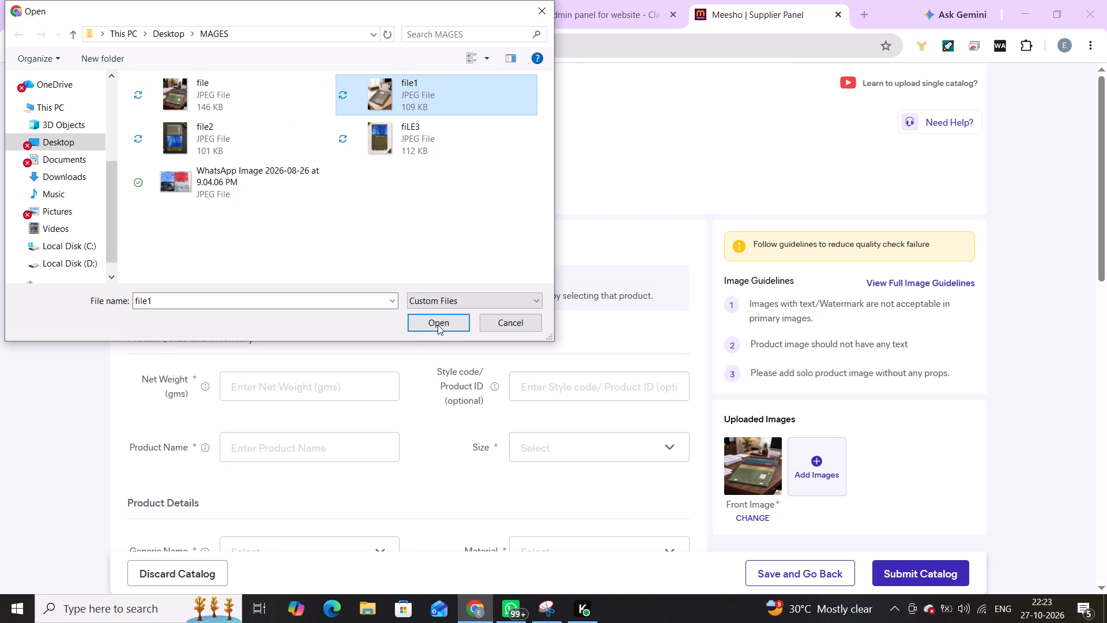
pyautogui.click(438, 324)
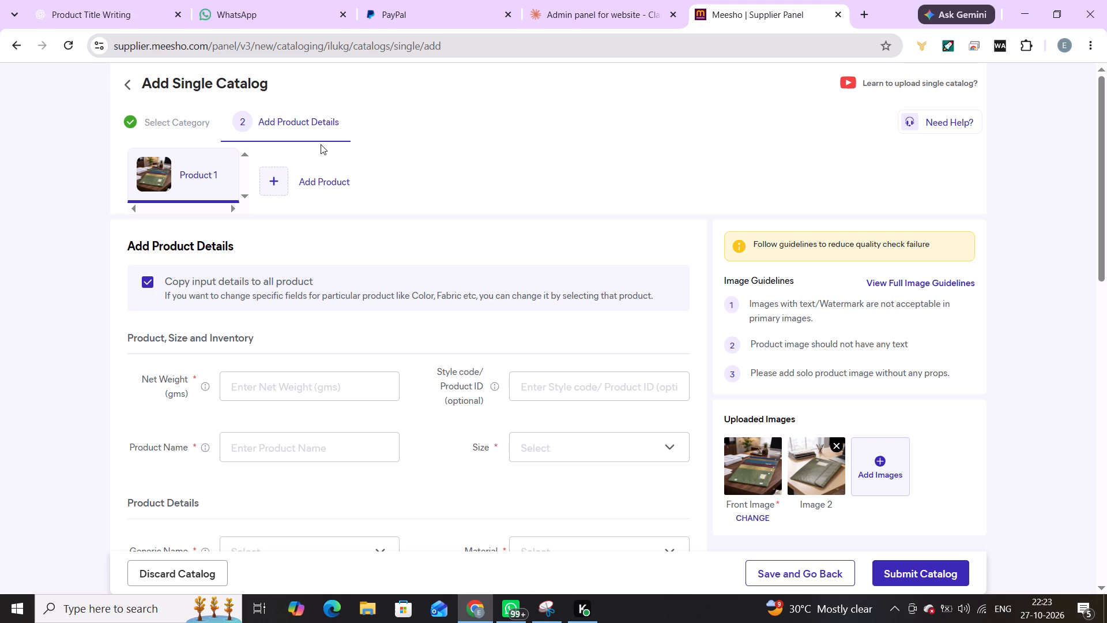
pyautogui.click(899, 464)
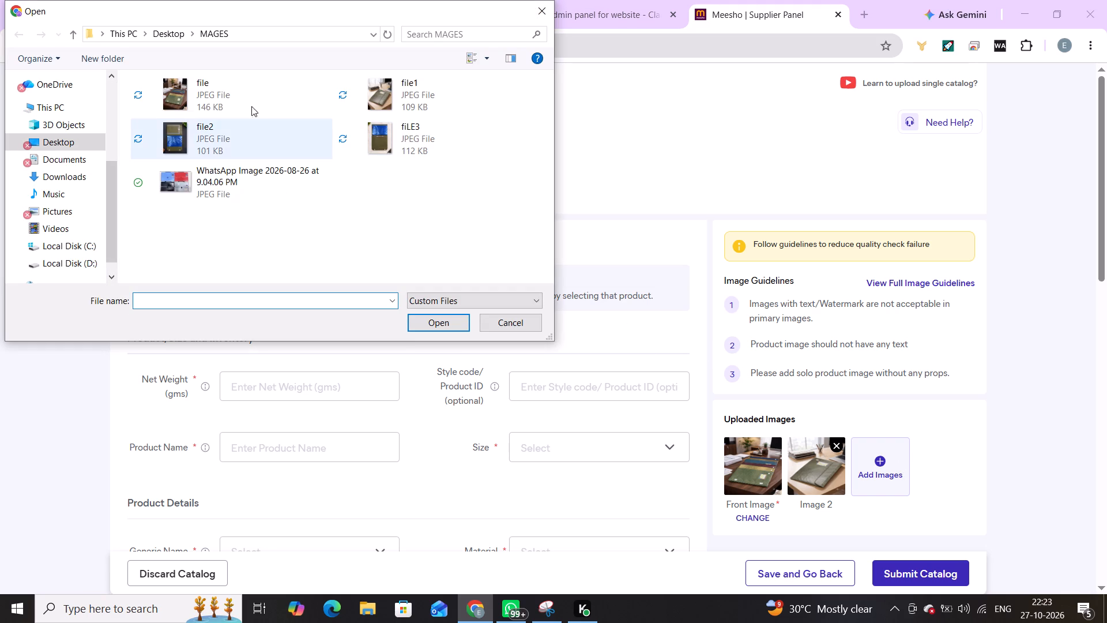
pyautogui.click(239, 136)
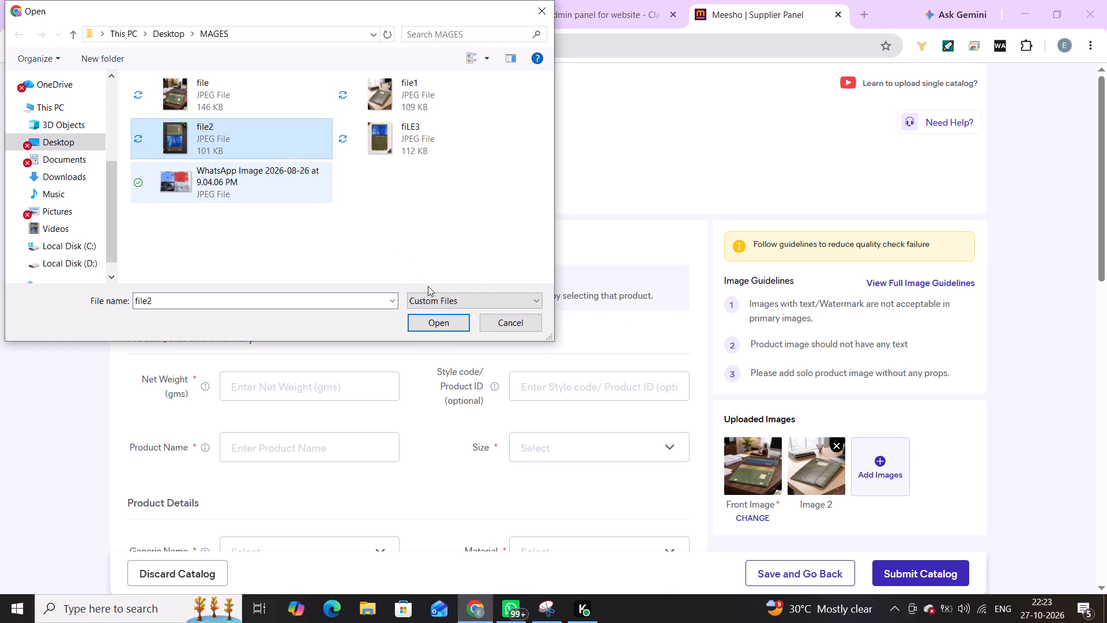
pyautogui.click(450, 324)
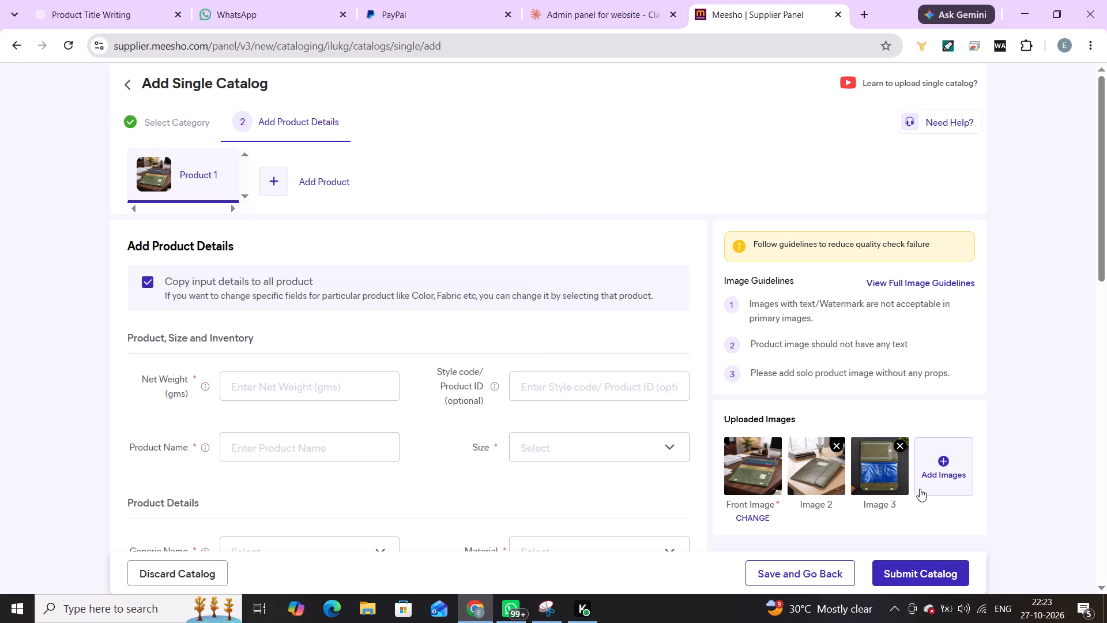
pyautogui.click(927, 482)
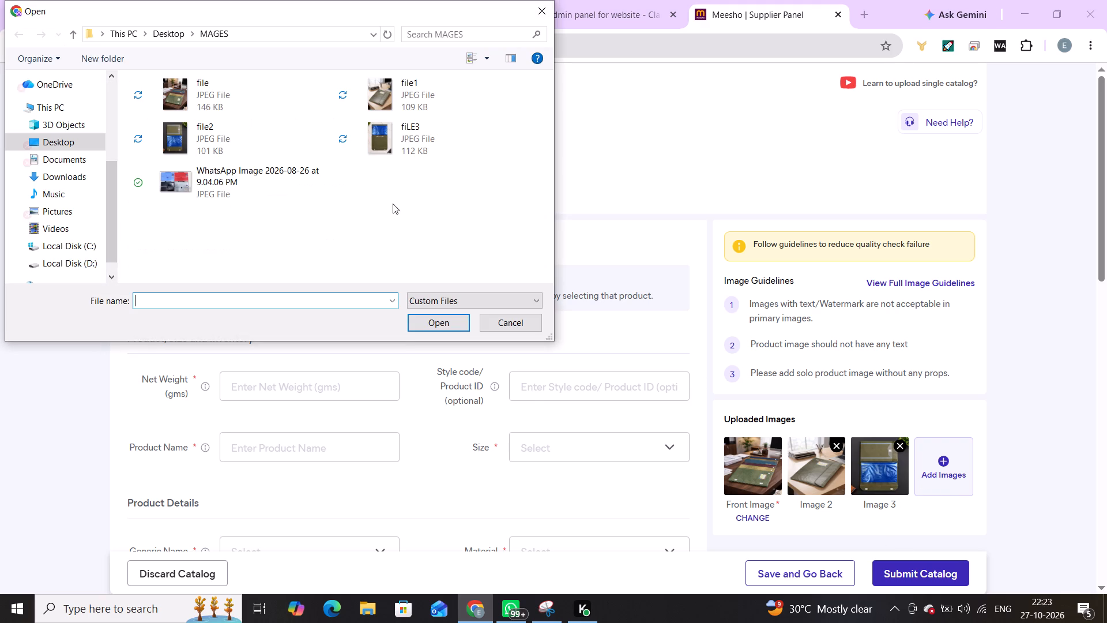
pyautogui.click(396, 150)
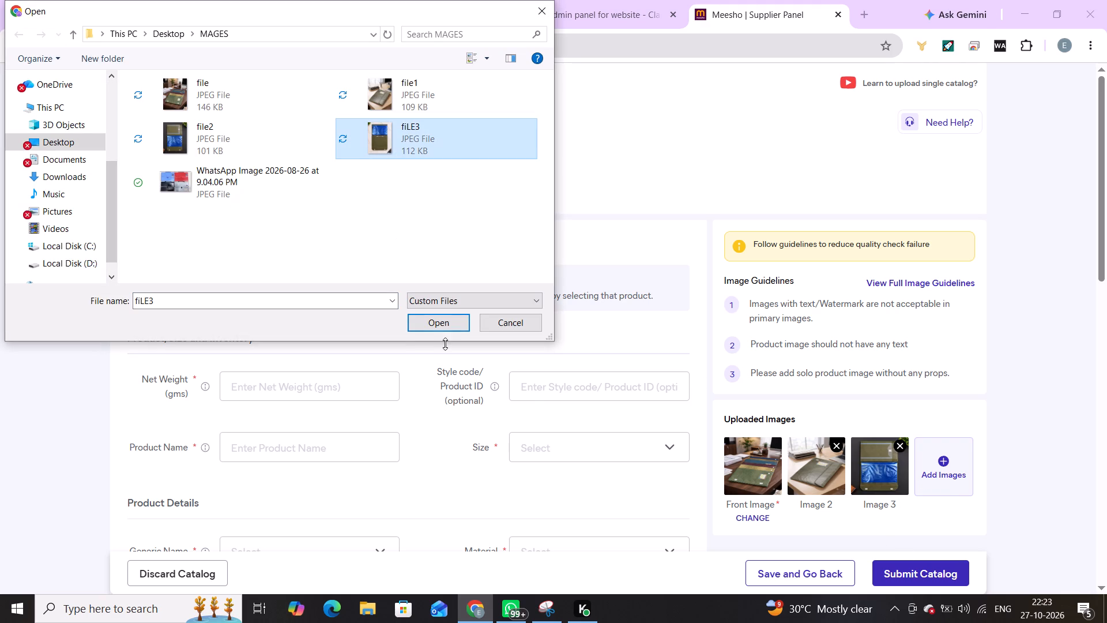
pyautogui.click(445, 327)
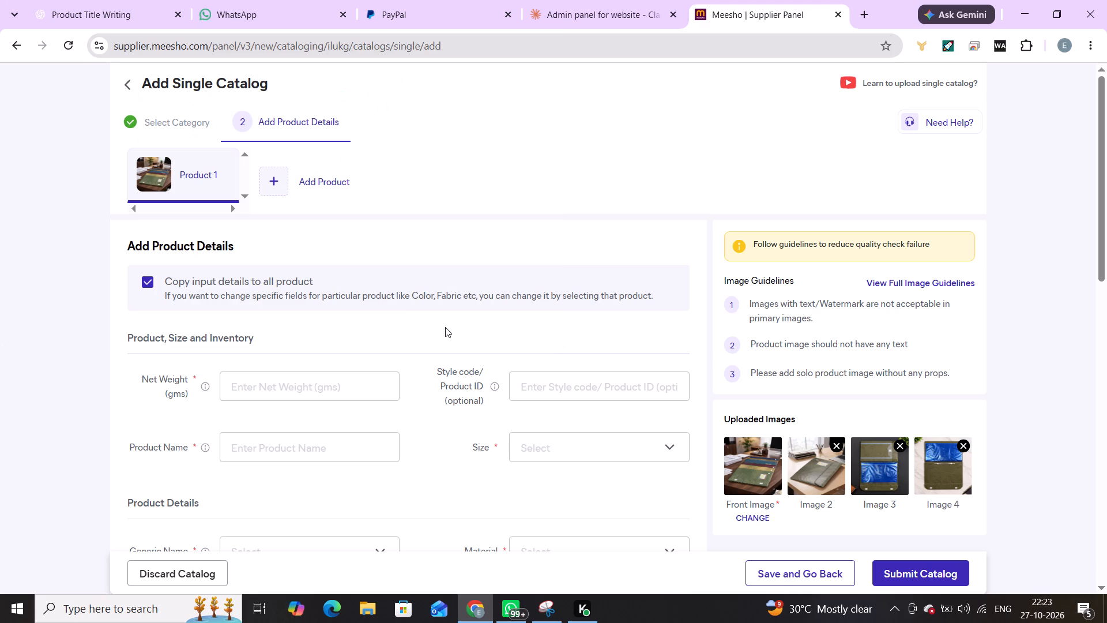
# Set the product's net weight to 40 gms.
pyautogui.scroll(-2, 555, 388)
pyautogui.scroll(2, 555, 388)
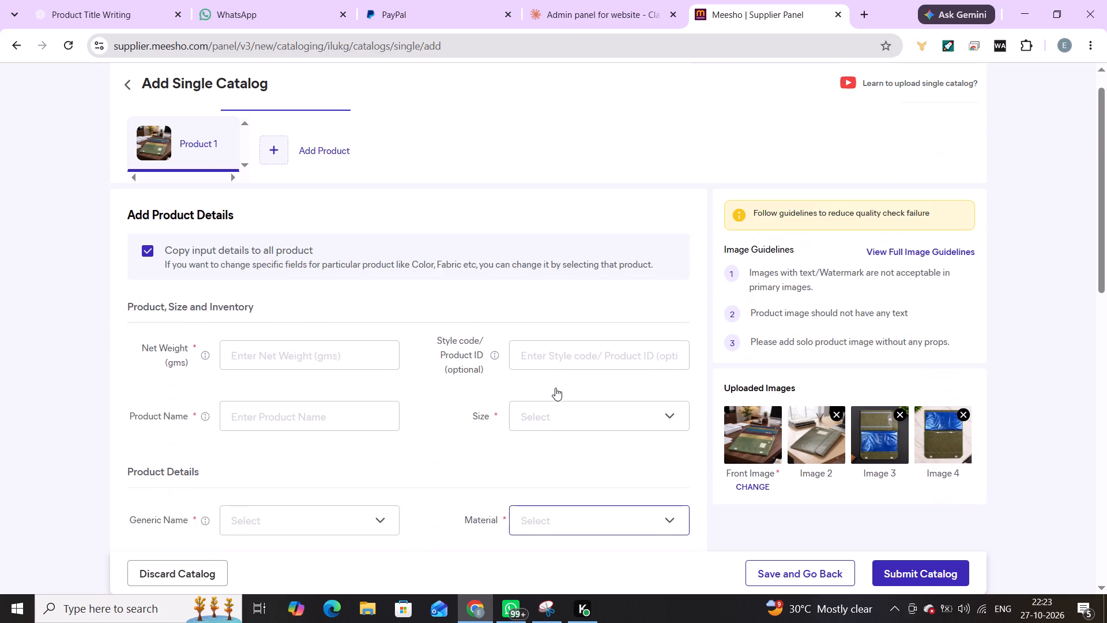
pyautogui.click(295, 348)
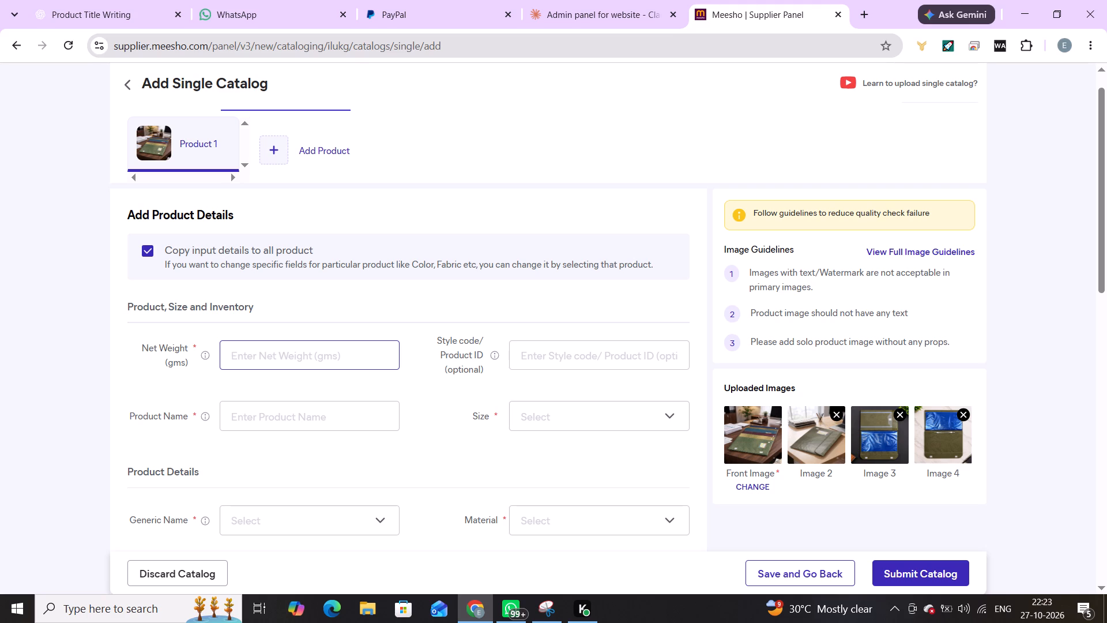
pyautogui.write('401')
pyautogui.press('1')
pyautogui.press('BackSpace')
pyautogui.press('BackSpace')
pyautogui.press('BackSpace')
pyautogui.press('Tab')
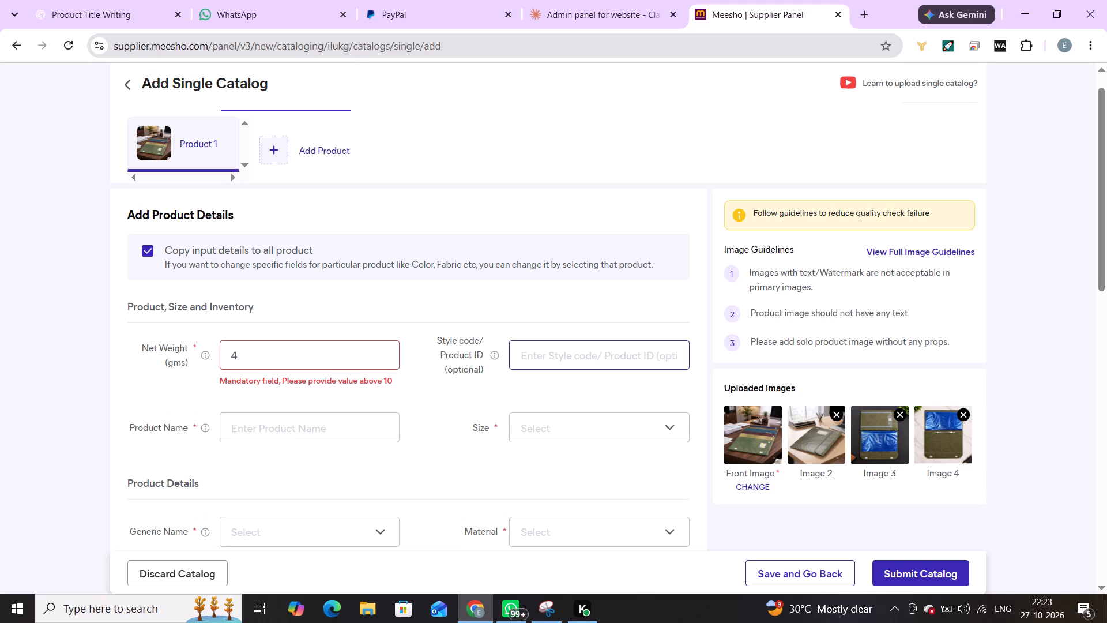
pyautogui.click(282, 365)
pyautogui.press('0')
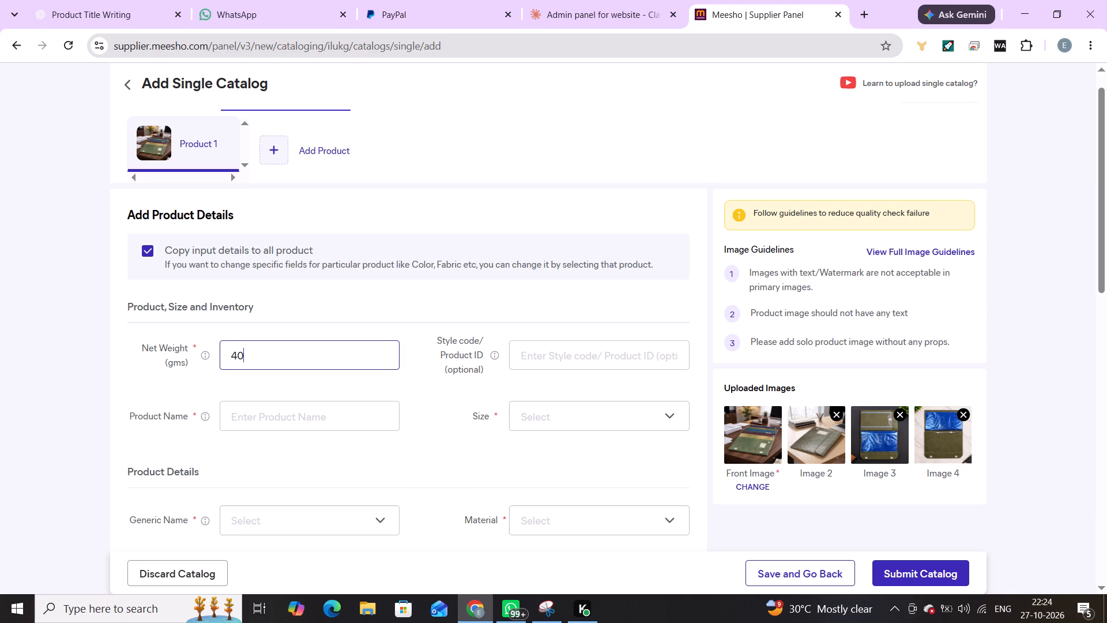
pyautogui.press('Tab')
# Enter the copied text "Full patti tt Folder" as the product name.
pyautogui.hotkey('ctrl', 'v')
pyautogui.press('space')
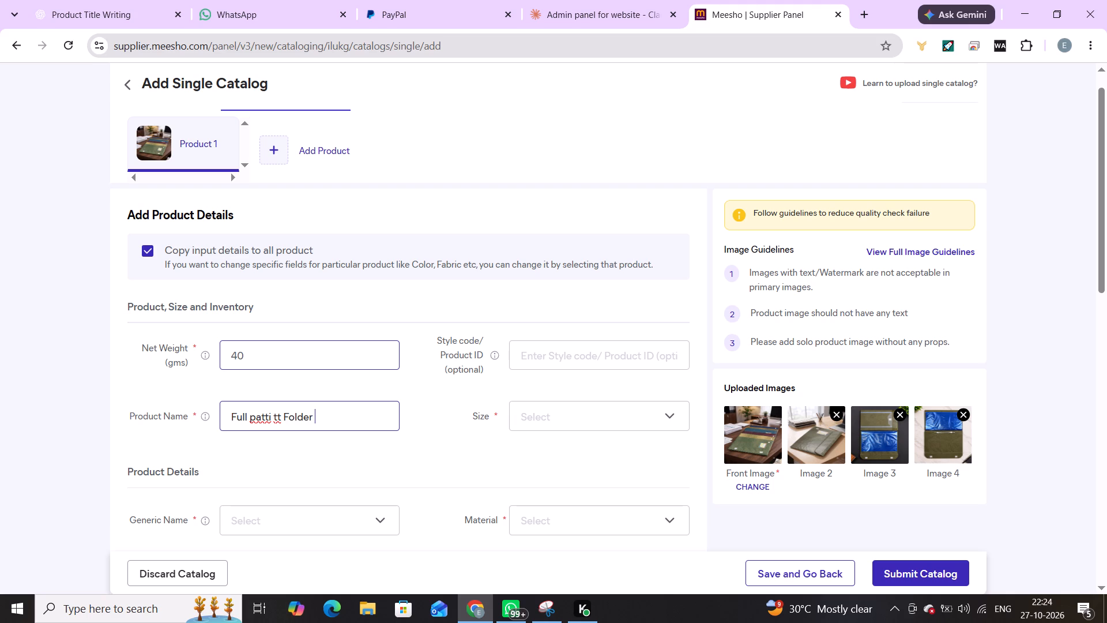
pyautogui.press('Tab')
# Set the product's size to Free Size and apply the selection.
pyautogui.click(551, 418)
pyautogui.click(545, 459)
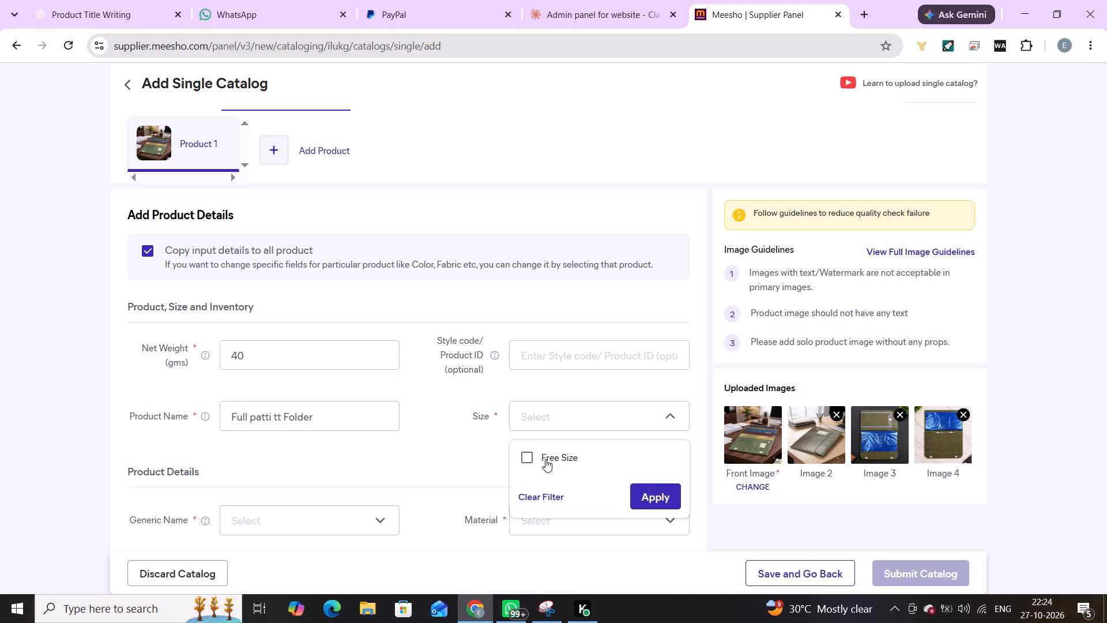
pyautogui.click(534, 460)
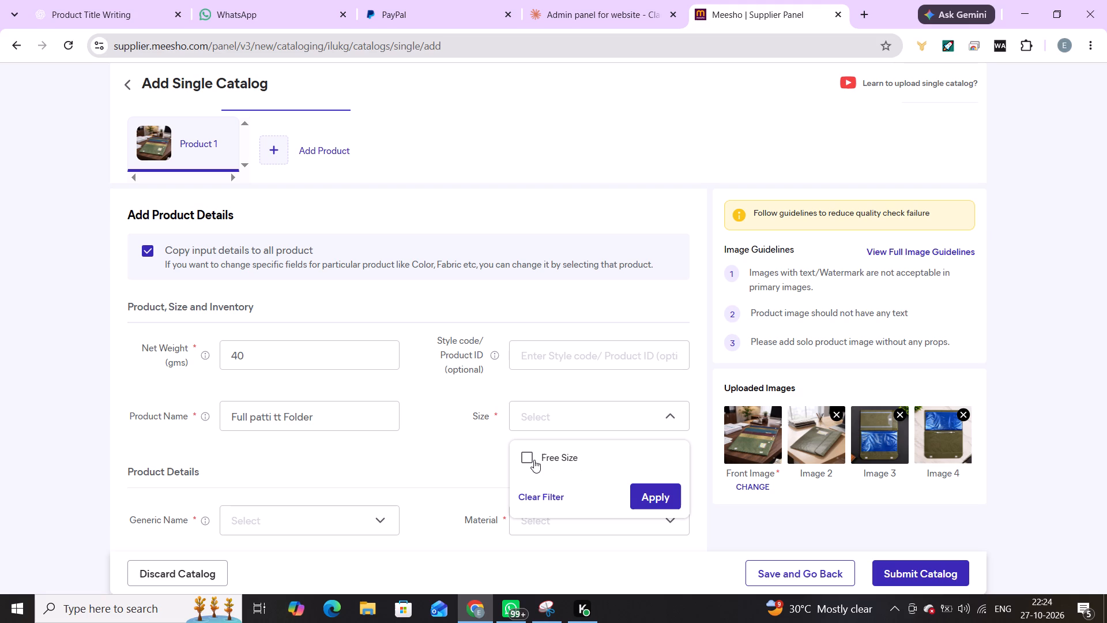
pyautogui.click(656, 487)
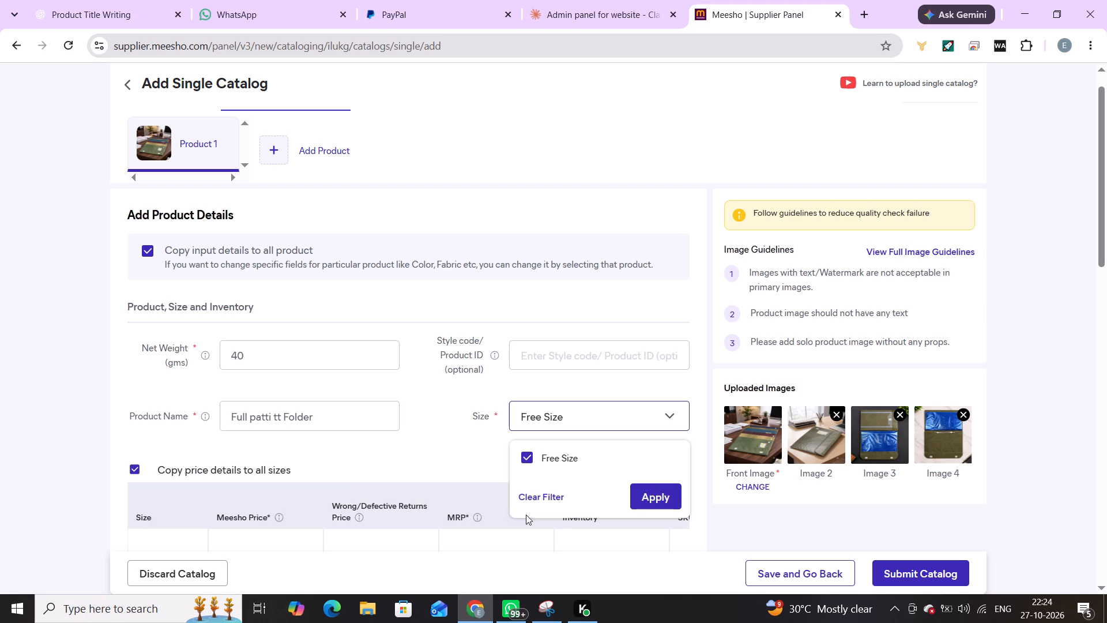
# Open the Meesho Price of the Free Size row for entry.
pyautogui.scroll(-2, 348, 481)
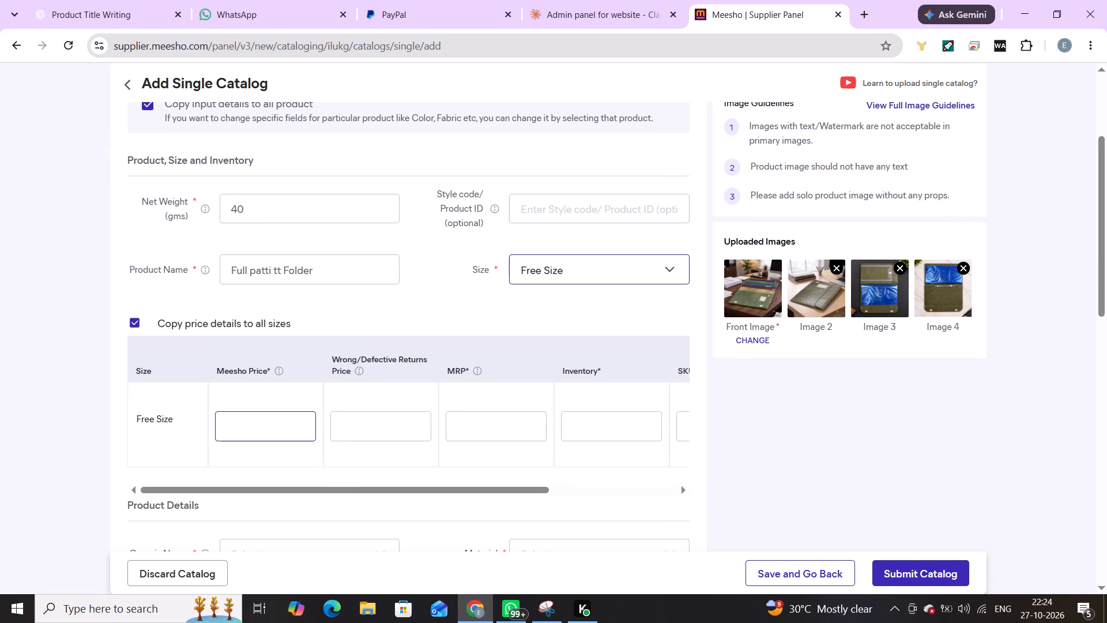
pyautogui.click(252, 422)
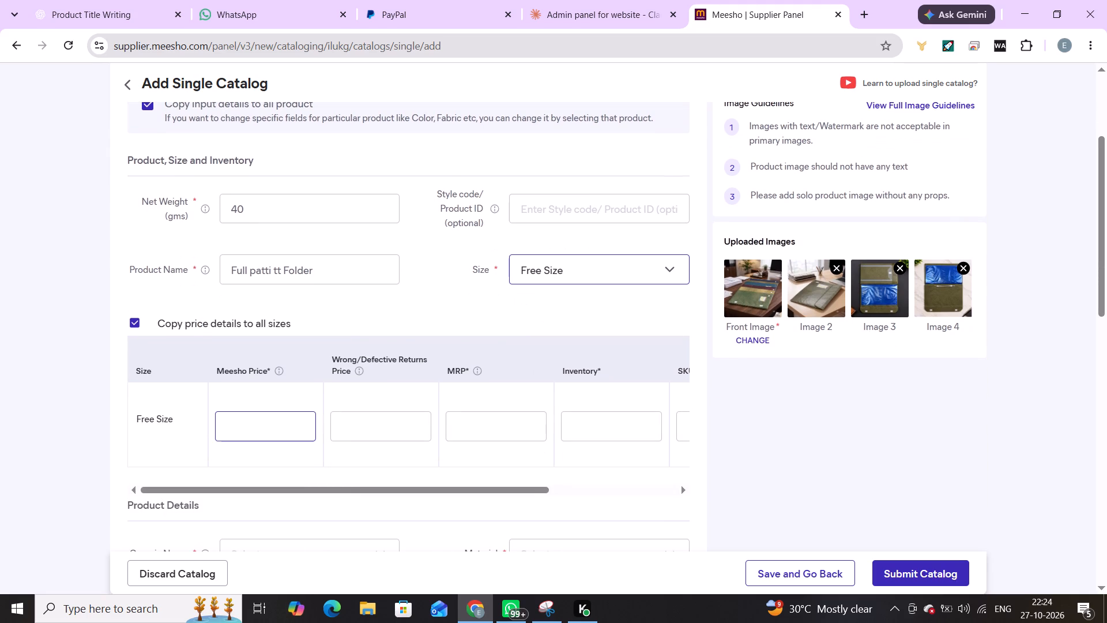
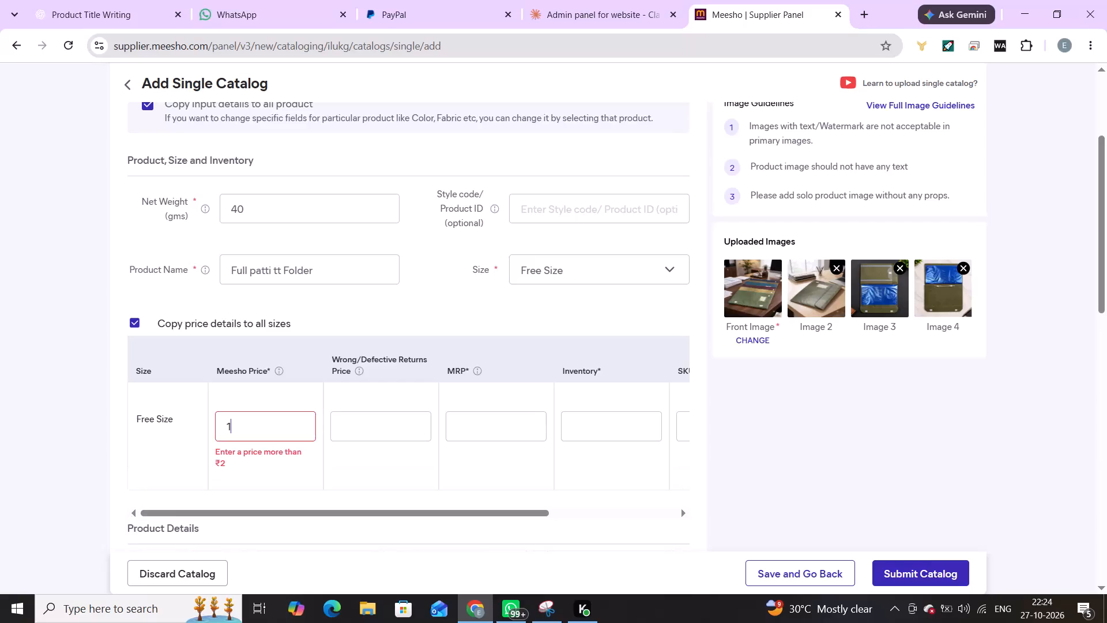
# Set the Free Size row's Wrong/Defective Returns Price to 180 and its MRP to 220.
pyautogui.press('Tab')
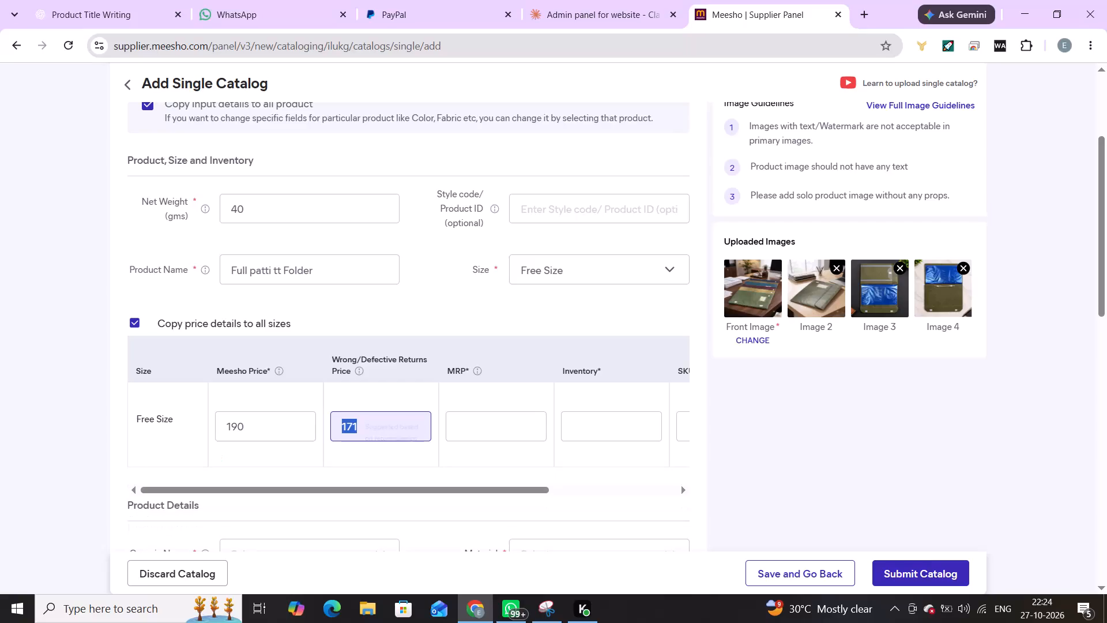
pyautogui.press('1')
pyautogui.write('80')
pyautogui.press('`')
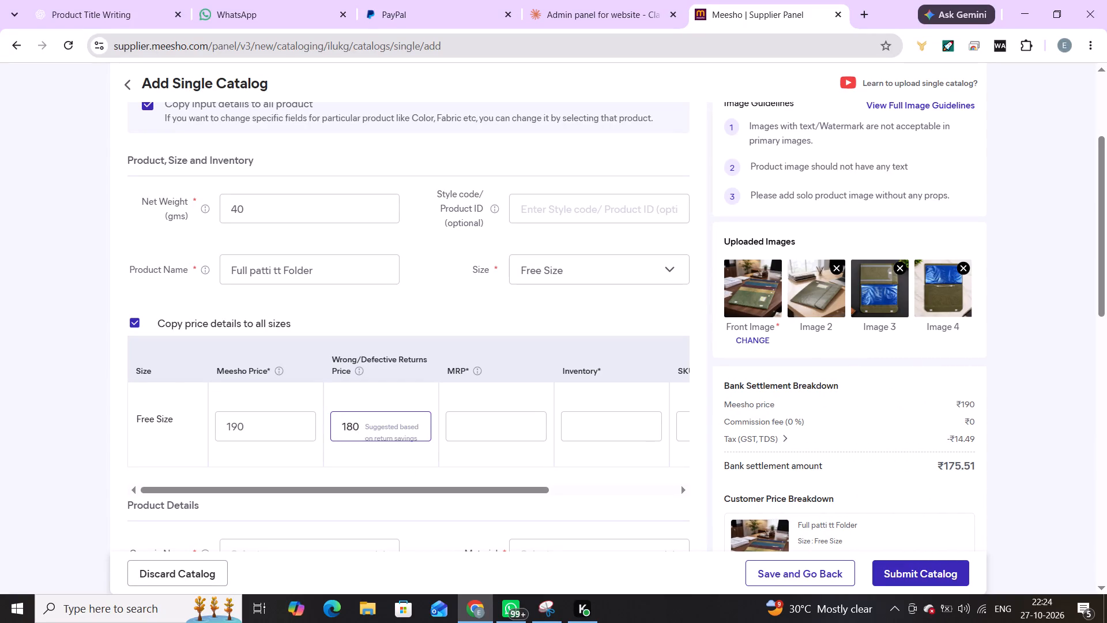
pyautogui.press('`')
pyautogui.press('Tab')
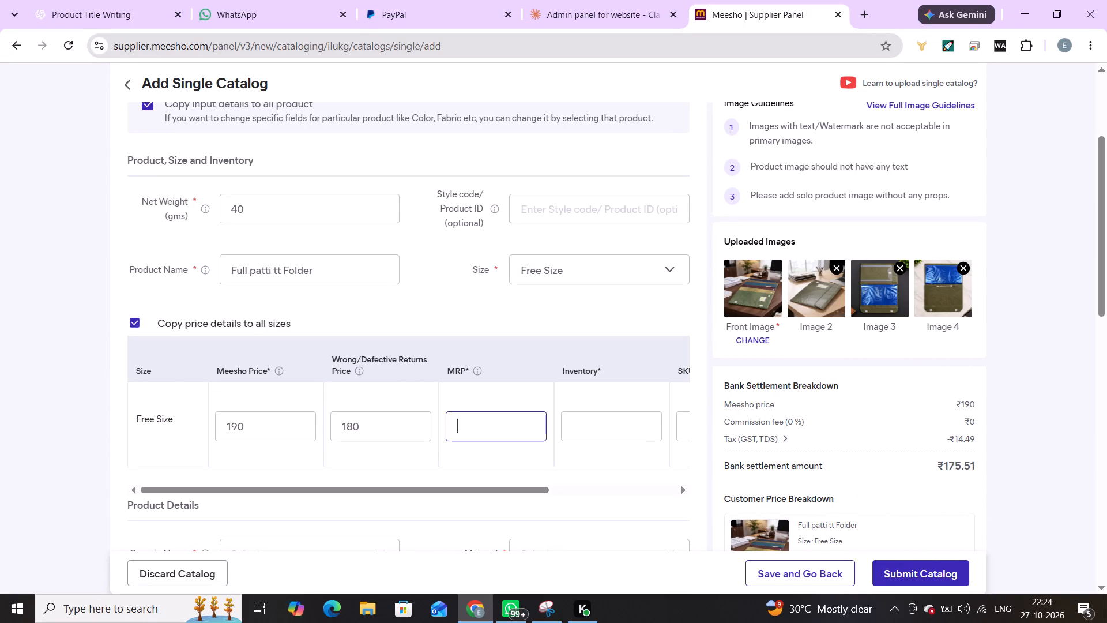
pyautogui.press('2')
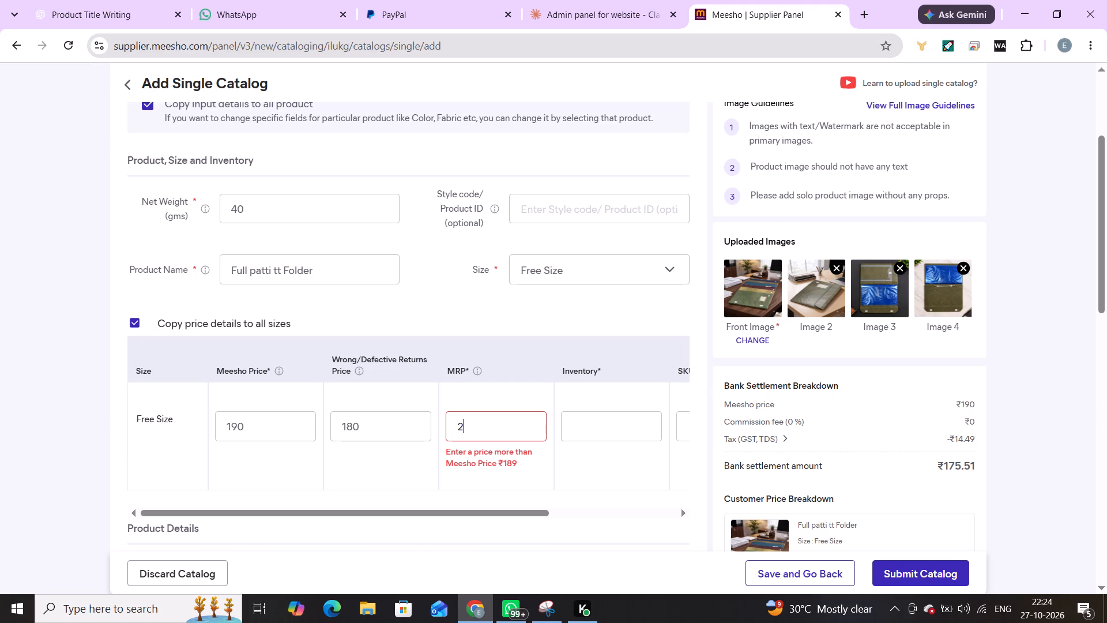
pyautogui.write('20')
pyautogui.press('Tab')
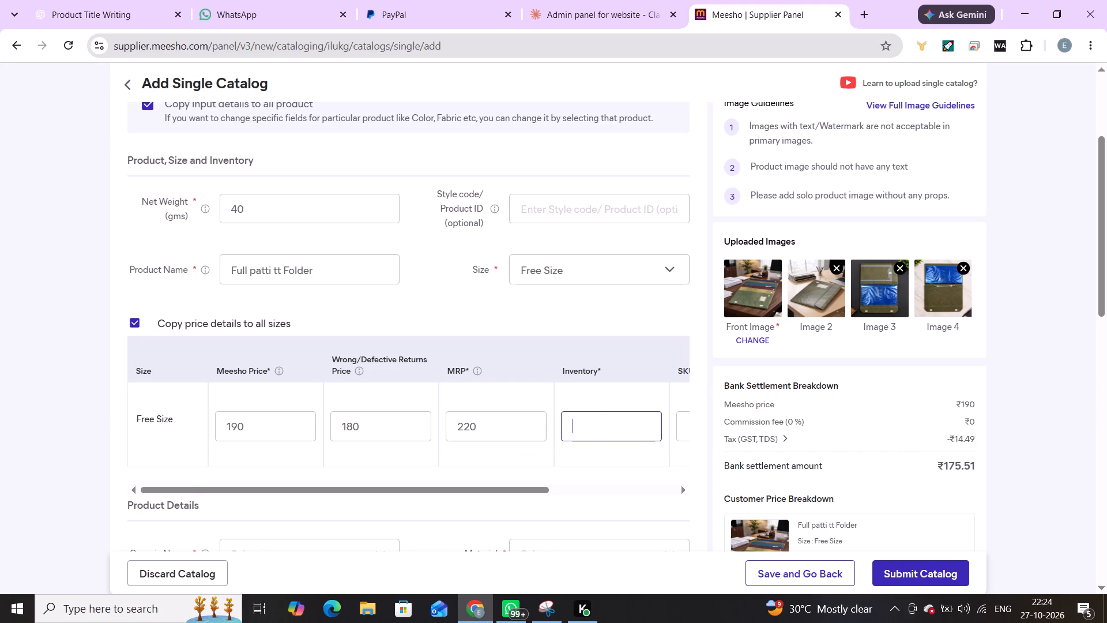
# Set the Free Size row's inventory to 100, leaving the optional SKU ID blank.
pyautogui.press('Tab')
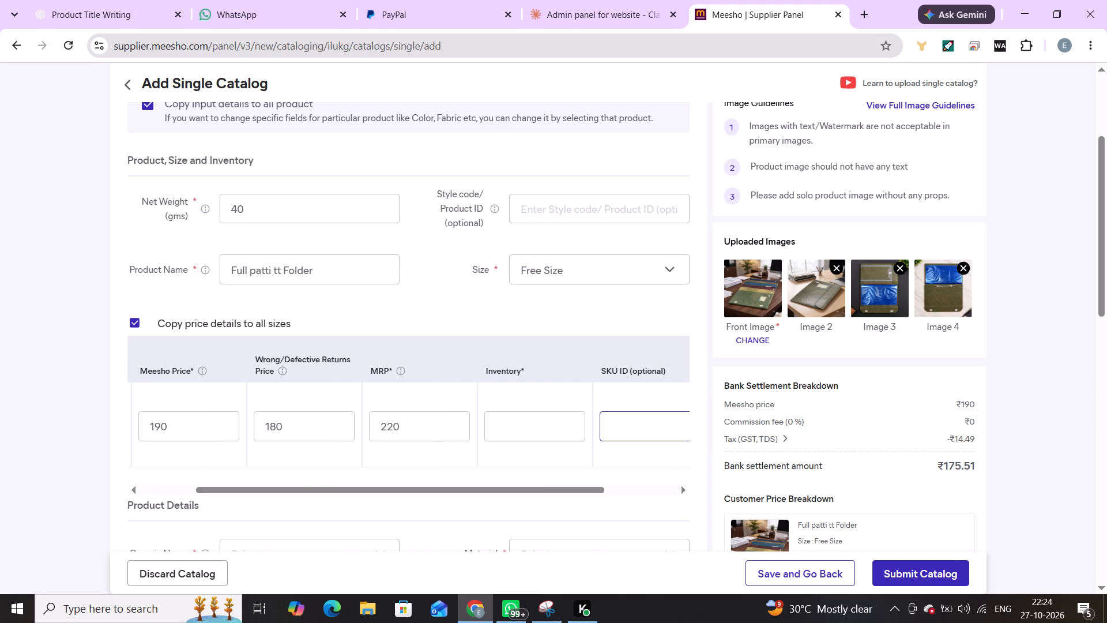
pyautogui.click(556, 419)
pyautogui.write('1001')
pyautogui.press('BackSpace')
pyautogui.press('1')
pyautogui.press('BackSpace')
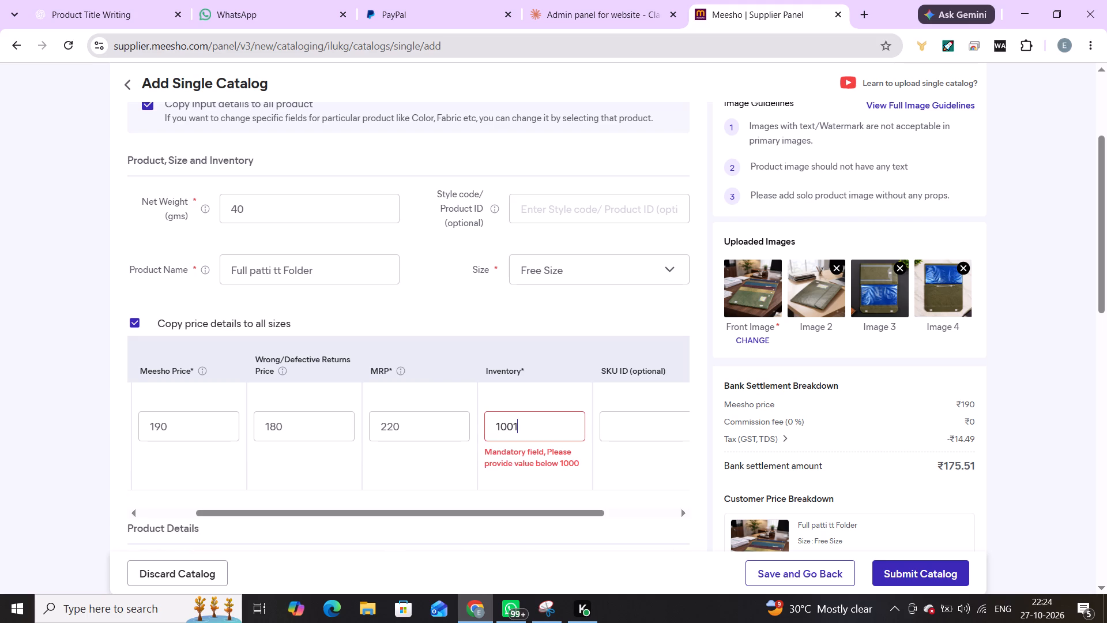
# In the product details, choose generic name File Folders, material Leather and net quantity 1.
pyautogui.scroll(-2, 436, 452)
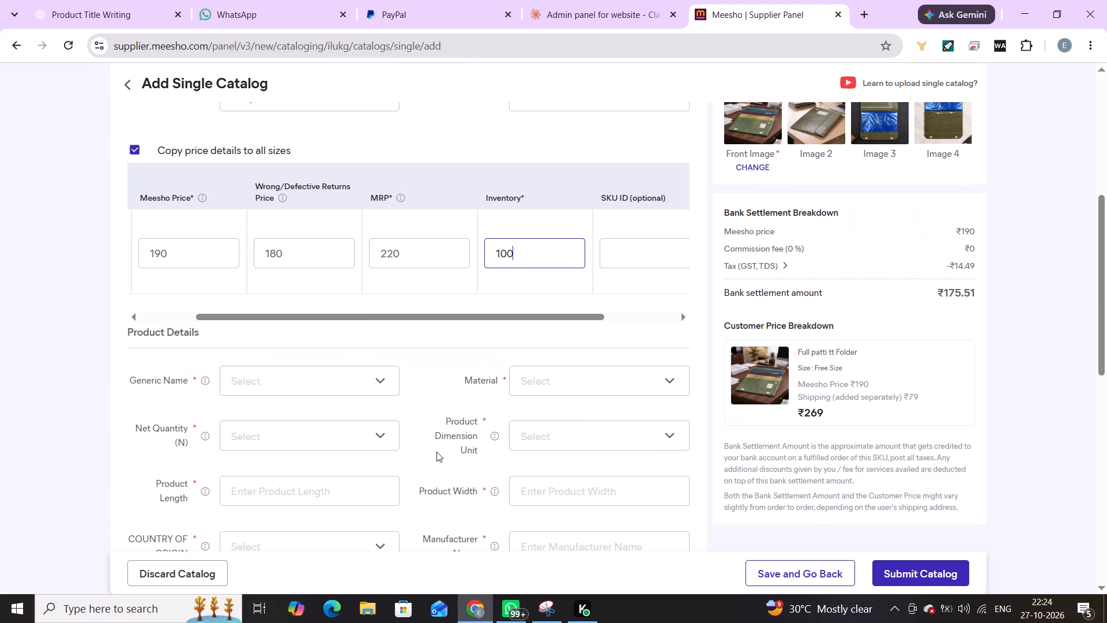
pyautogui.click(313, 384)
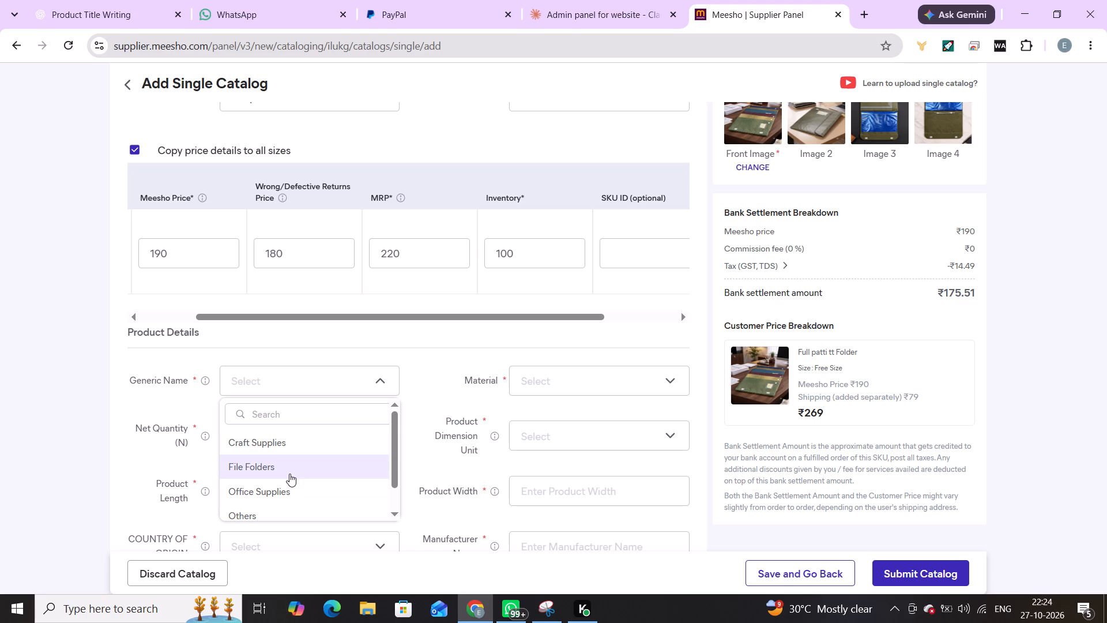
pyautogui.click(289, 474)
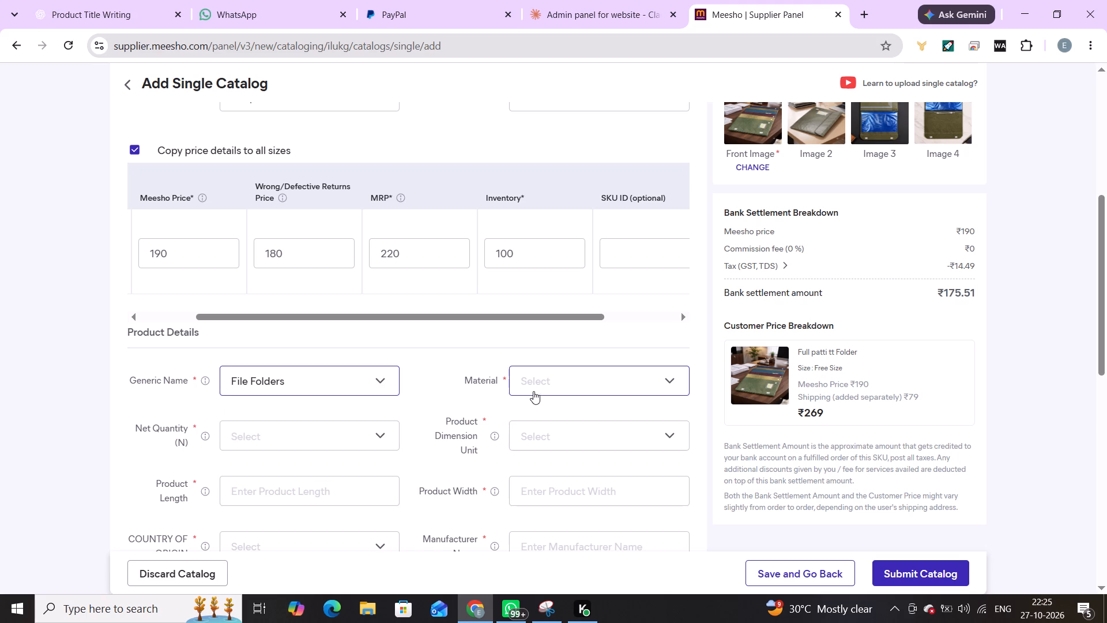
pyautogui.click(534, 390)
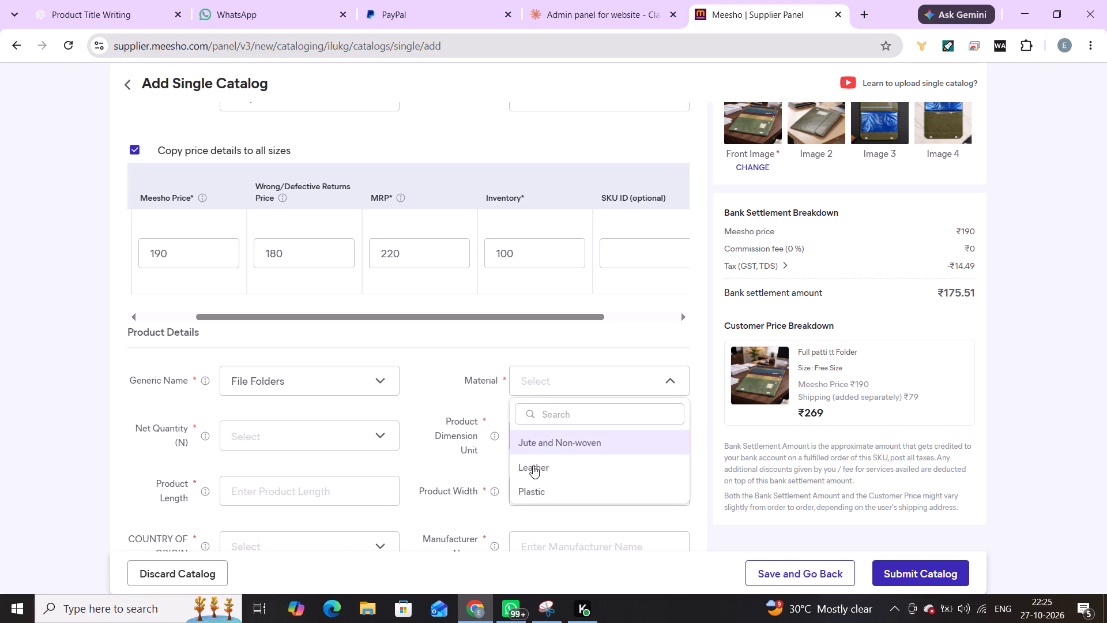
pyautogui.click(533, 464)
pyautogui.click(304, 441)
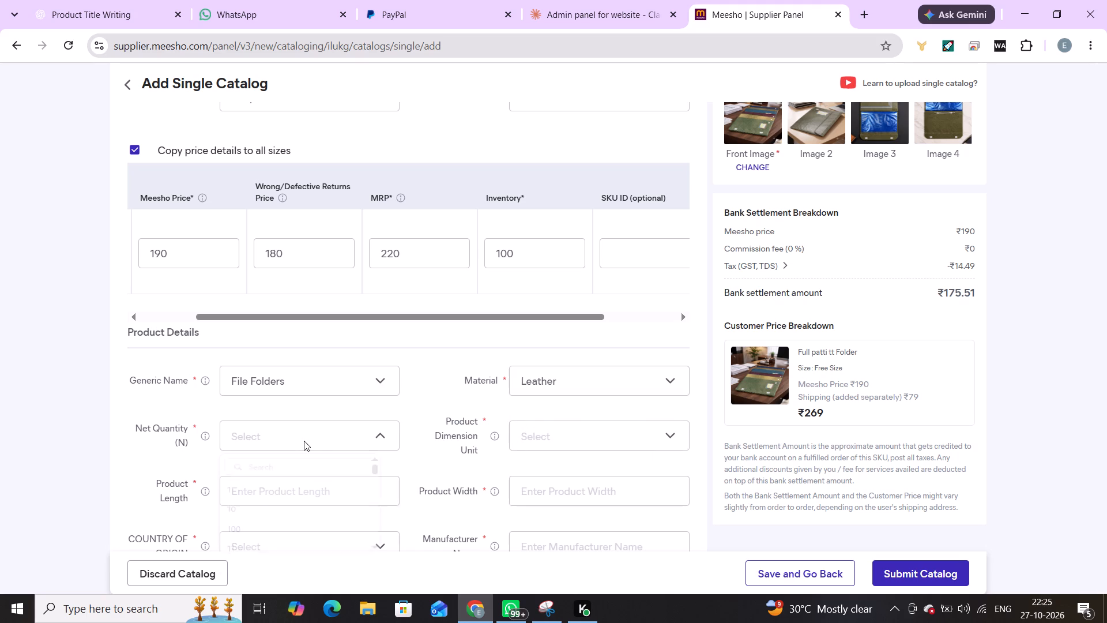
pyautogui.click(277, 504)
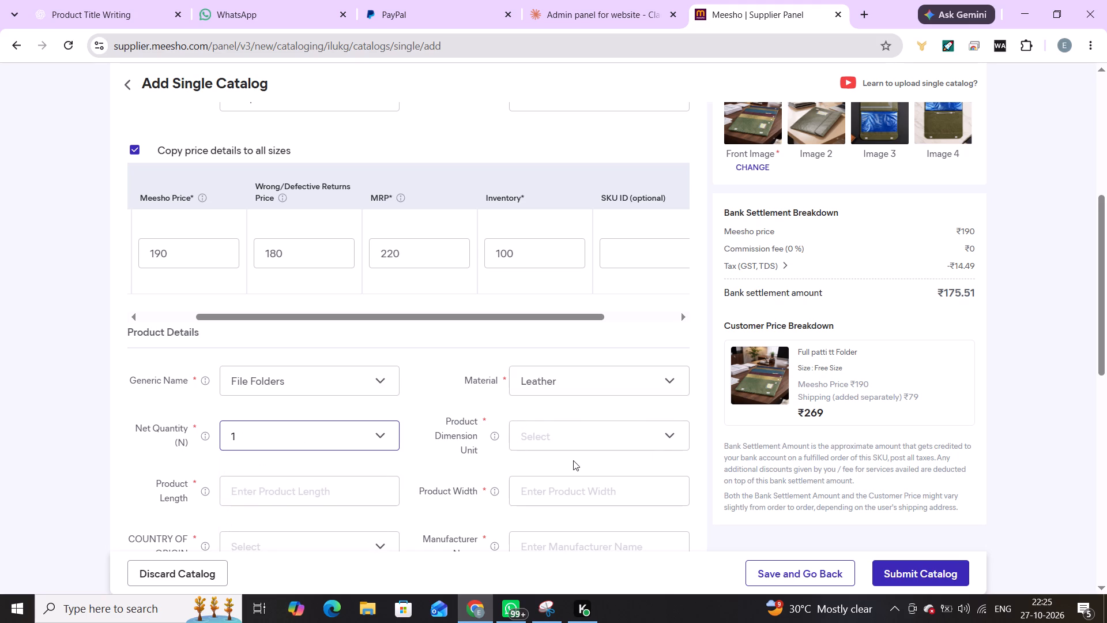
# Set the product dimensions in cm, with length 40 and width 30.
pyautogui.click(573, 435)
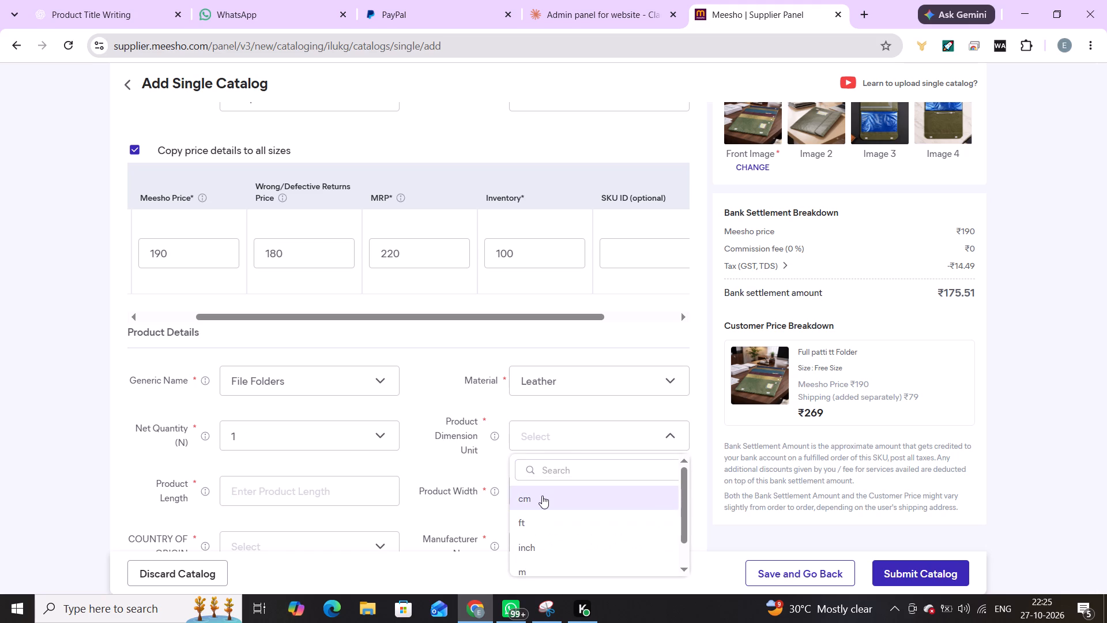
pyautogui.click(542, 496)
pyautogui.click(283, 490)
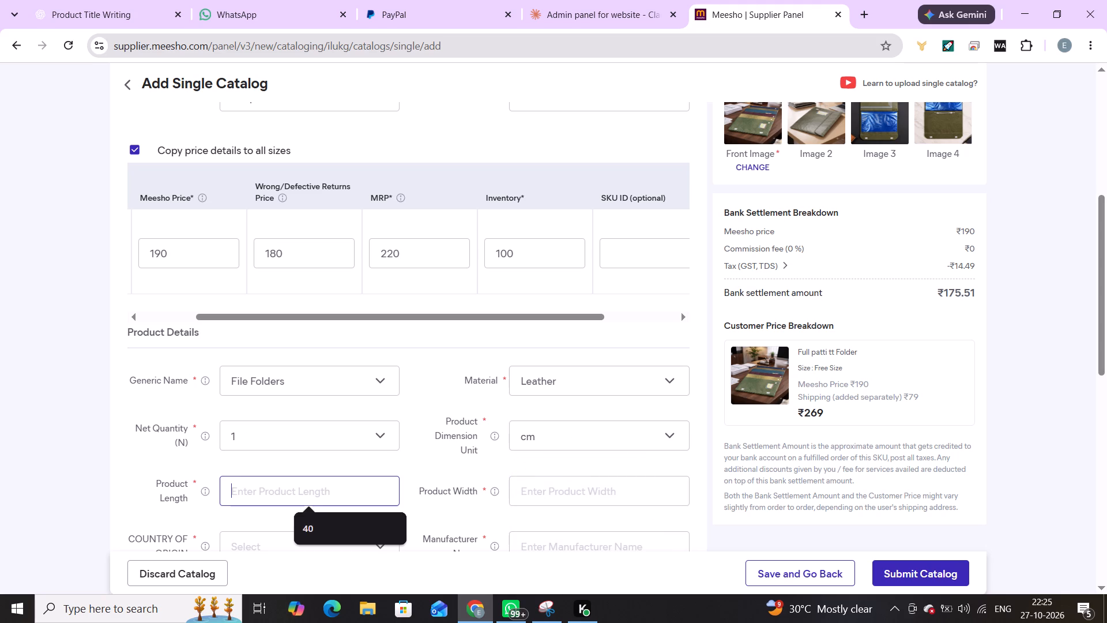
pyautogui.click(327, 516)
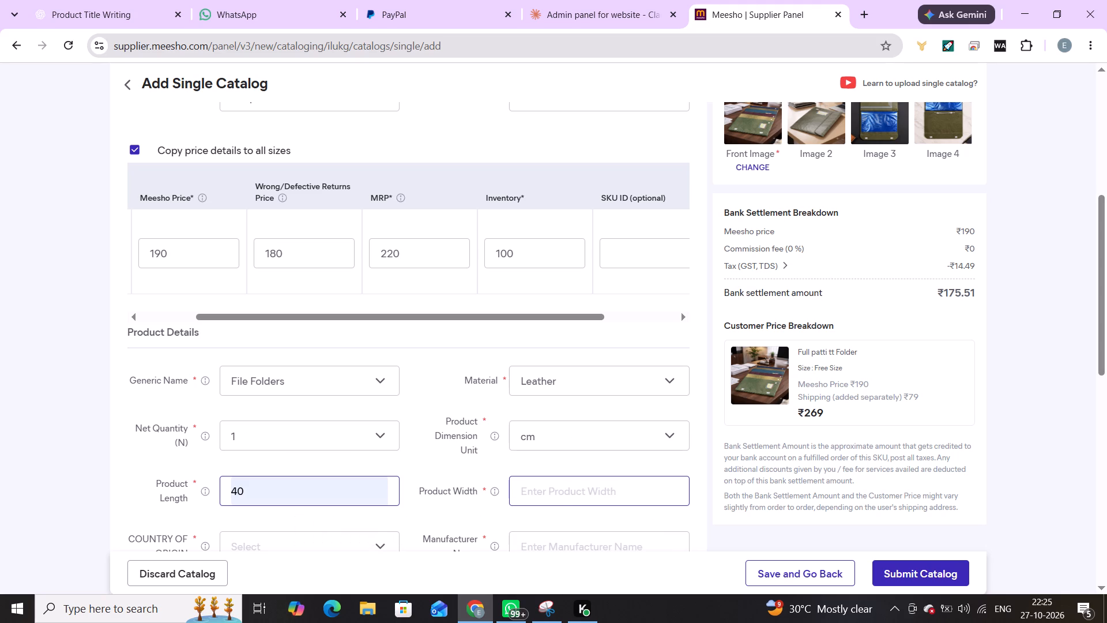
pyautogui.click(581, 487)
pyautogui.click(592, 534)
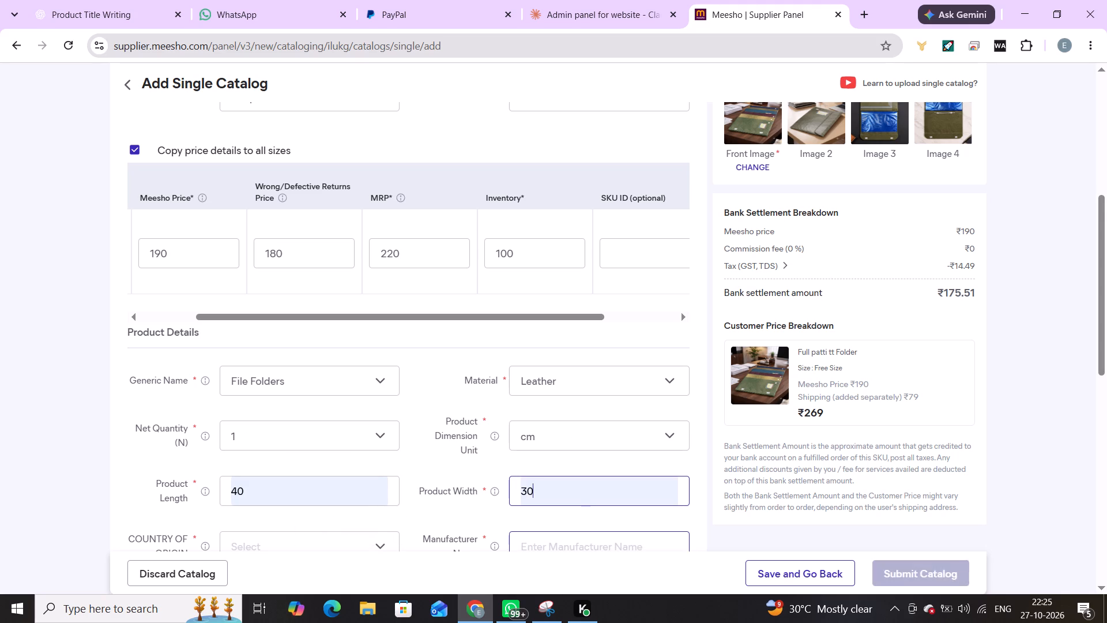
# Set the product's country of origin to India.
pyautogui.scroll(-2, 342, 522)
pyautogui.click(307, 420)
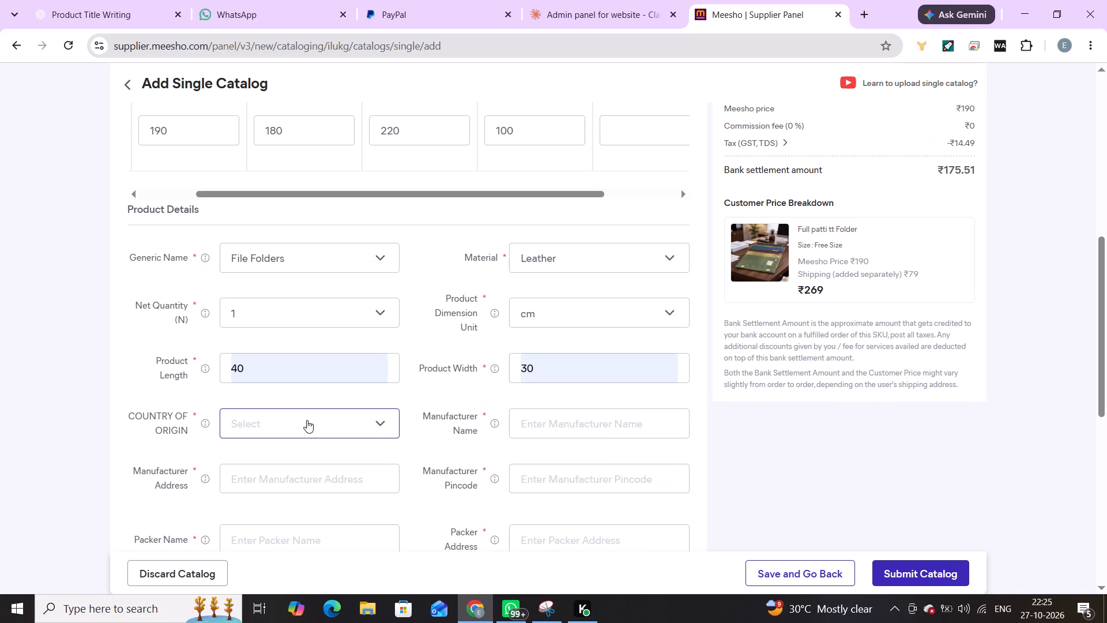
pyautogui.click(291, 480)
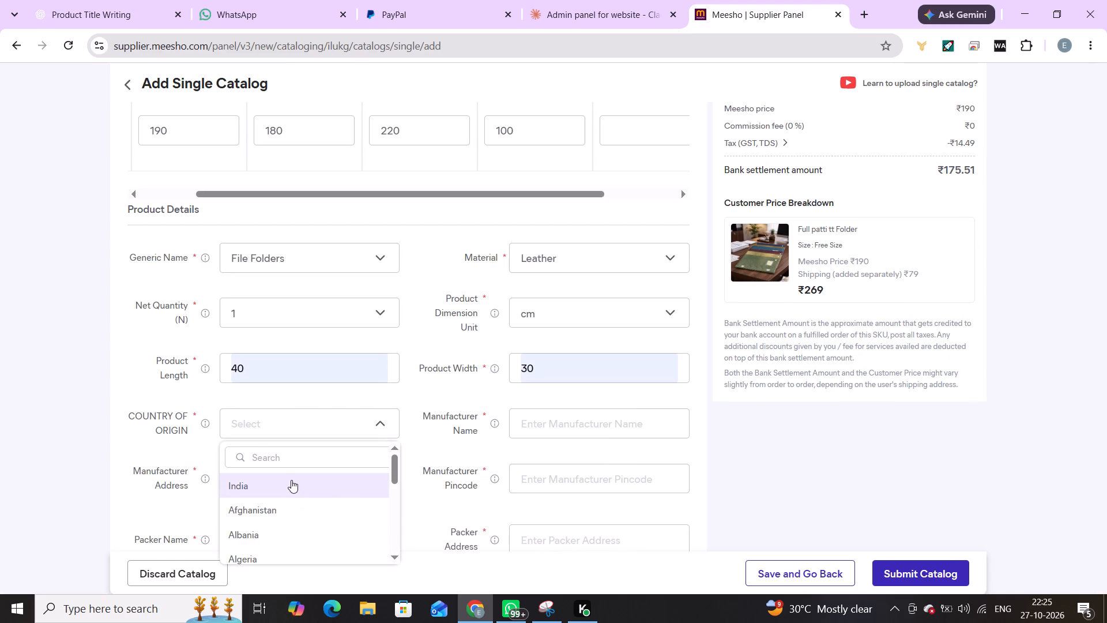
# Fill in the manufacturer details with the name APS File, its saved address and its pincode.
pyautogui.click(530, 429)
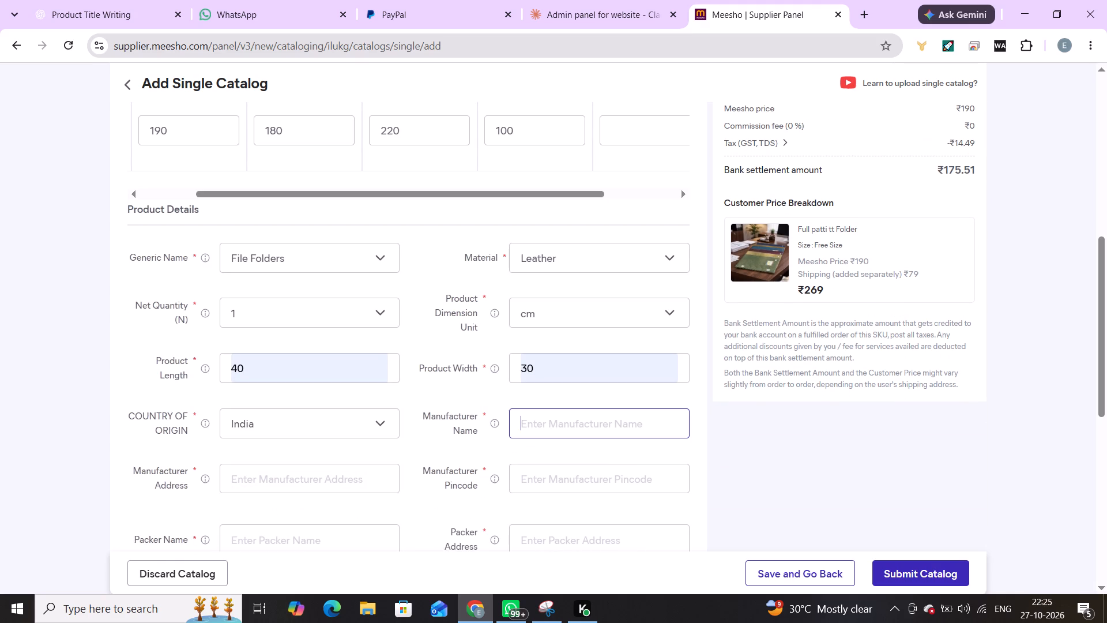
pyautogui.click(626, 468)
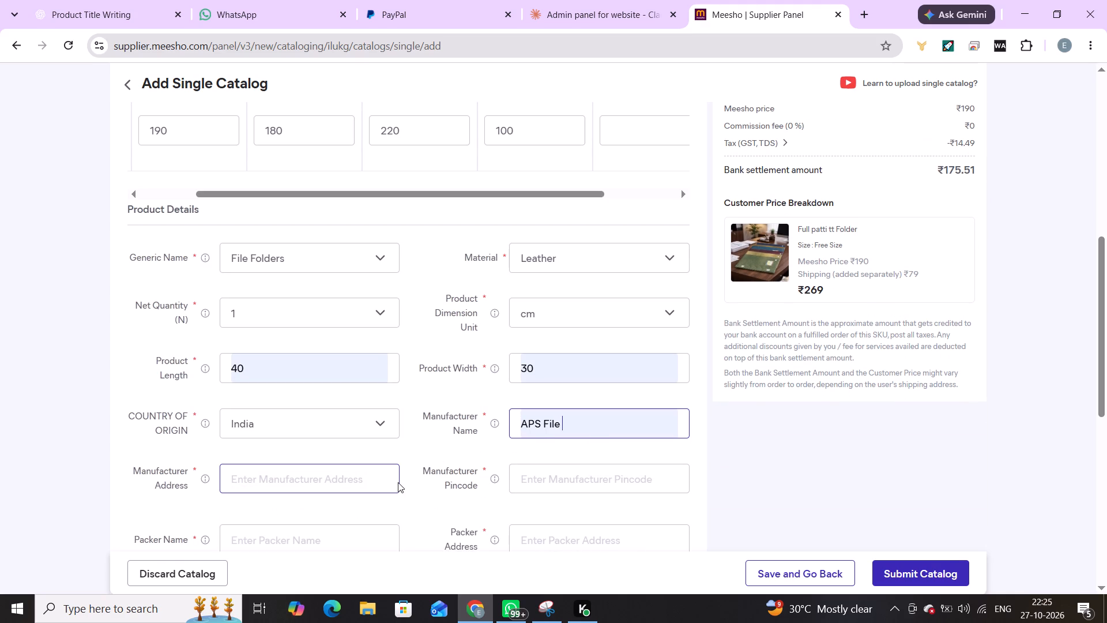
pyautogui.click(300, 471)
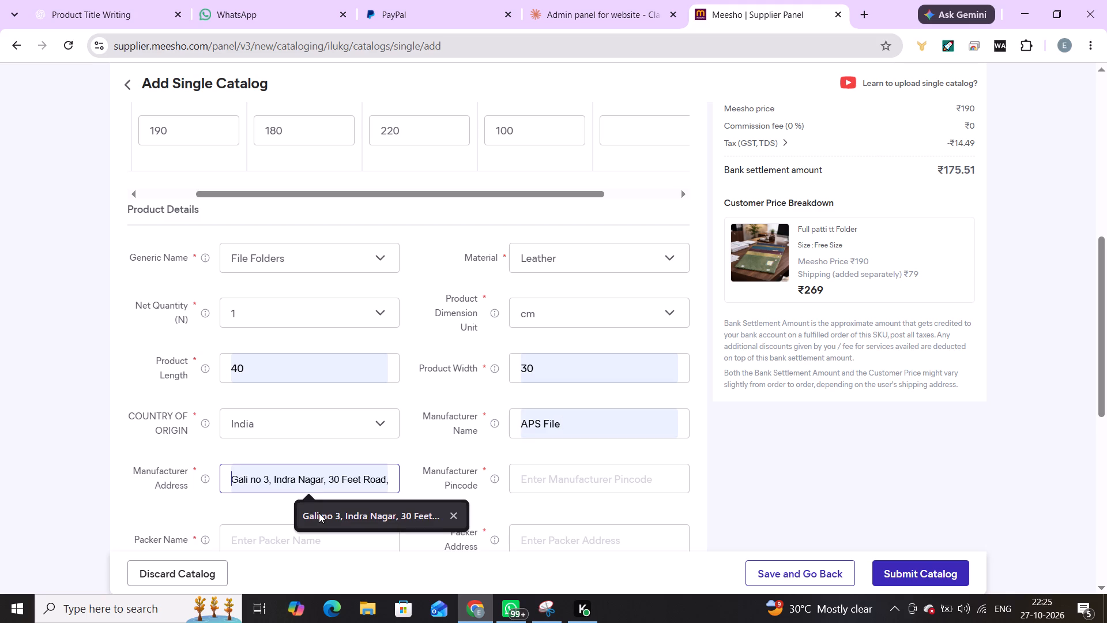
pyautogui.click(319, 513)
pyautogui.click(589, 476)
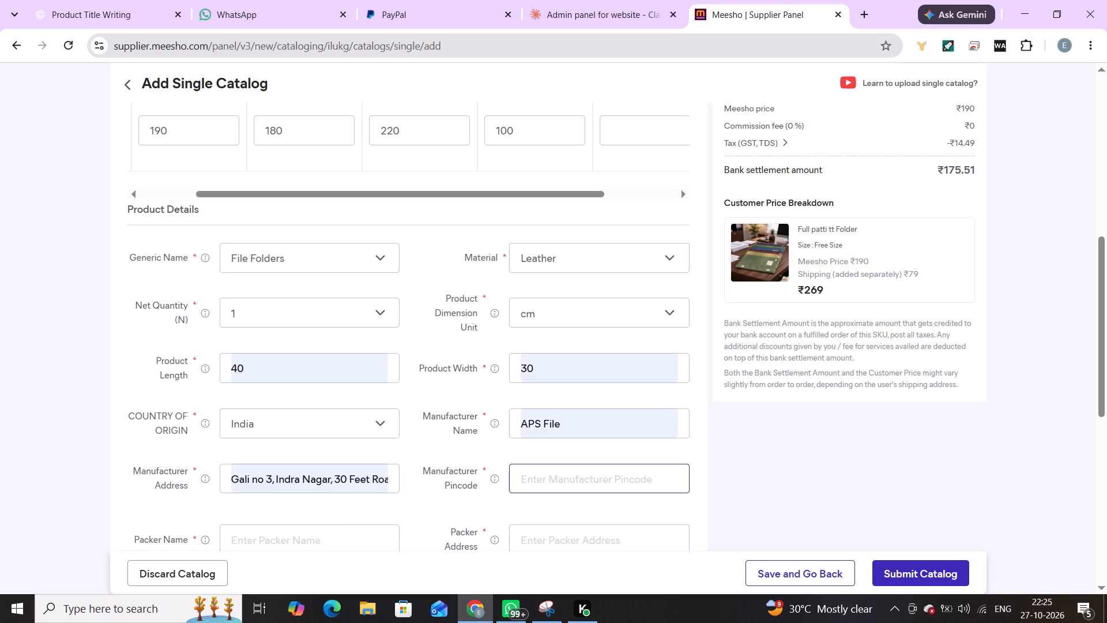
pyautogui.write('4004')
pyautogui.press('BackSpace')
pyautogui.write('043')
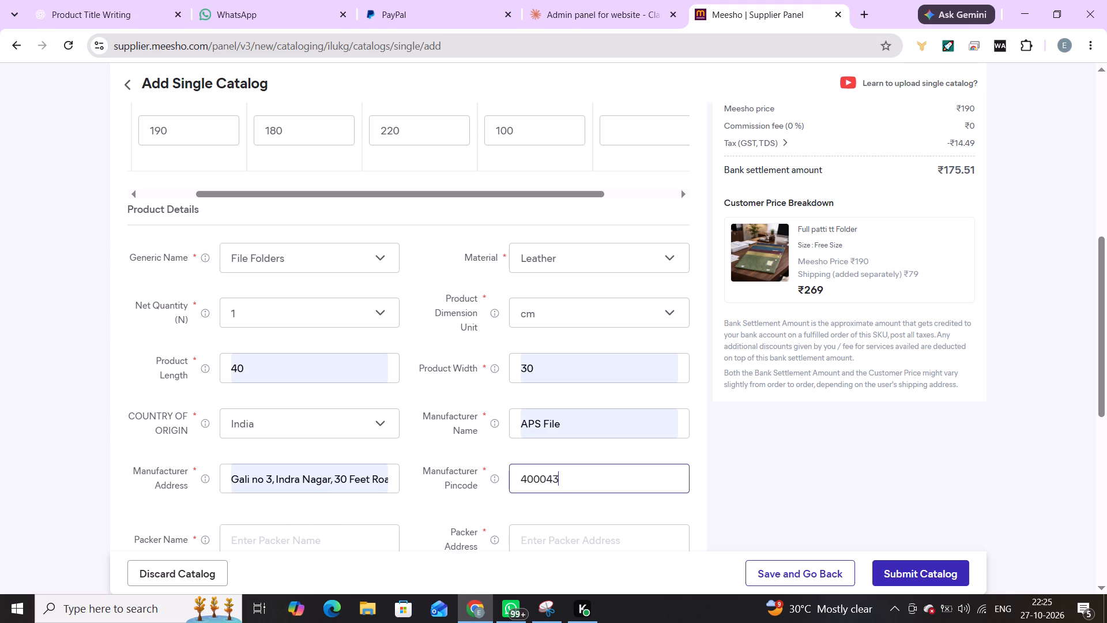
# Make the packer details the same as the manufacturer details.
pyautogui.scroll(-2, 435, 517)
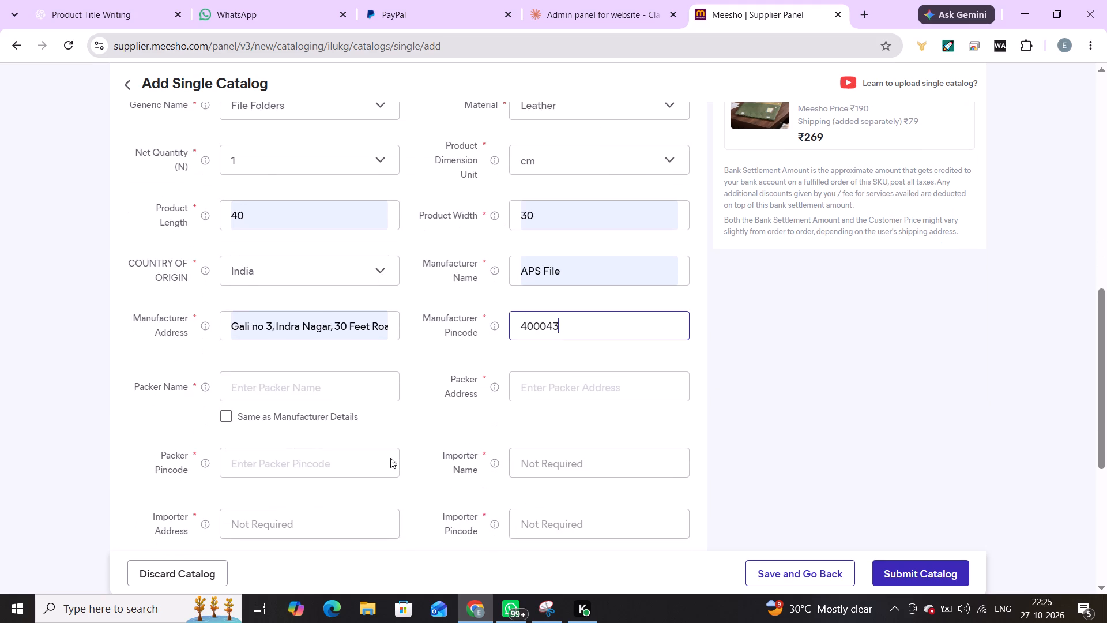
pyautogui.click(222, 419)
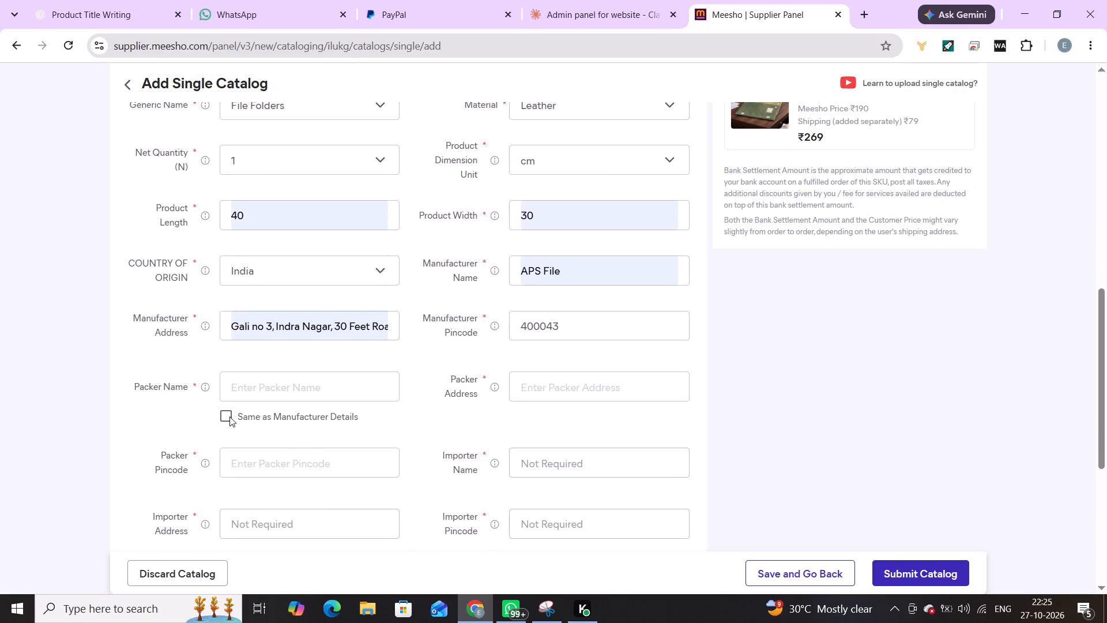
pyautogui.click(229, 416)
# Set the sheet size to A4 under Other Attributes.
pyautogui.scroll(-2, 496, 495)
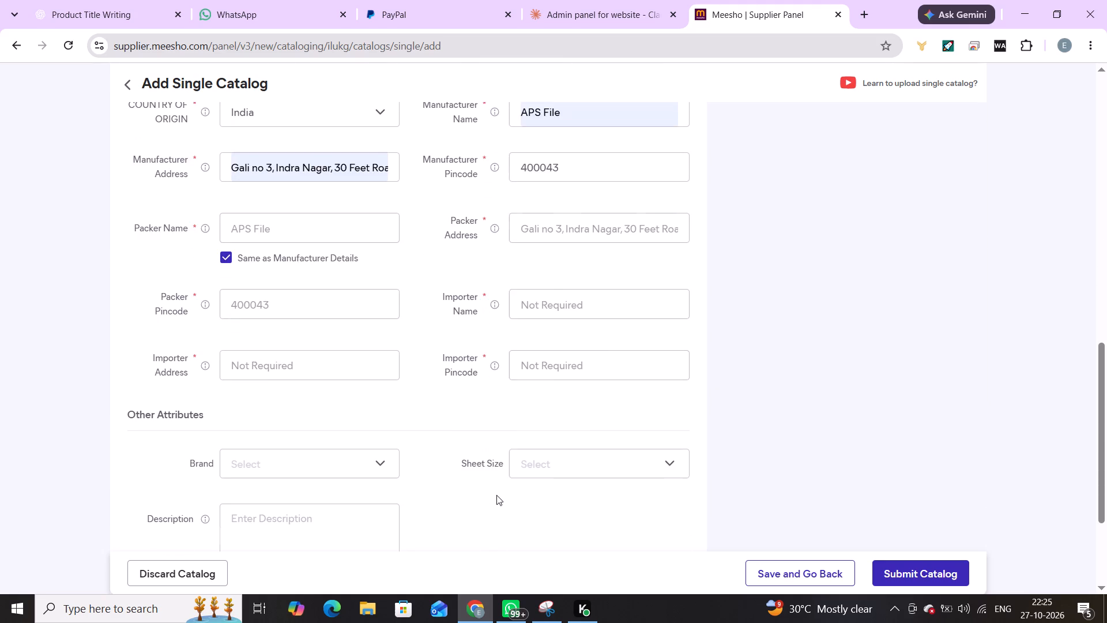
pyautogui.scroll(-2, 496, 495)
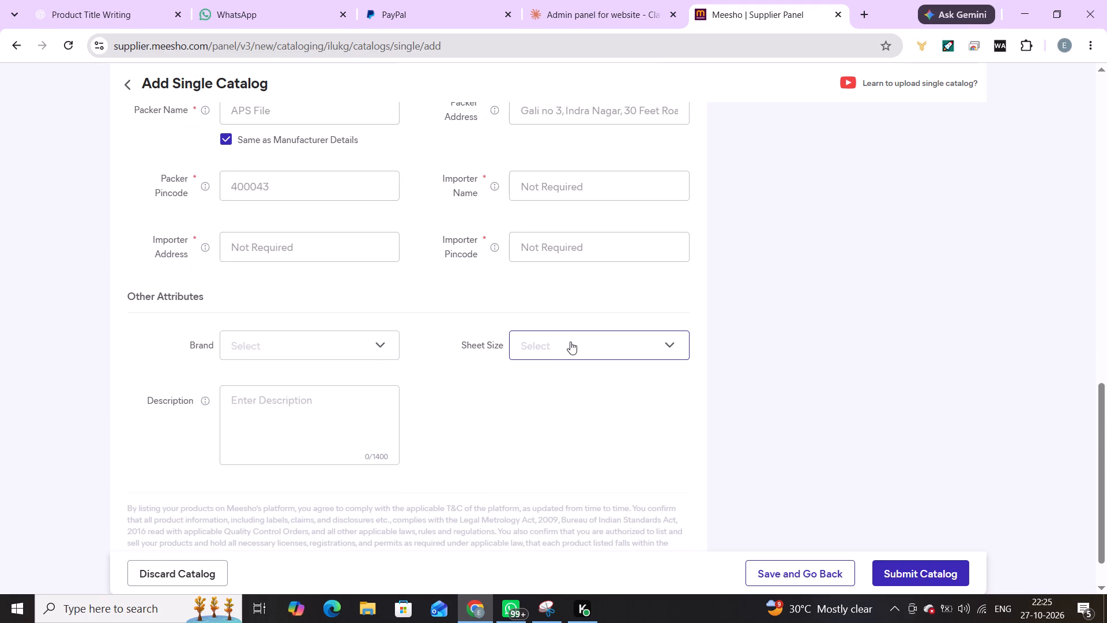
pyautogui.click(570, 341)
pyautogui.scroll(-1, 530, 416)
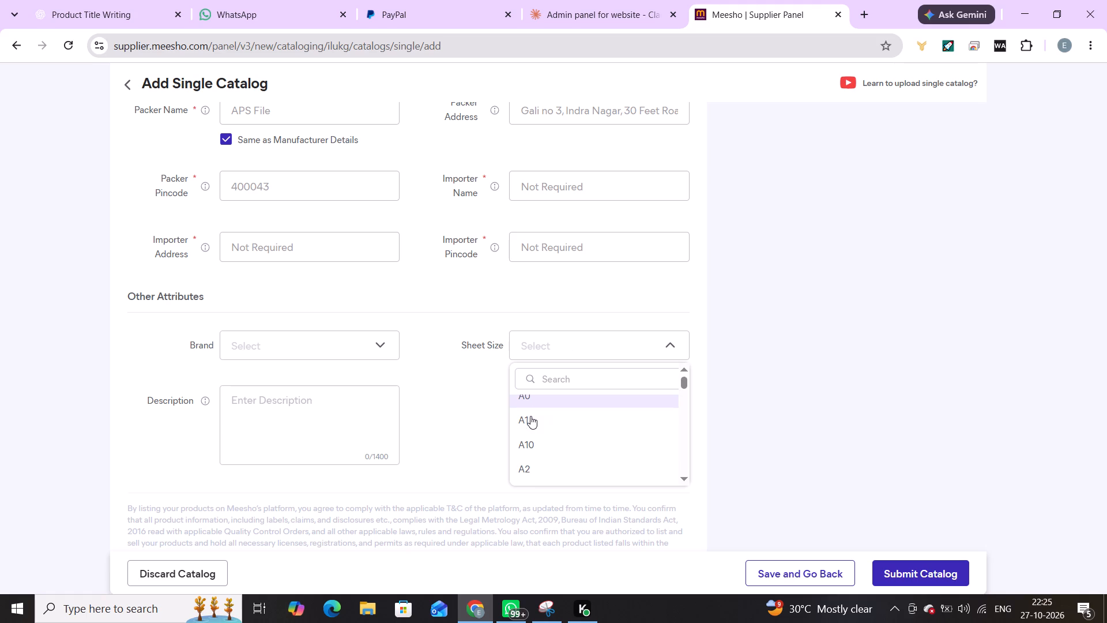
pyautogui.scroll(-1, 530, 416)
pyautogui.scroll(-1, 526, 471)
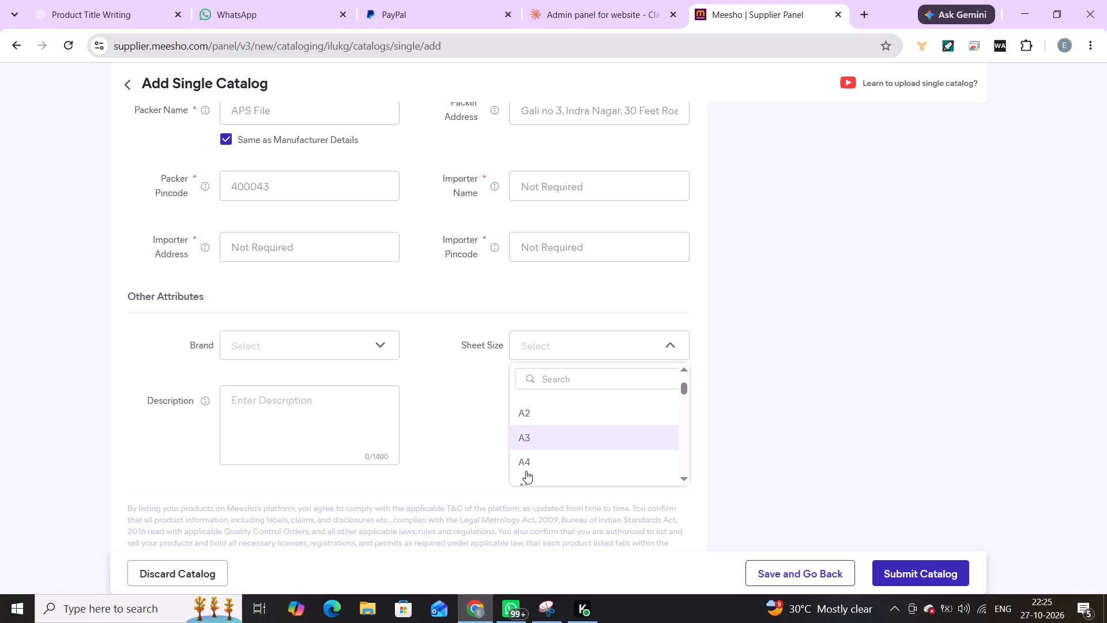
pyautogui.click(523, 457)
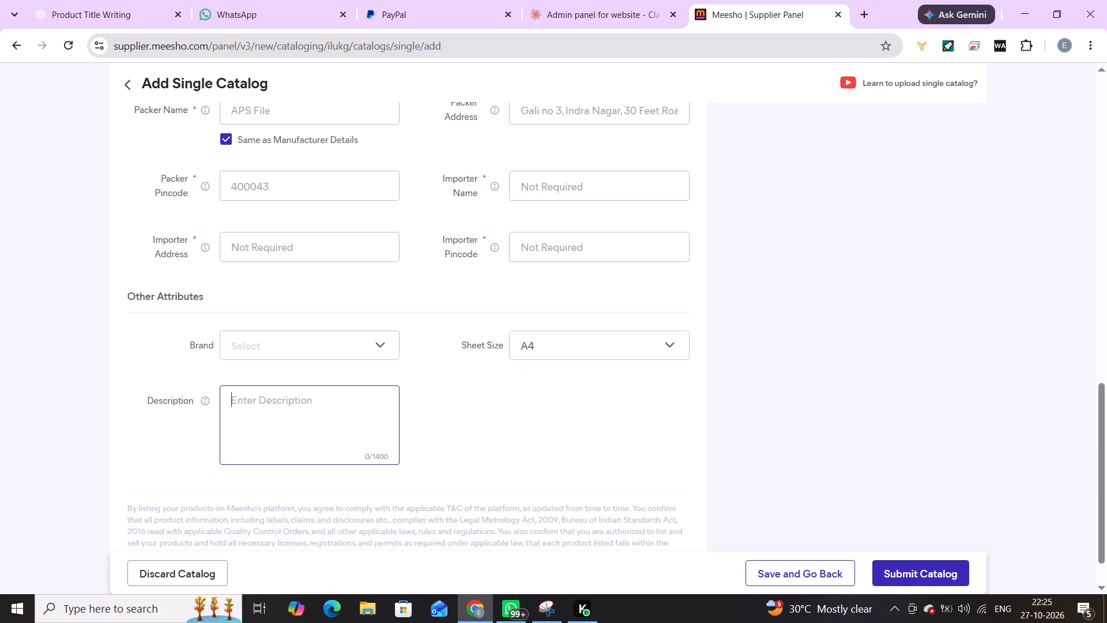
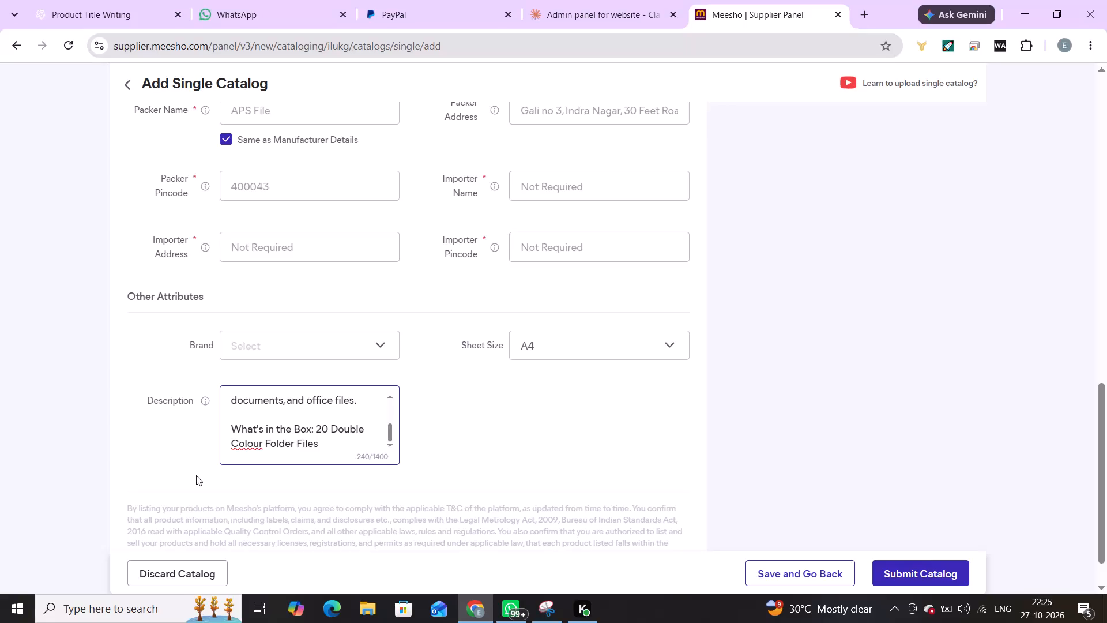
# Change the quantity in the description's What's in the Box line to 24.
pyautogui.press('Up')
pyautogui.press('Right')
pyautogui.press('Right')
pyautogui.press('BackSpace')
pyautogui.press('4')
pyautogui.press('Down')
# Delete the wording "Double Colour Folder Files" after the quantity in the description's What's in the Box line.
pyautogui.hotkey('ctrl', 'shift', 'Up')
pyautogui.hotkey('ctrl', 'shift', 'Right')
pyautogui.hotkey('shift', 'Down')
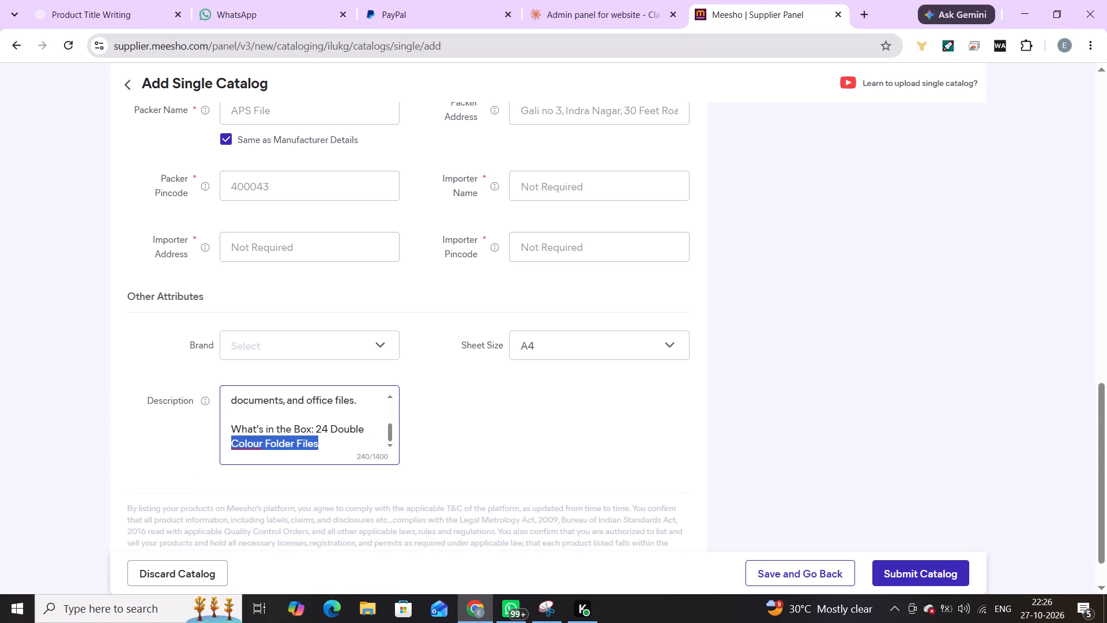
pyautogui.press('BackSpace')
pyautogui.press('BackSpace')
pyautogui.press('BackSpace')
pyautogui.press('BackSpace')
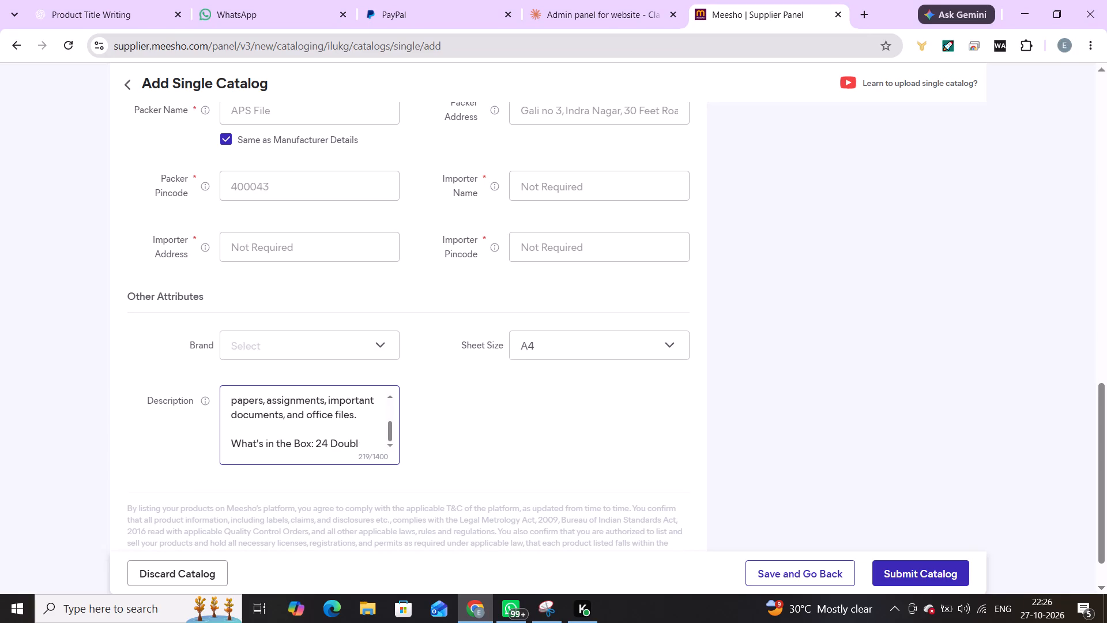
pyautogui.press('BackSpace')
pyautogui.press('BackSpace')
pyautogui.press('BackSpace')
pyautogui.press('BackSpace')
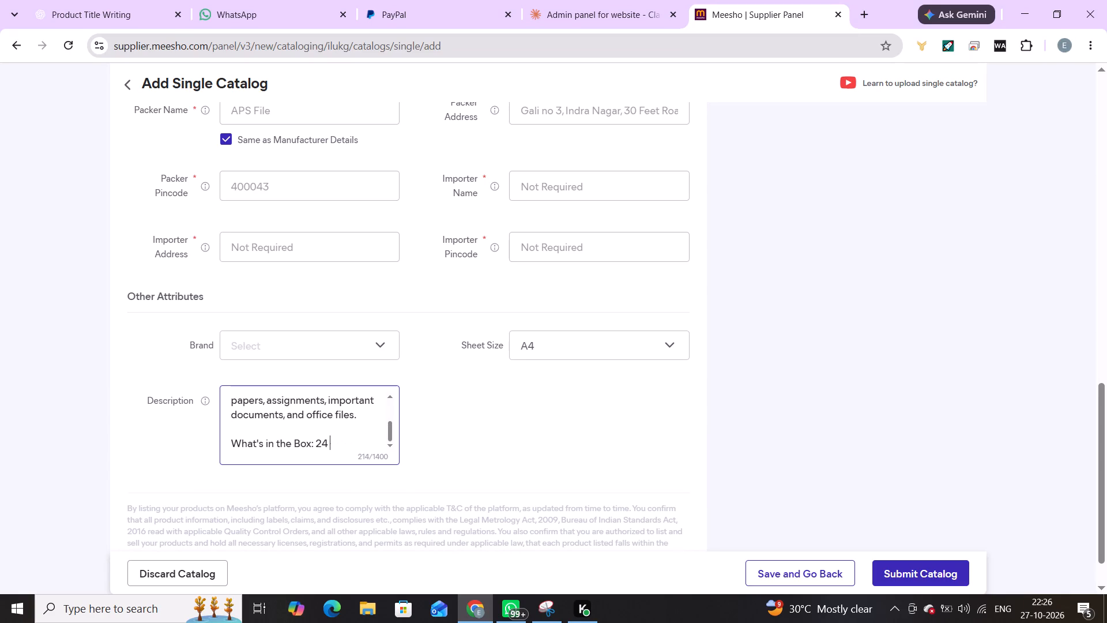